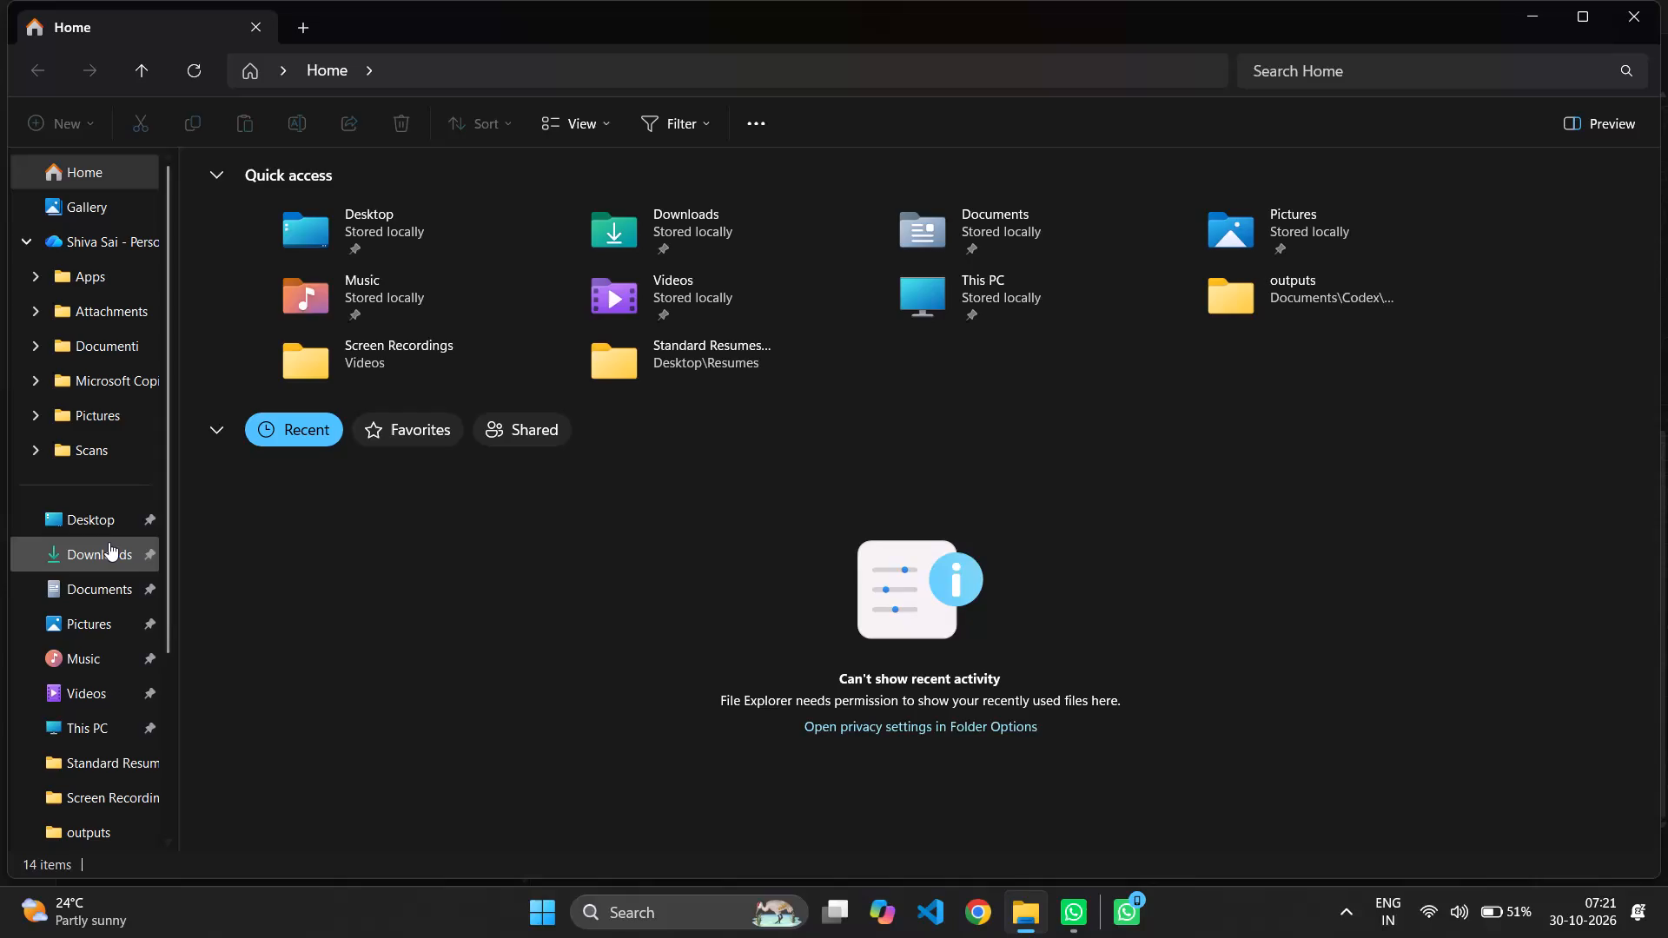
Switch to Chrome with the "hello" profile, search for "pdf to word", and open the iLovePDF PDF to WORD converter.
click(966, 906)
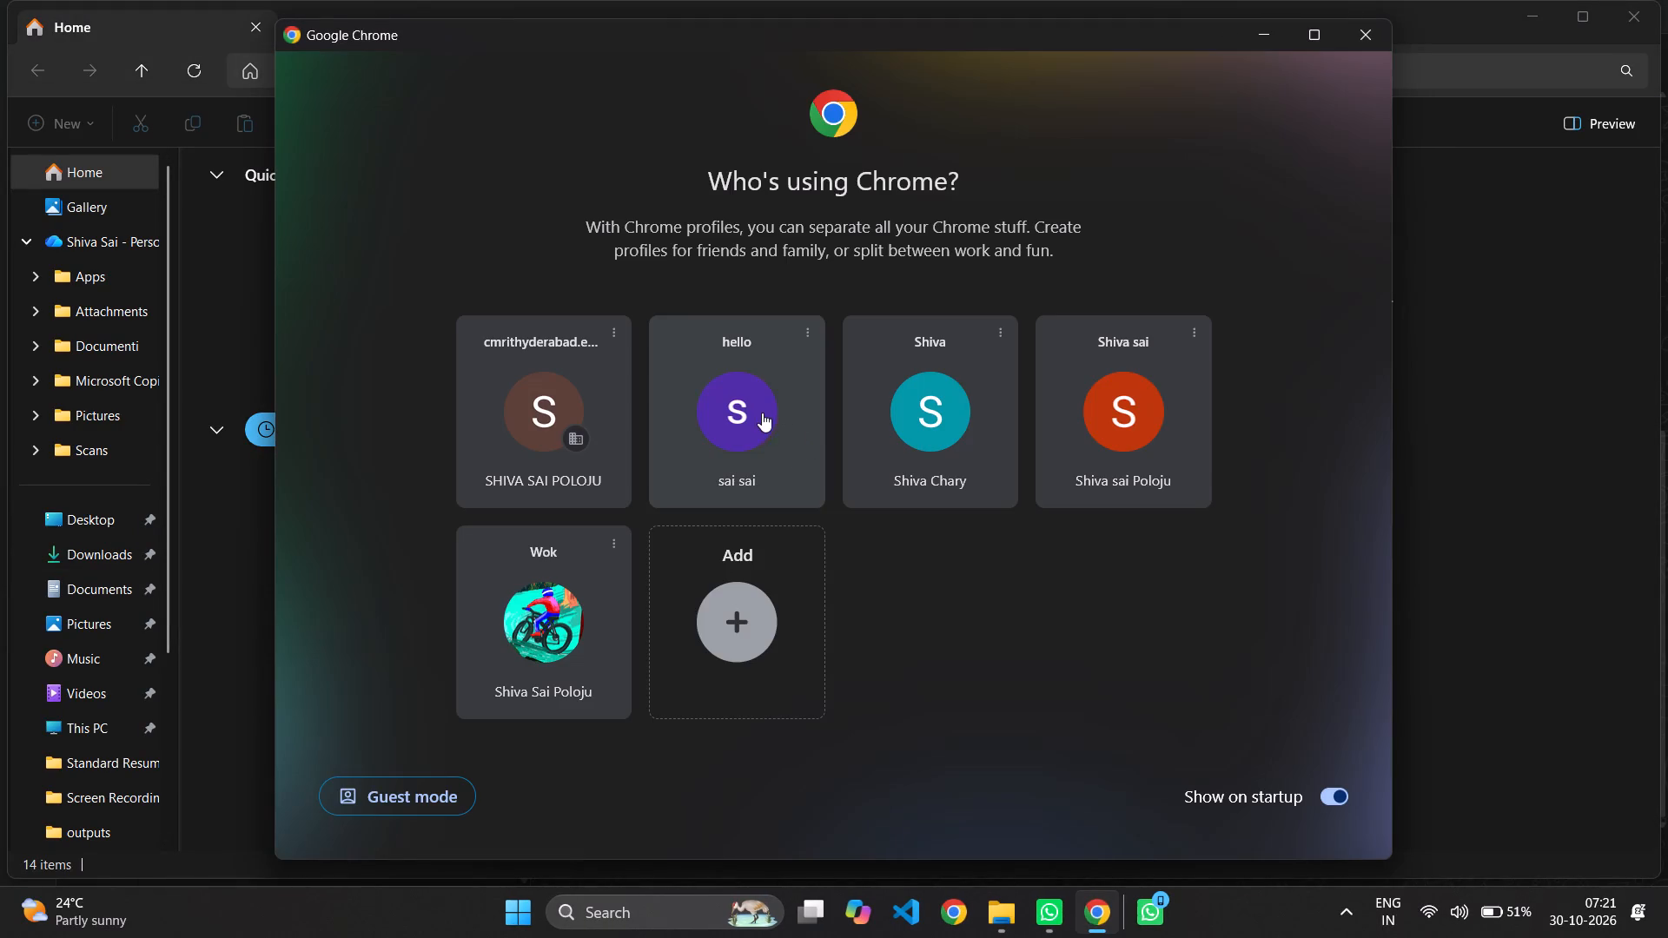
click(758, 412)
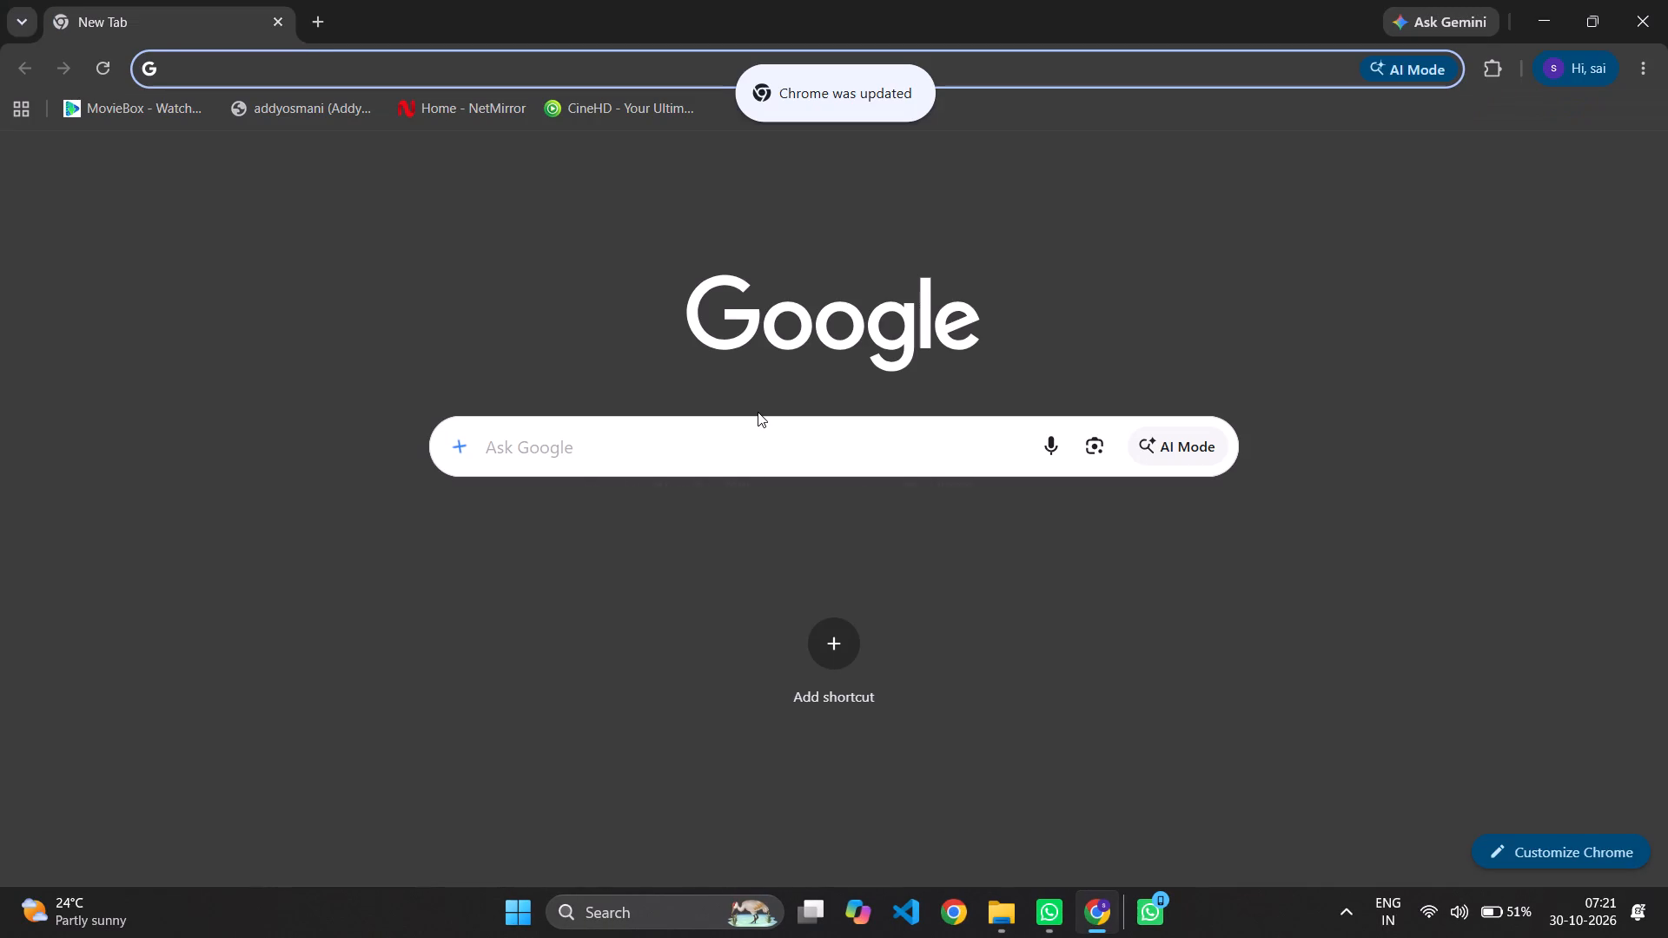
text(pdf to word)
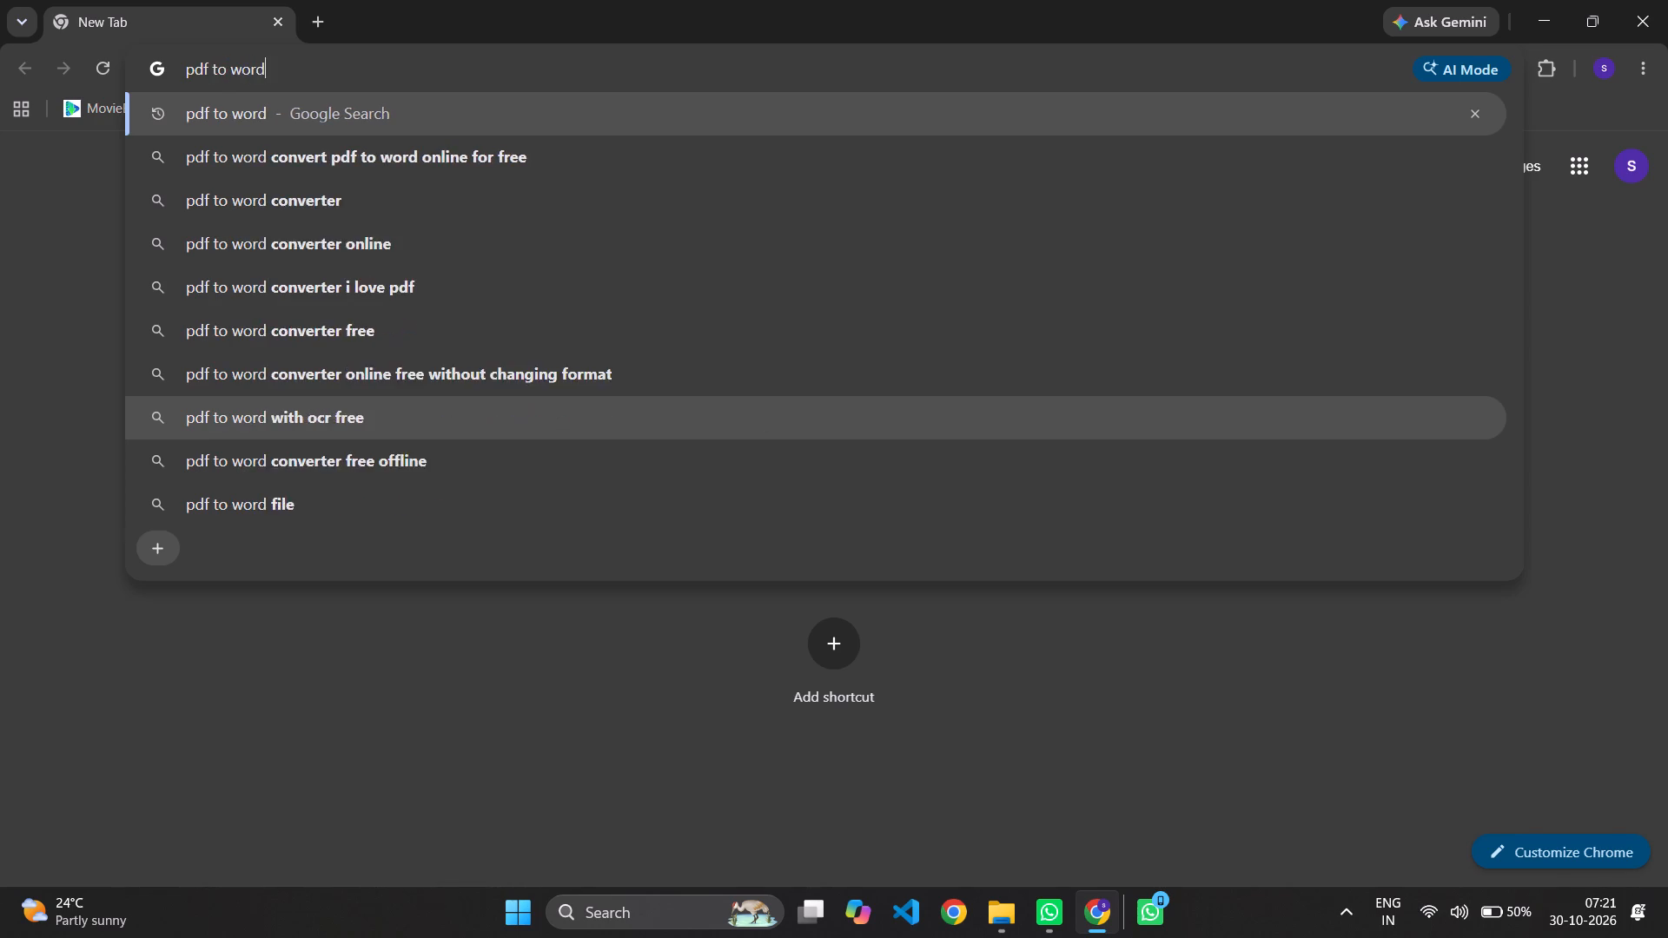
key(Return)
click(492, 350)
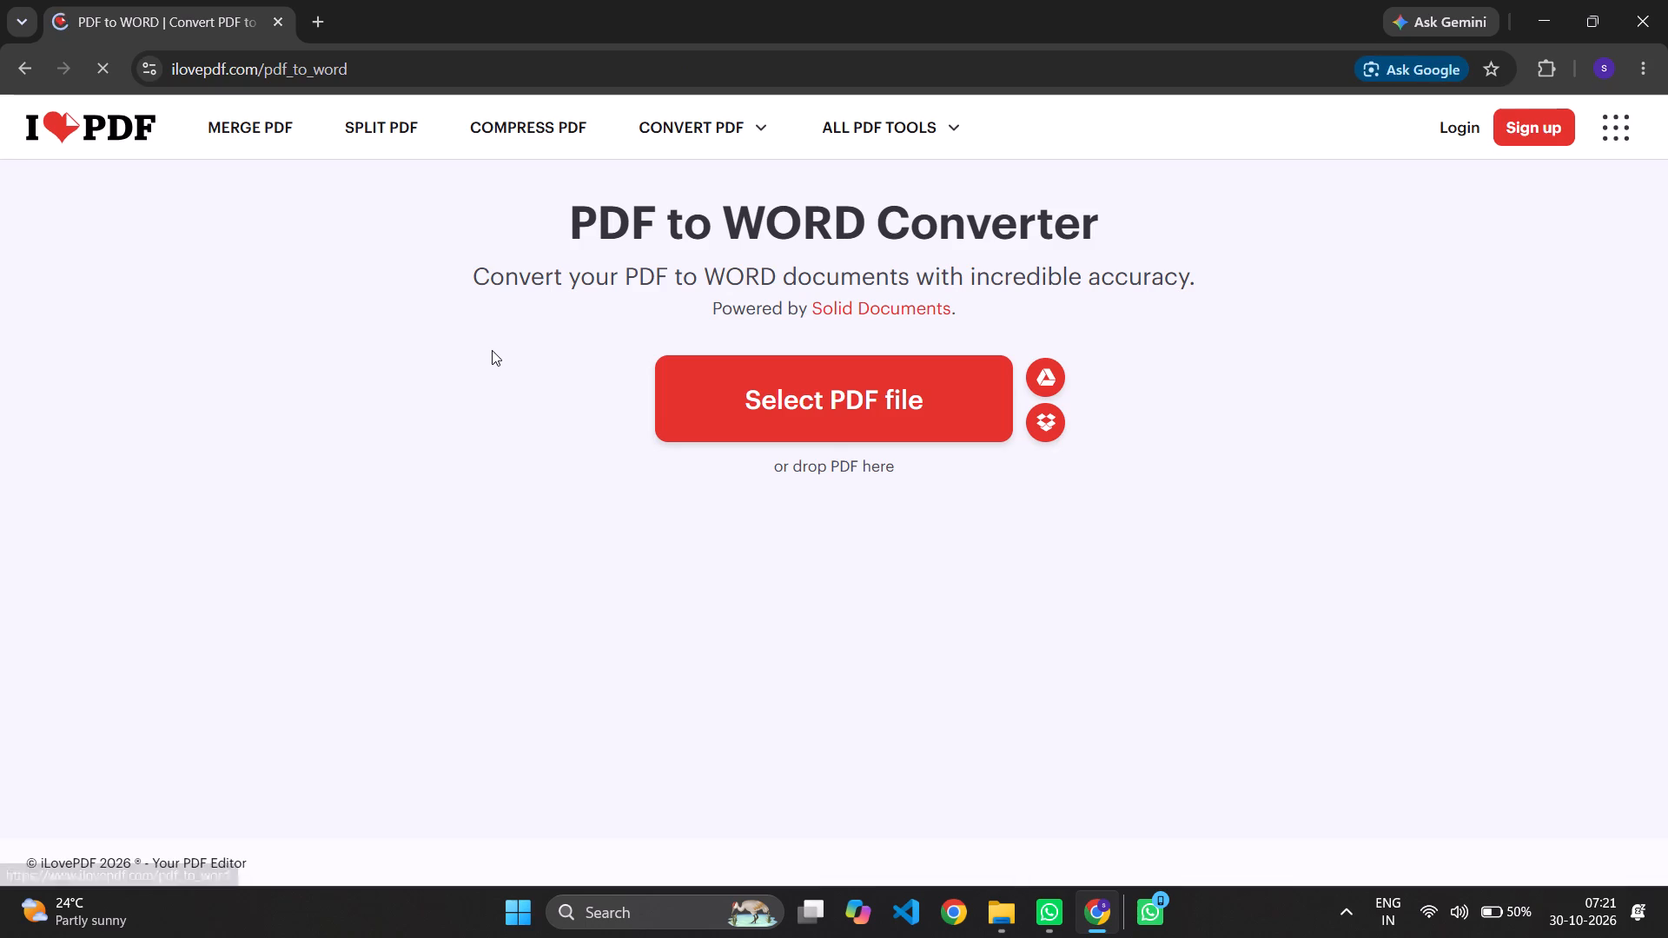
Upload the Legal_Provisions_Industrial_Disputes_Act PDF from Downloads and convert it to an editable Word document without OCR.
click(700, 376)
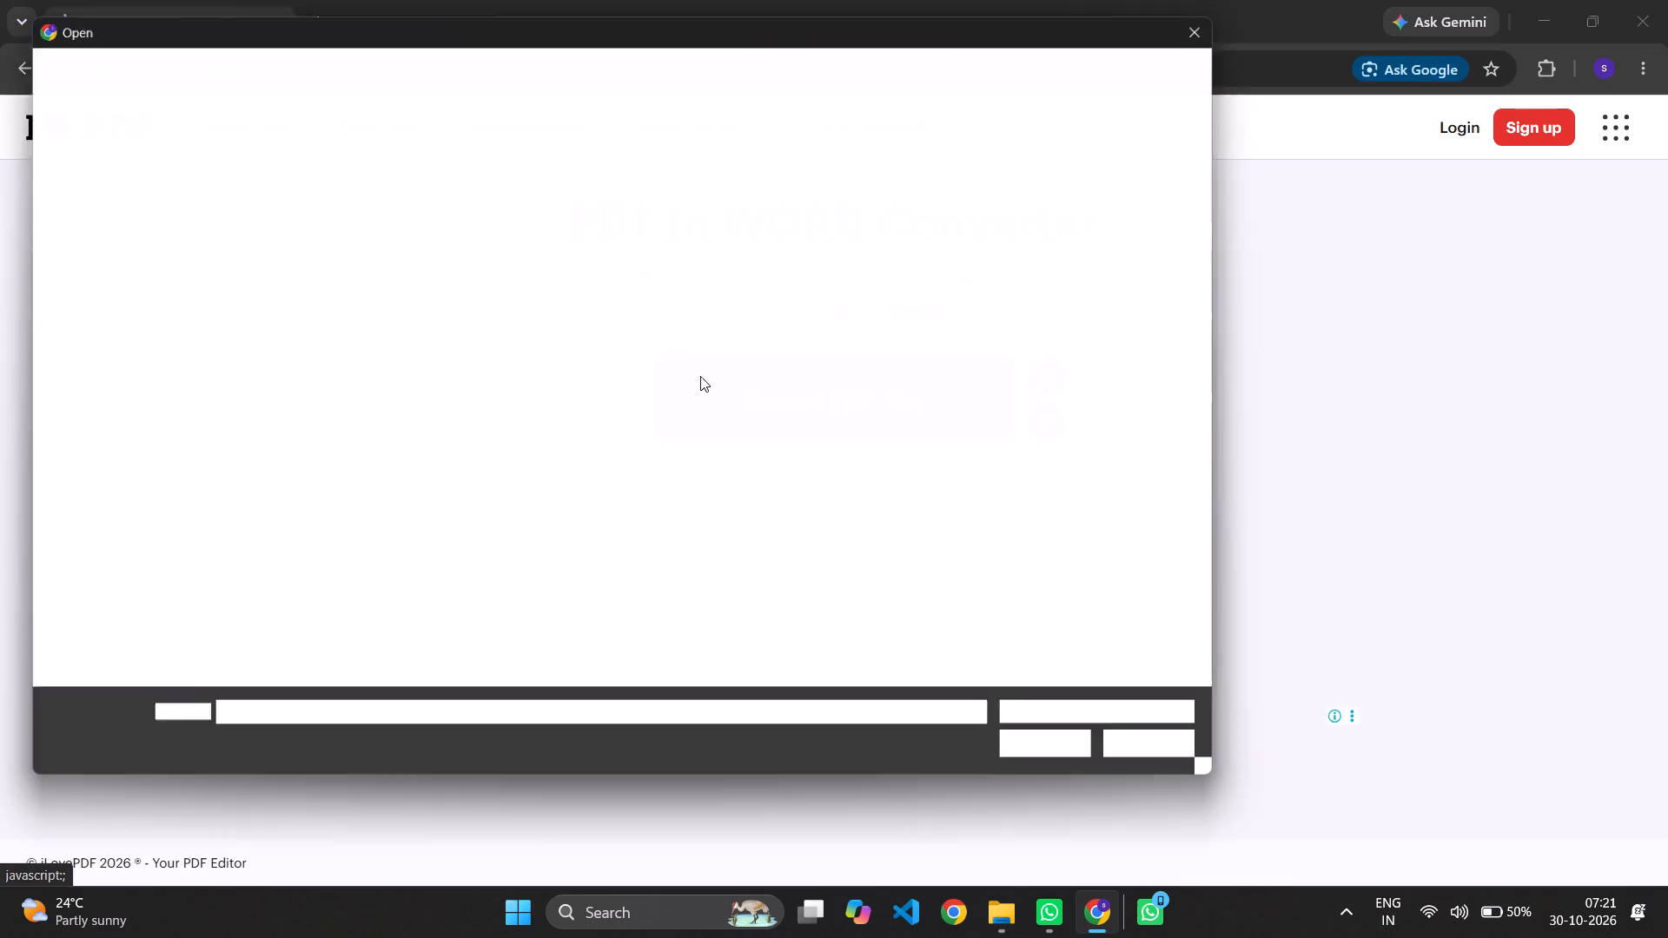
click(268, 239)
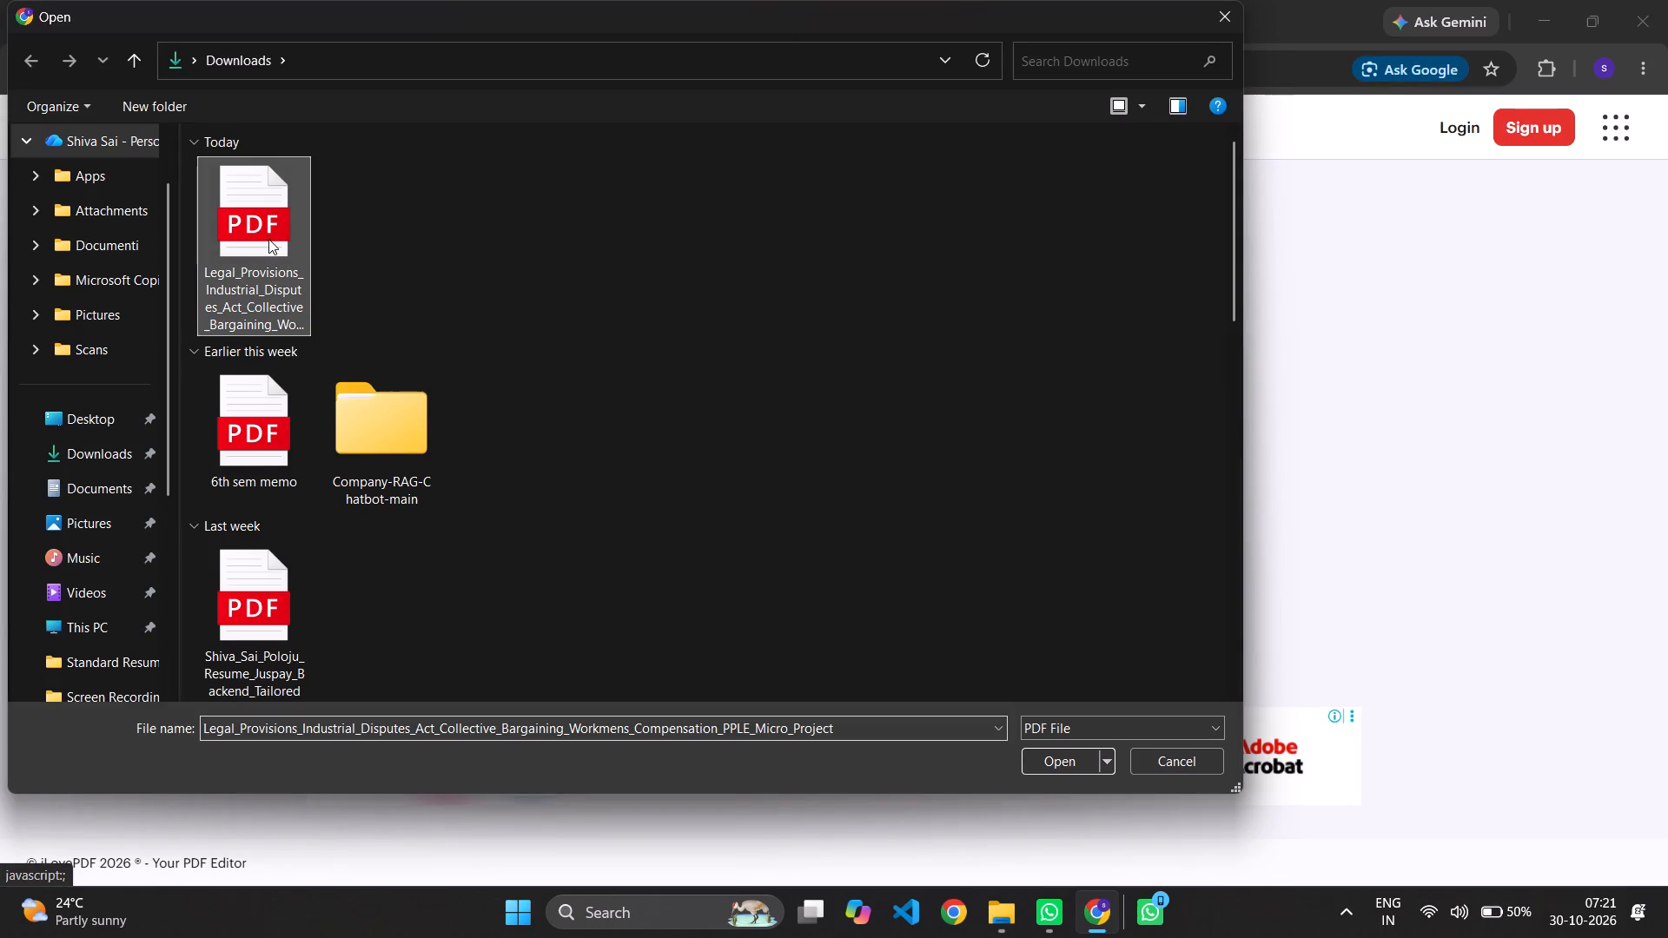
click(1051, 756)
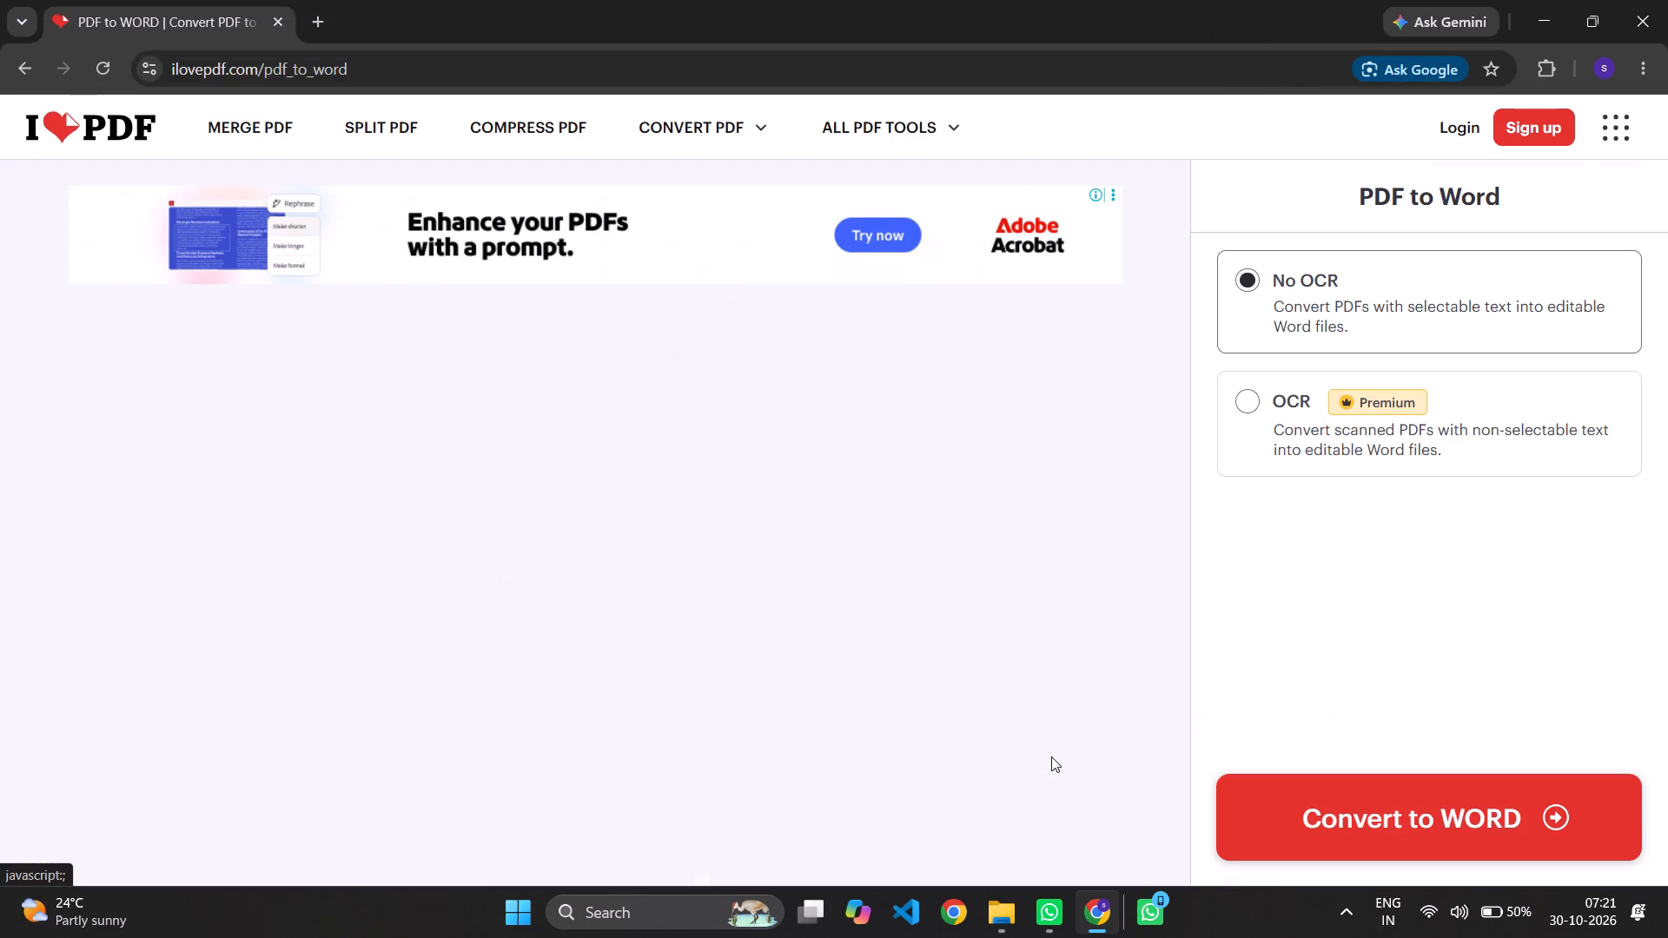
click(1357, 836)
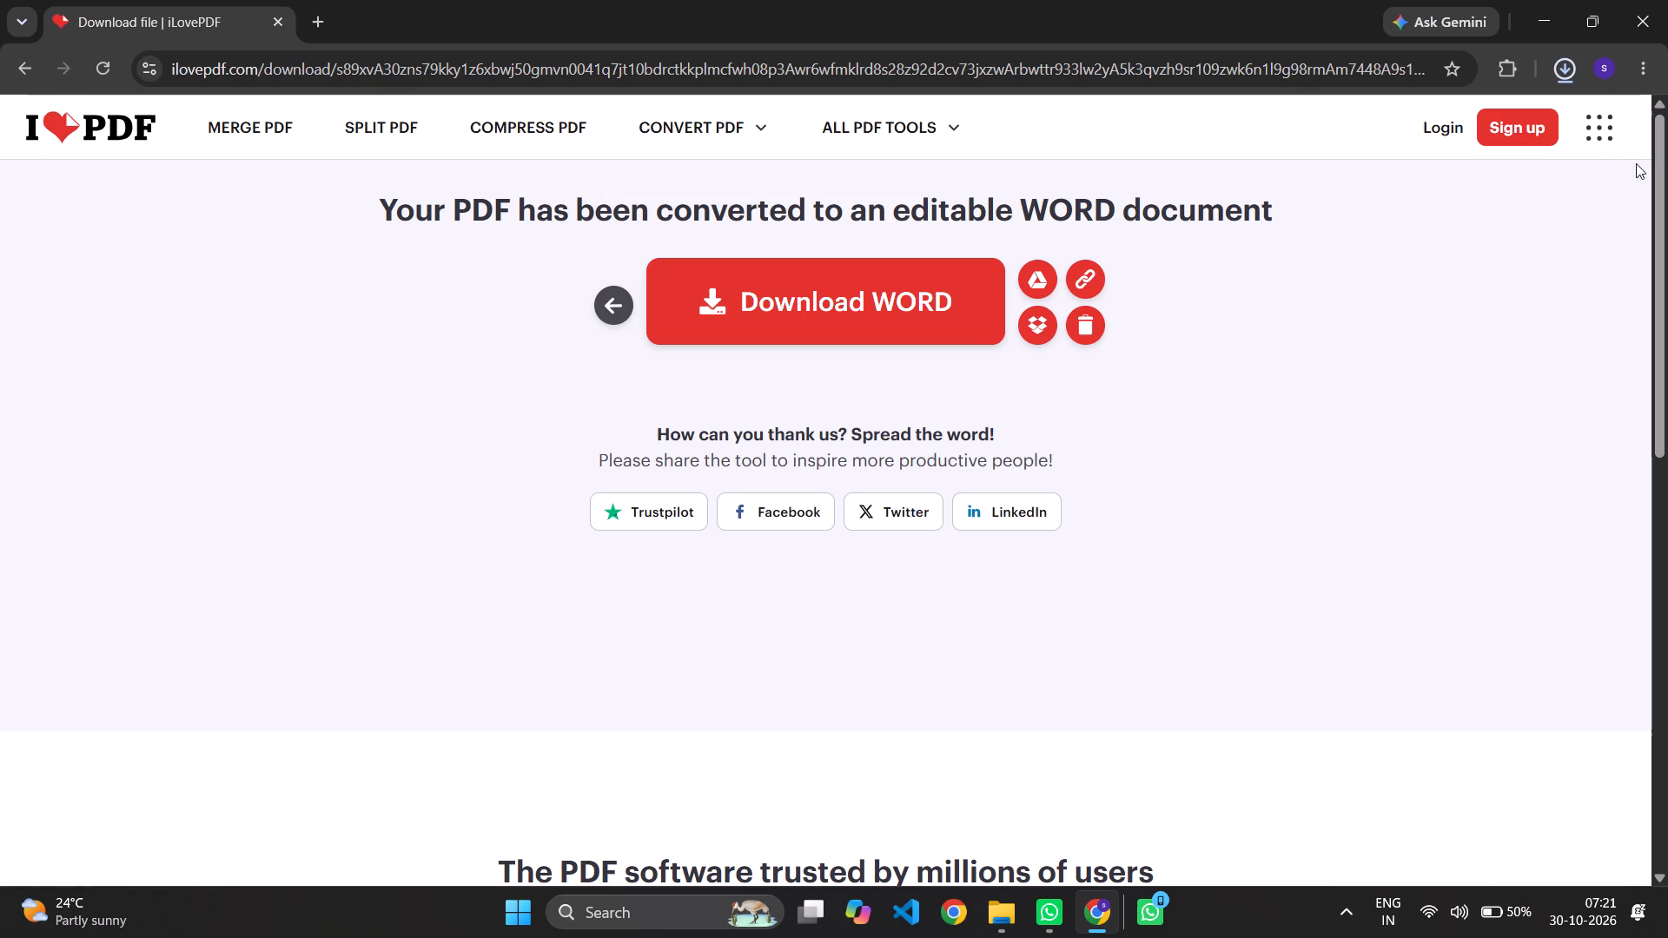
Open the downloaded Legal Provisions document in Word and enable editing.
click(1373, 150)
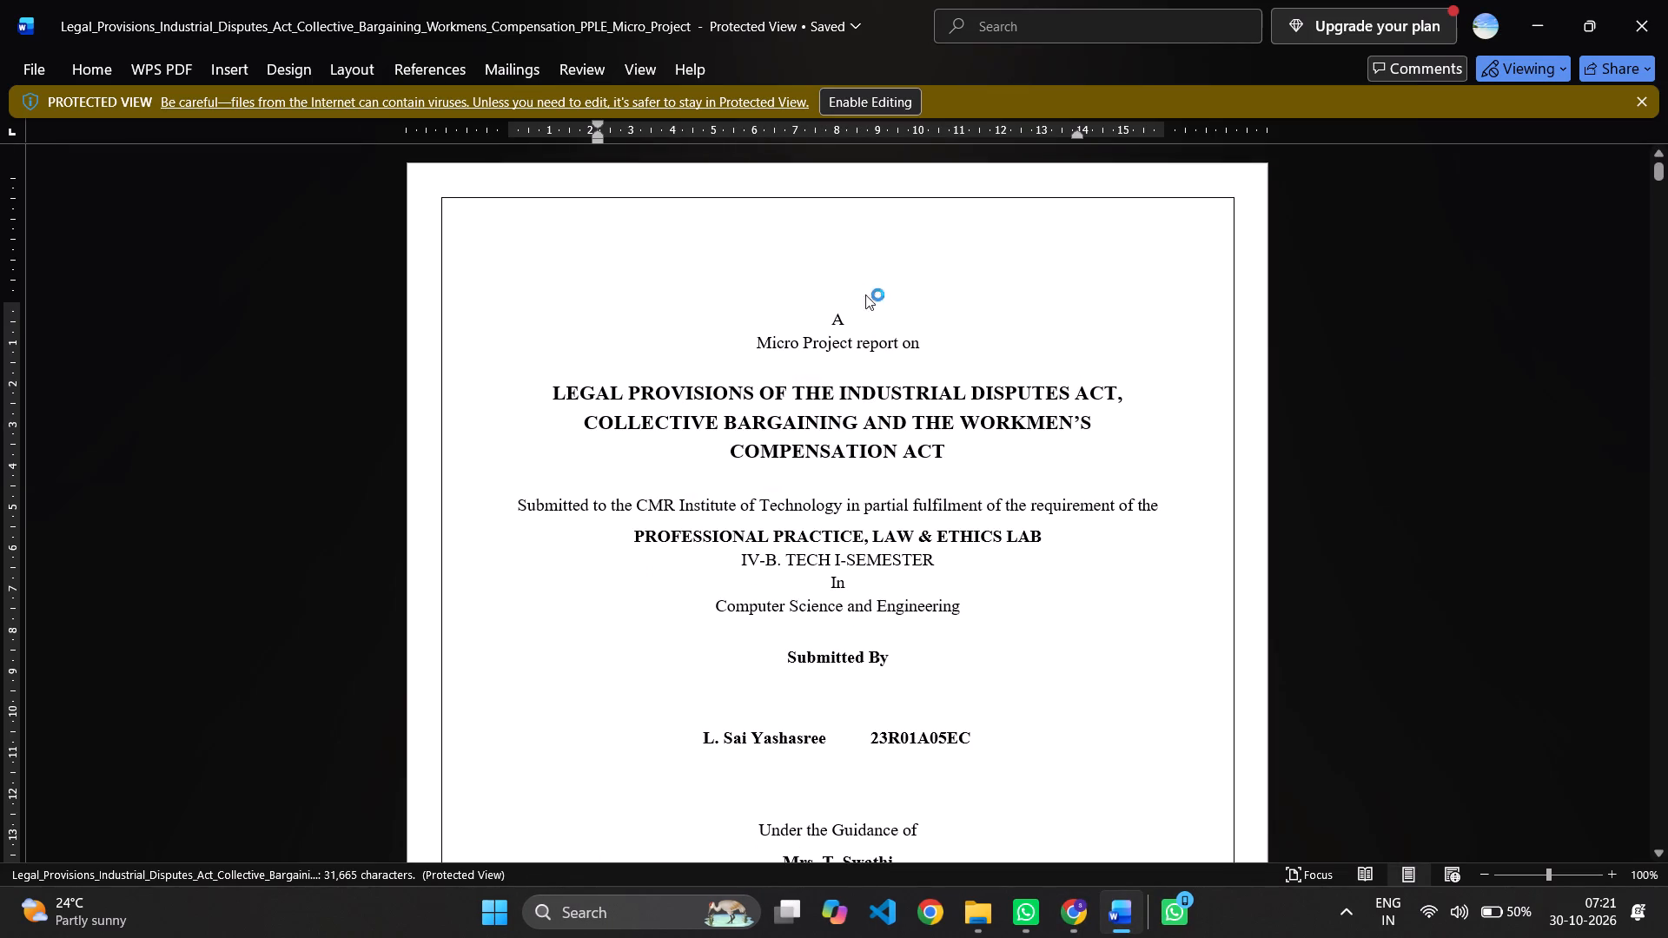
key(BackSpace)
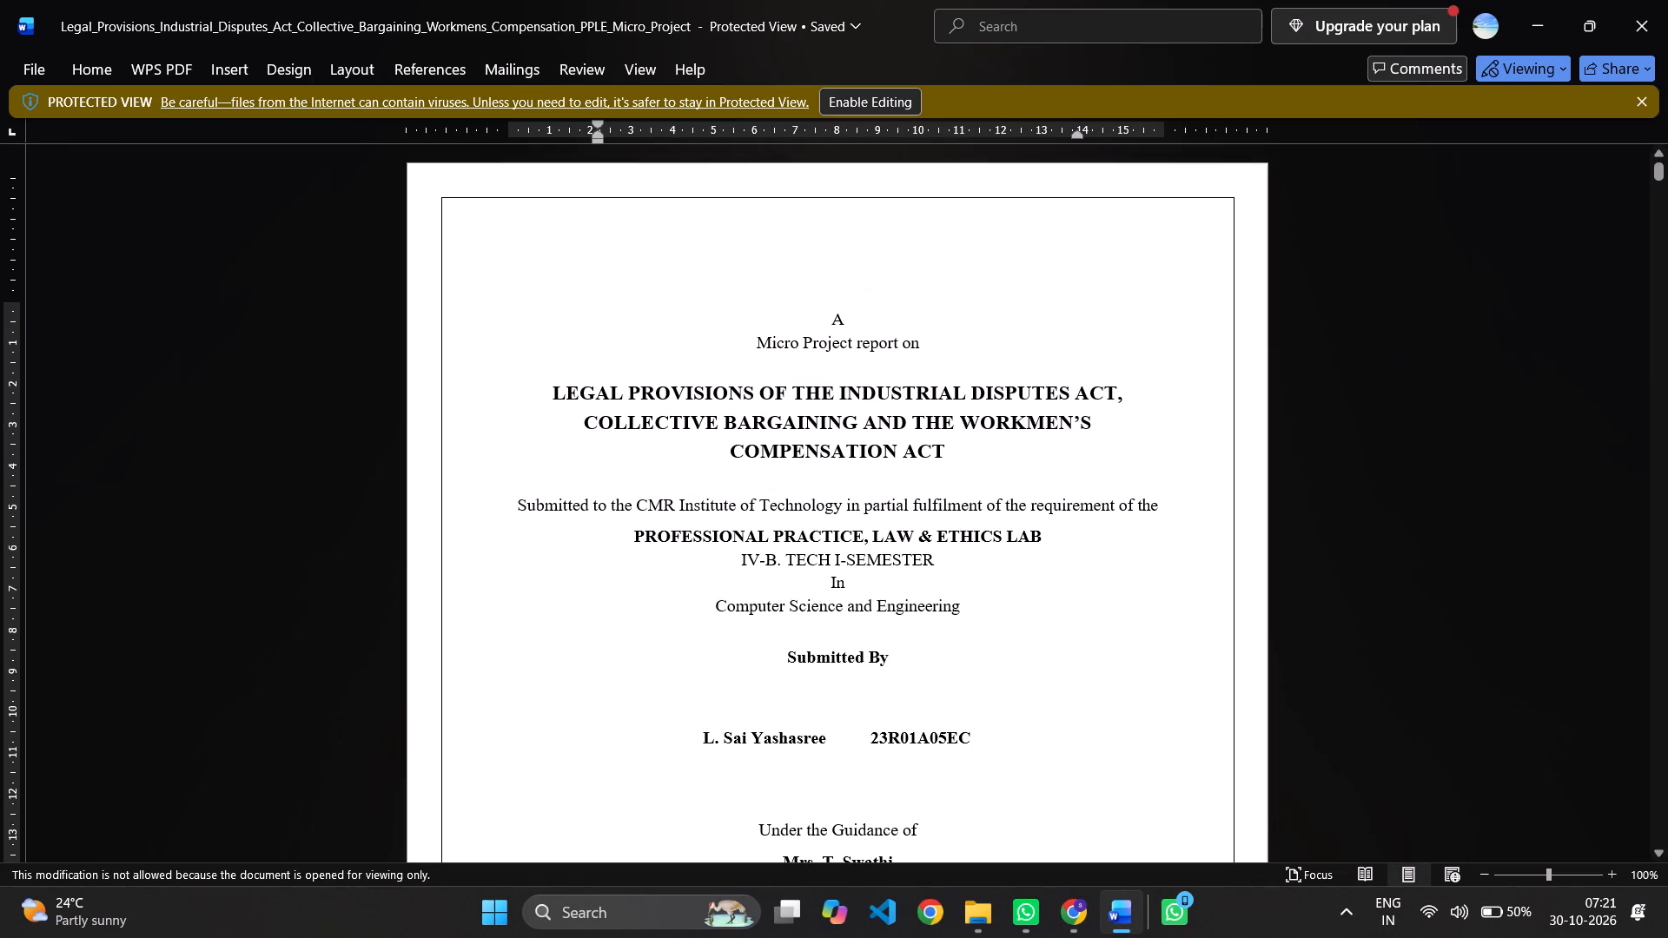
click(885, 98)
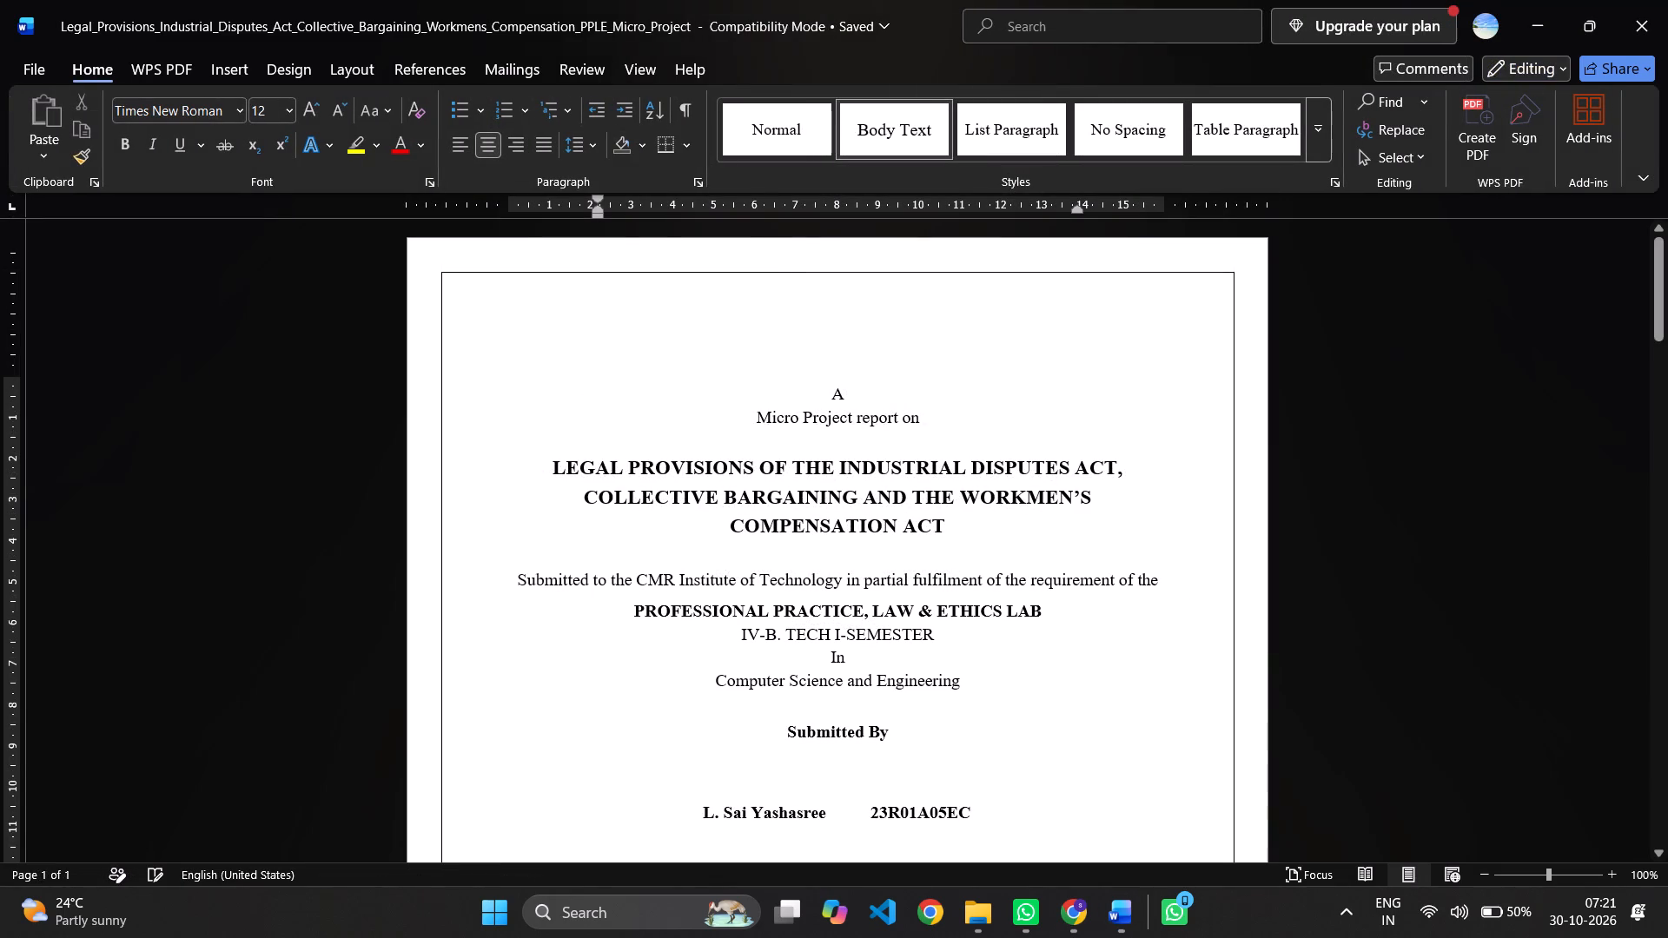
Reduce the report's top margin slightly so the cover page text starts higher inside the border.
key(BackSpace)
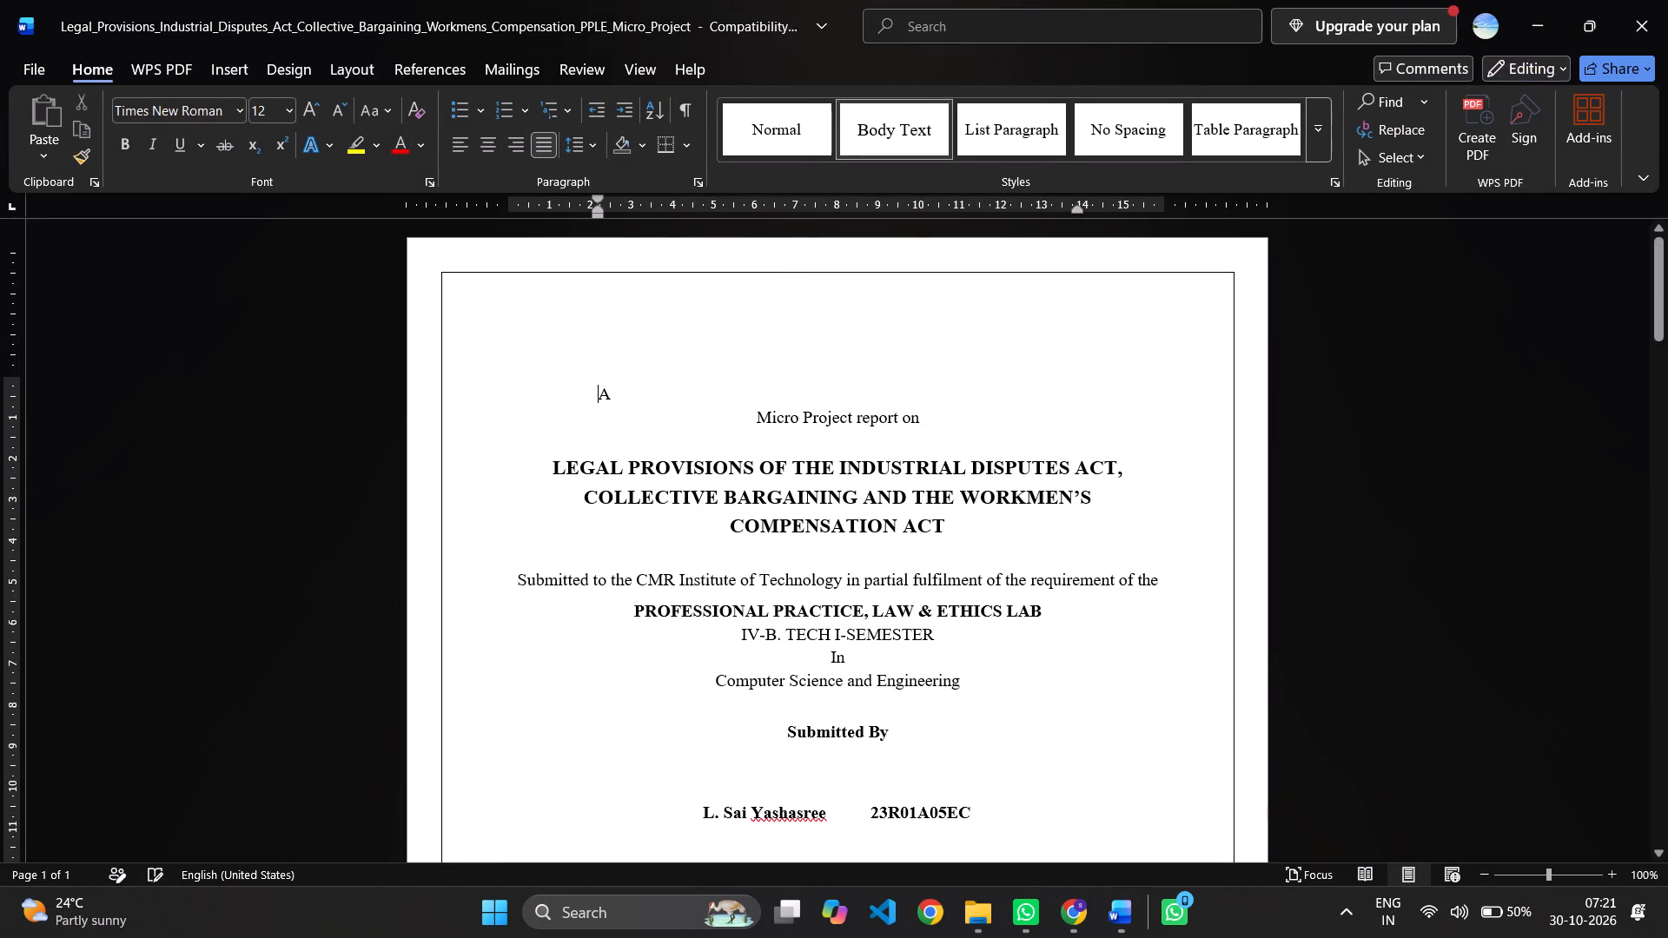
key(ctrl+z)
drag(7, 379, 7, 313)
scroll(511, 591, down, 3)
scroll(511, 591, up, 1)
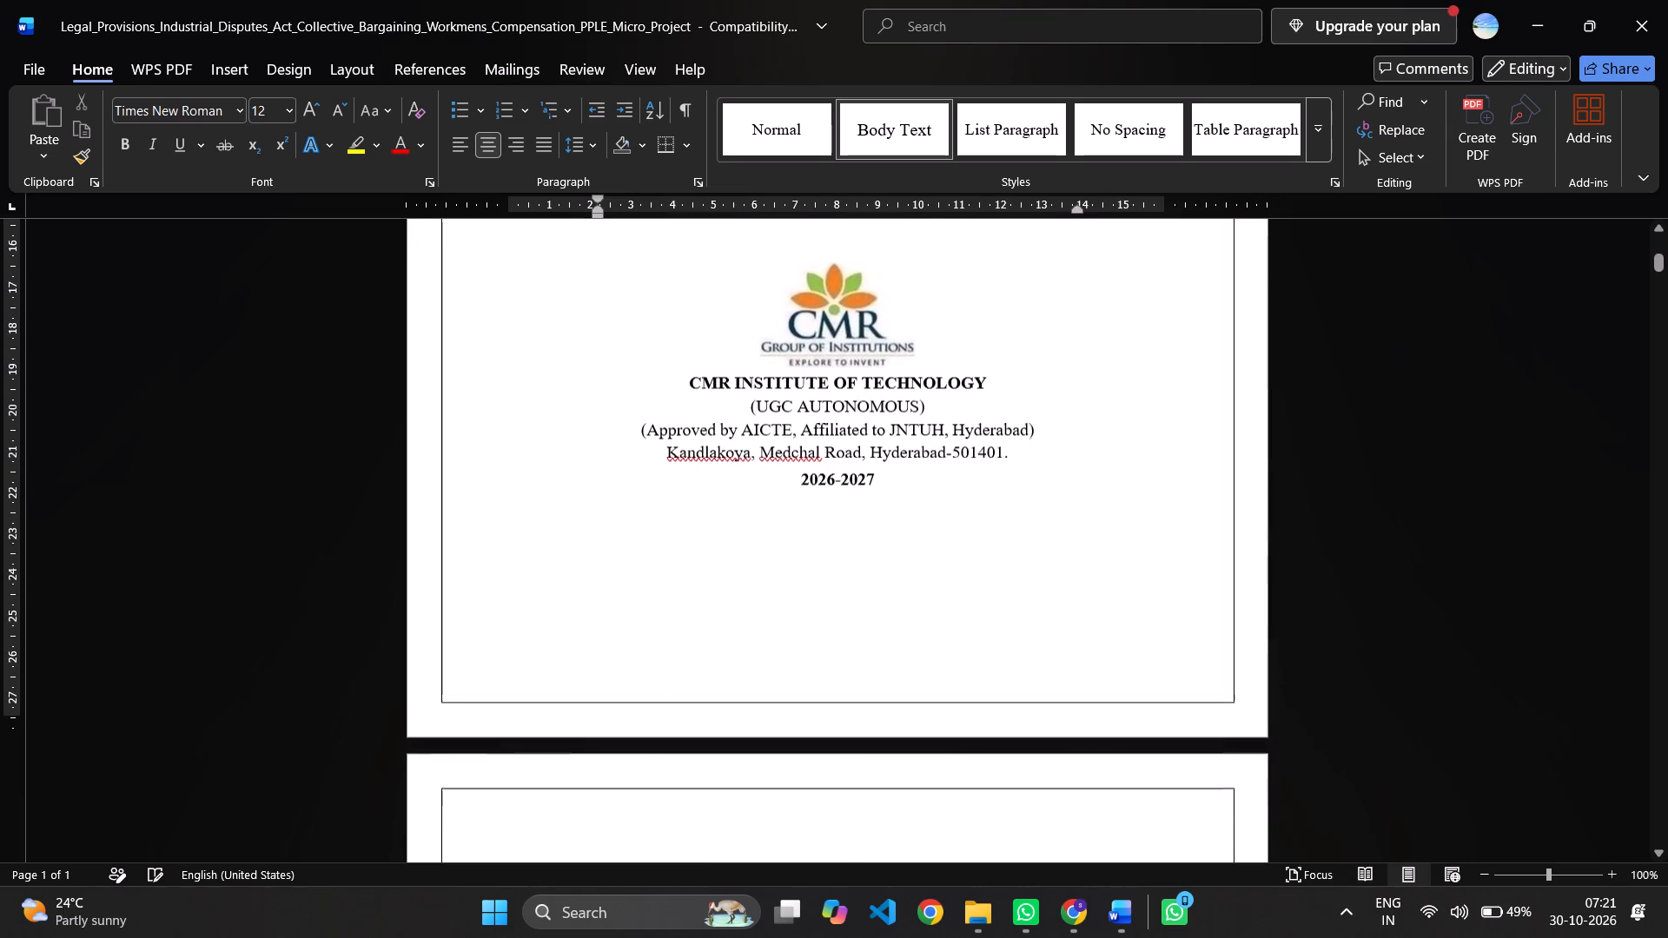
scroll(511, 591, up, 3)
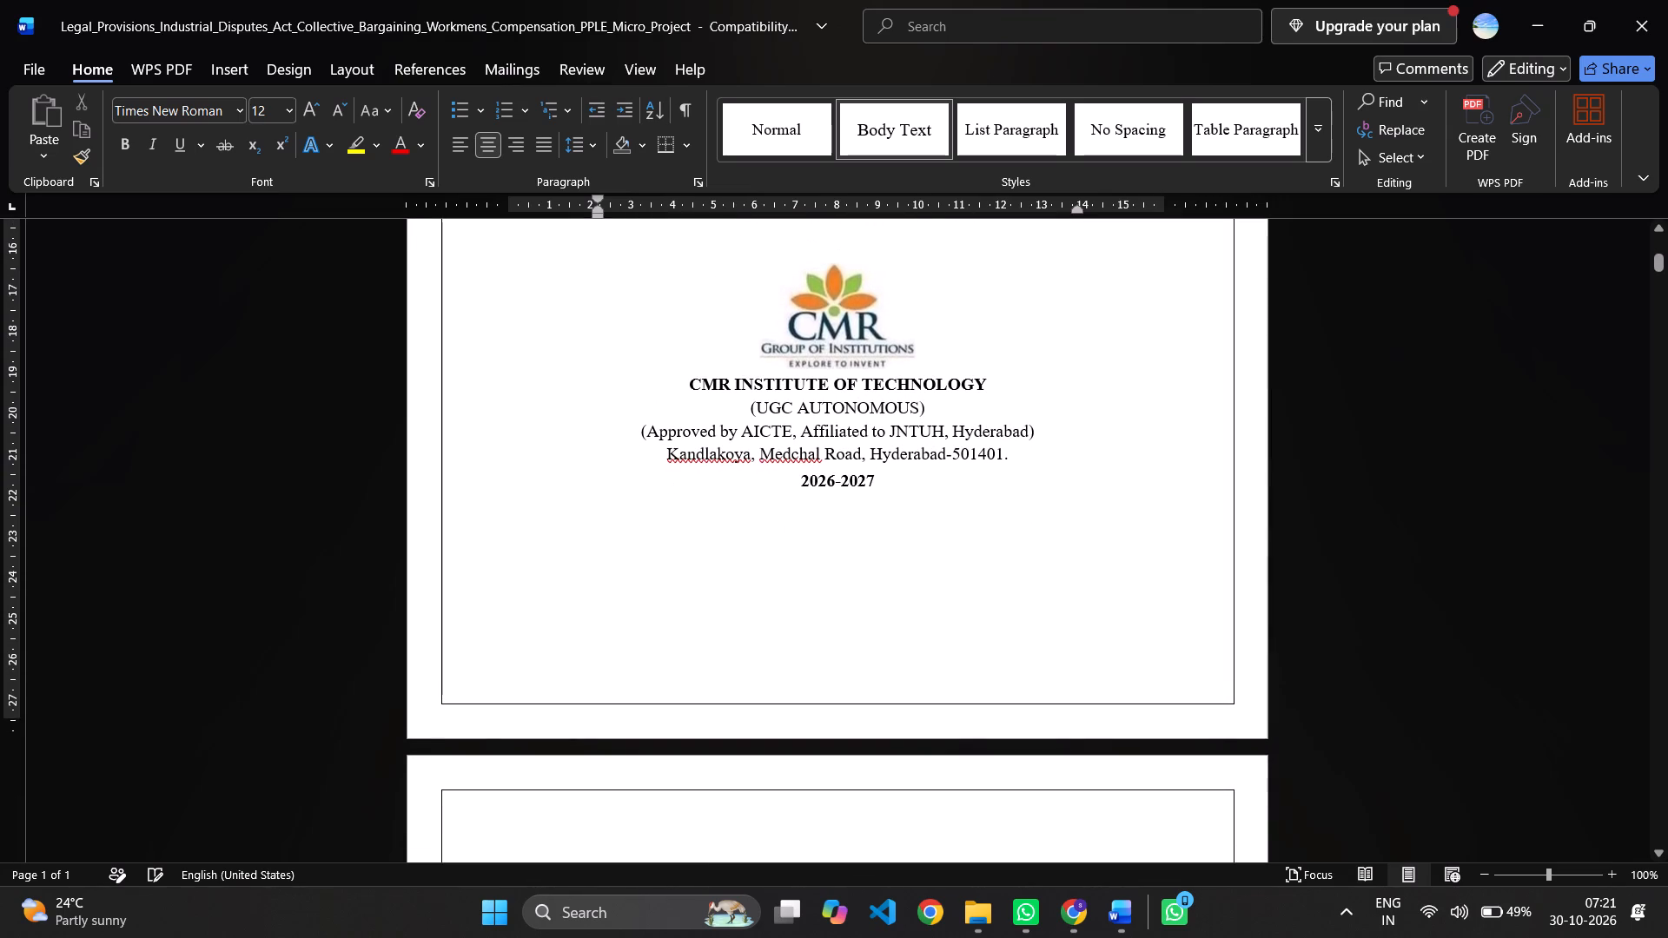
scroll(511, 591, up, 1)
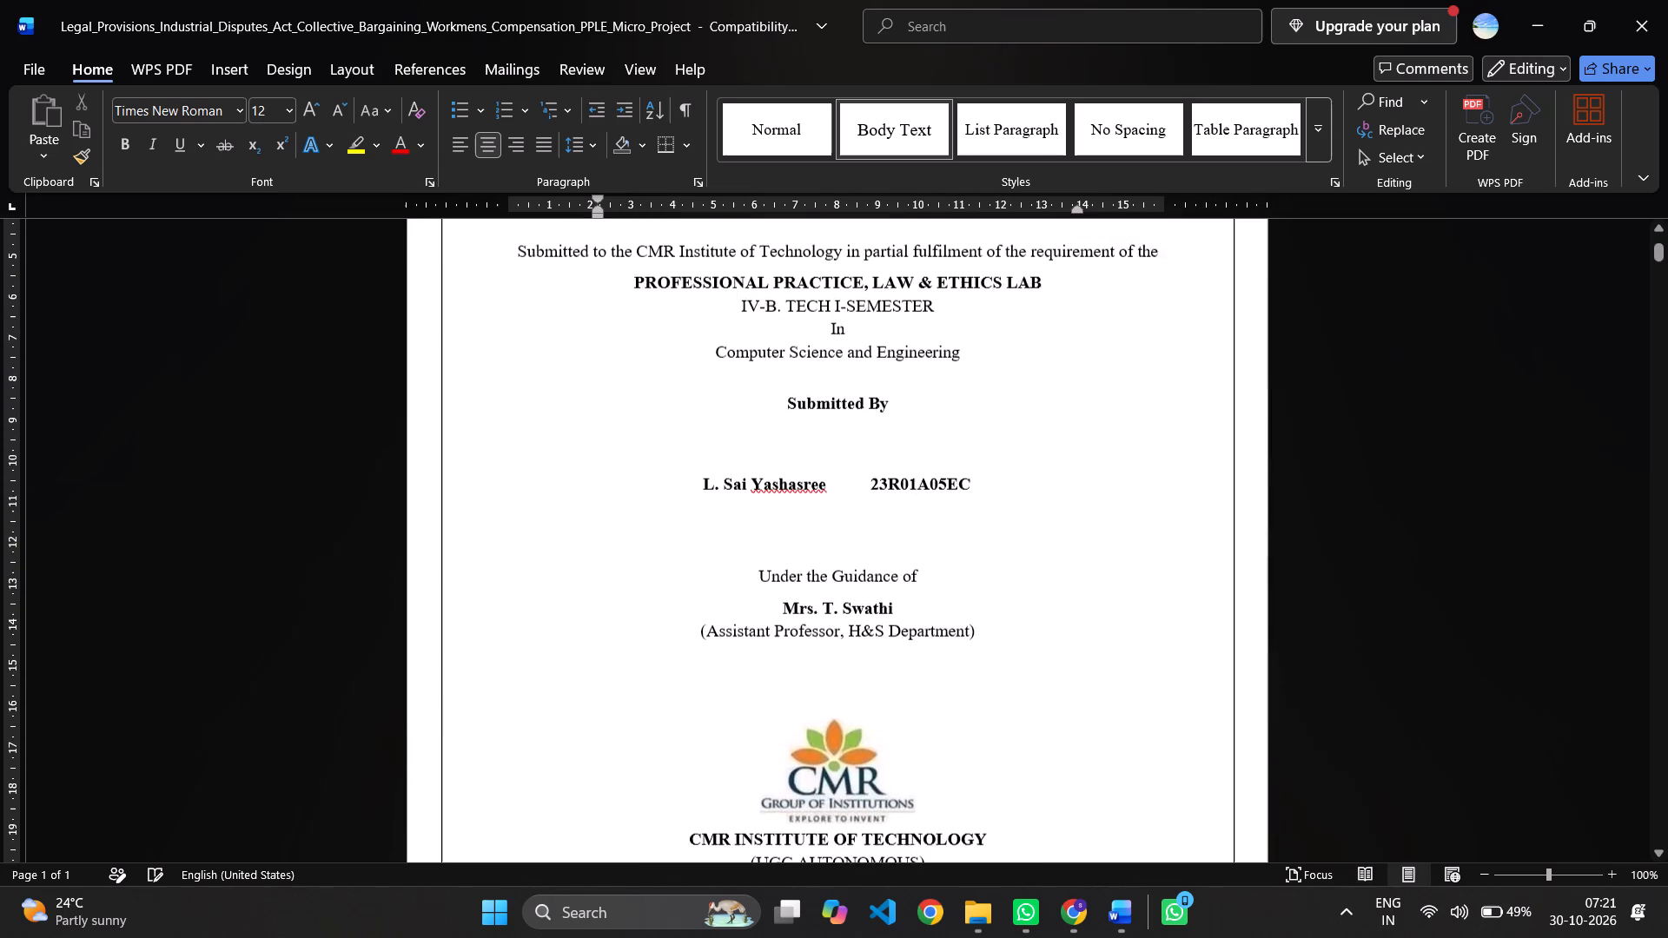
scroll(511, 591, up, 1)
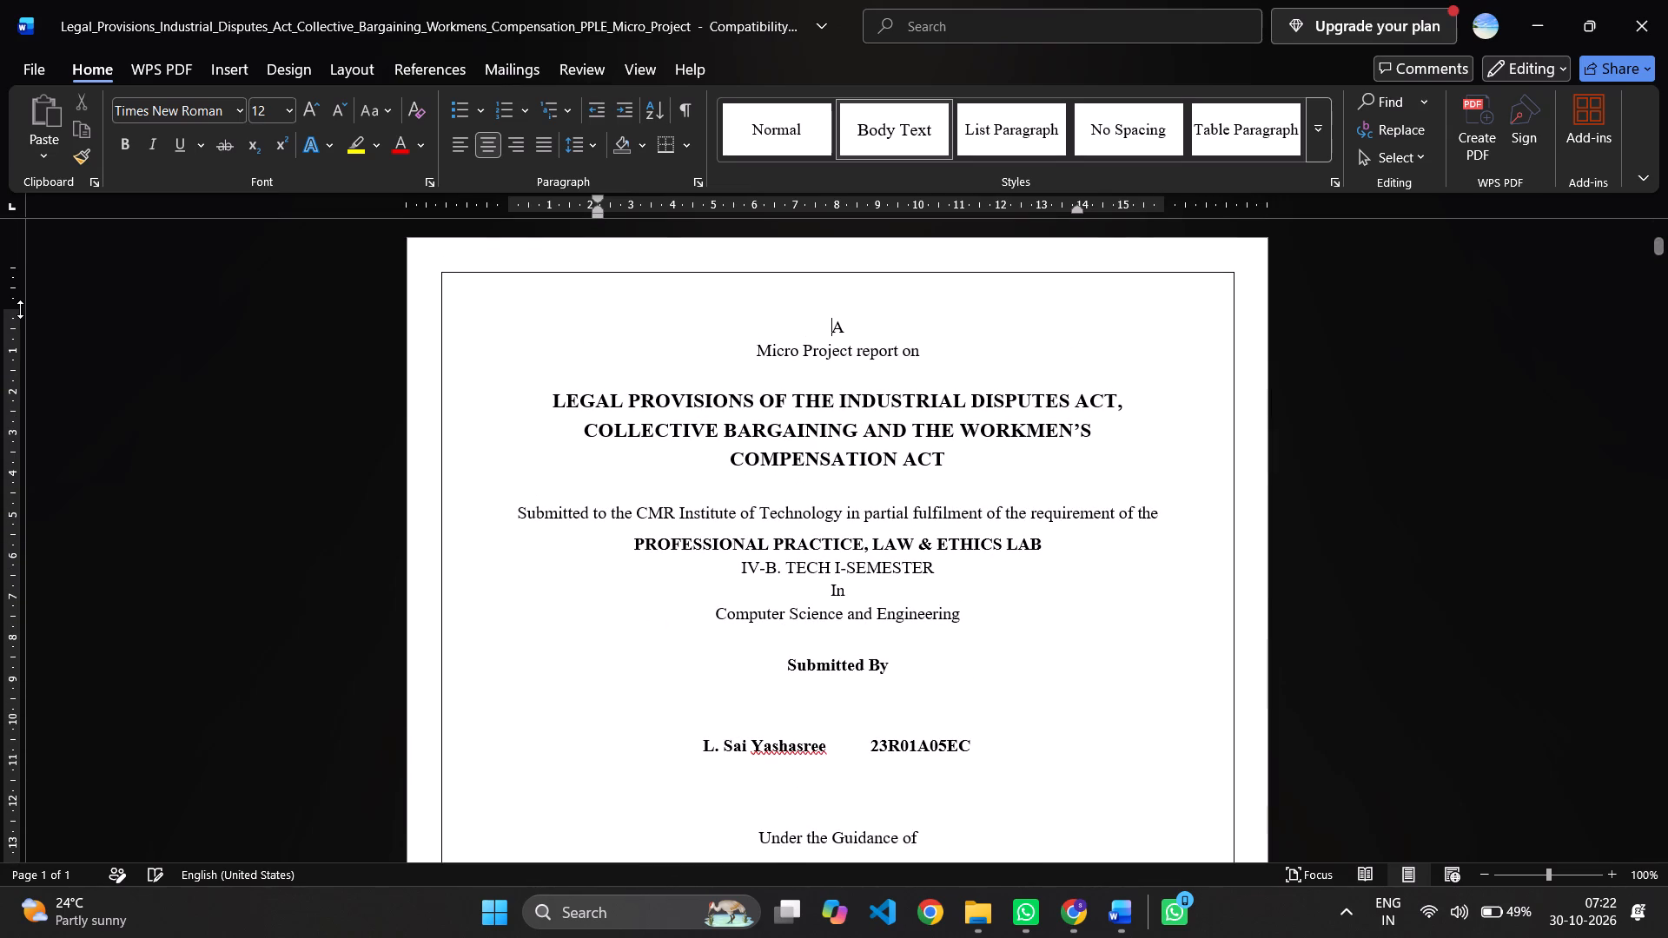
drag(18, 309, 17, 346)
scroll(737, 453, down, 1)
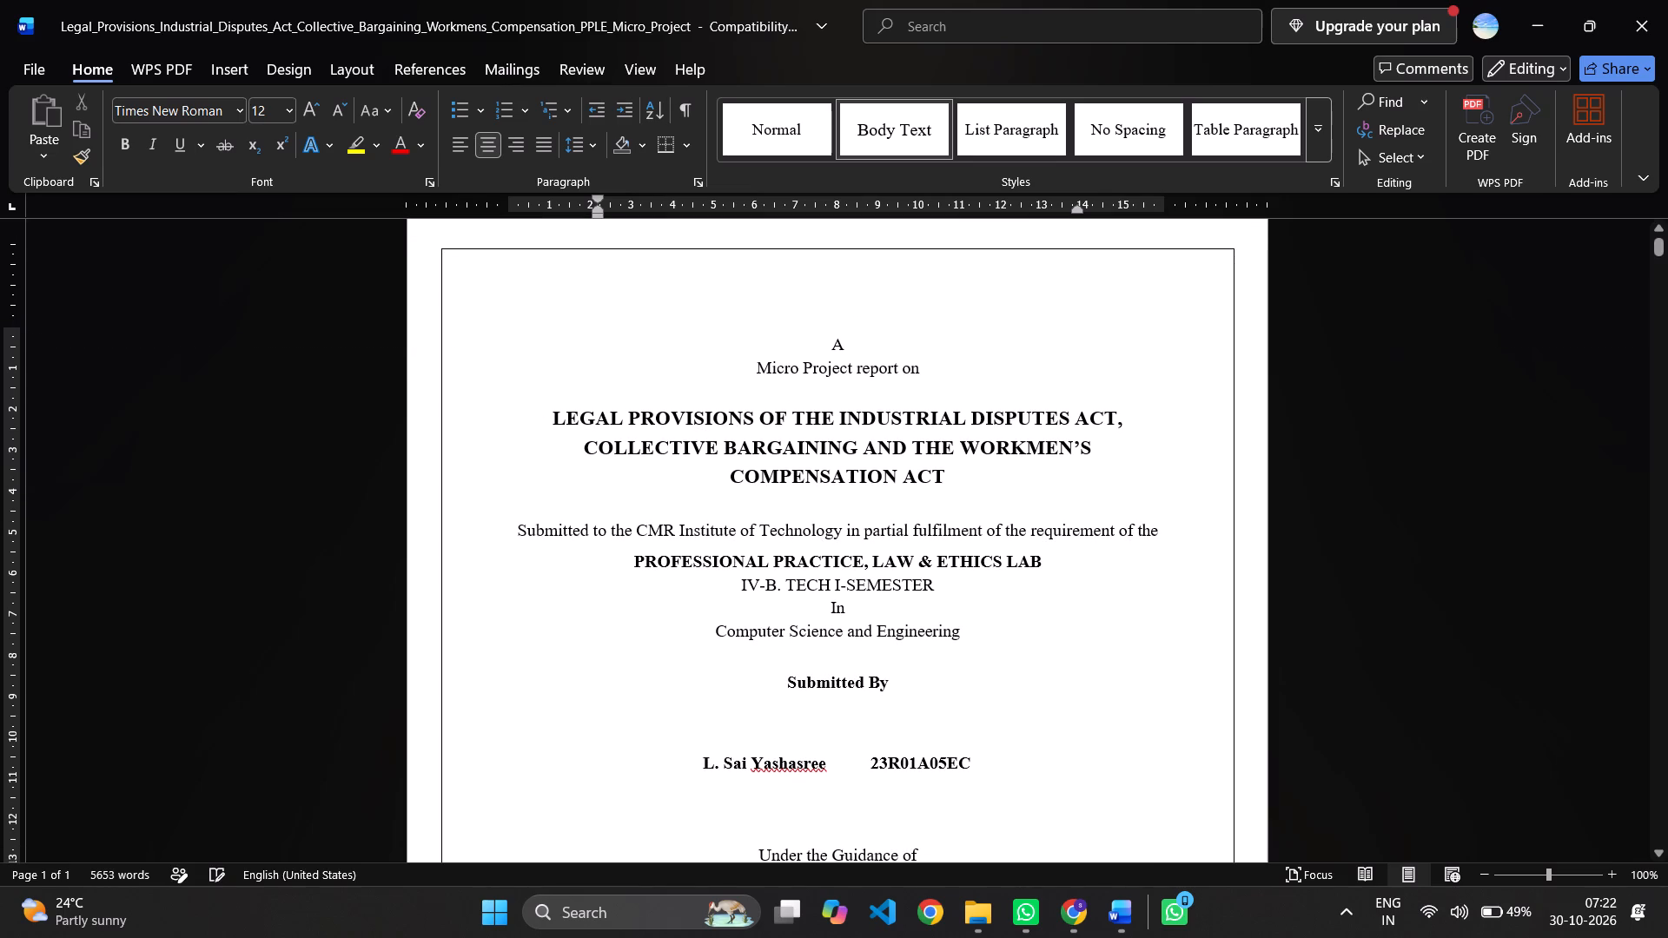
Switch to File Explorer and open the other PPLE Word report, on whistle blowing, from today's Downloads.
click(1106, 917)
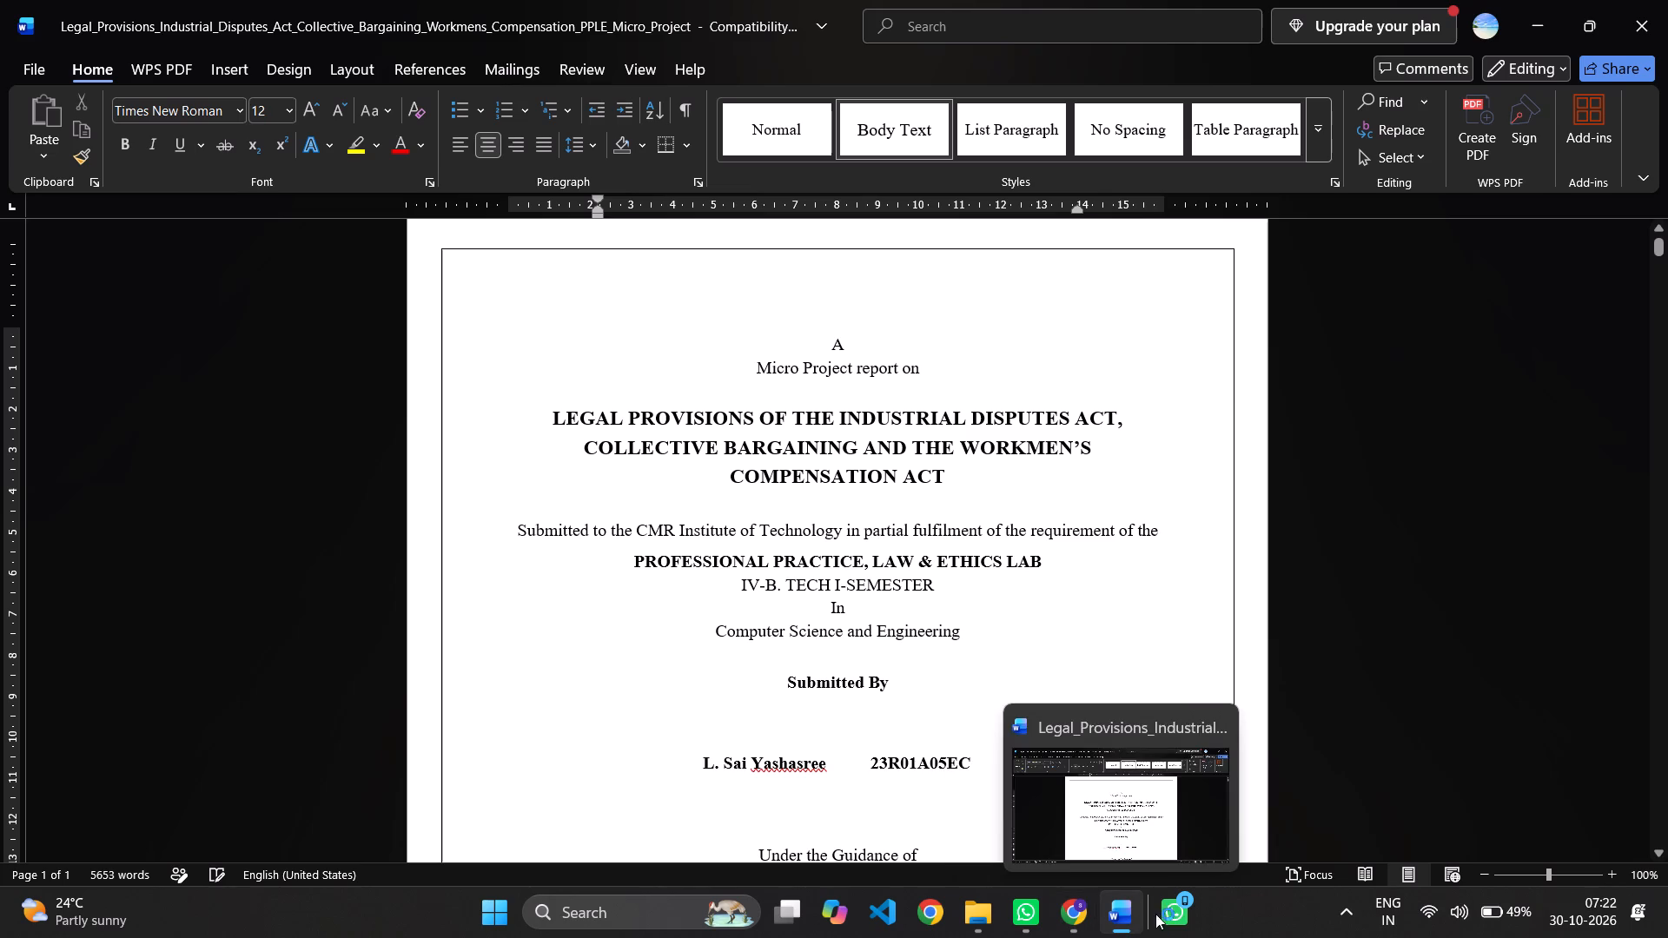
click(969, 918)
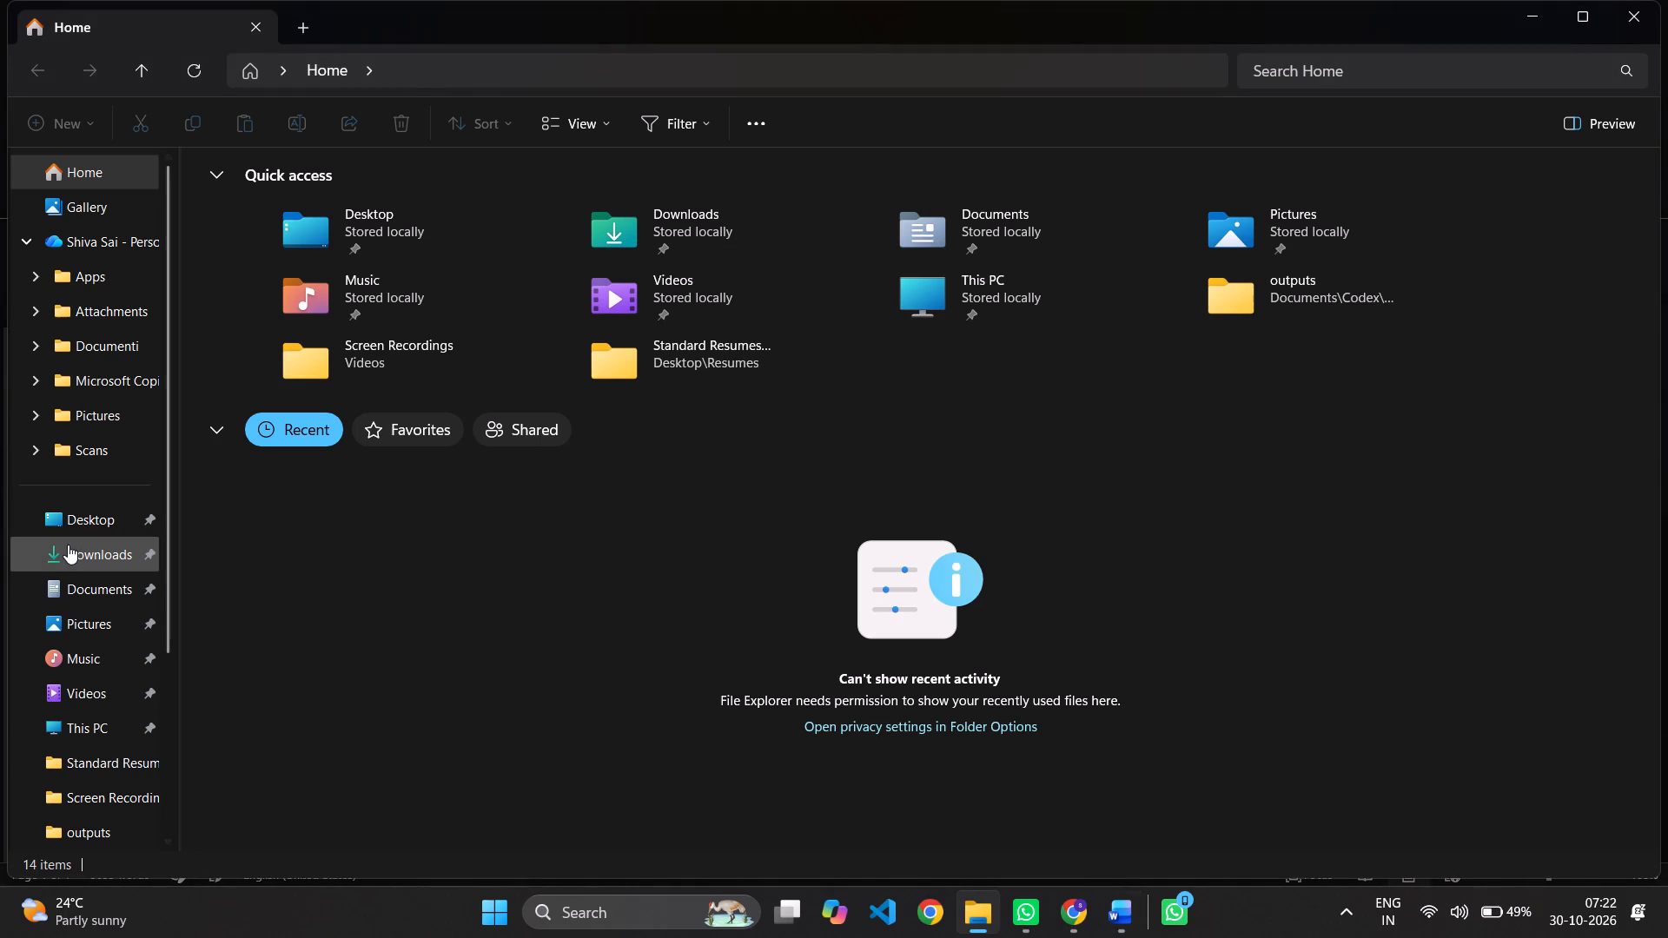
click(68, 545)
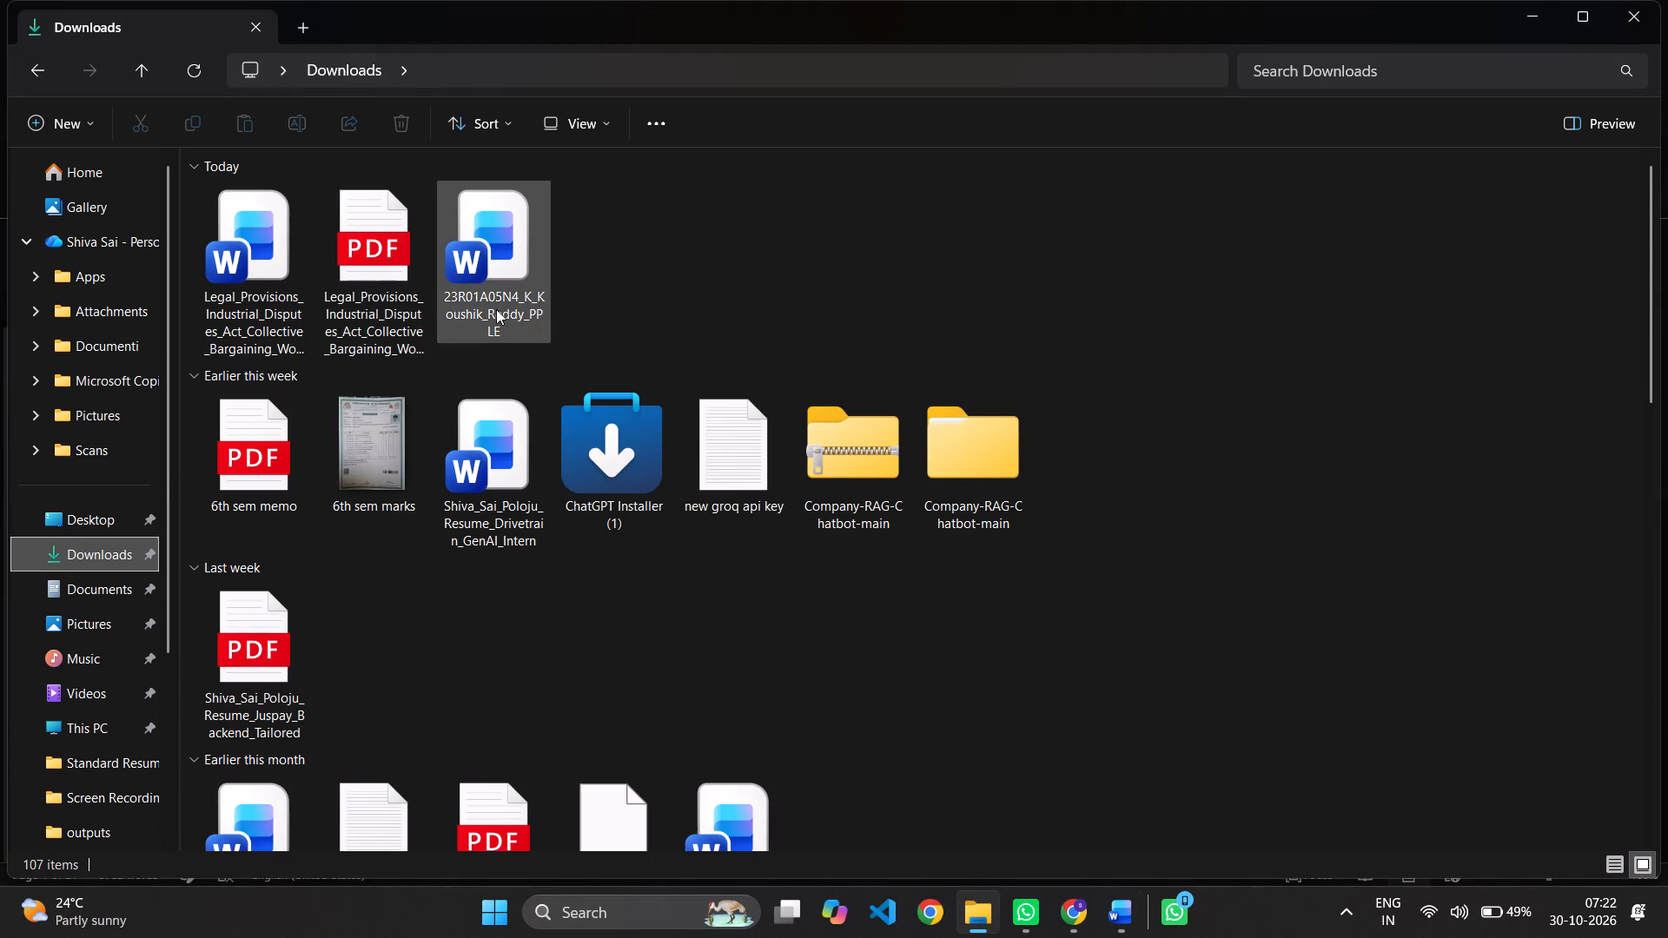
double_click(497, 306)
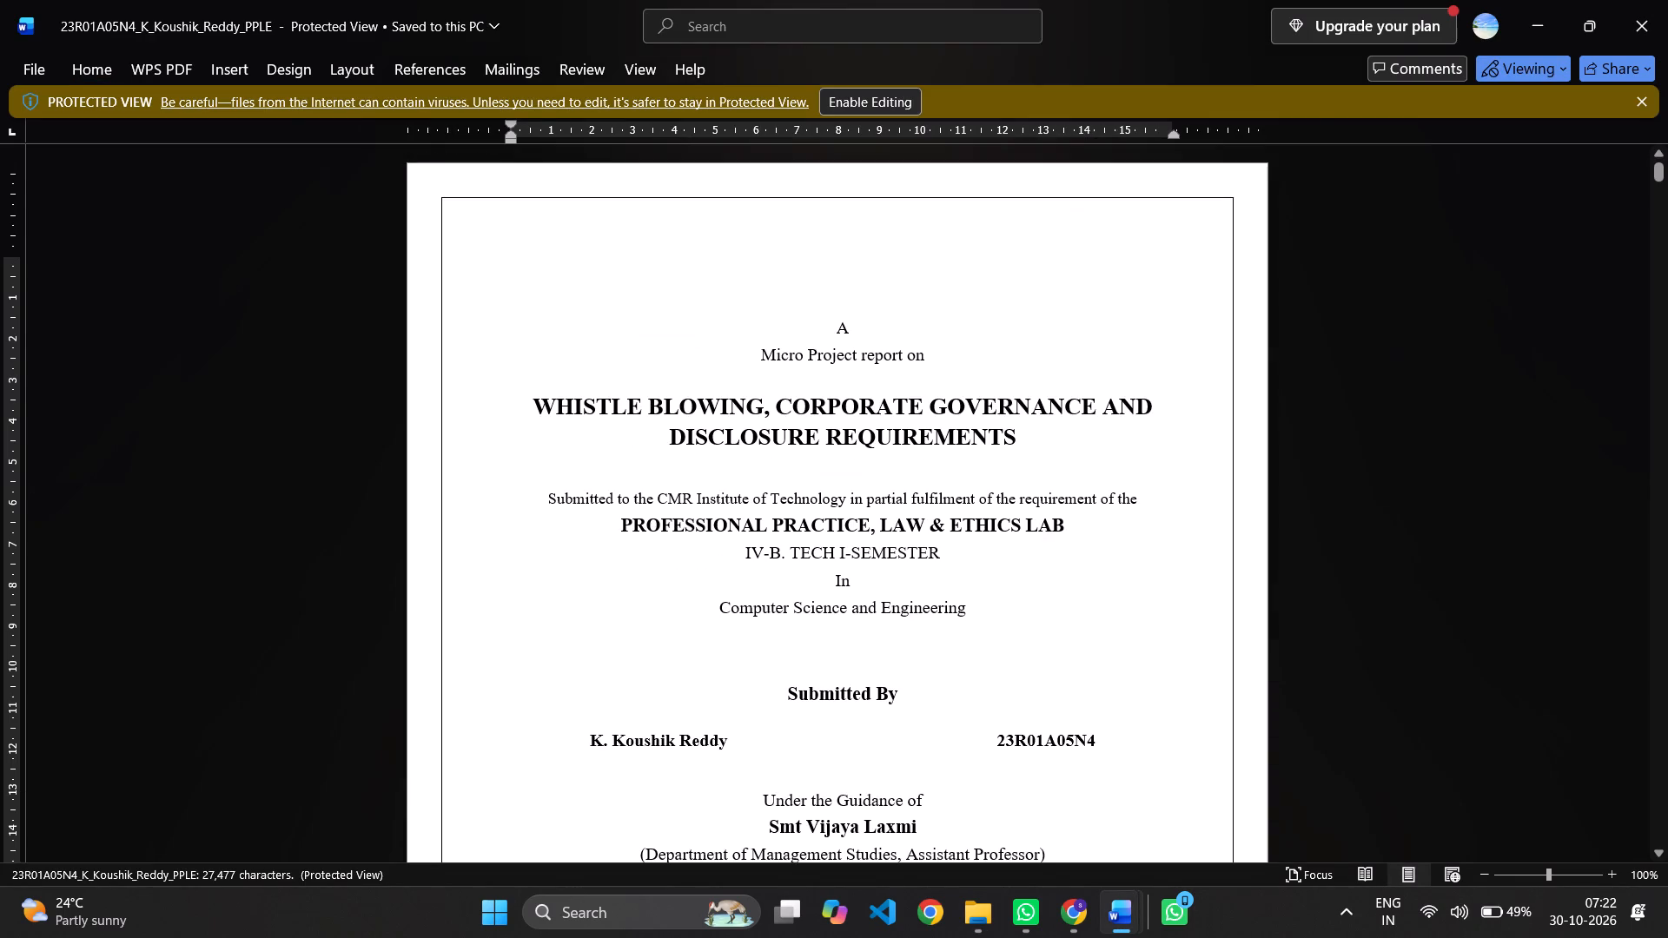
Replace the Legal Provisions cover title with "WHISTLE BLOWING, CORPORATE GOVERNANCE AND DISCLOSURE REQUIREMENTS" copied from the other report.
drag(1018, 443, 511, 412)
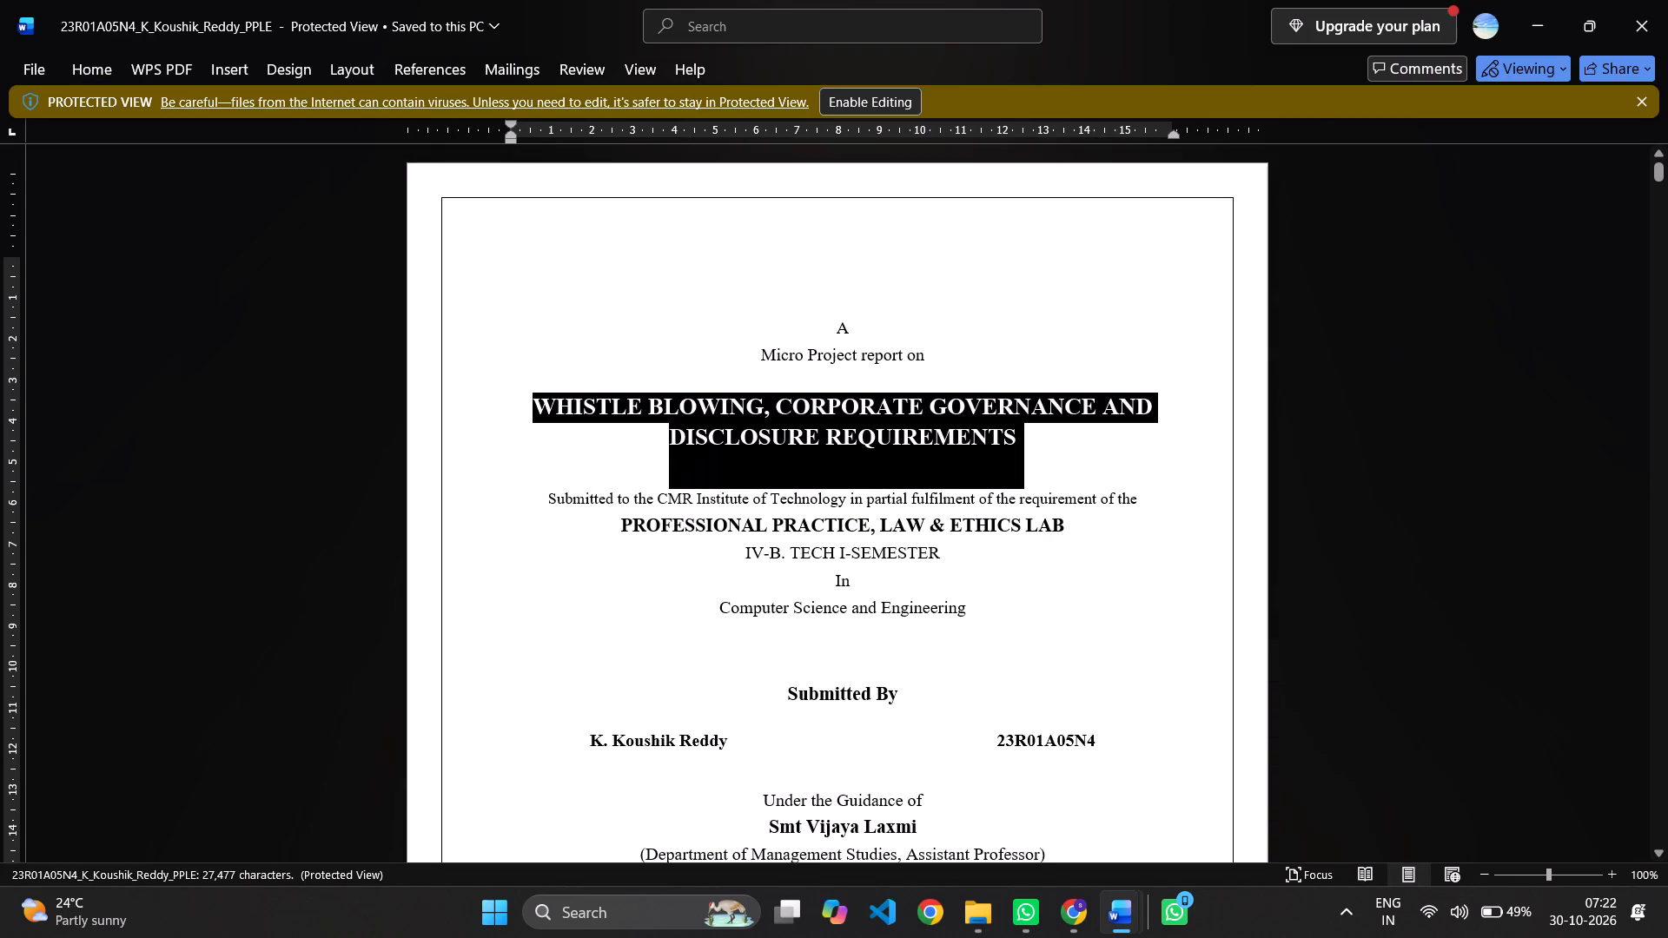
key(ctrl+c)
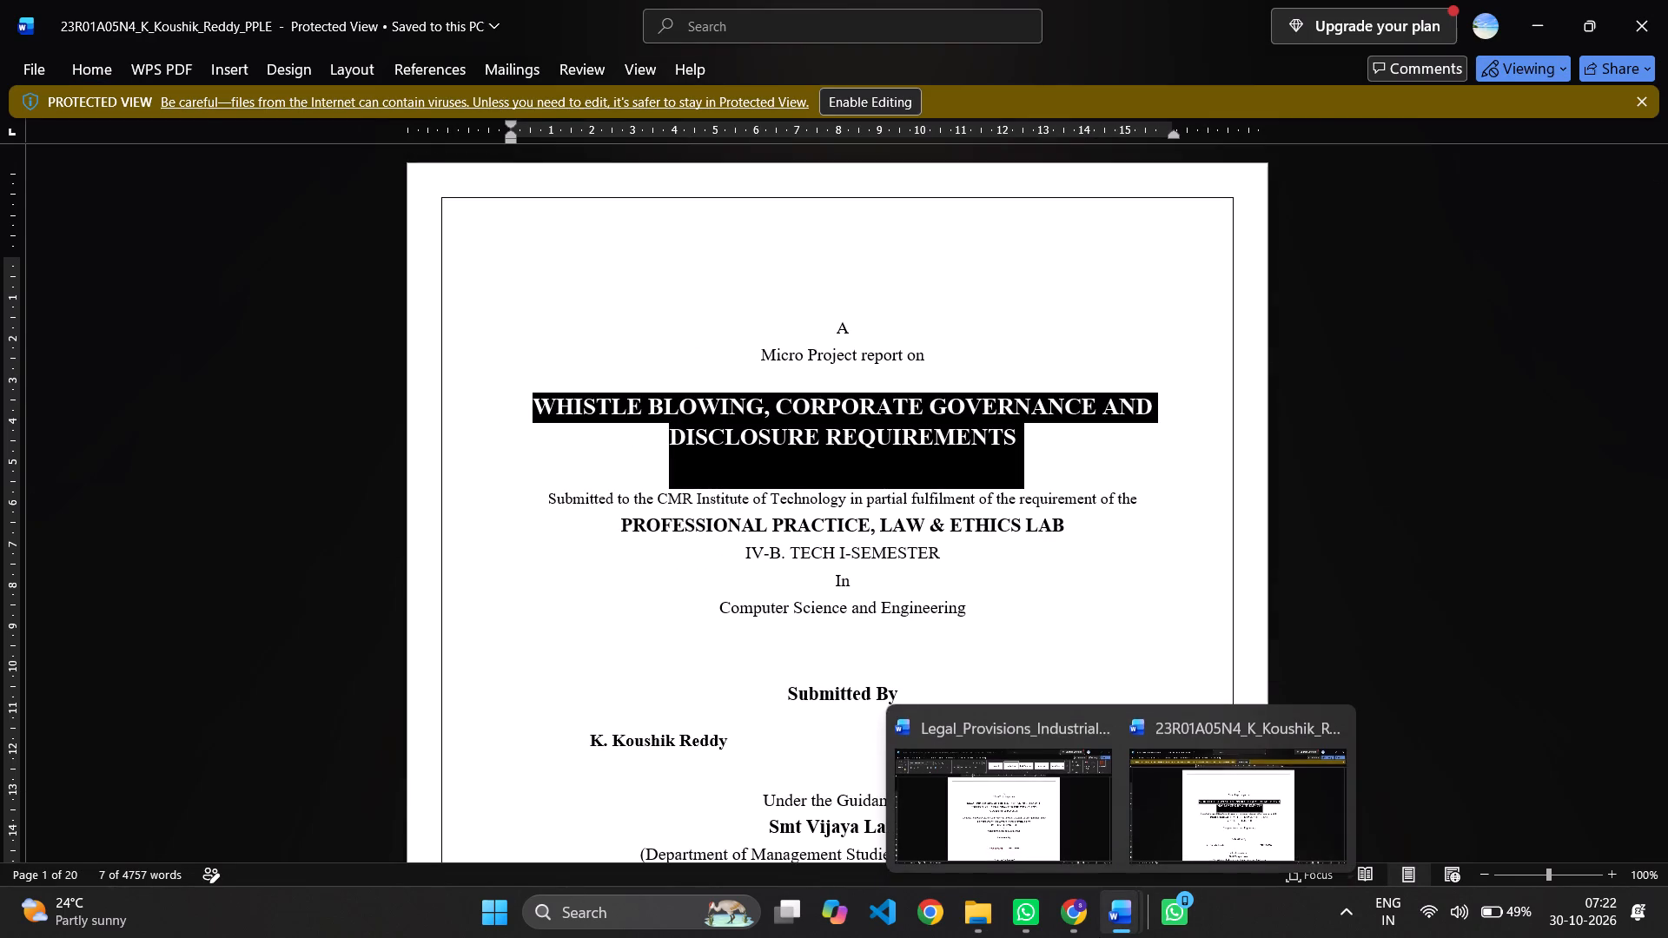
click(1027, 830)
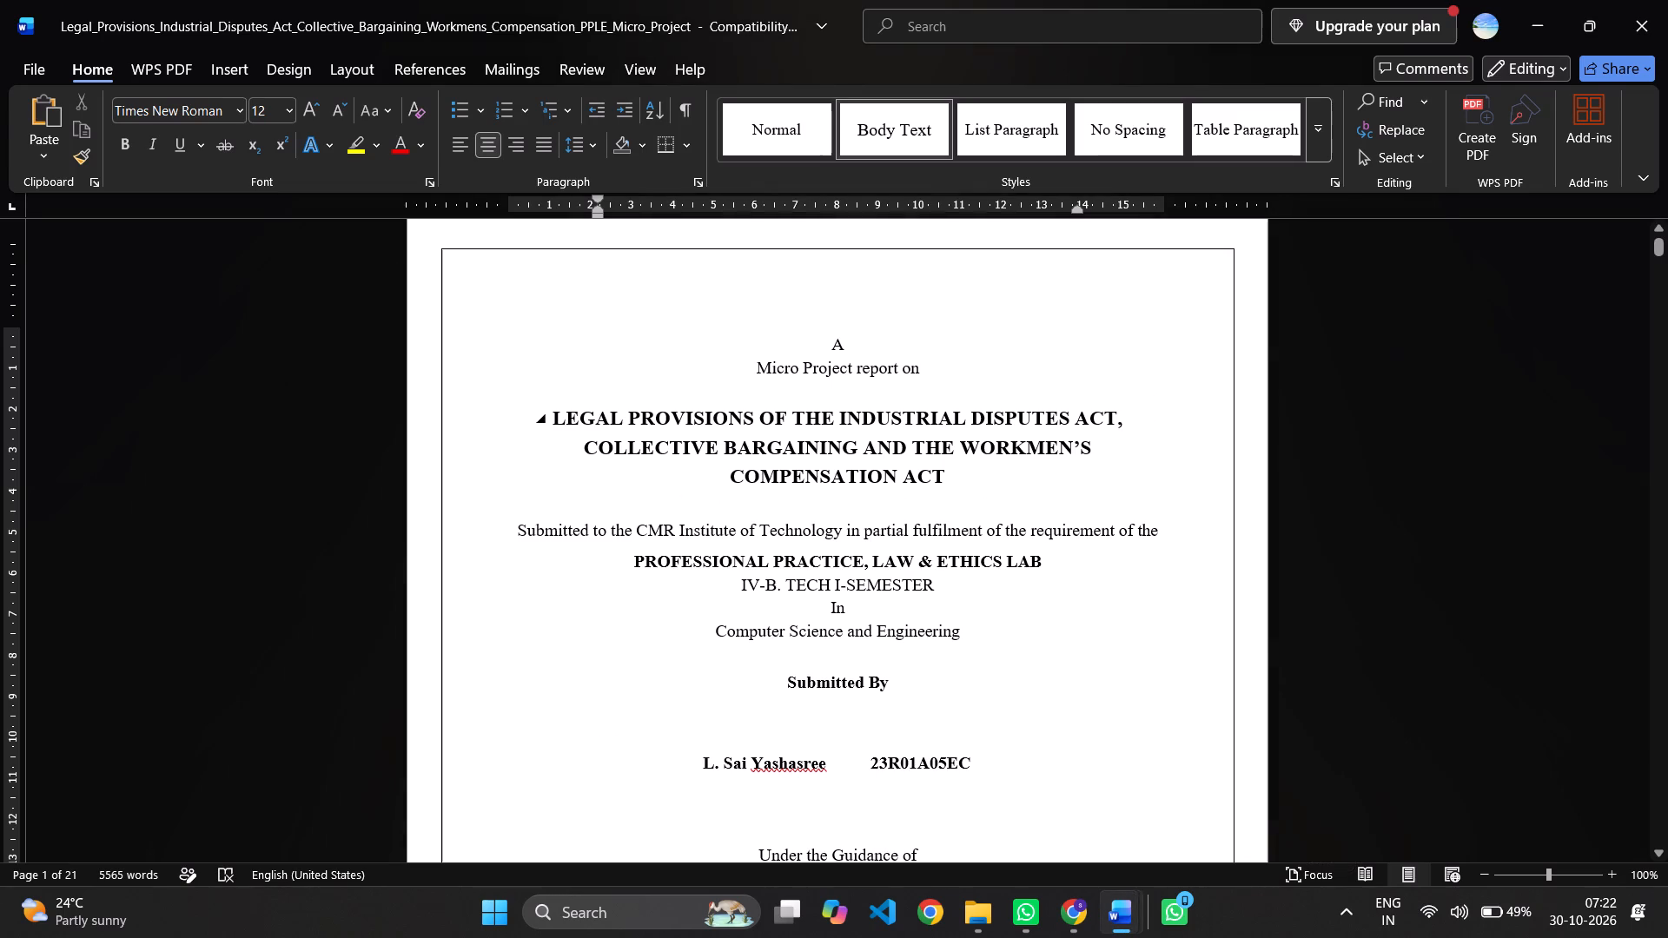
drag(948, 475, 581, 416)
key(ctrl+v)
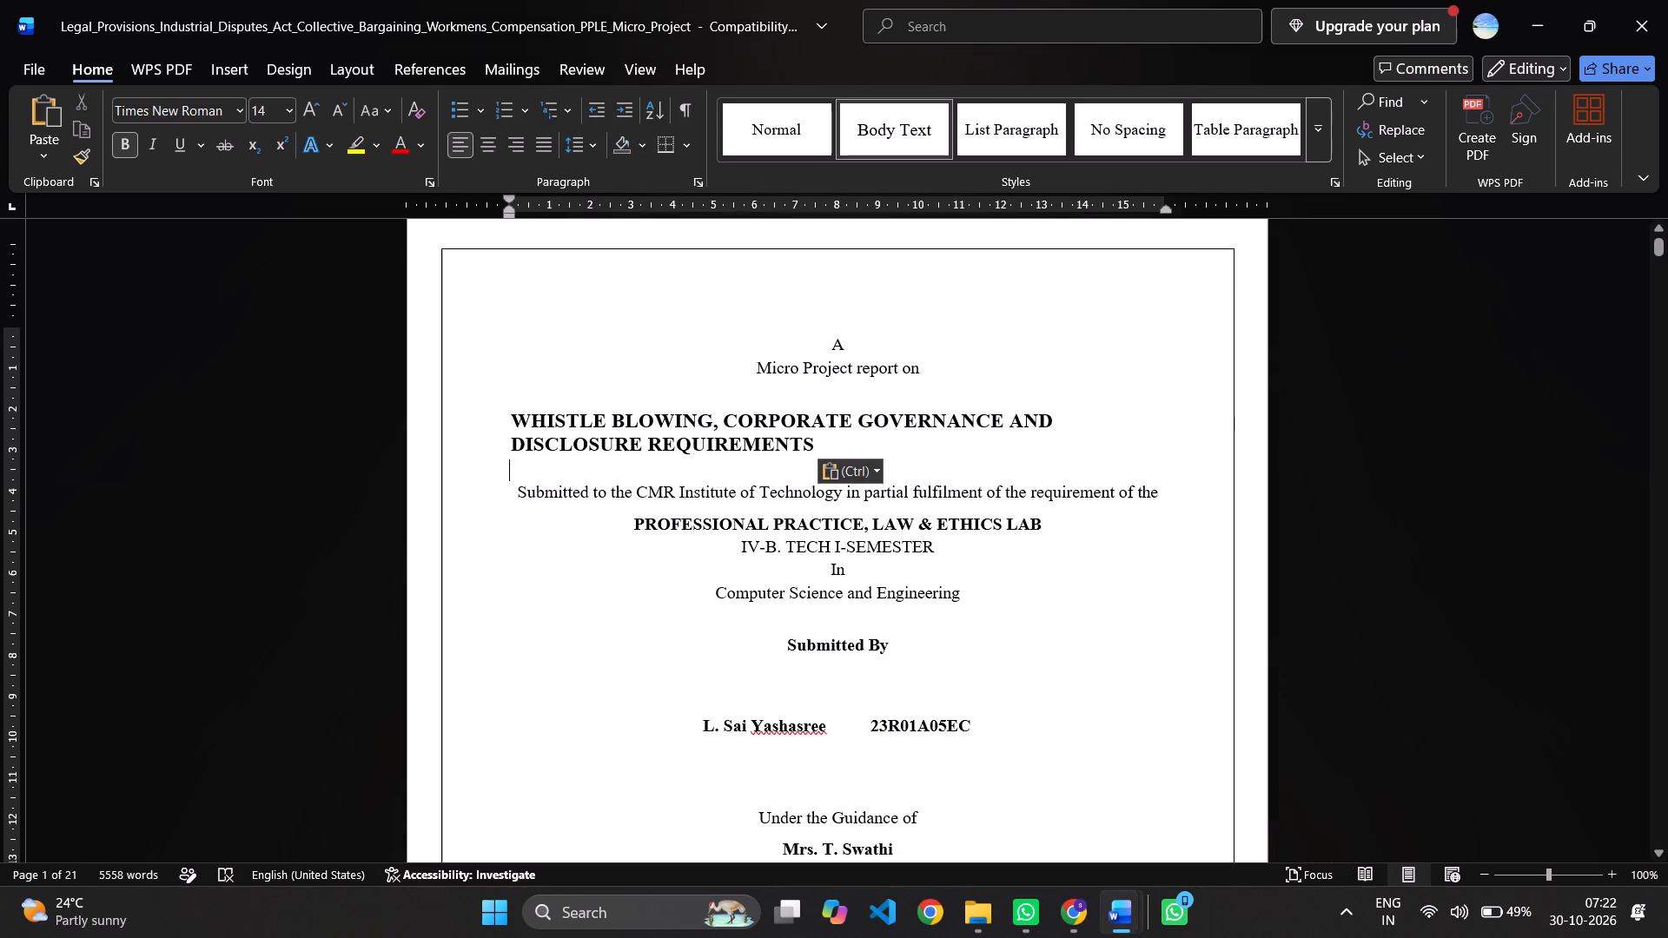
Center the two-line pasted title on the cover page.
click(480, 143)
drag(823, 447, 526, 406)
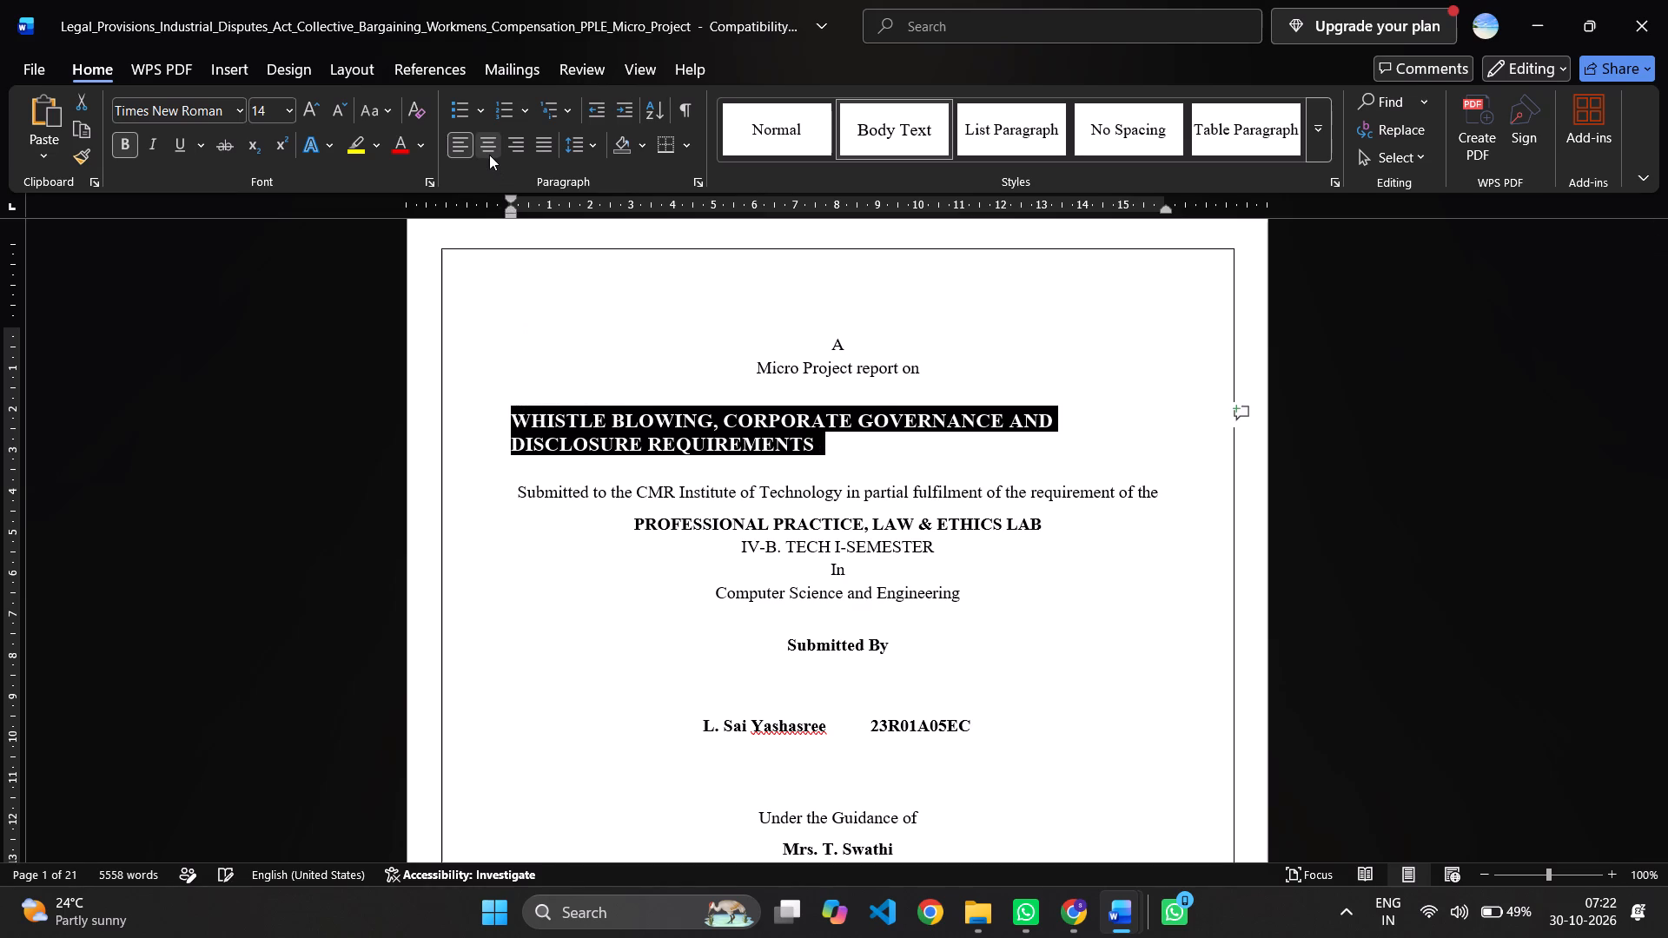
click(489, 150)
click(1033, 325)
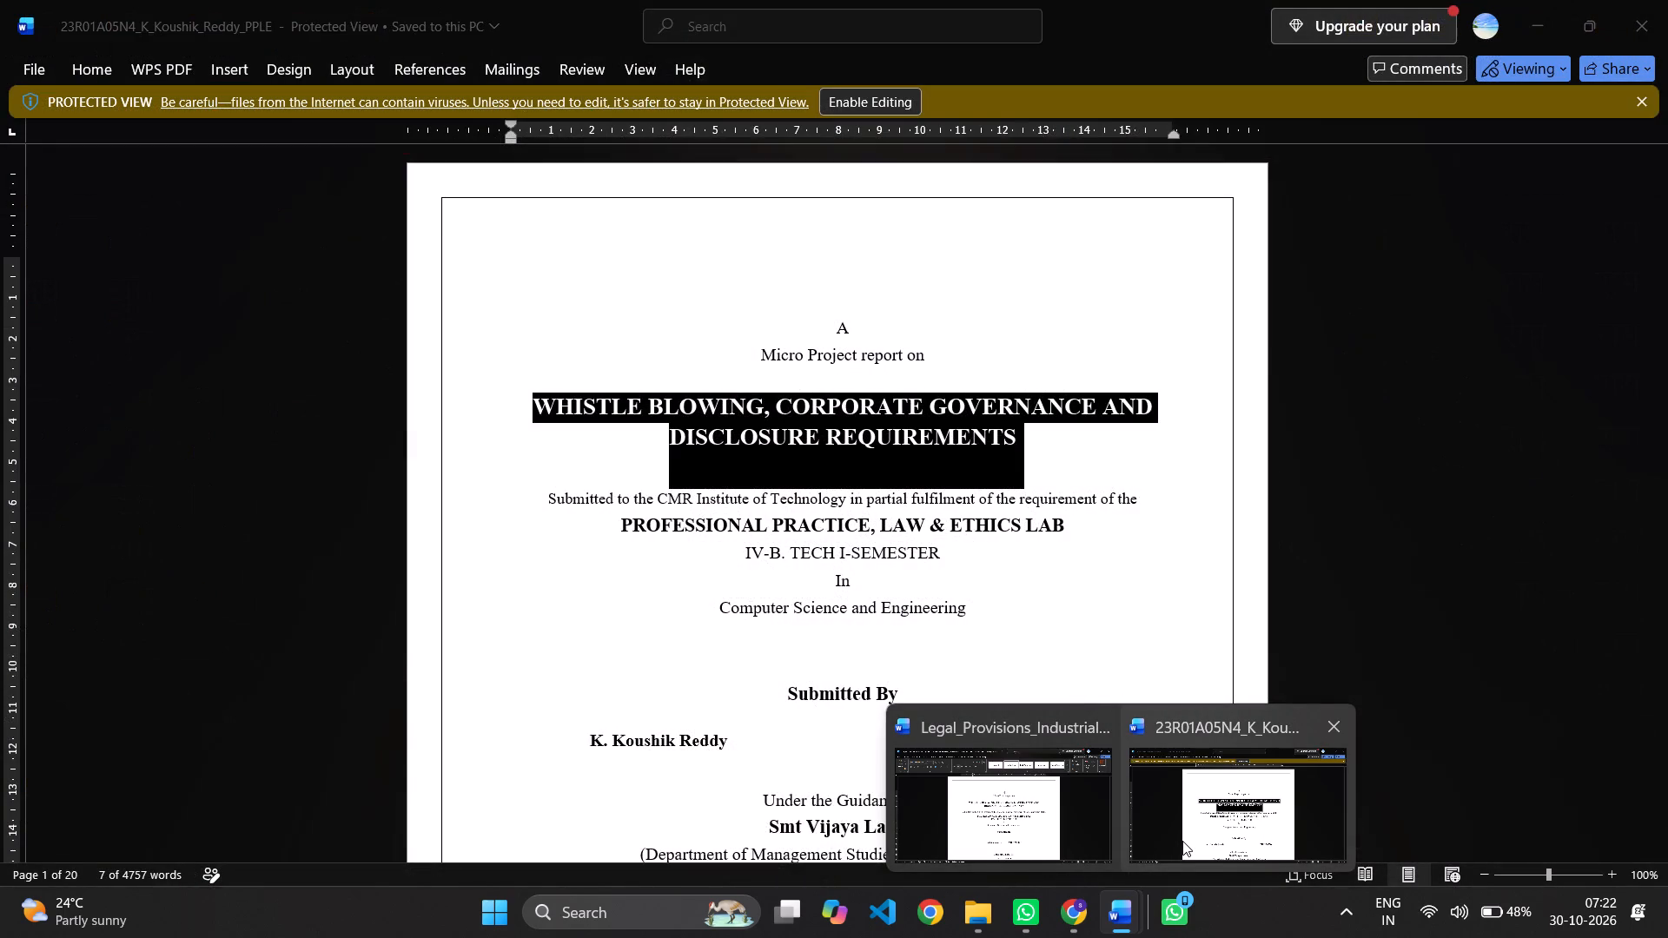
Replace the student name below "Submitted By" on the cover page with the new student's name.
scroll(792, 455, down, 1)
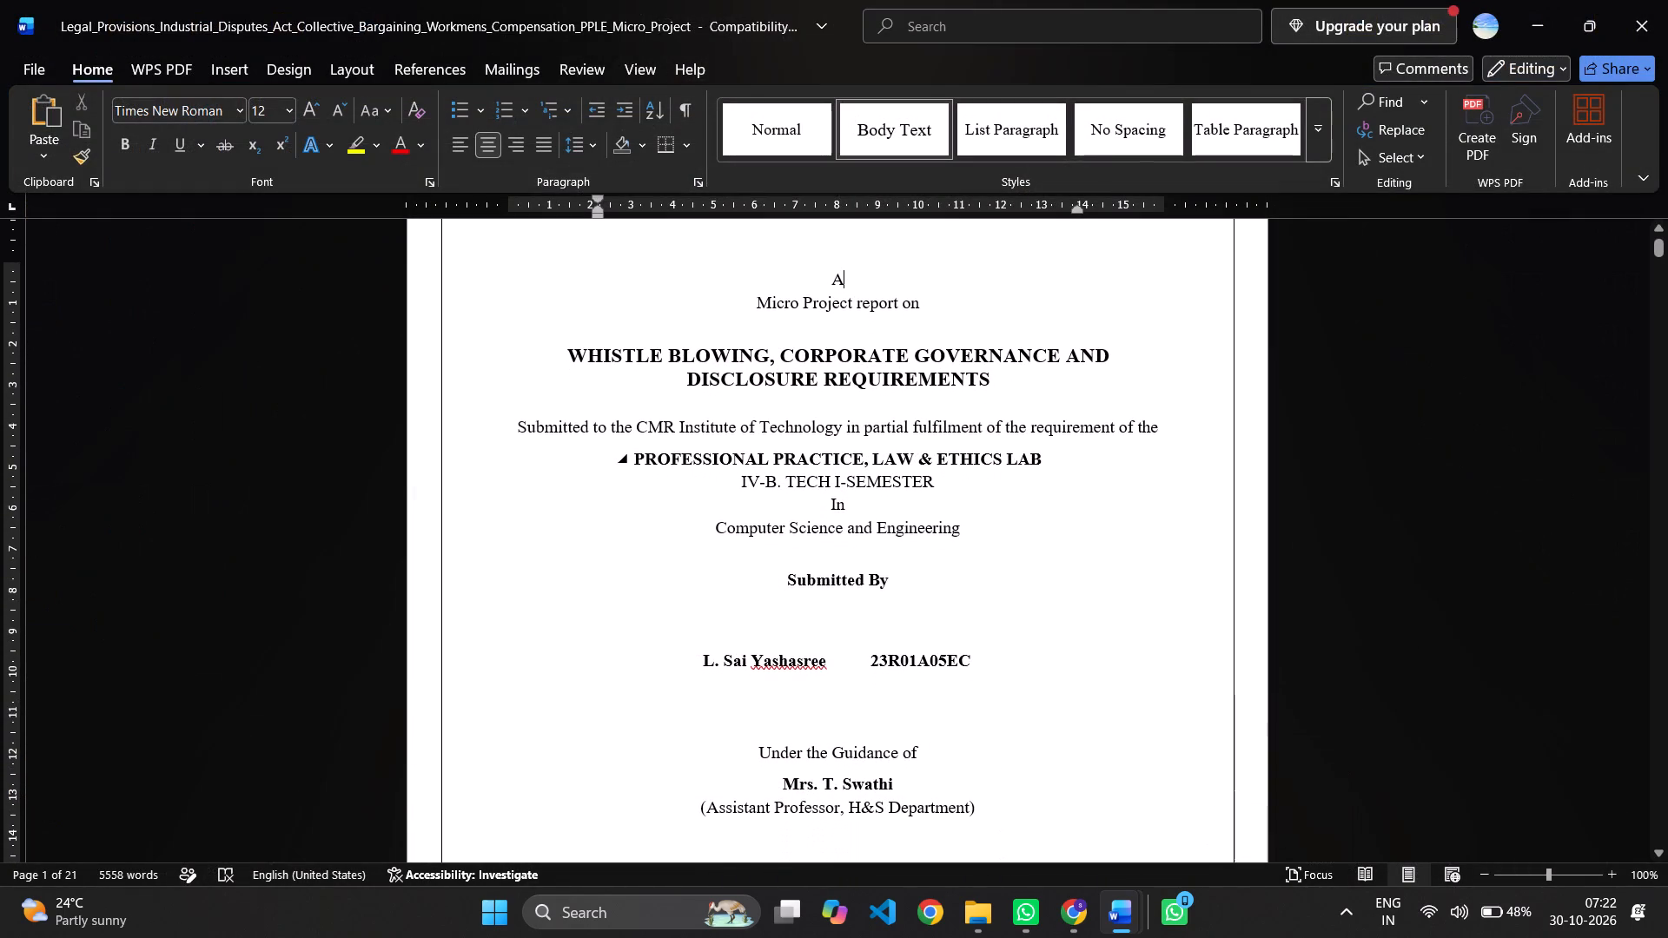
scroll(792, 455, down, 1)
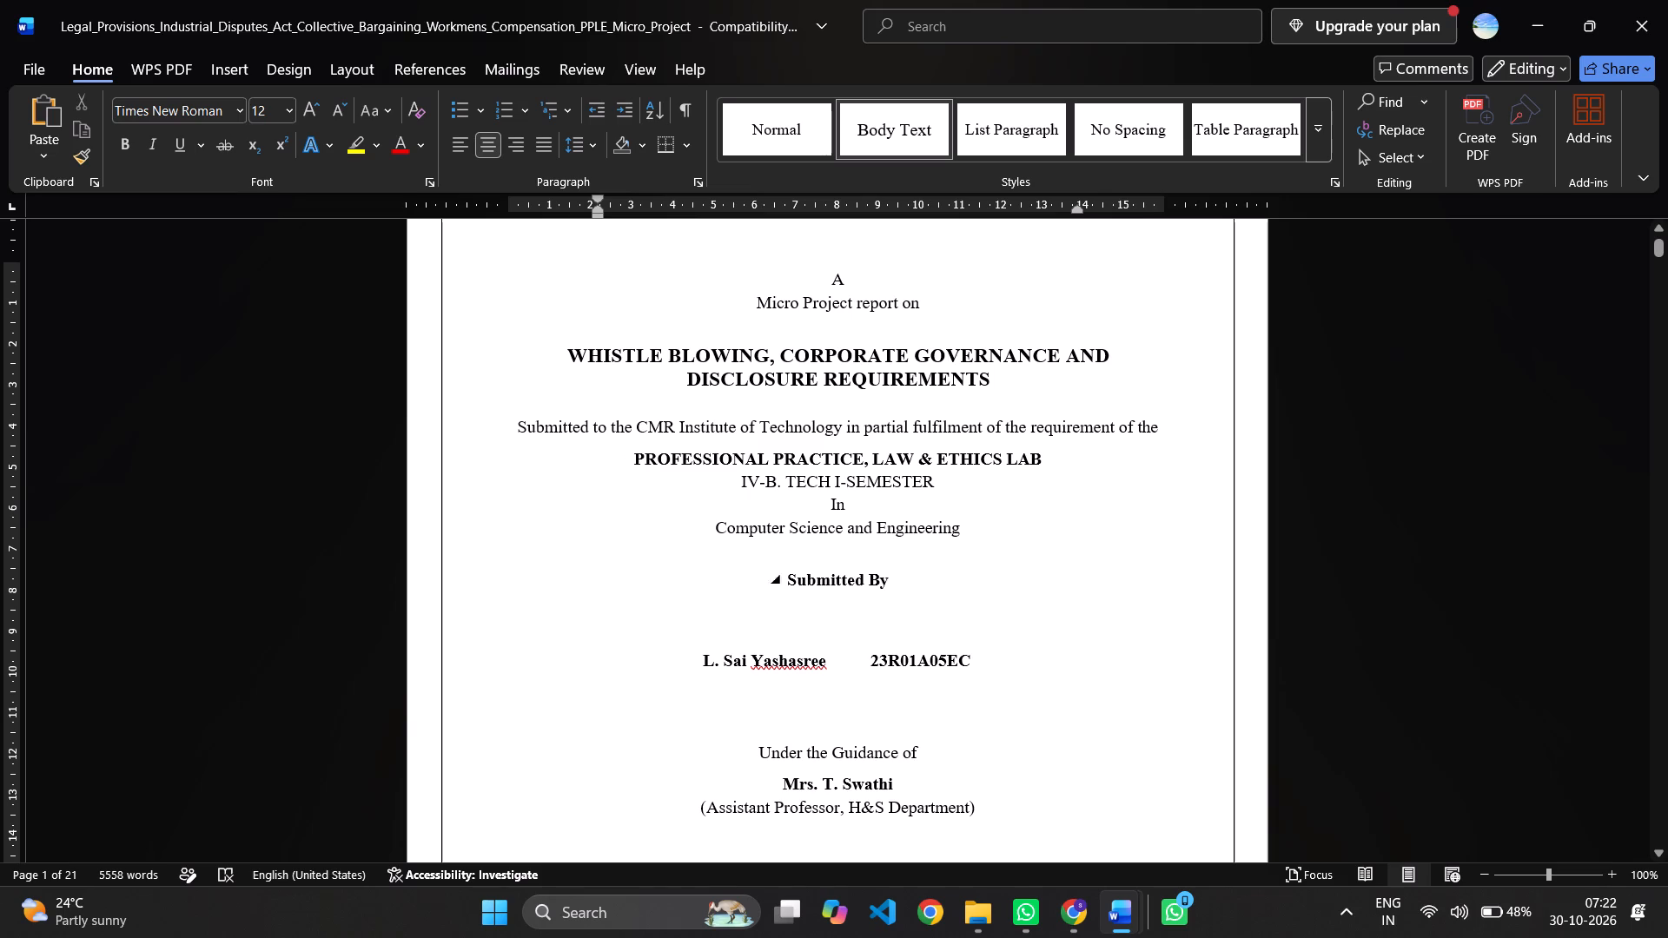
click(829, 654)
key(BackSpace)
key(BackSpace)
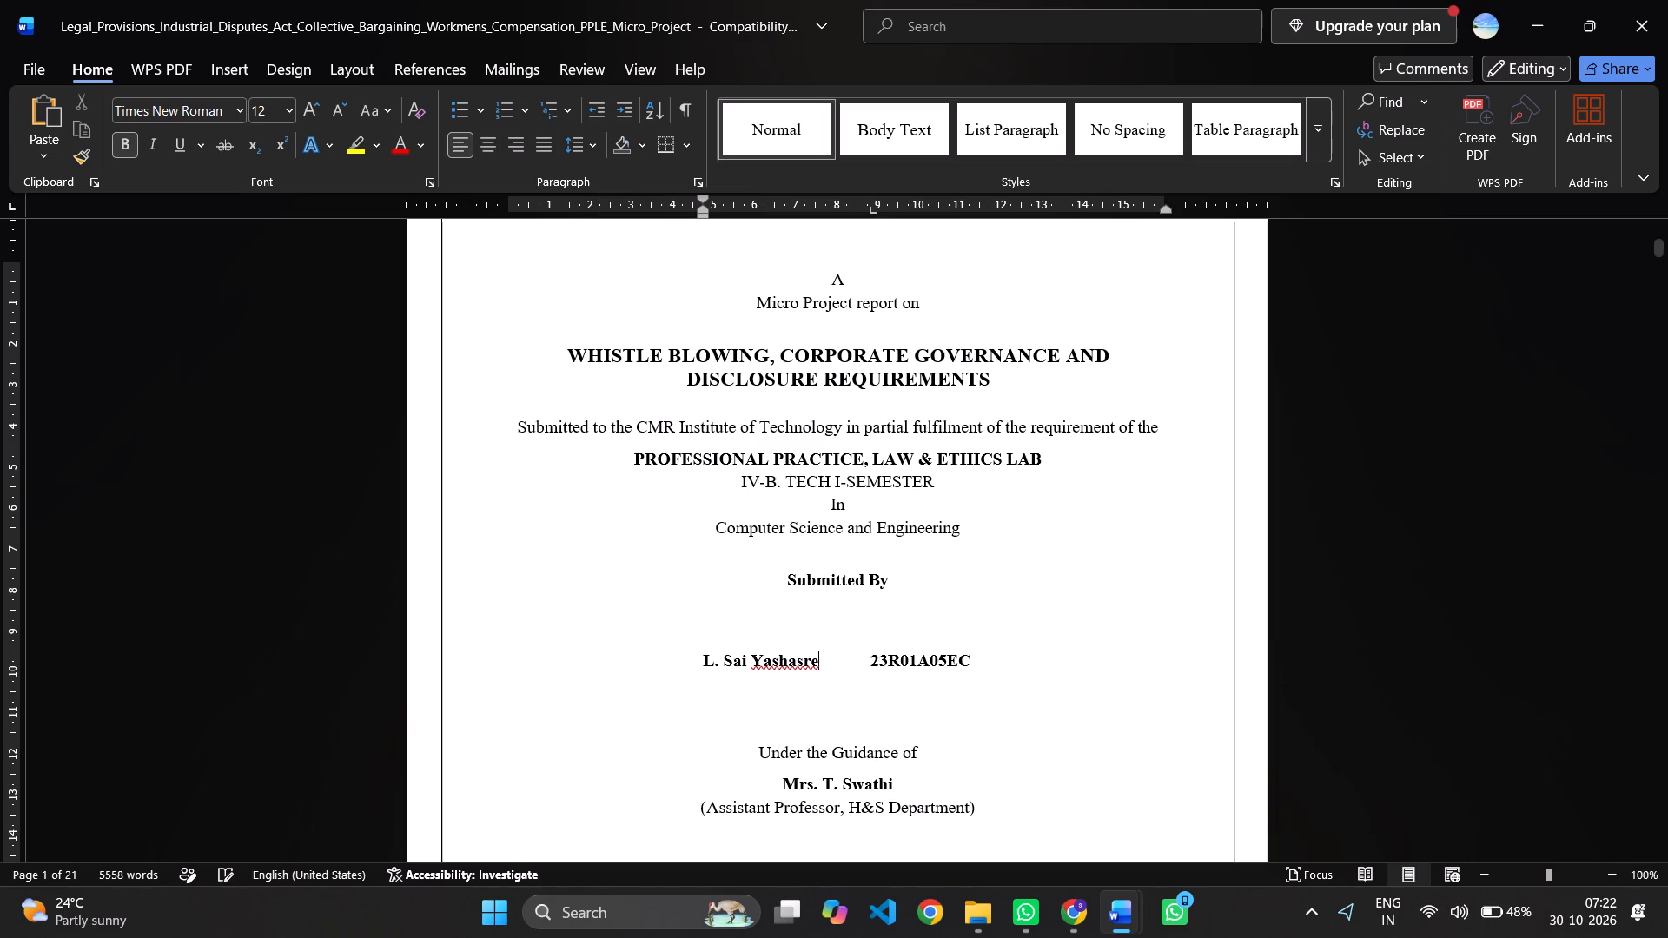
key(BackSpace)
key(BackSpace)
key(BackSpace)
key(BackSpace)
key(BackSpace)
key(BackSpace)
key(BackSpace)
key(BackSpace)
key(BackSpace)
key(BackSpace)
key(BackSpace)
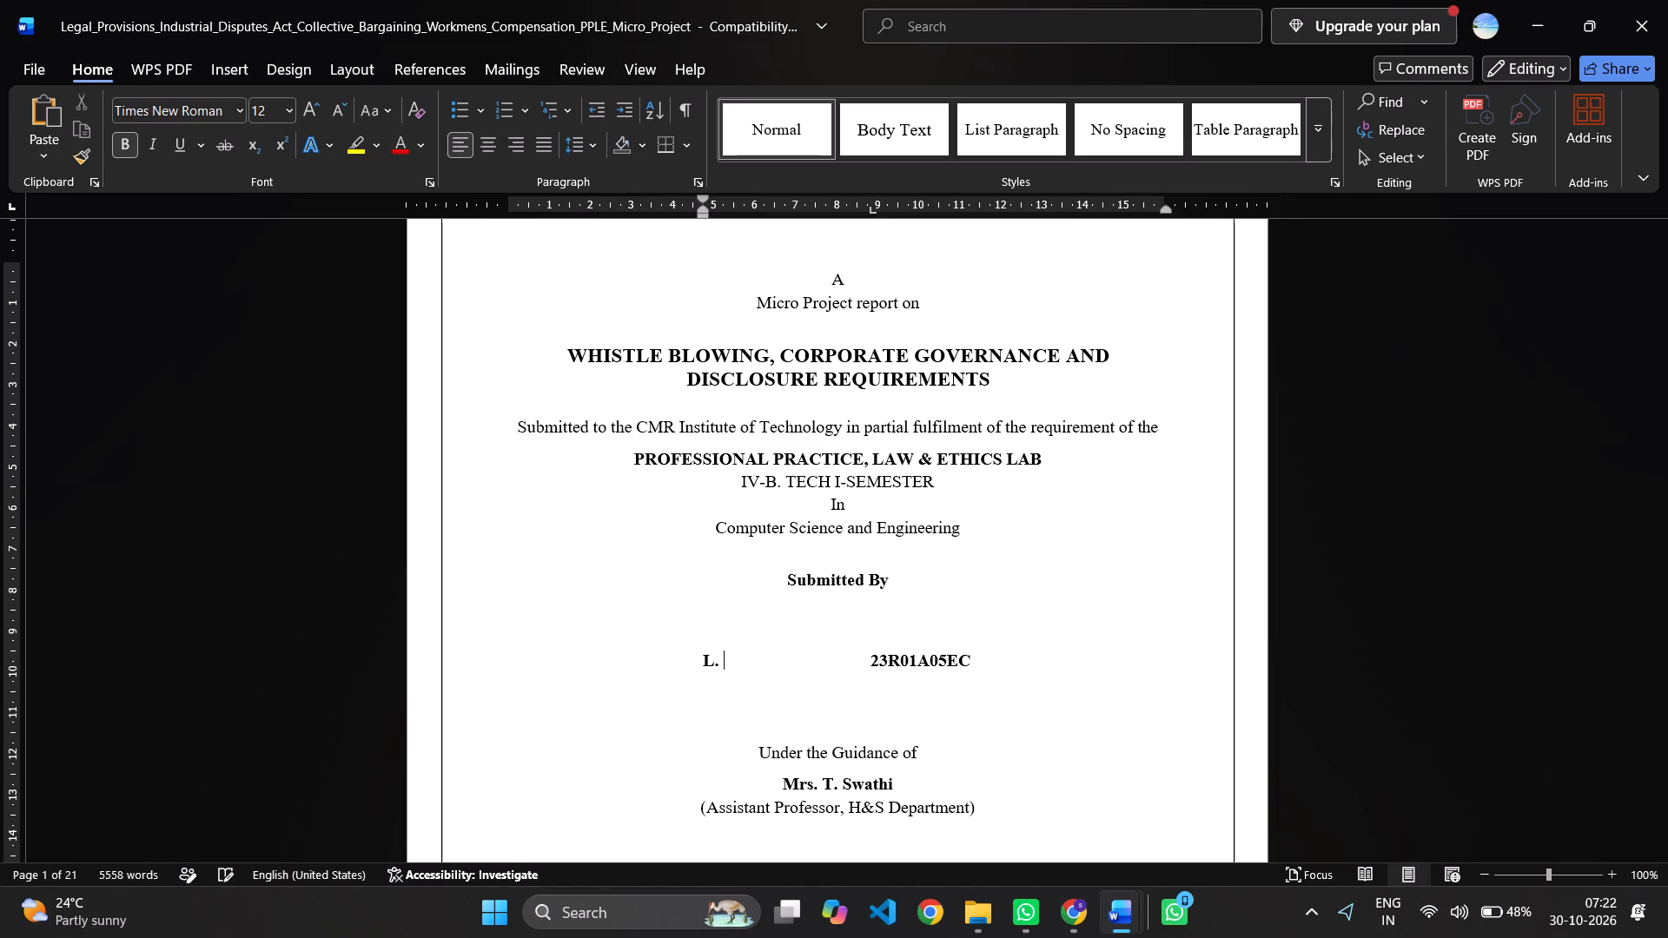
key(BackSpace)
key(BackSpace)
key(BackSpace)
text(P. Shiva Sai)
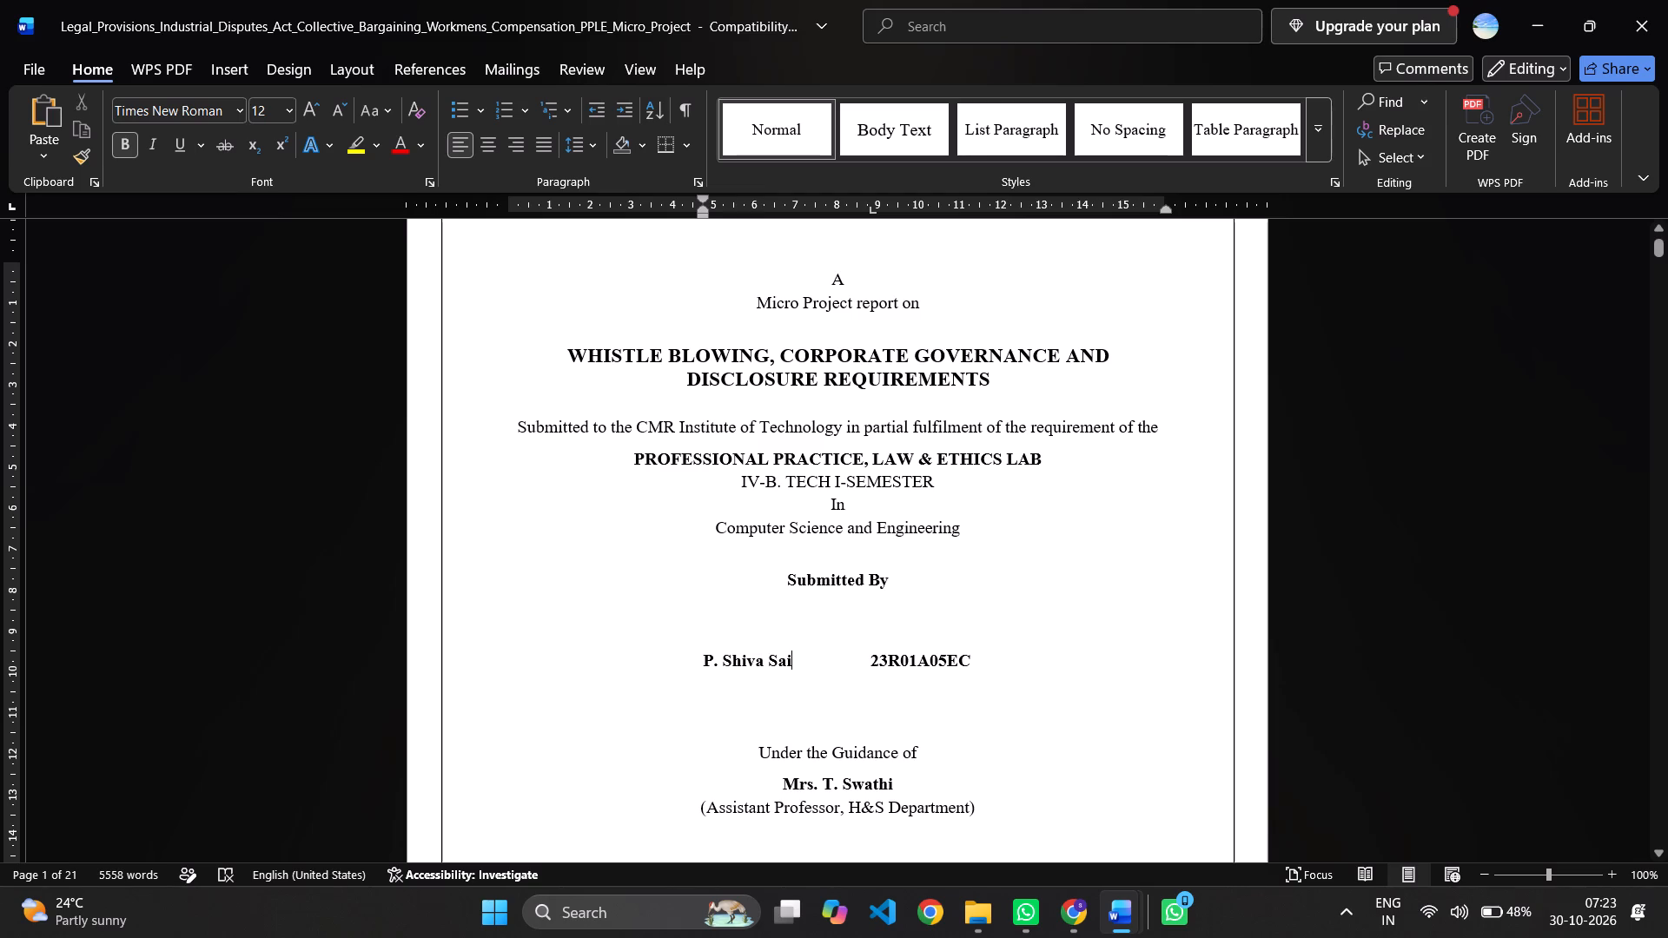
Change the last letter of the student's roll number on the cover page to T.
click(972, 667)
key(BackSpace)
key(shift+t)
click(767, 367)
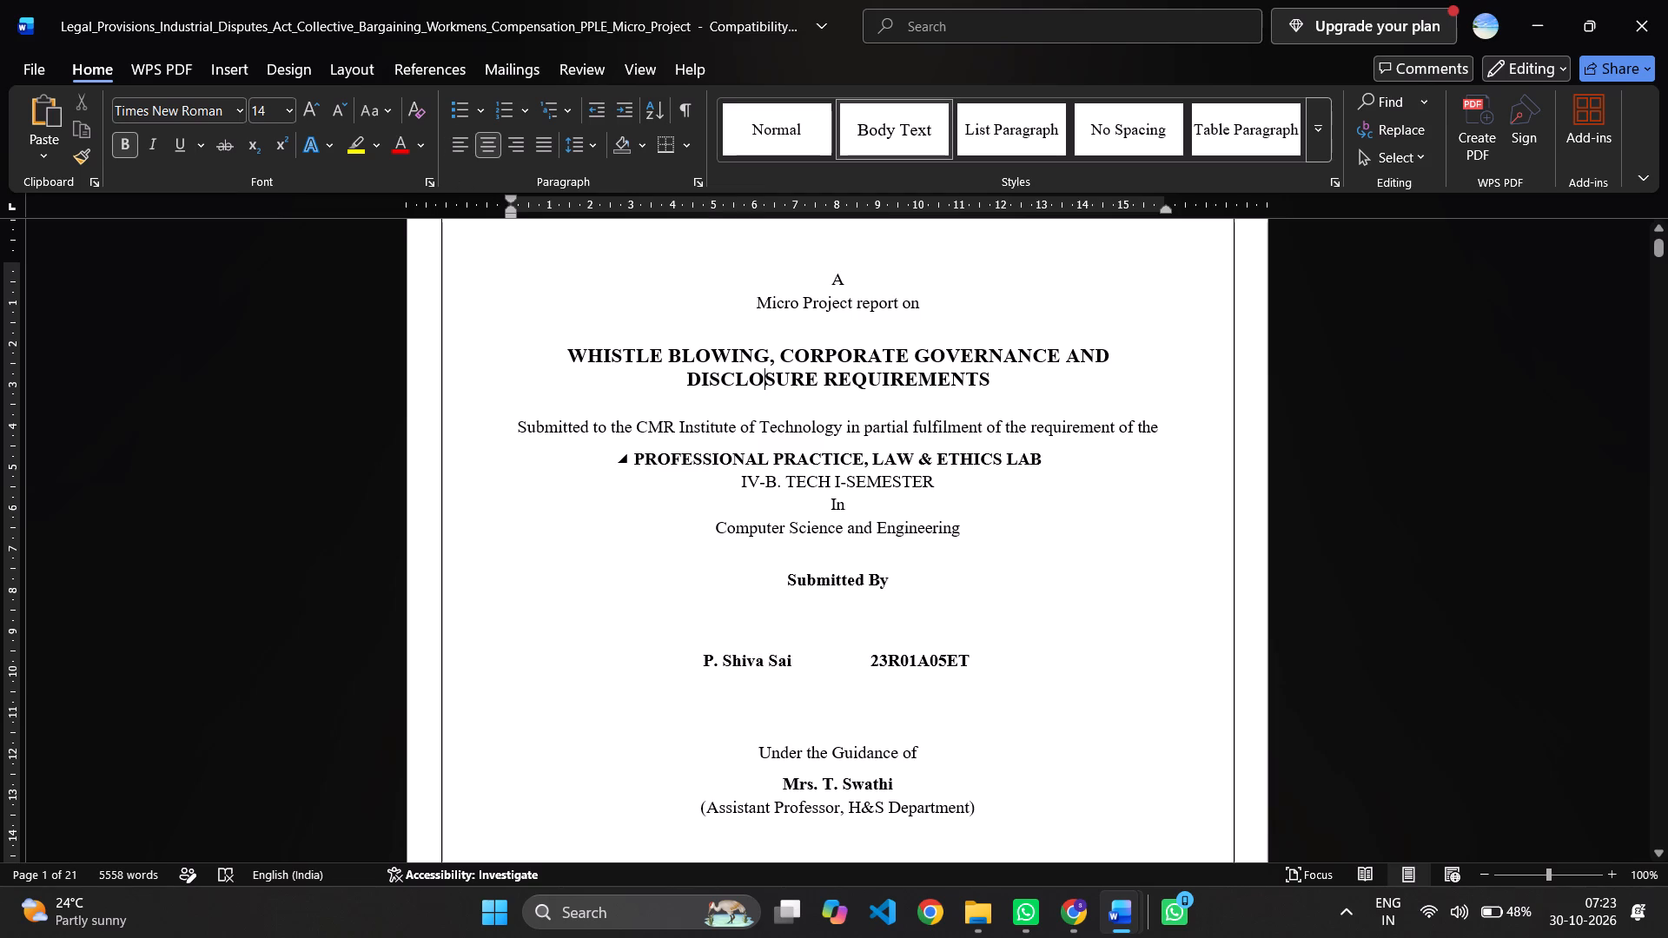
Replace the Legal Provisions title in the certificate statement with the copied "WHISTLE BLOWING, CORPORATE GOVERNANCE AND DISCLOSURE REQUIREMENTS" title.
click(762, 465)
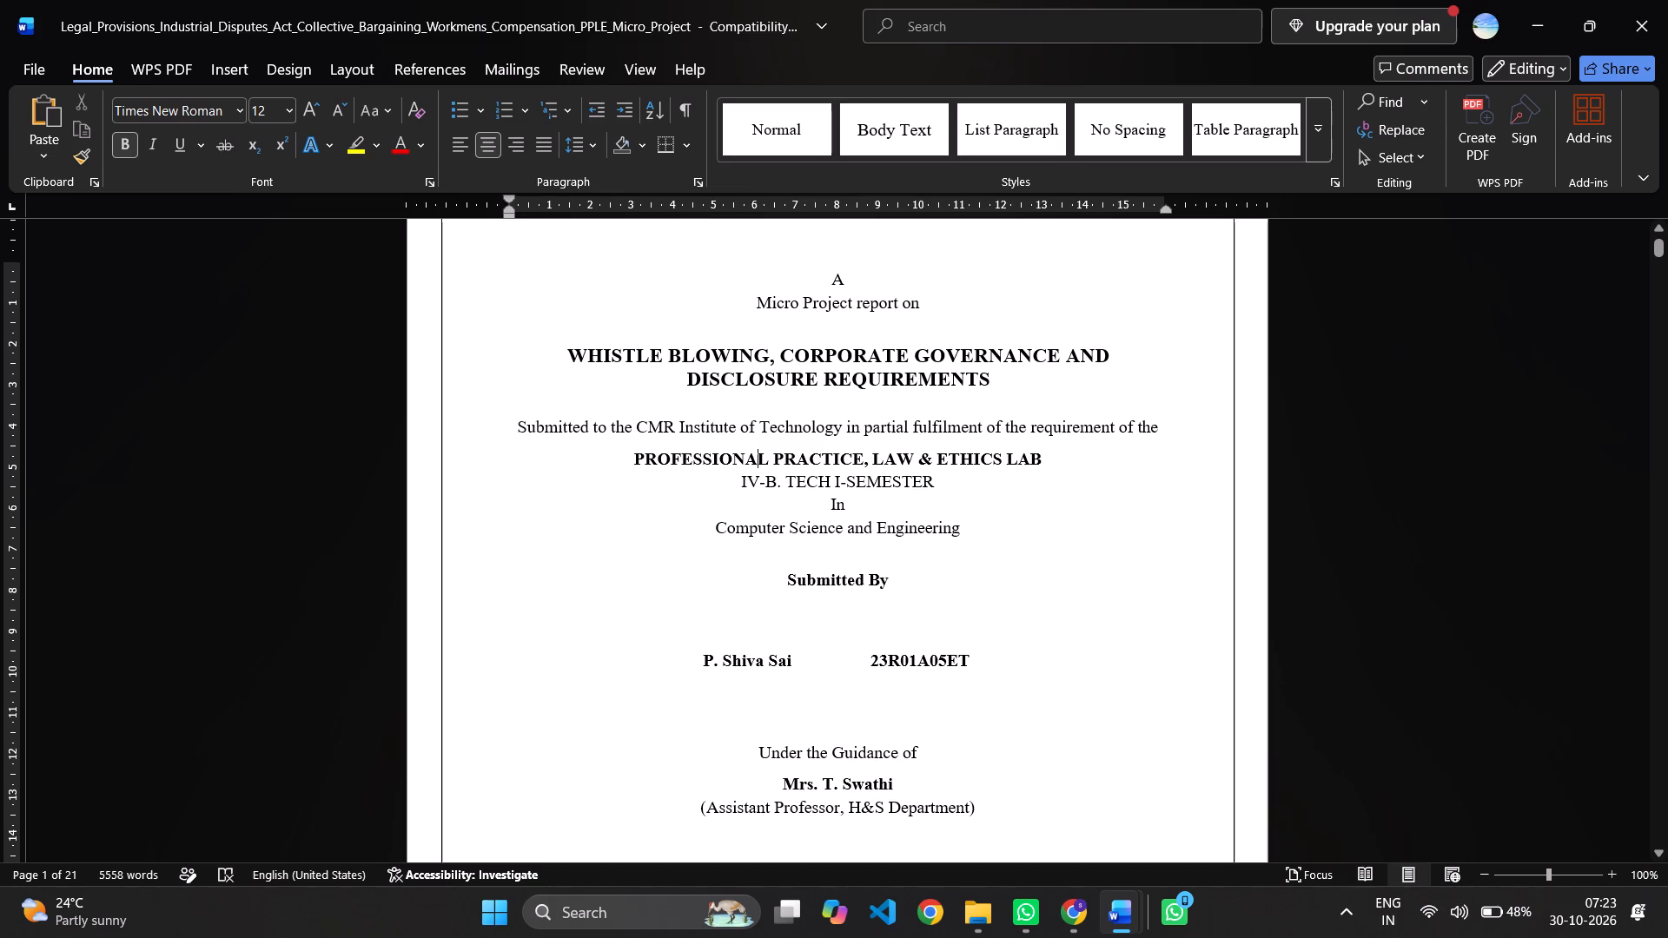
click(781, 666)
scroll(781, 666, down, 2)
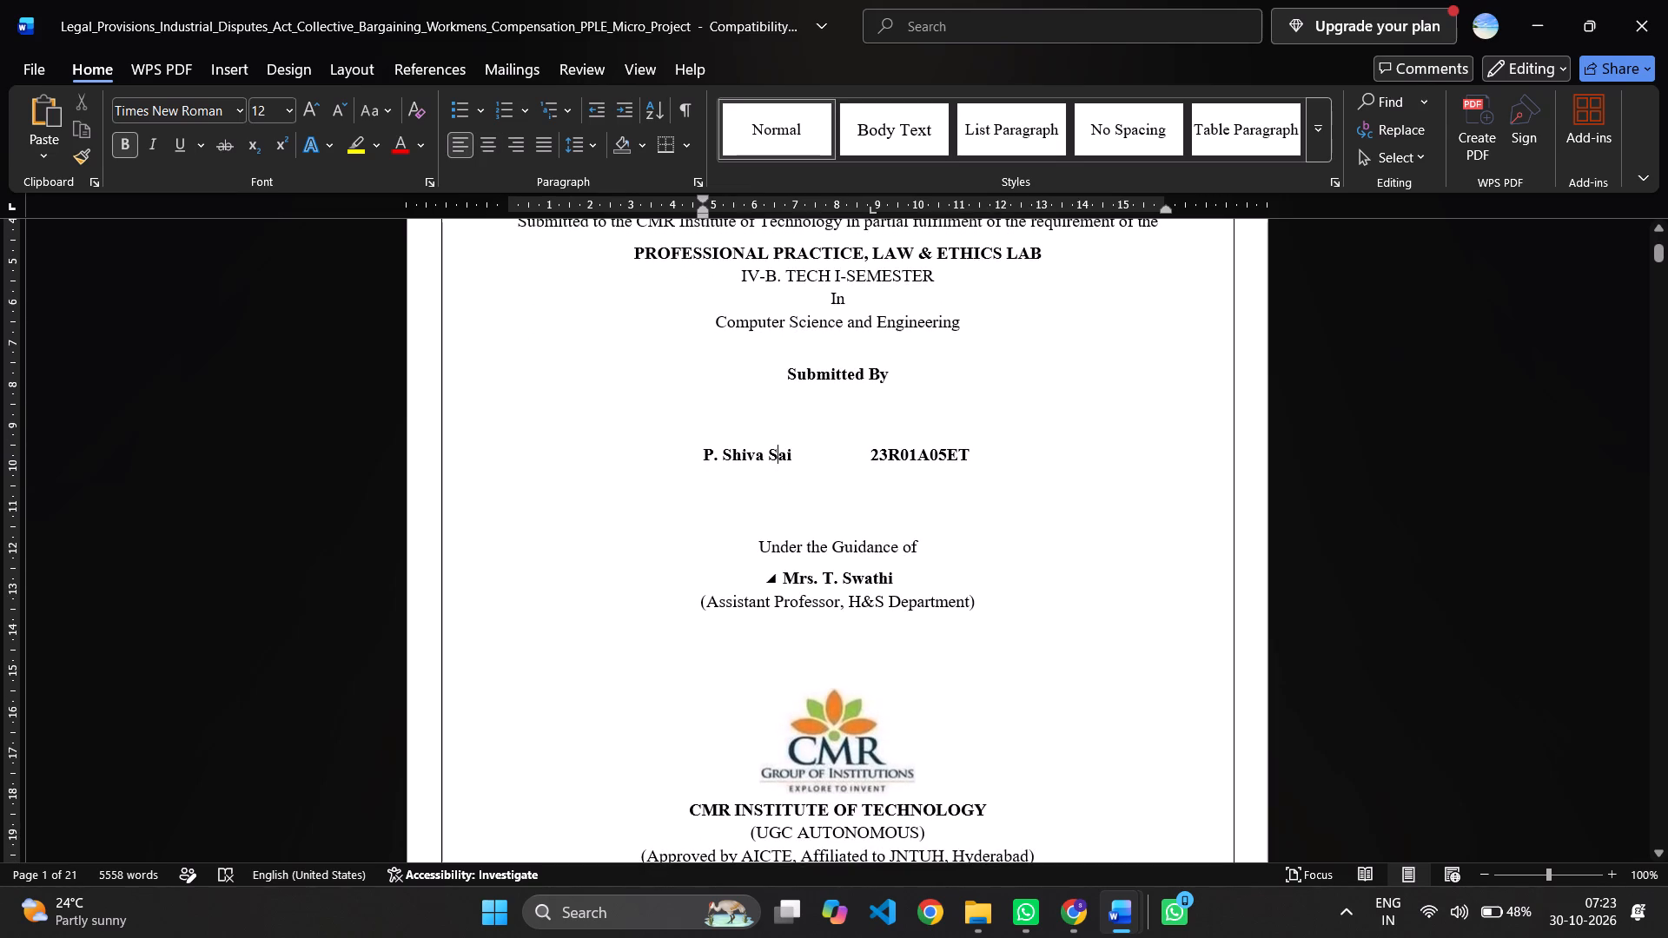
scroll(867, 584, down, 5)
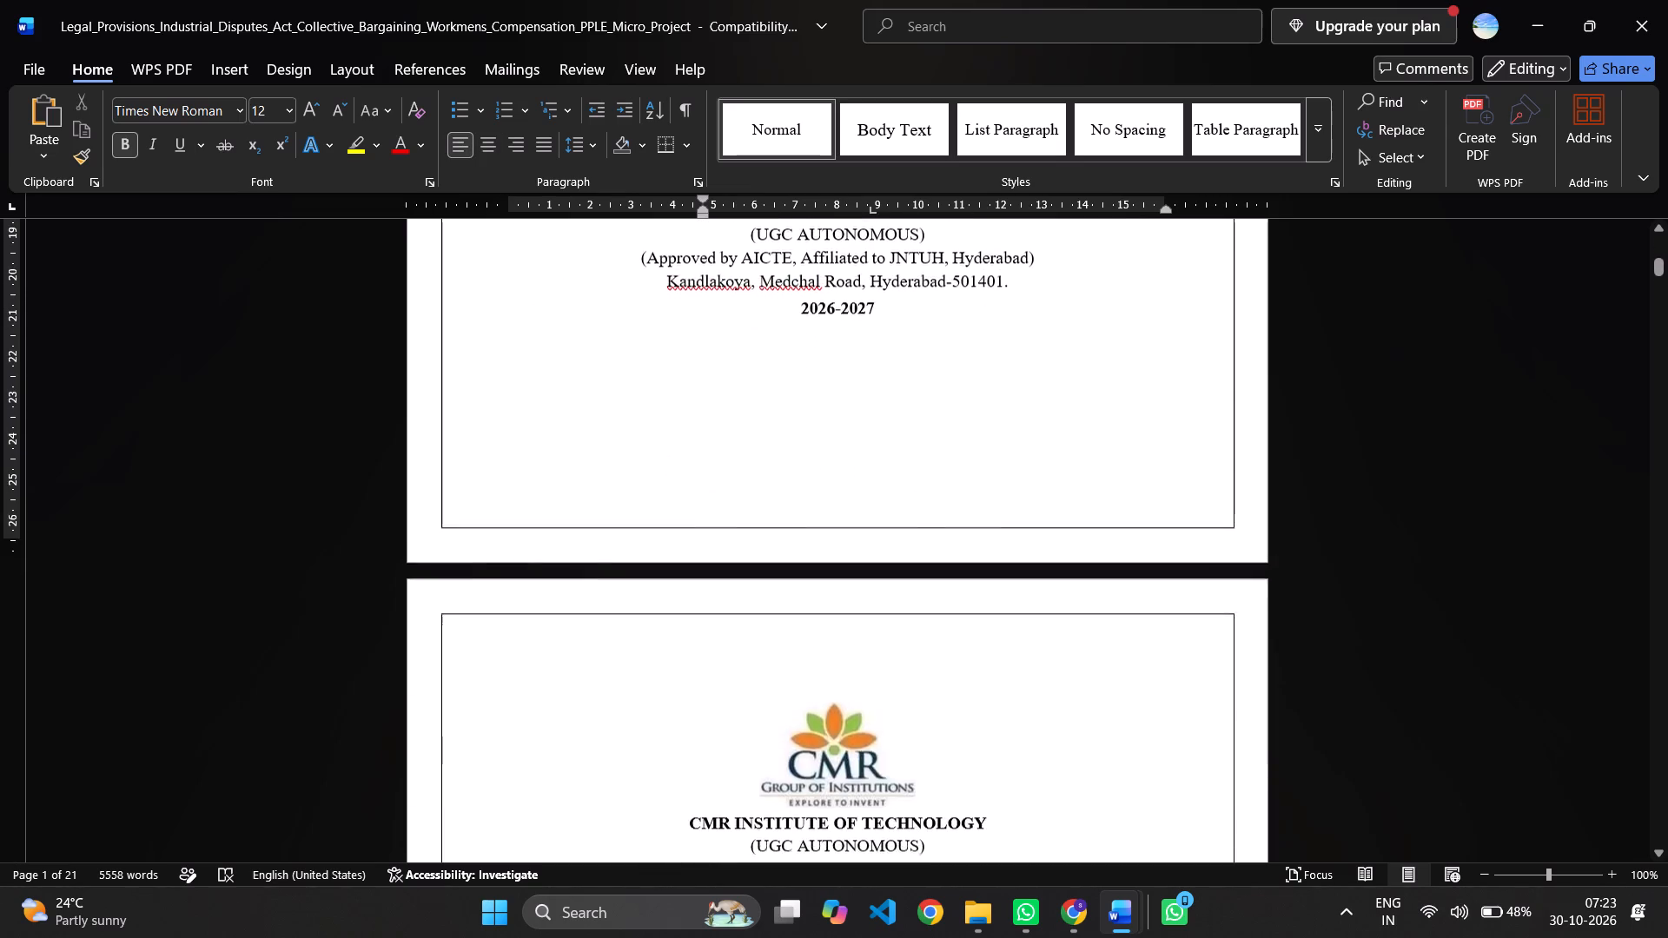
scroll(867, 584, down, 3)
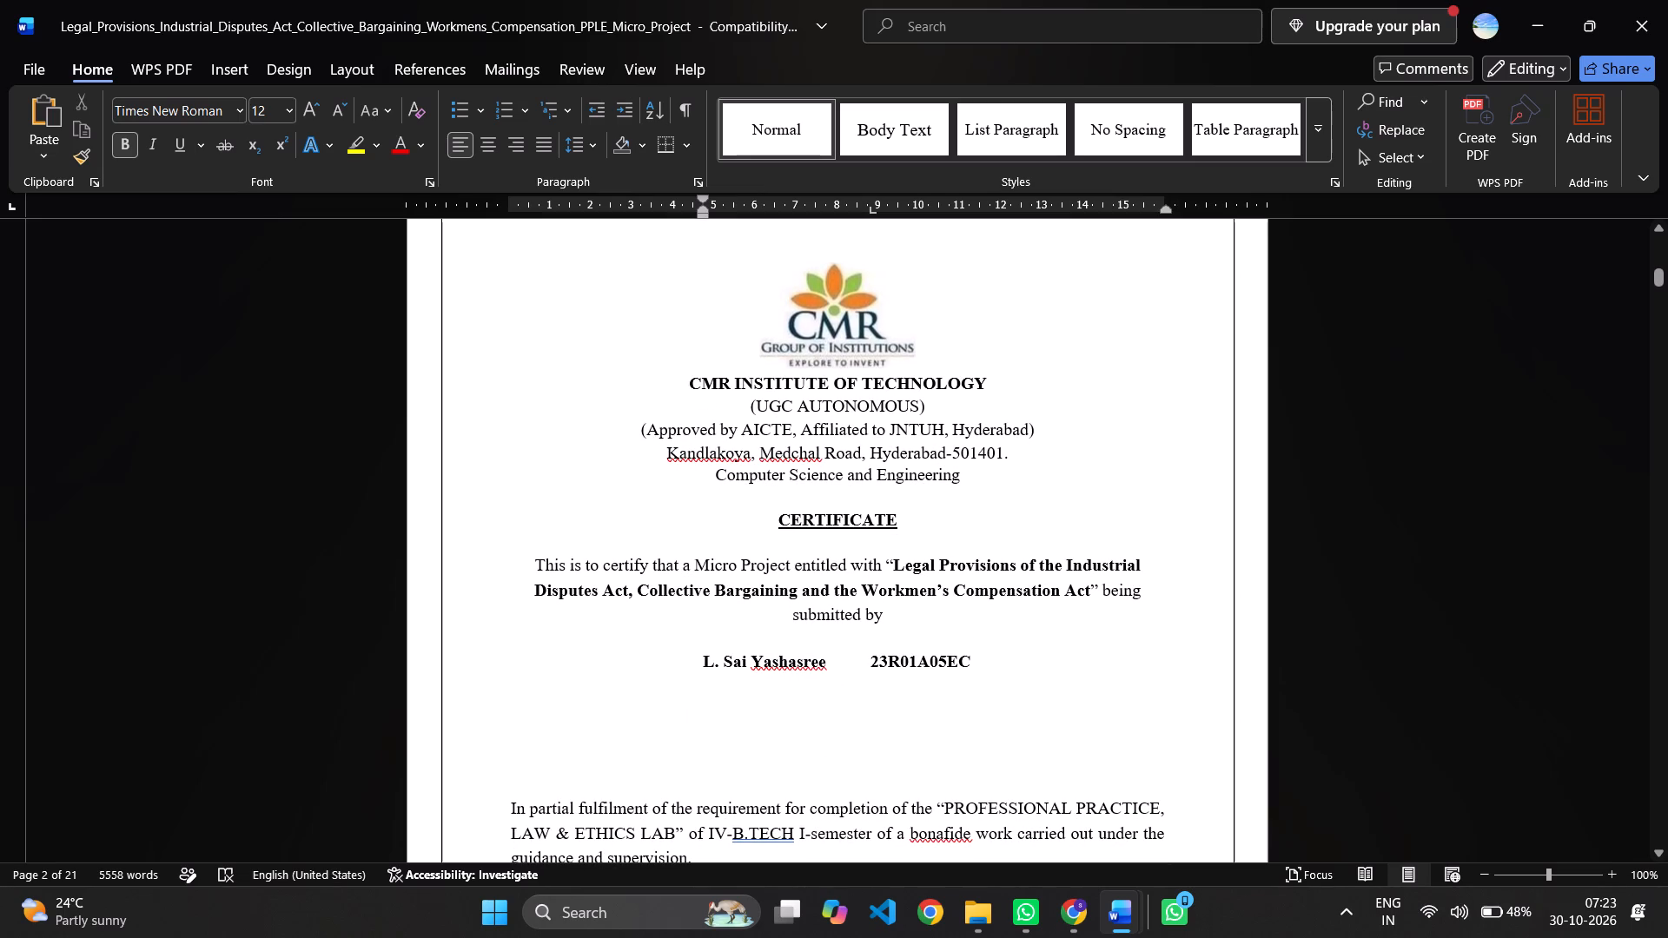
drag(1091, 590, 912, 562)
key(ctrl+v)
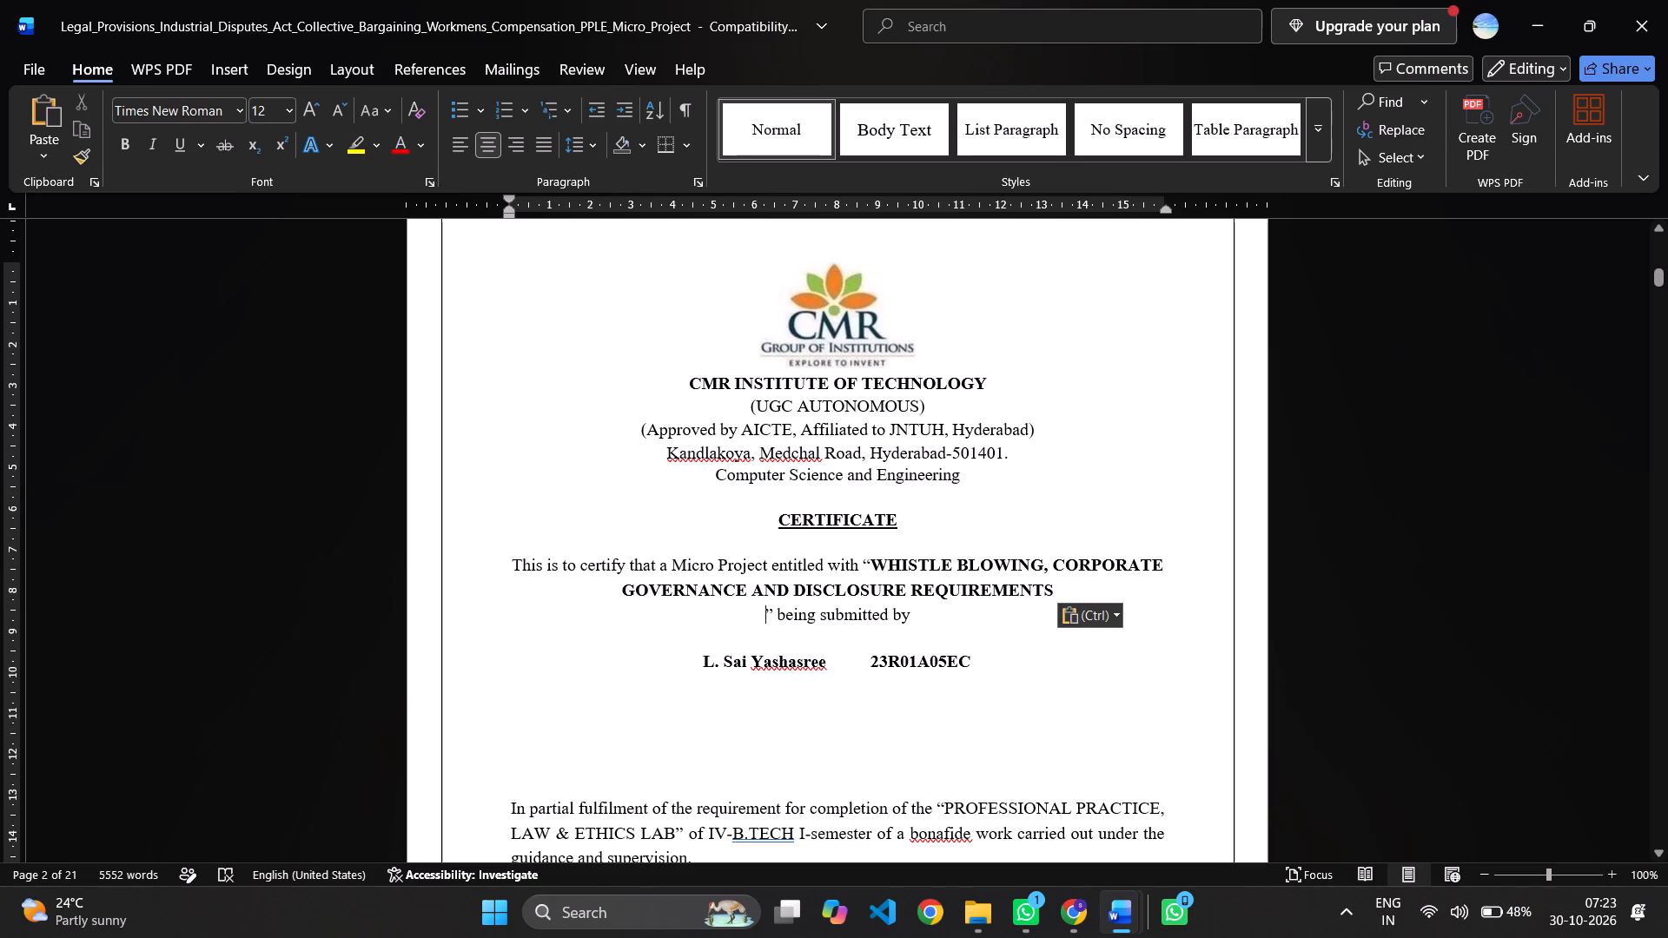
key(ctrl+z)
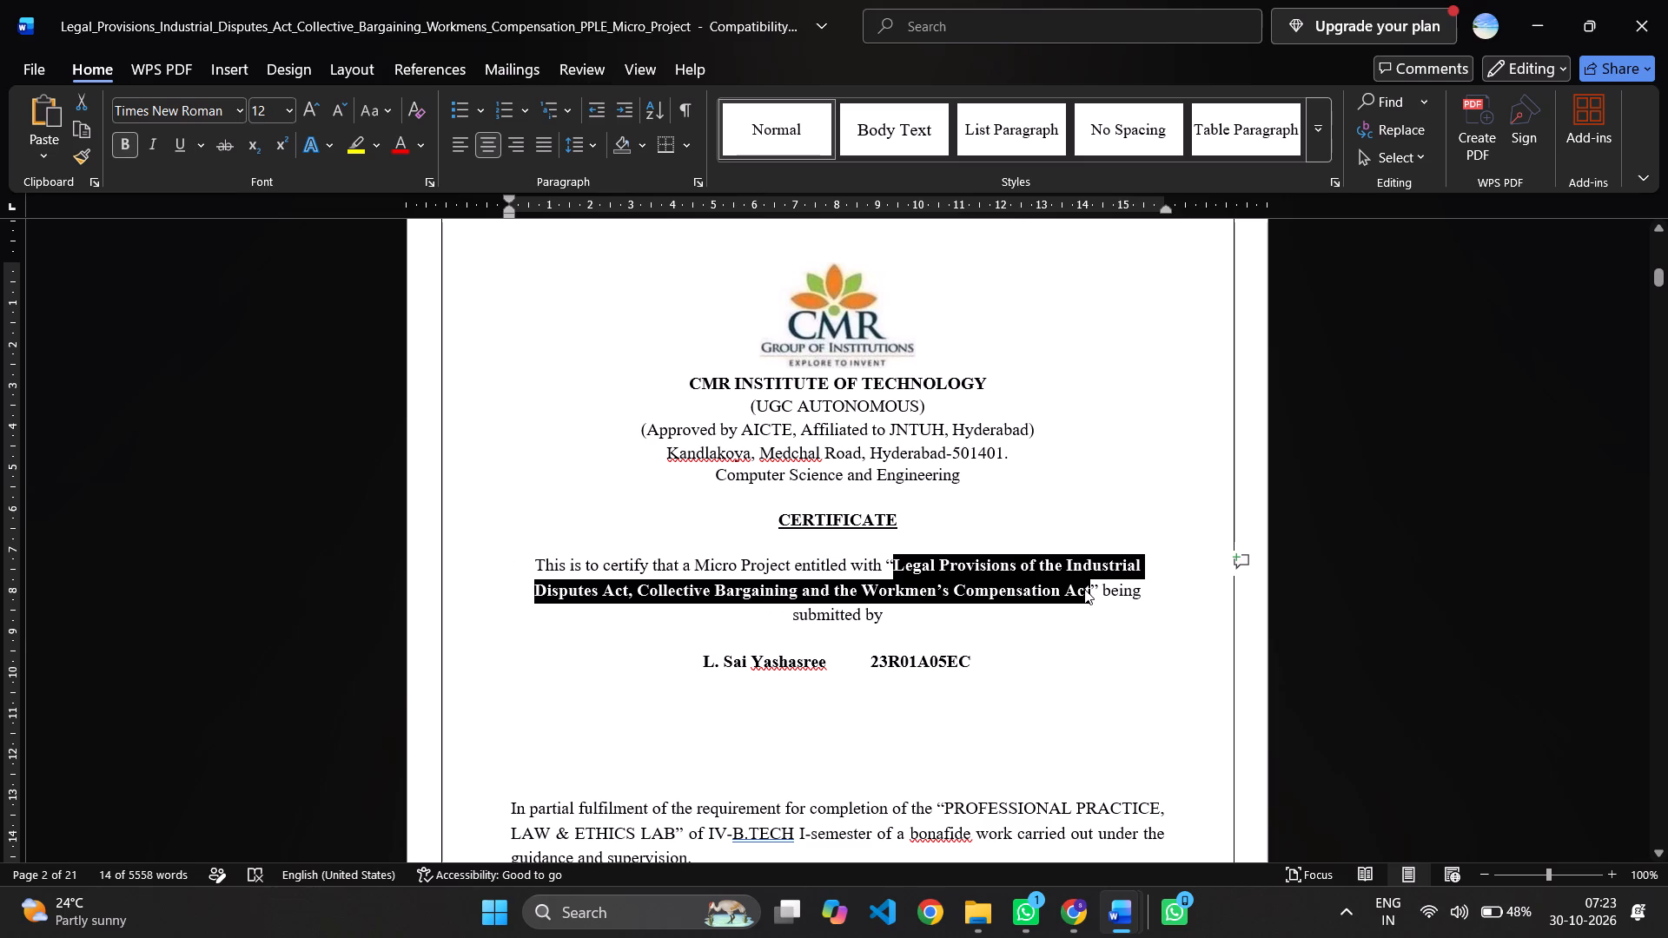
key(ctrl+v)
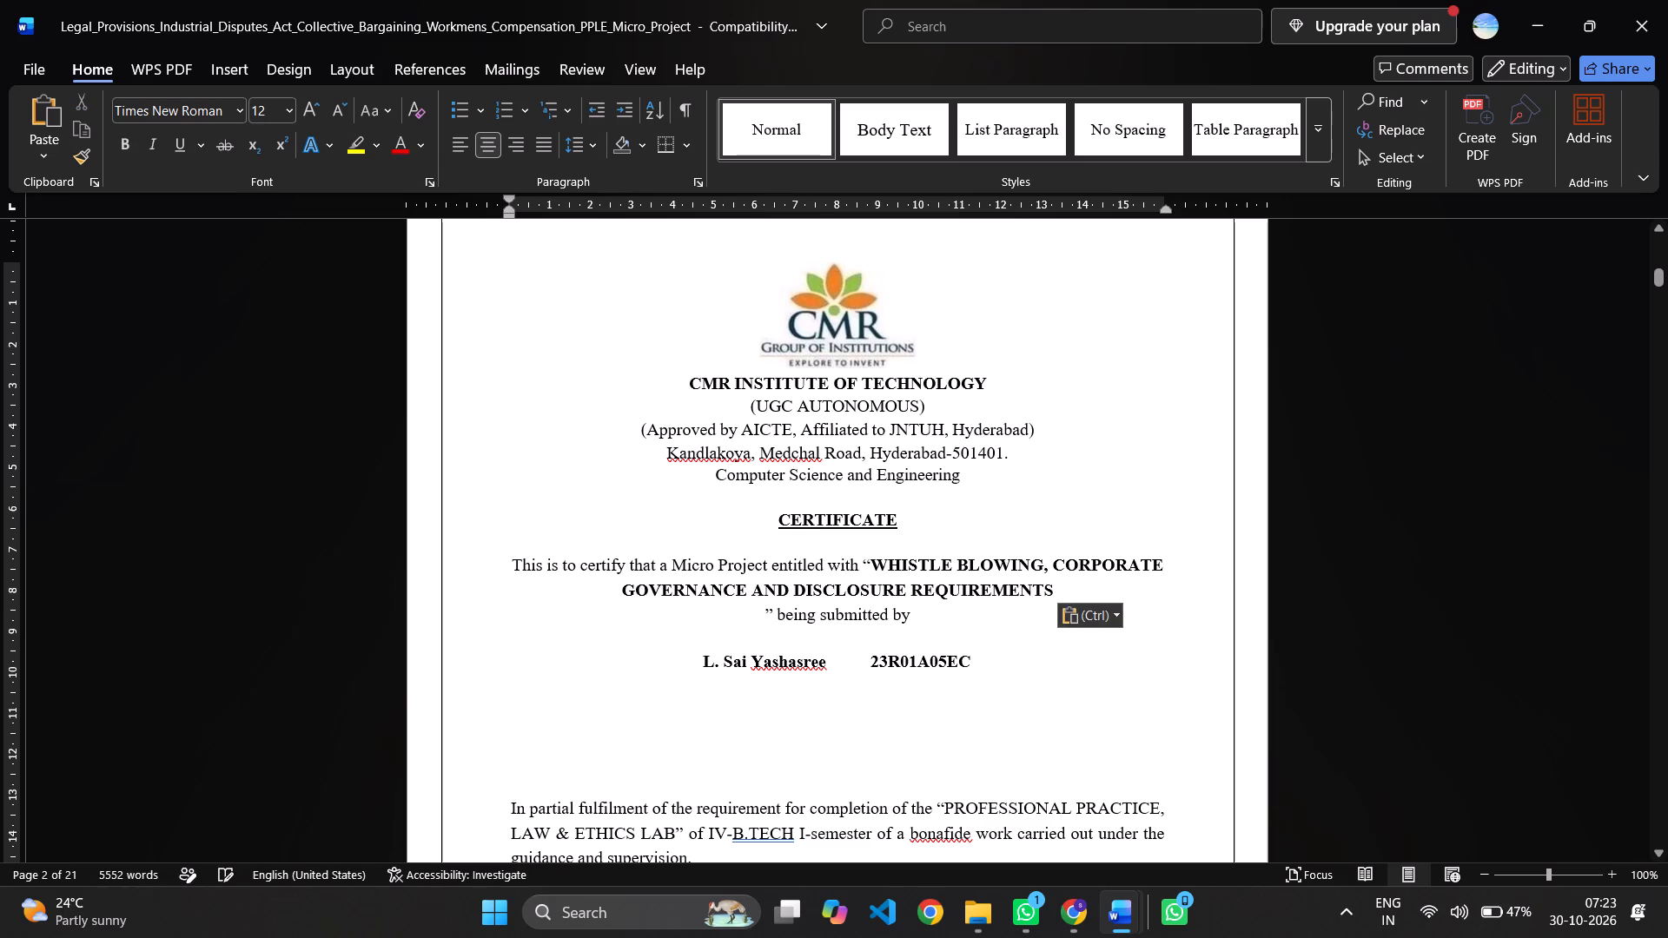
Change the case of the pasted title in the certificate statement to Capitalize Each Word.
drag(1057, 581, 896, 565)
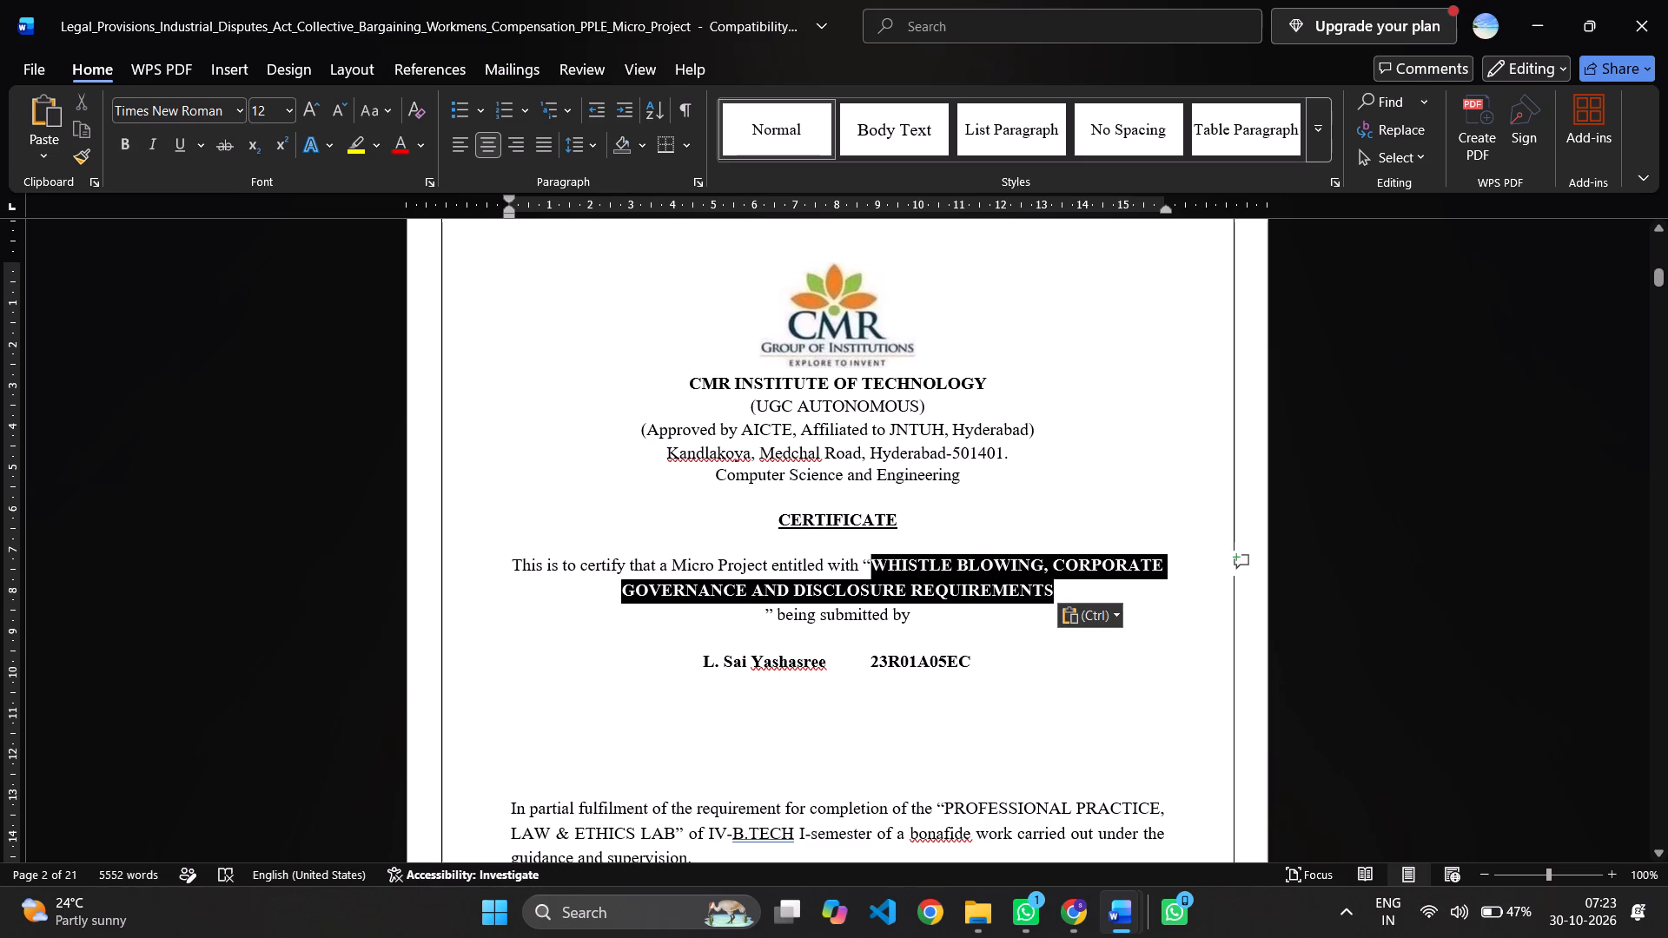
drag(896, 565, 886, 563)
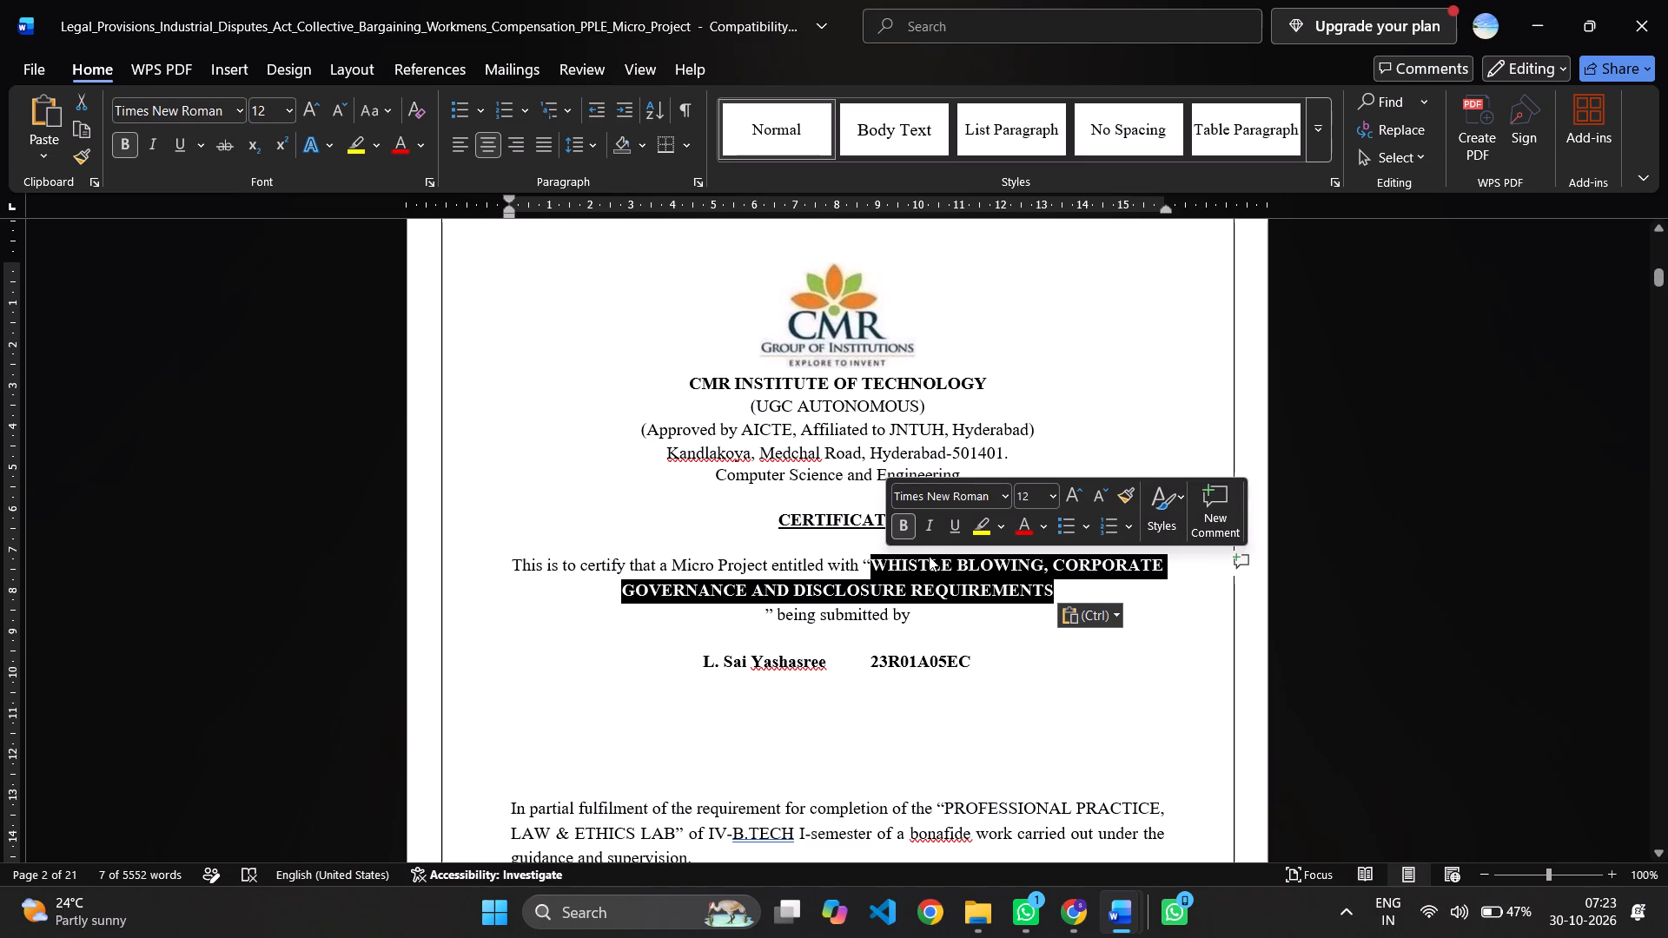
click(645, 117)
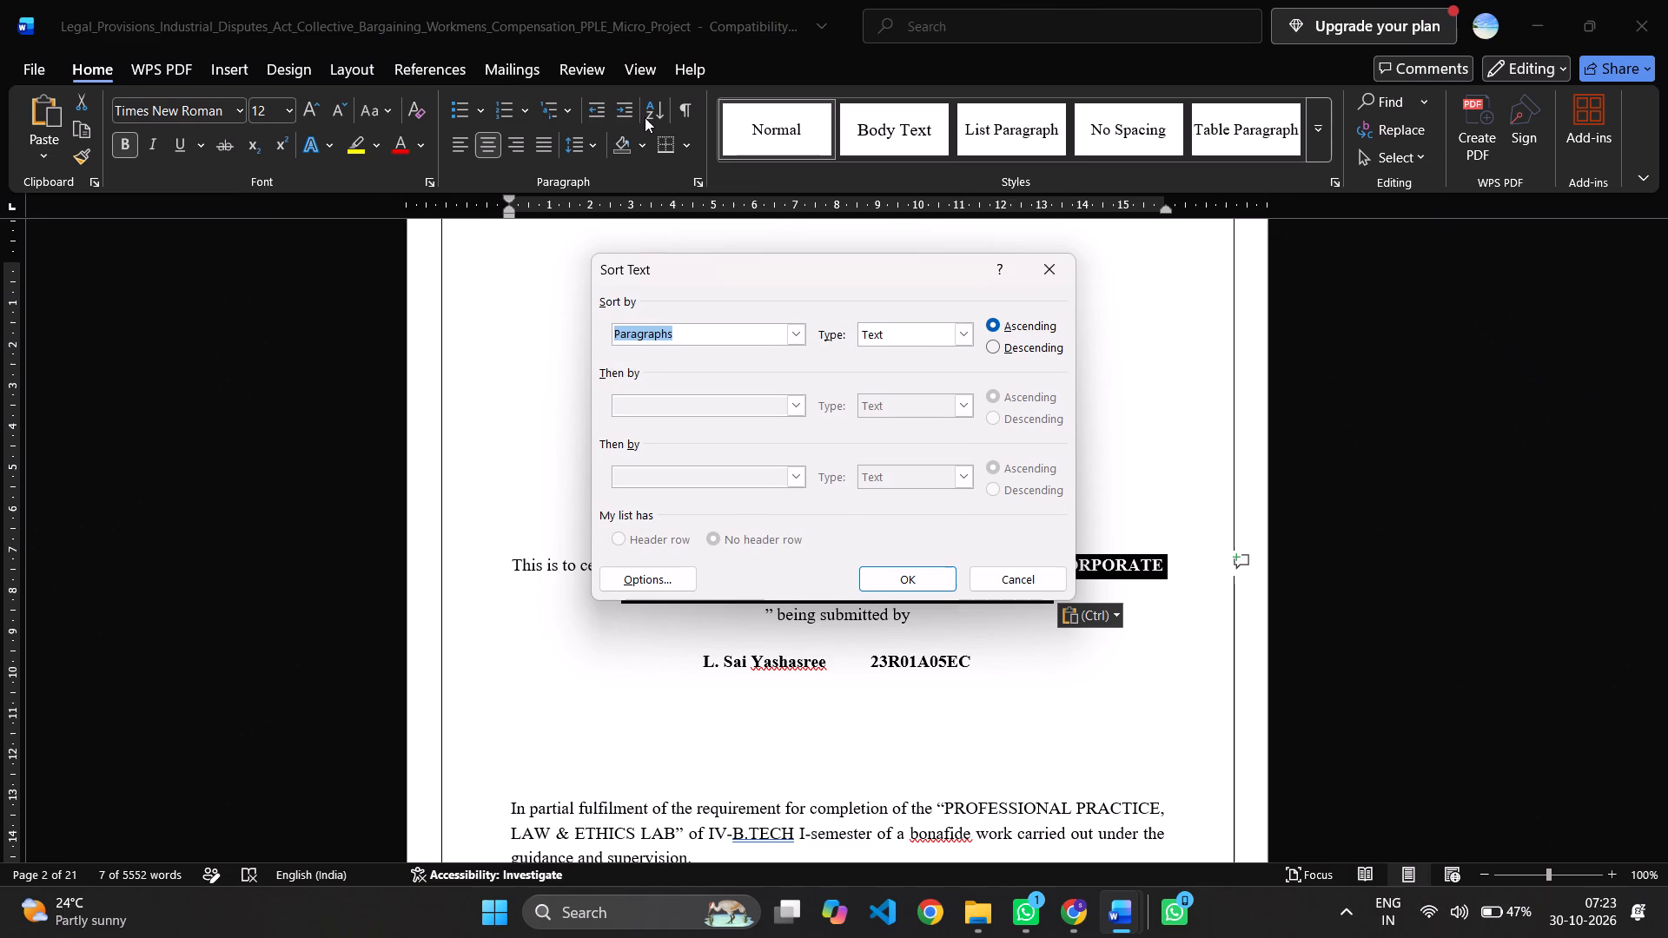
click(539, 265)
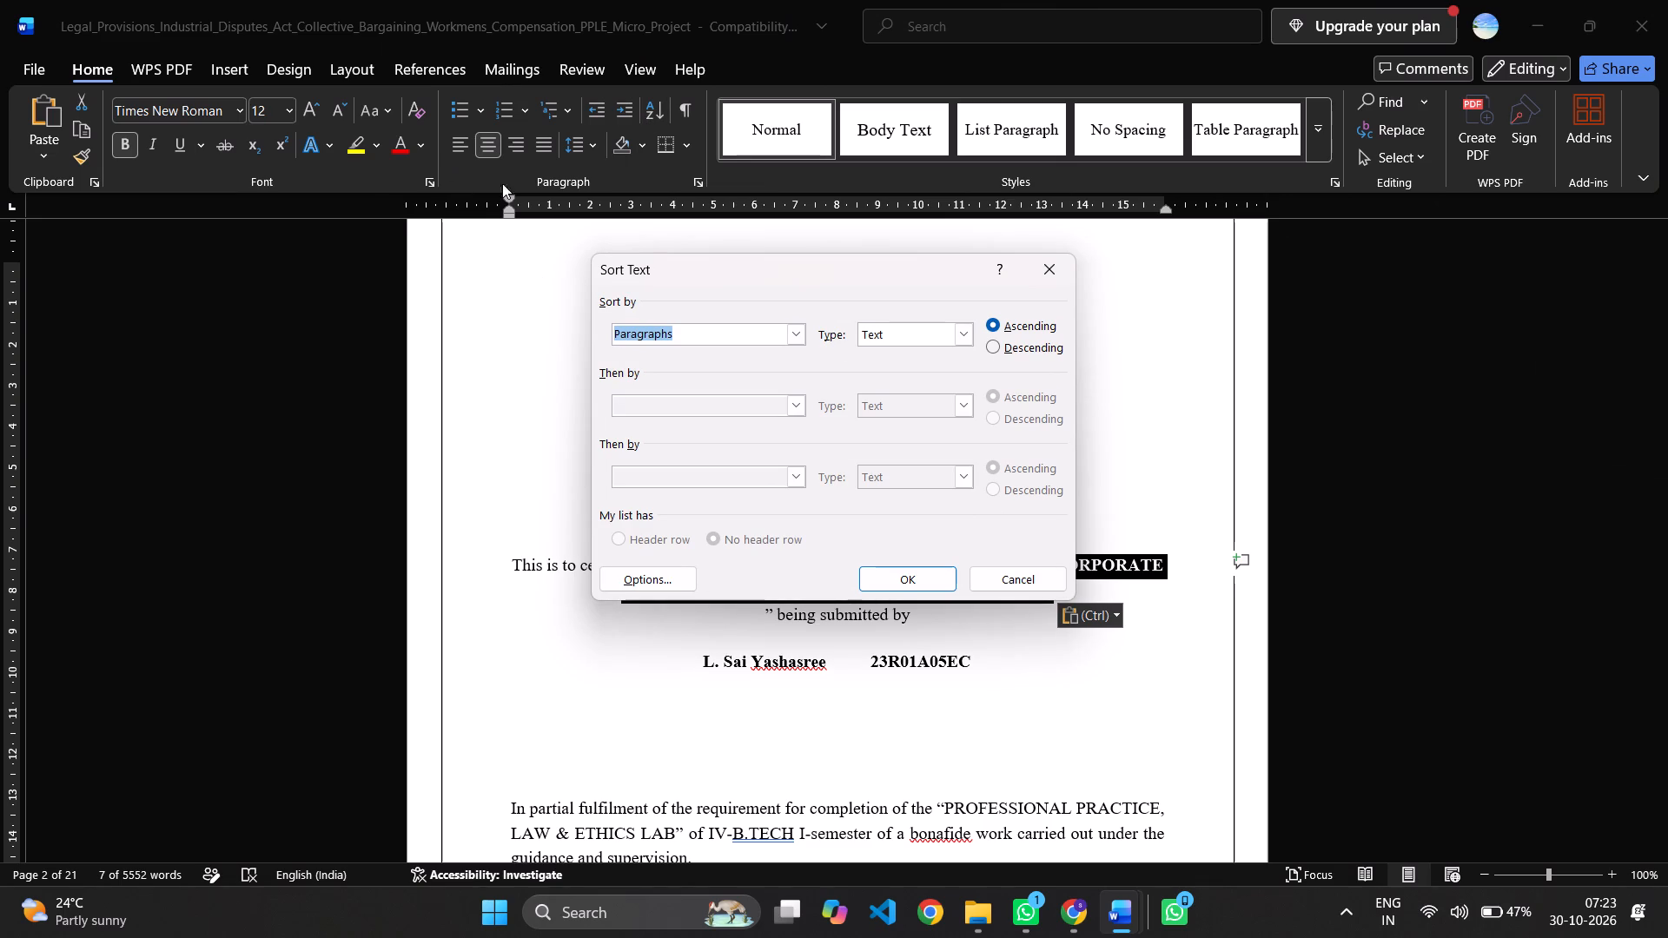
click(1043, 281)
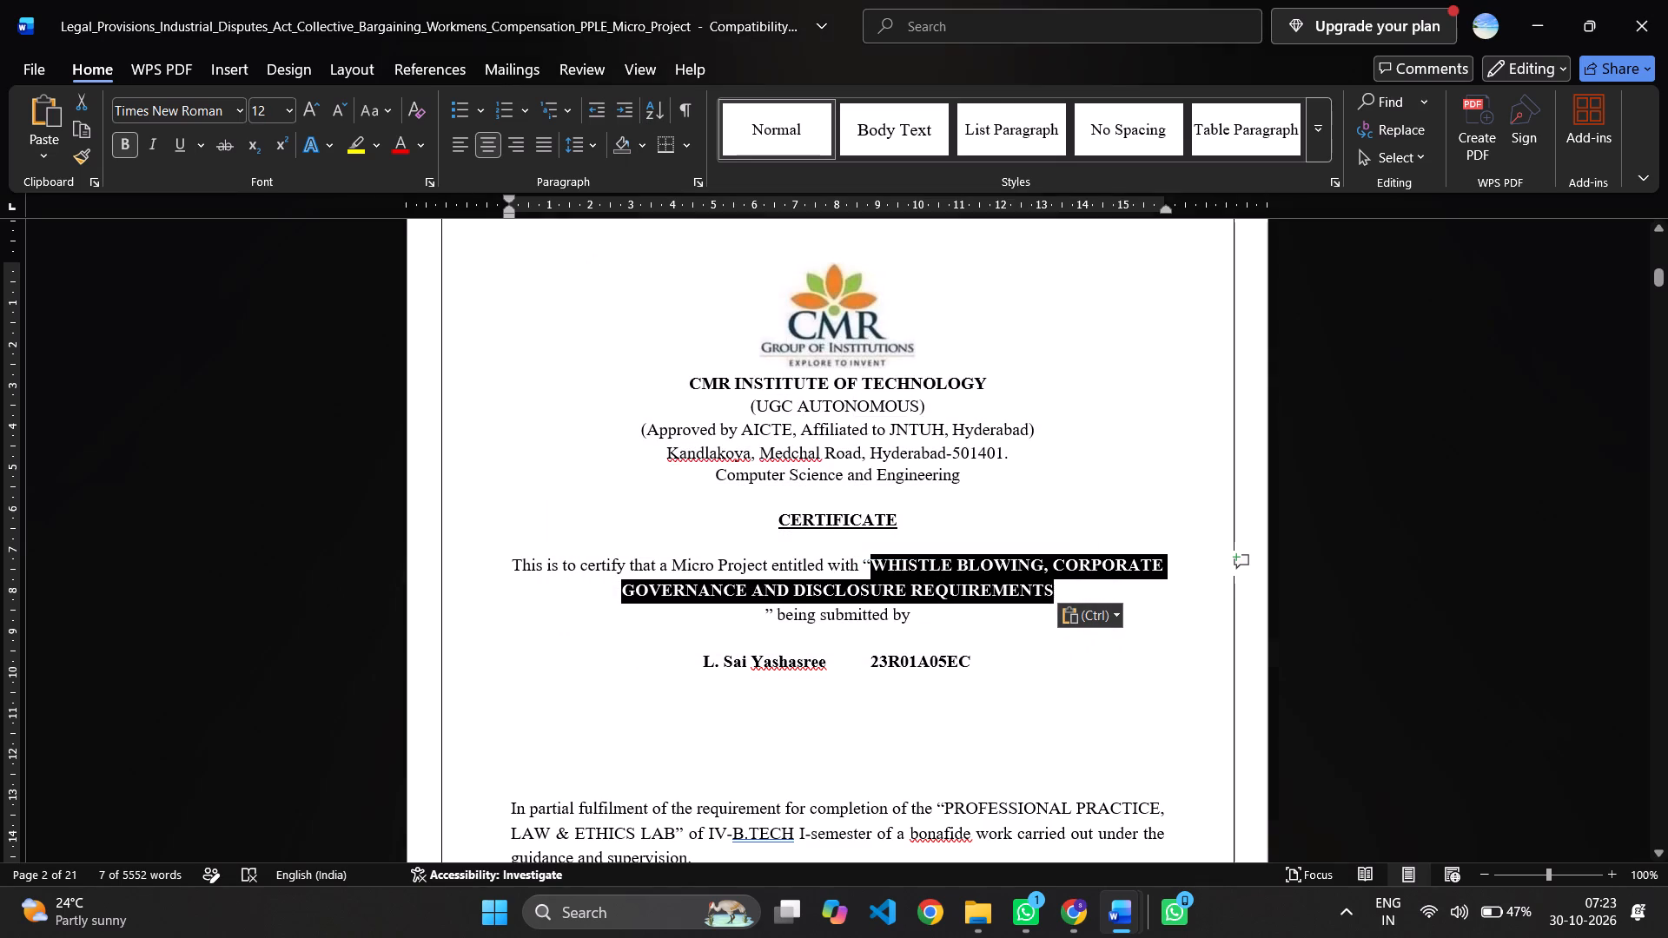
click(392, 110)
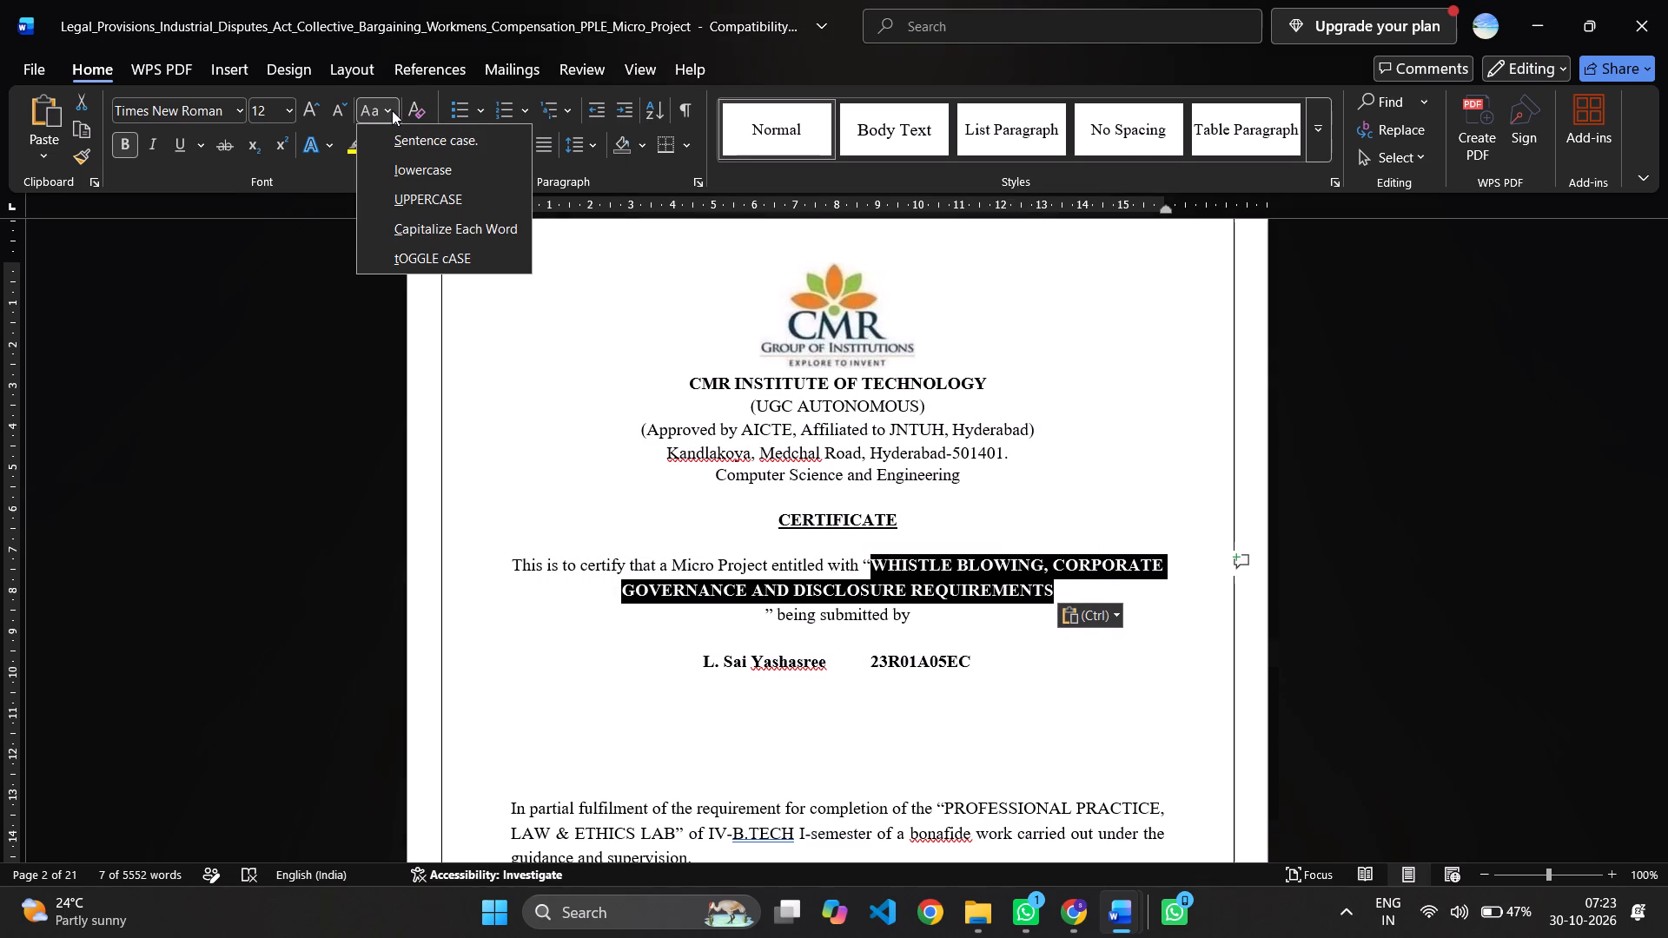
click(392, 133)
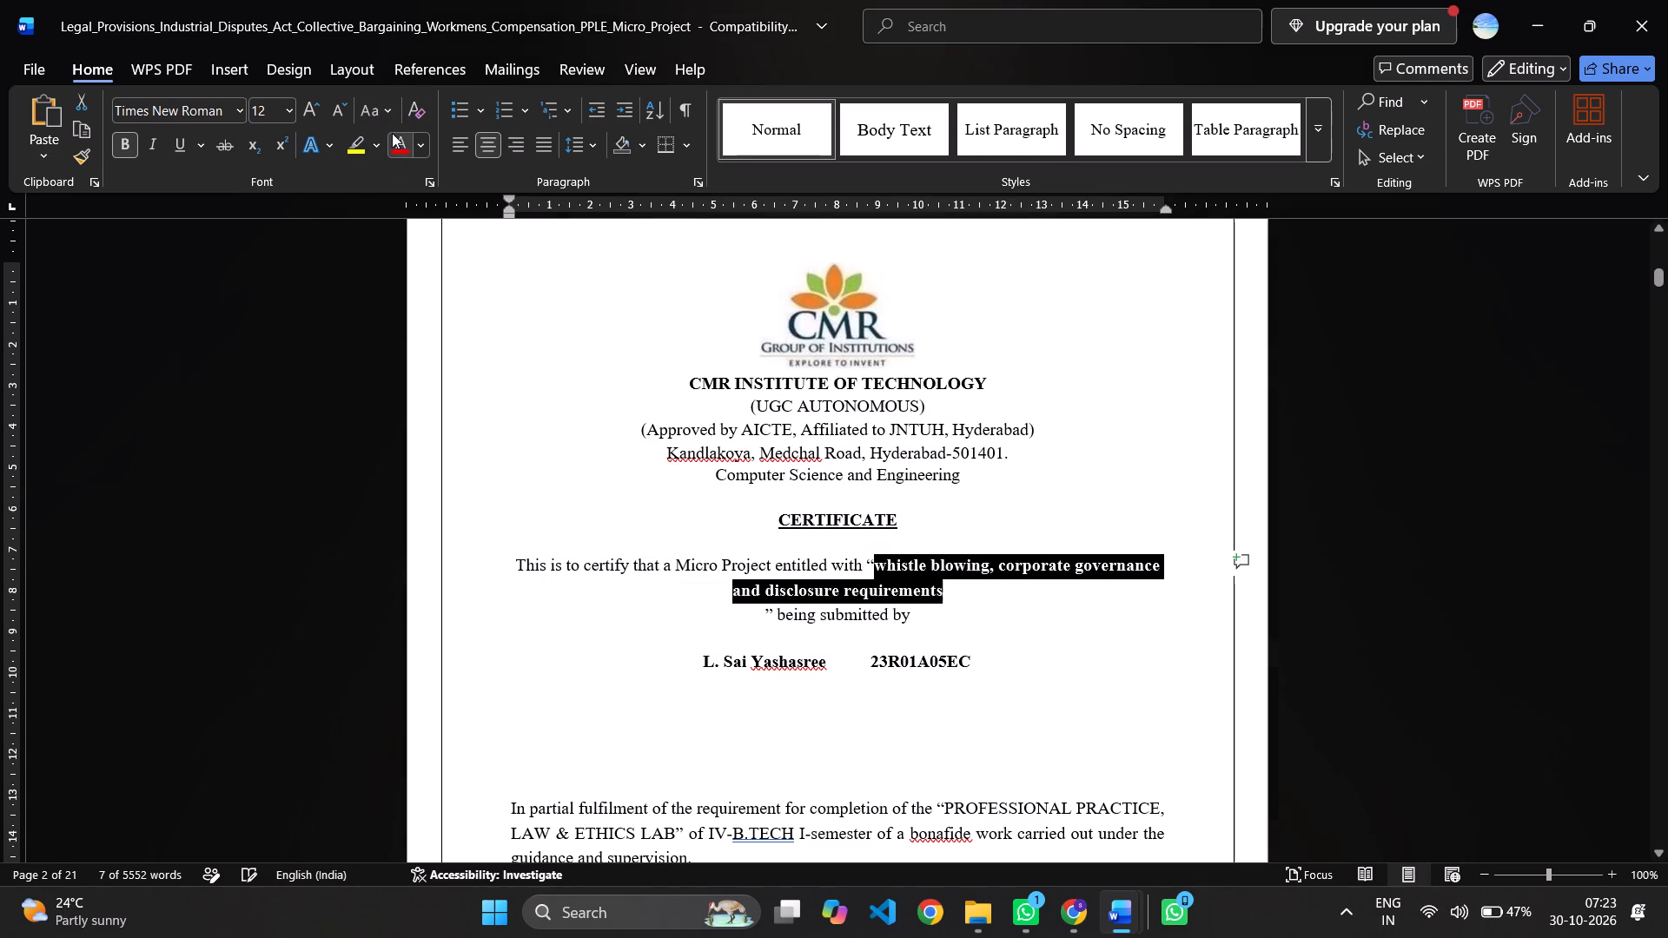
click(389, 114)
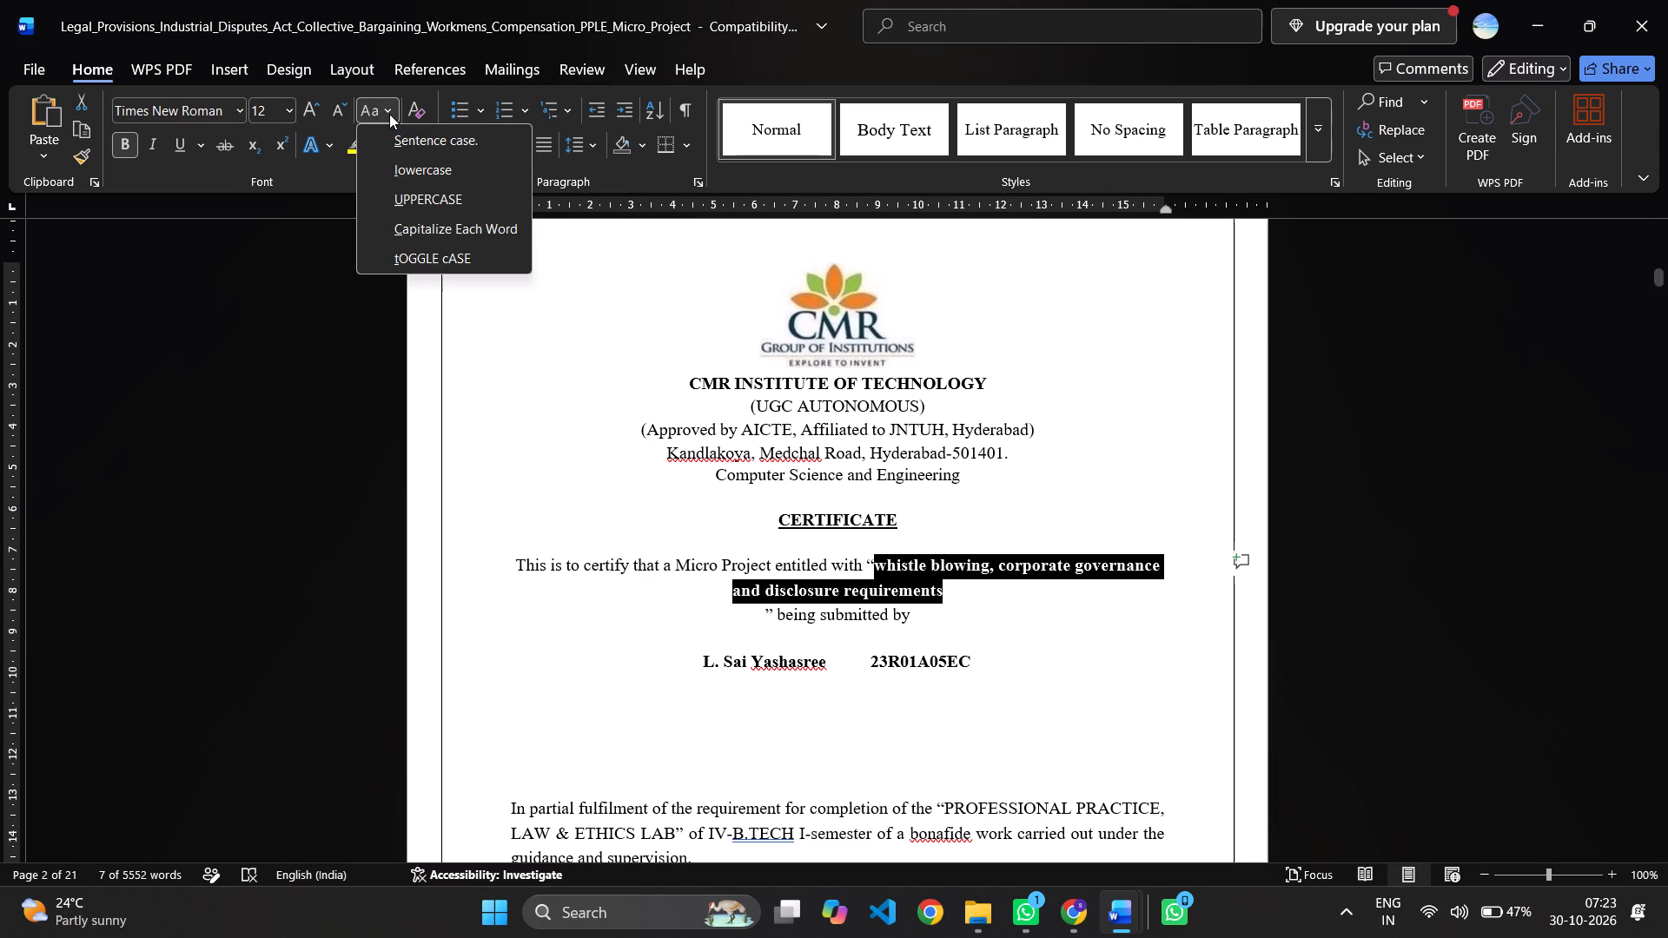
click(414, 221)
click(1198, 472)
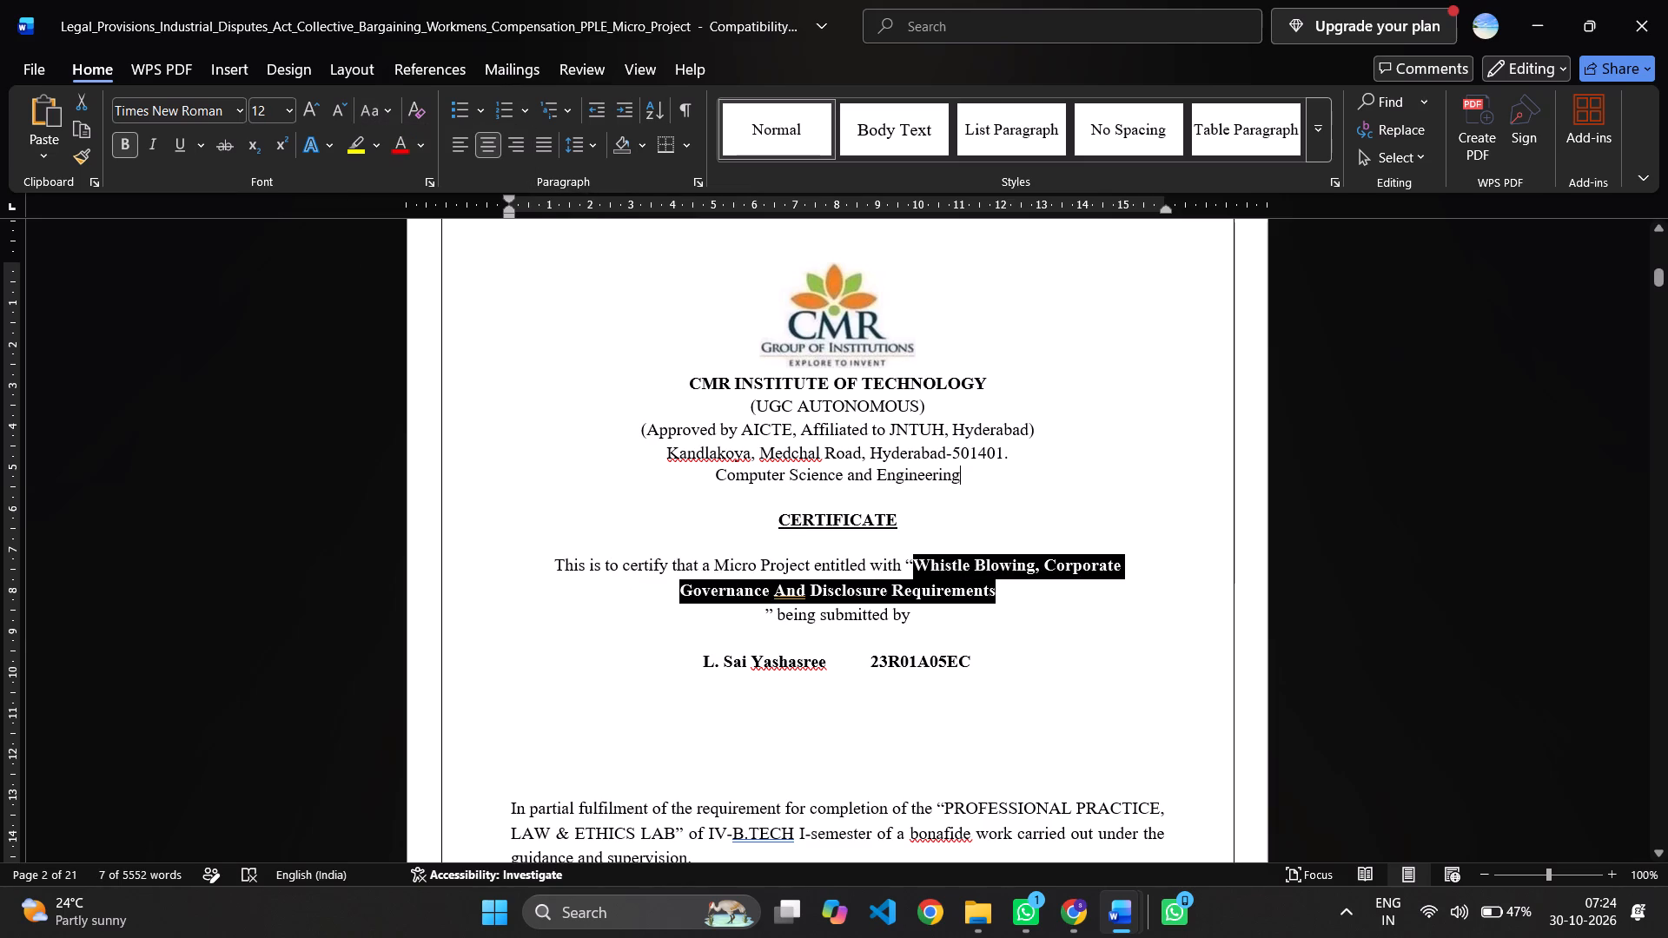
Make the word "And" lowercase in the certificate title so it reads "Governance and Disclosure Requirements".
scroll(1198, 472, down, 2)
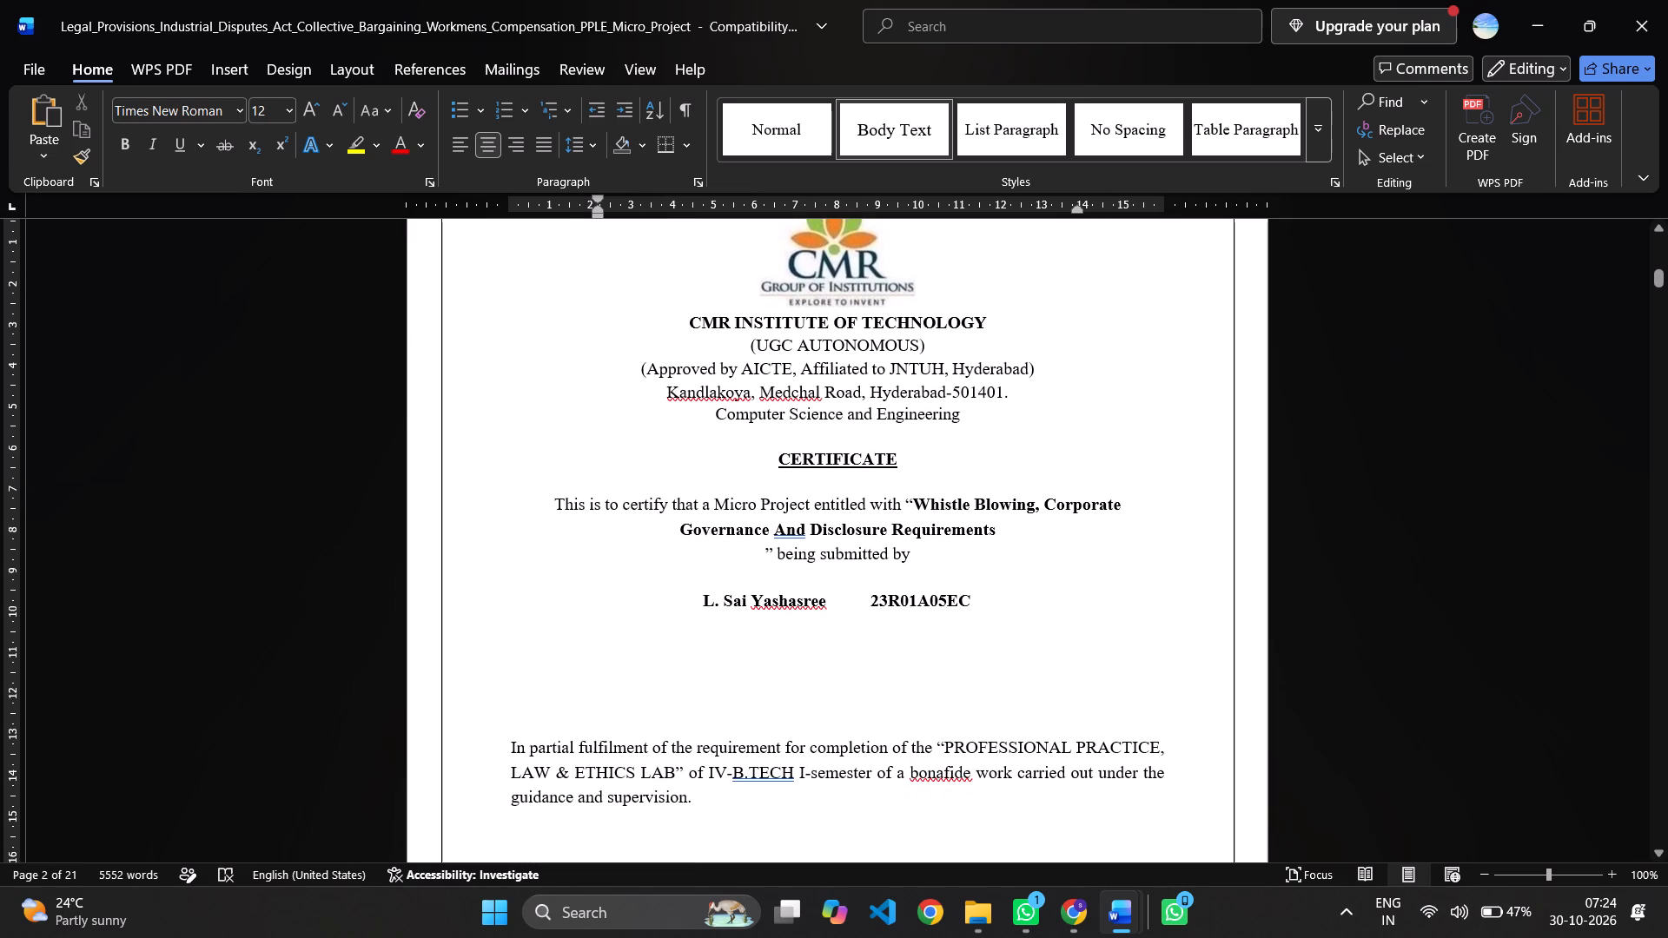
scroll(1198, 472, down, 2)
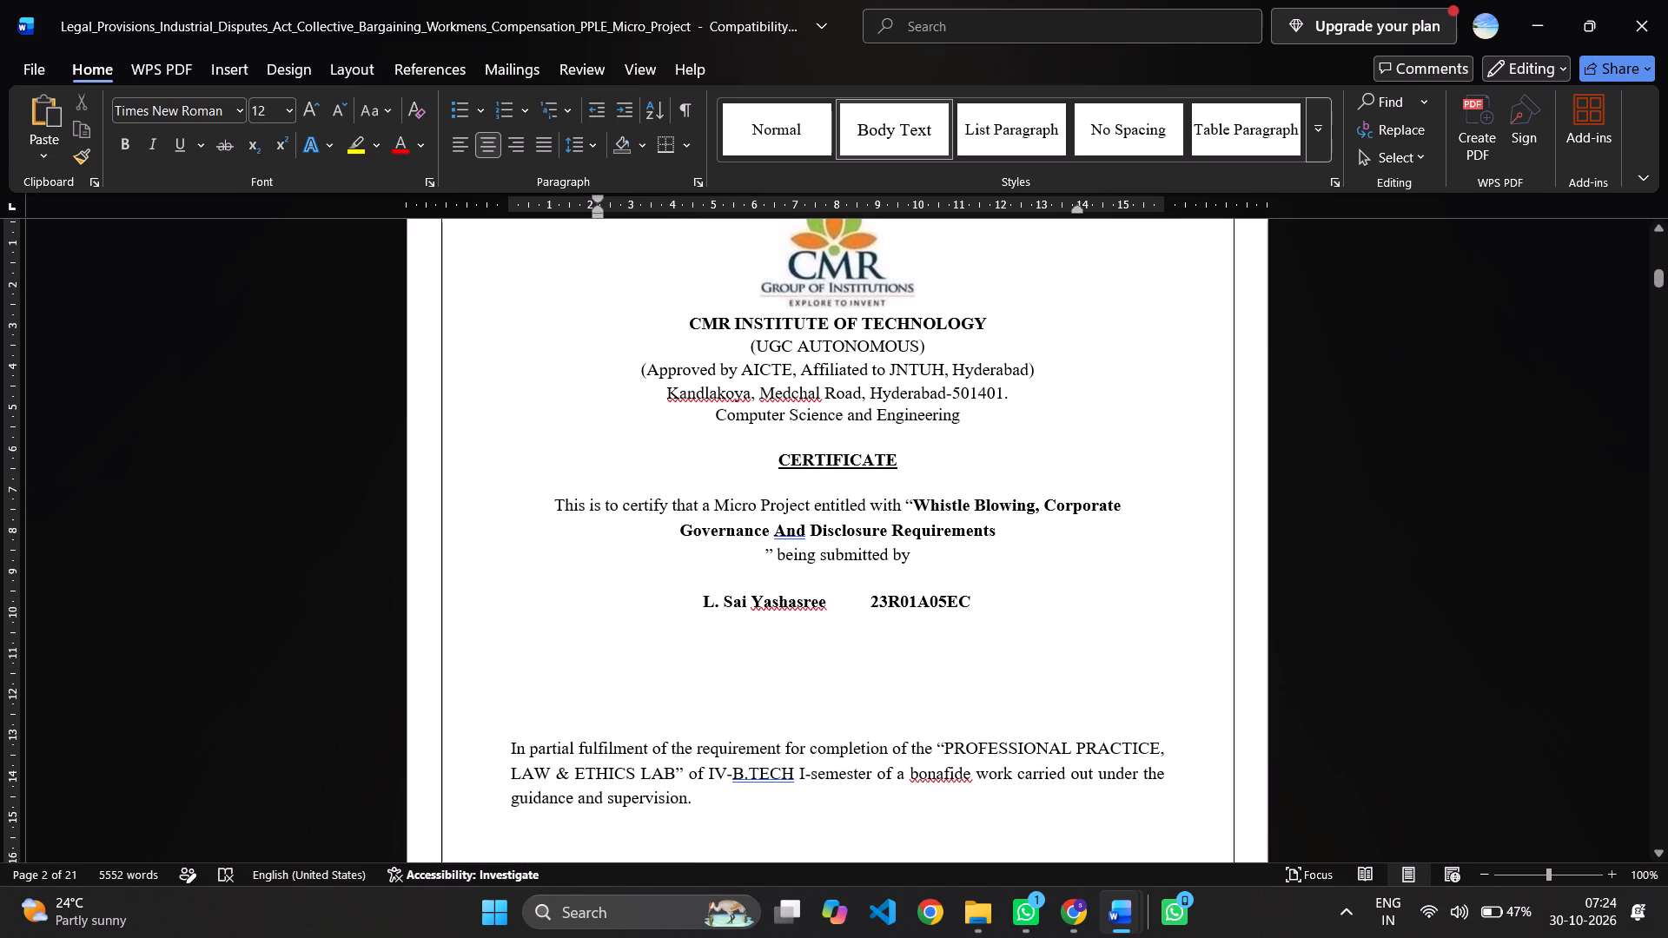
click(788, 537)
key(BackSpace)
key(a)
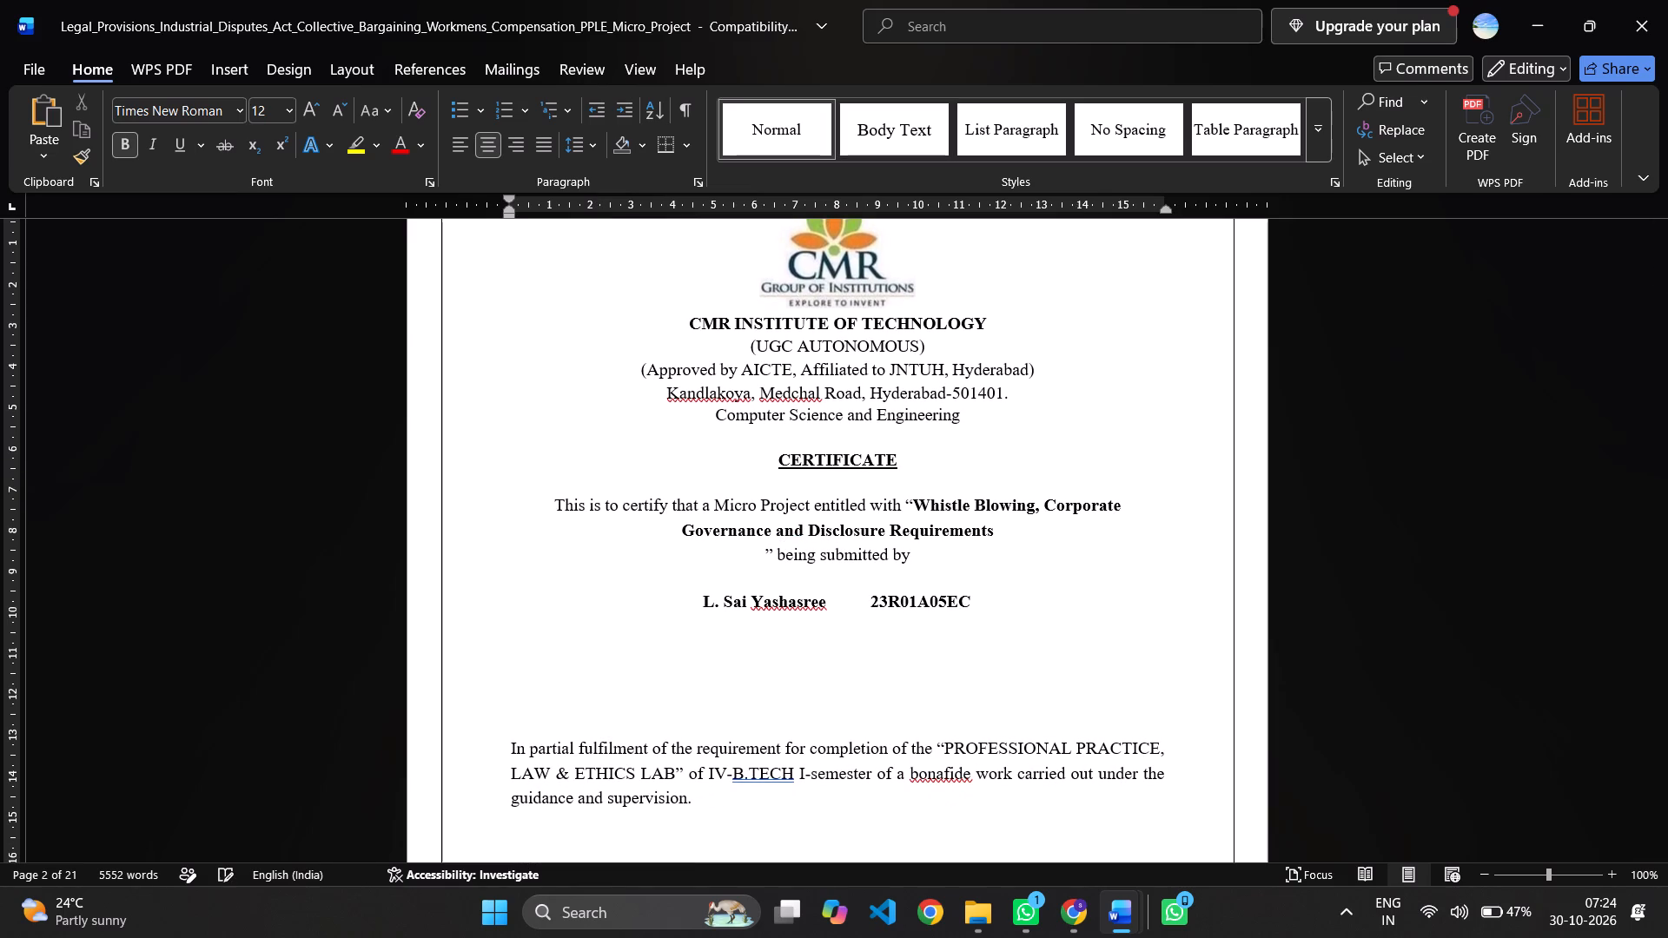
Place the text cursor at the end of the student's name on the certificate page to edit it.
scroll(1059, 532, down, 1)
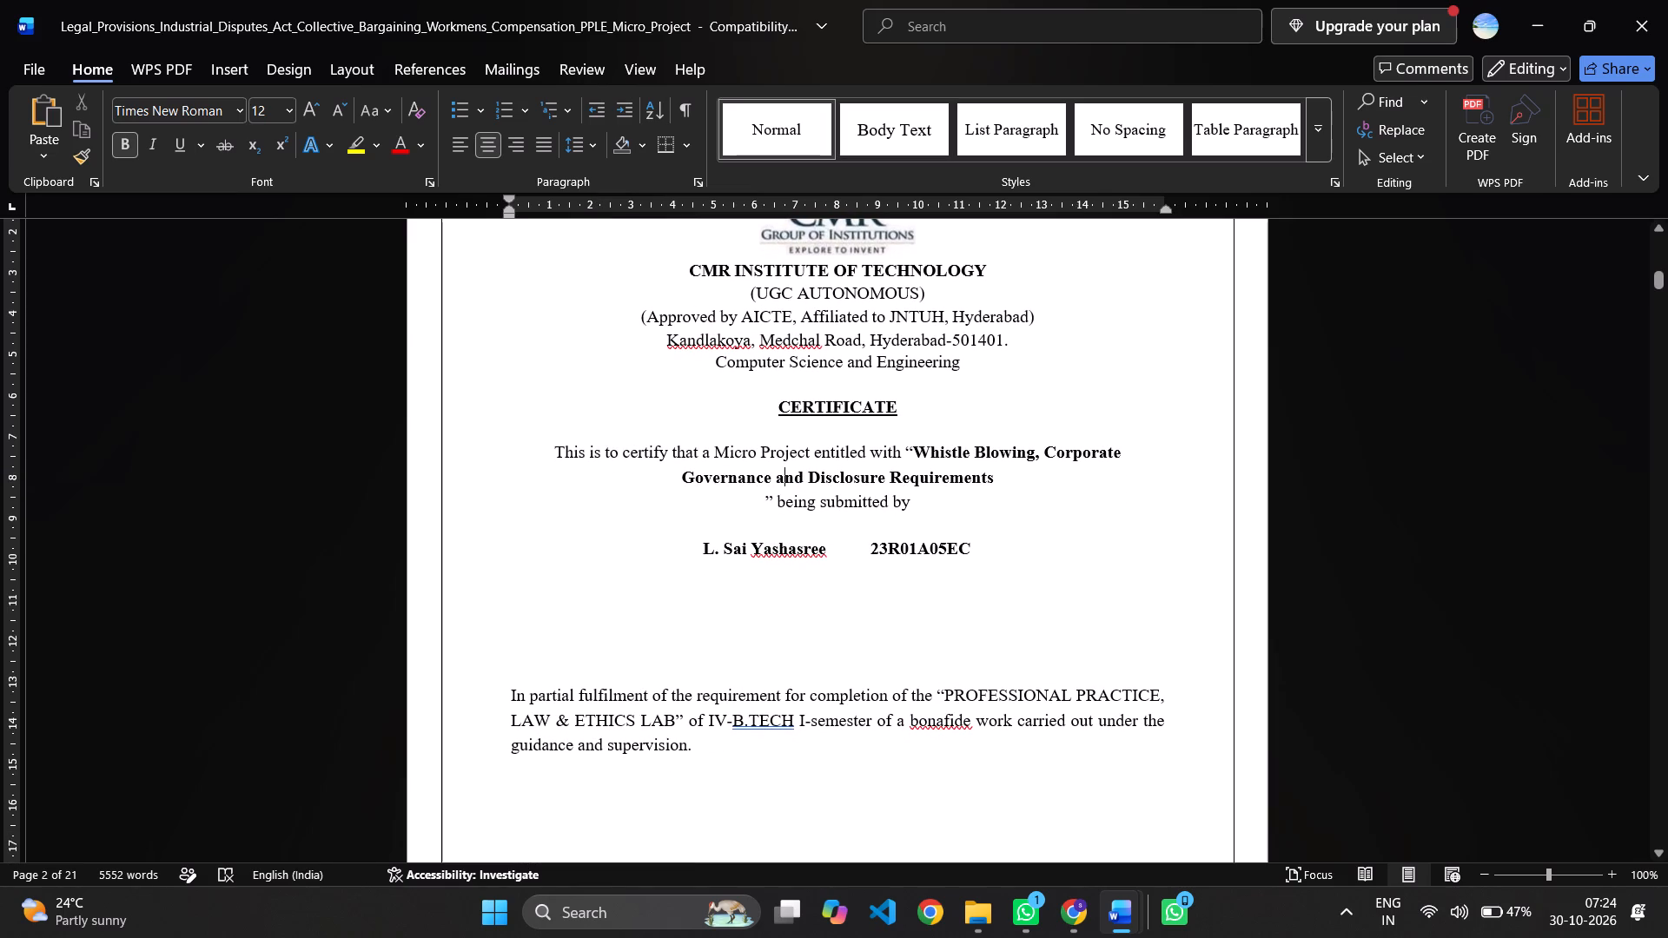
scroll(1059, 532, down, 1)
scroll(1059, 532, up, 4)
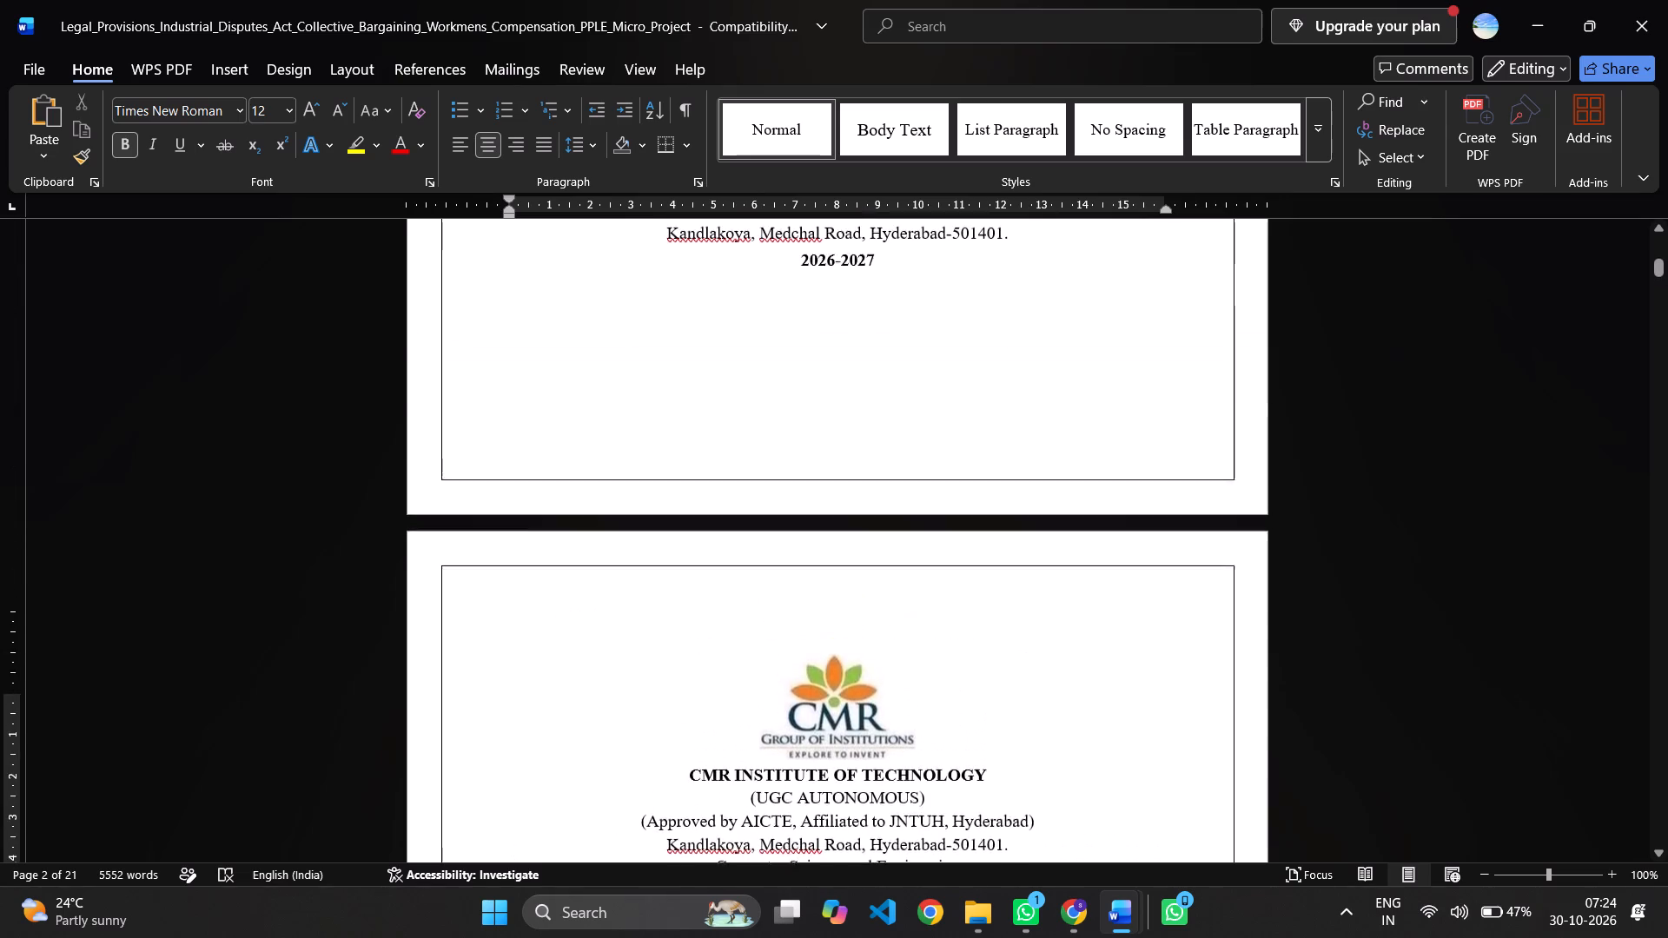
scroll(1059, 532, up, 1)
scroll(1059, 532, down, 2)
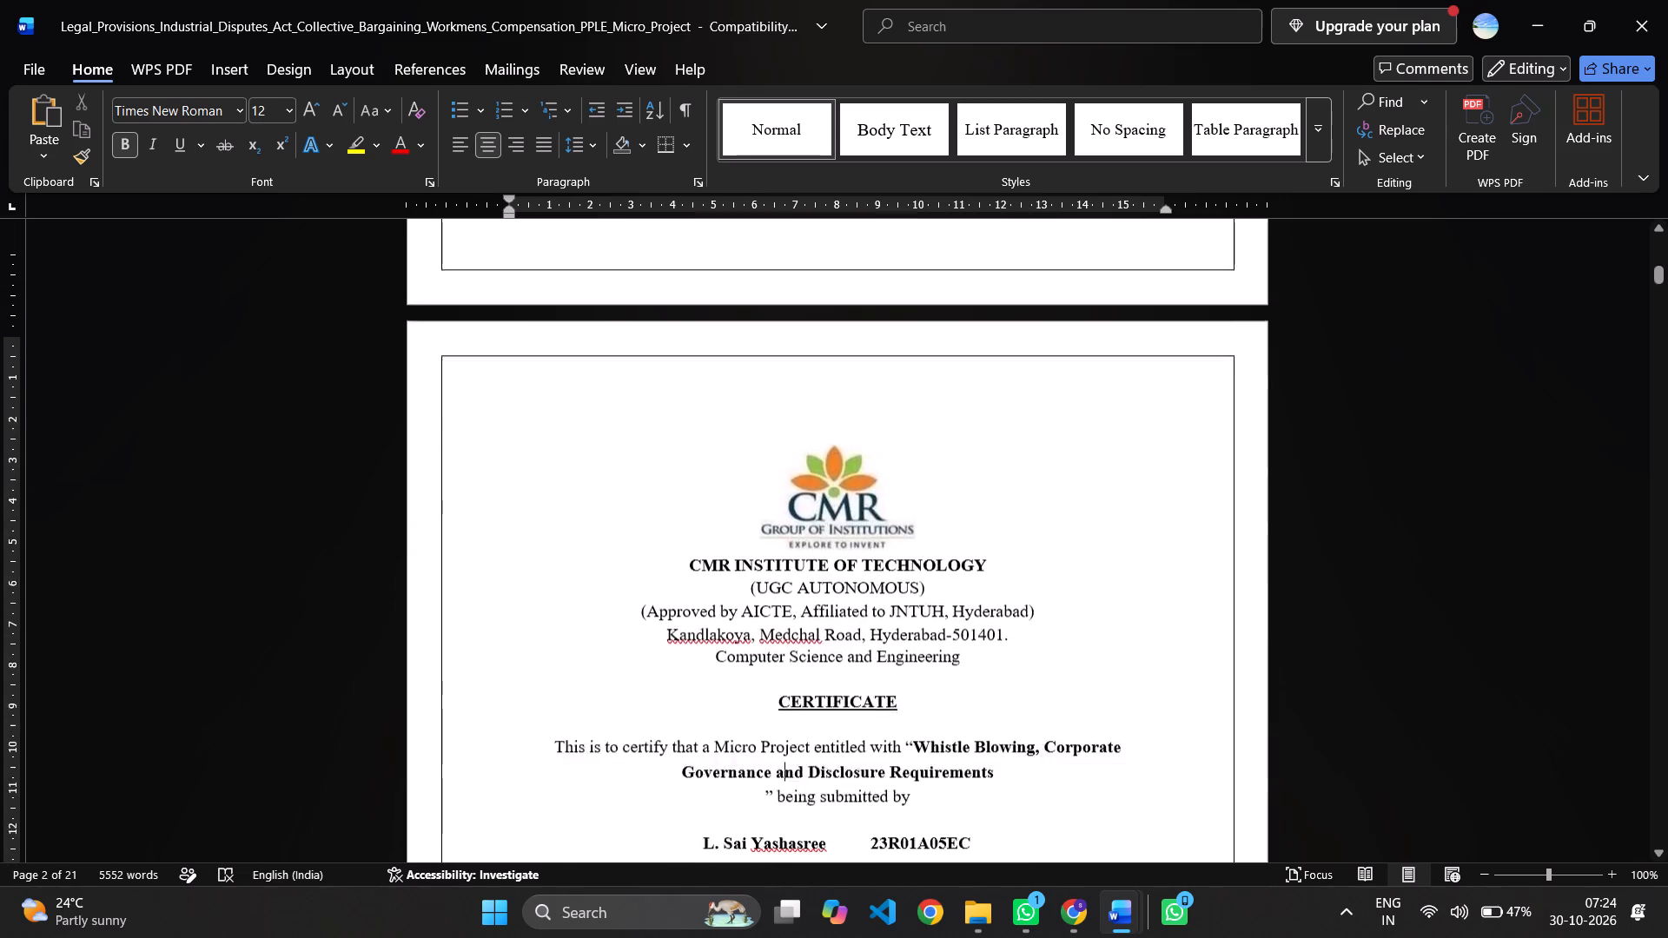
scroll(1059, 532, down, 1)
click(834, 547)
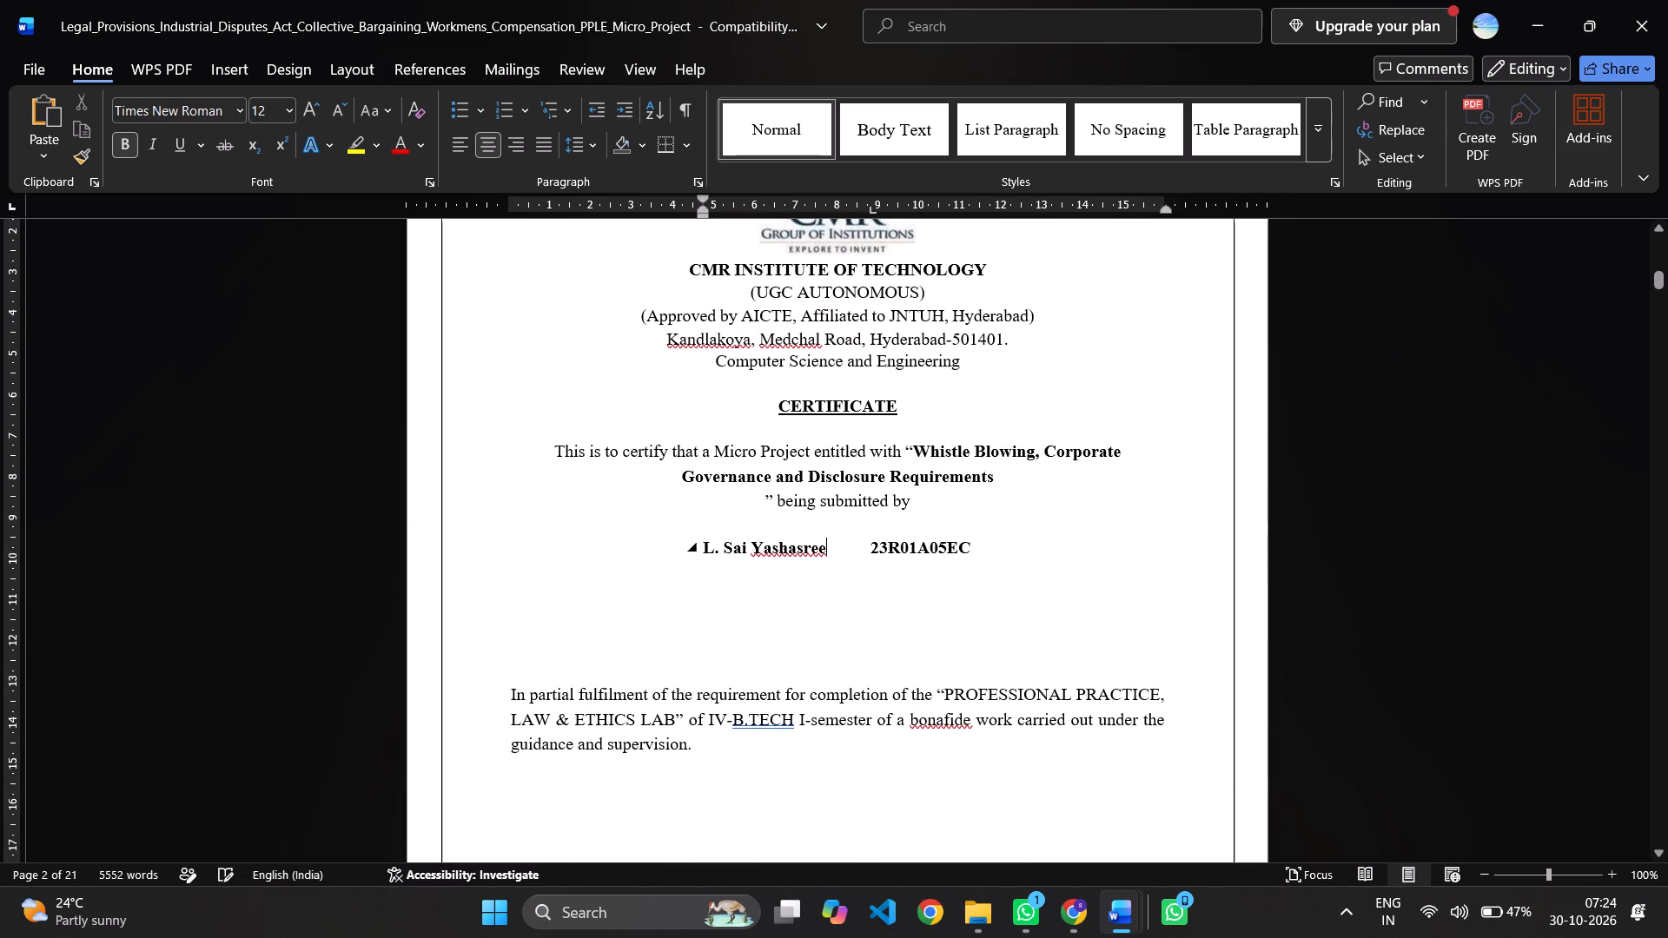
Replace the student's name on the certificate page with the student name used on the cover page.
key(BackSpace)
key(BackSpace)
key(BackSpace)
key(BackSpace)
key(BackSpace)
key(BackSpace)
key(BackSpace)
key(BackSpace)
key(BackSpace)
key(BackSpace)
key(BackSpace)
key(BackSpace)
key(BackSpace)
key(BackSpace)
key(BackSpace)
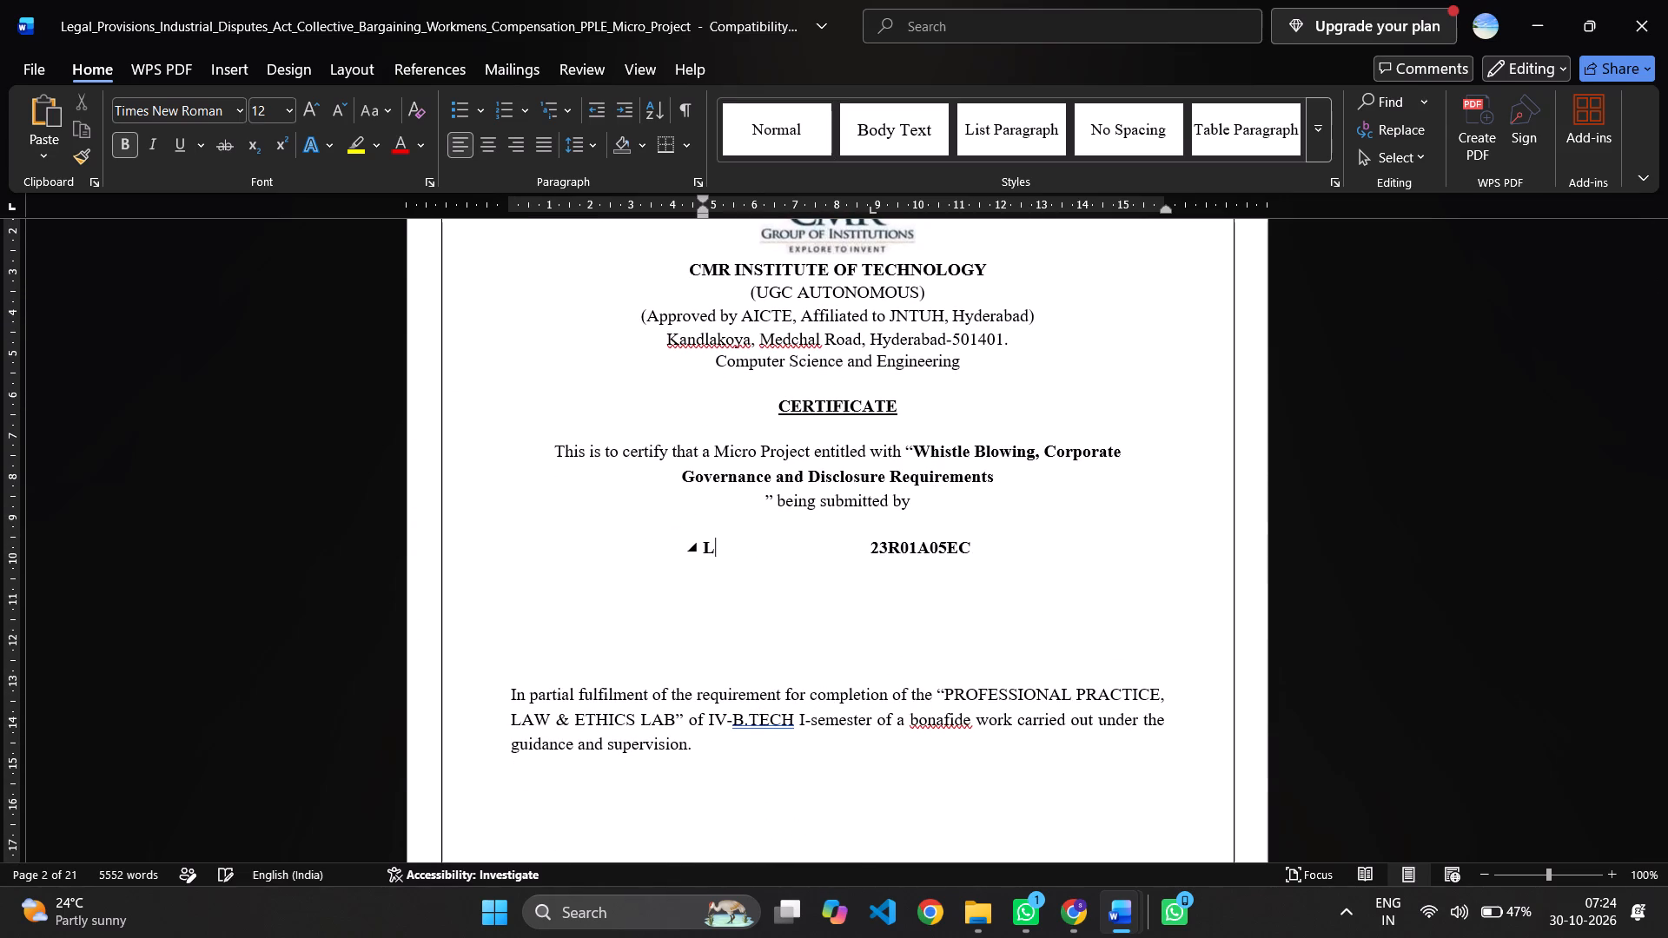
key(BackSpace)
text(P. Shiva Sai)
Change the last letter of the student's roll number on the certificate page to T, matching the cover page.
click(975, 547)
key(BackSpace)
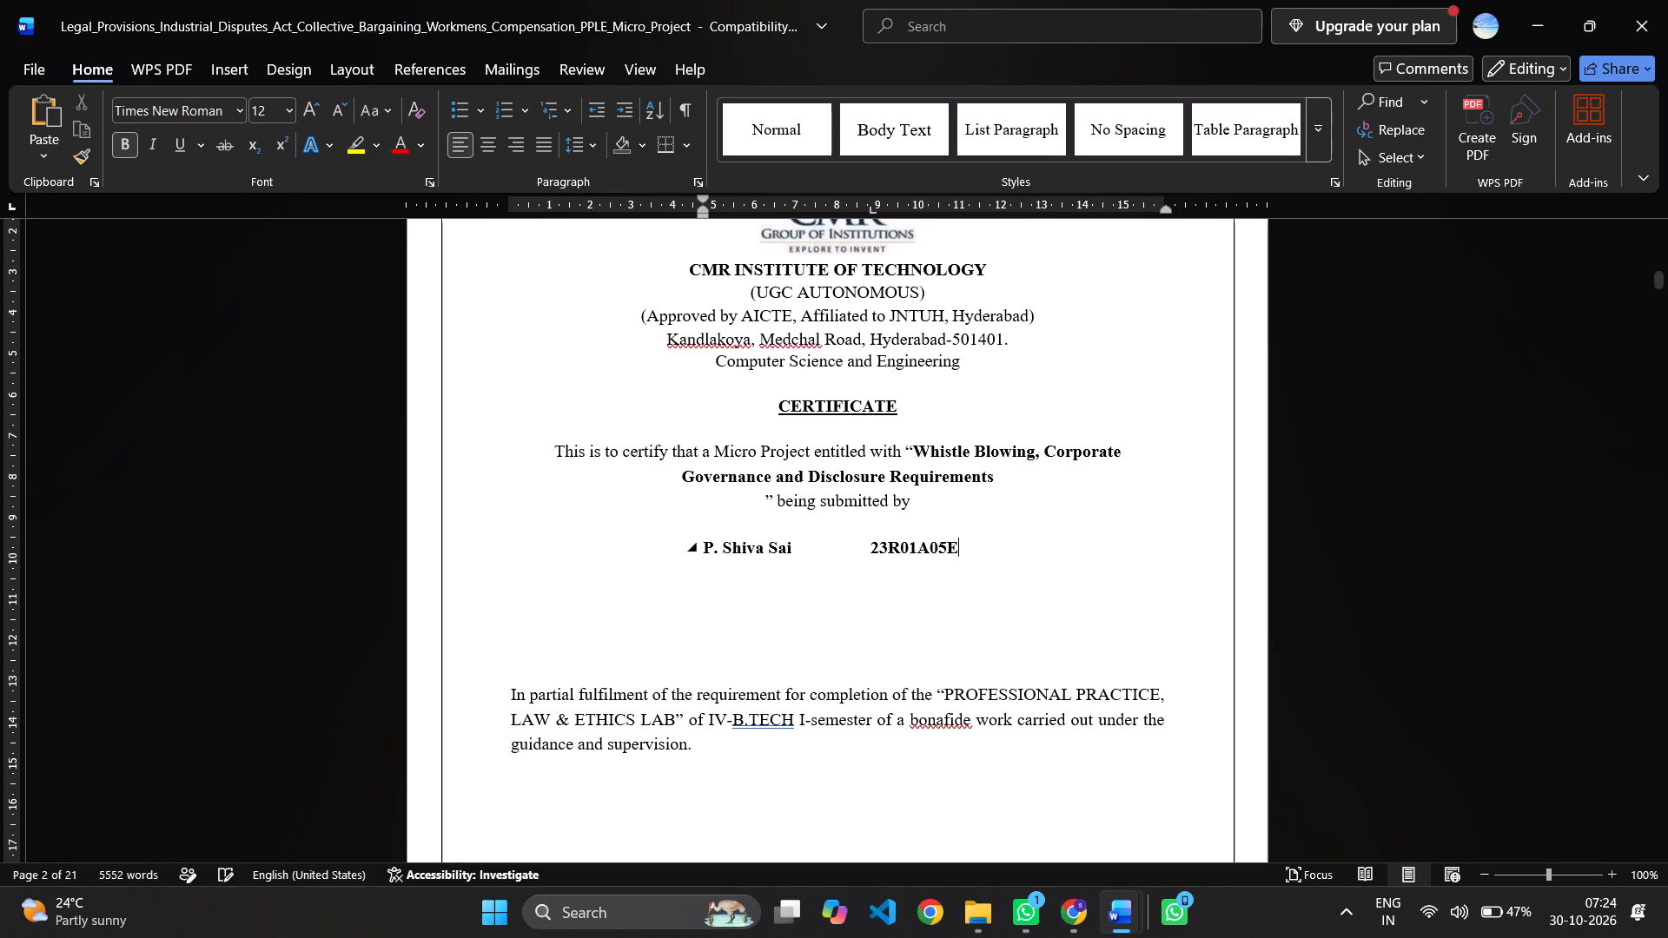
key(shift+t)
Compare the student details on the cover and certificate pages, and review the signature blocks down to the Acknowledgement heading.
scroll(975, 547, up, 3)
scroll(975, 547, down, 1)
scroll(975, 547, up, 1)
scroll(975, 547, down, 1)
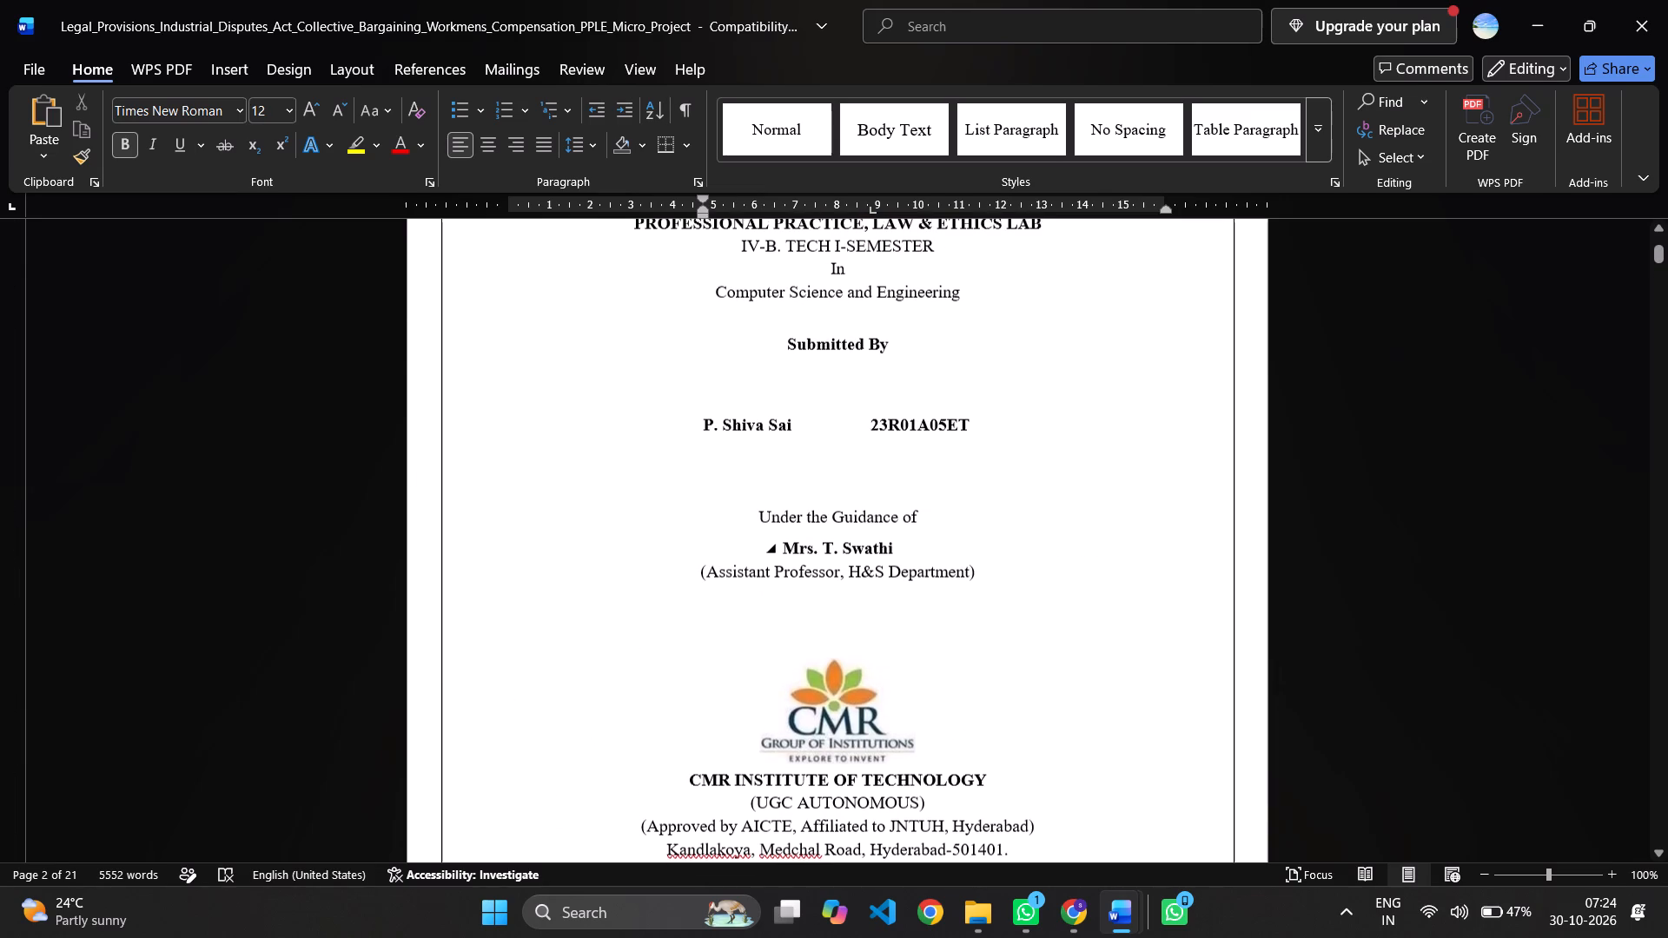
scroll(975, 547, down, 2)
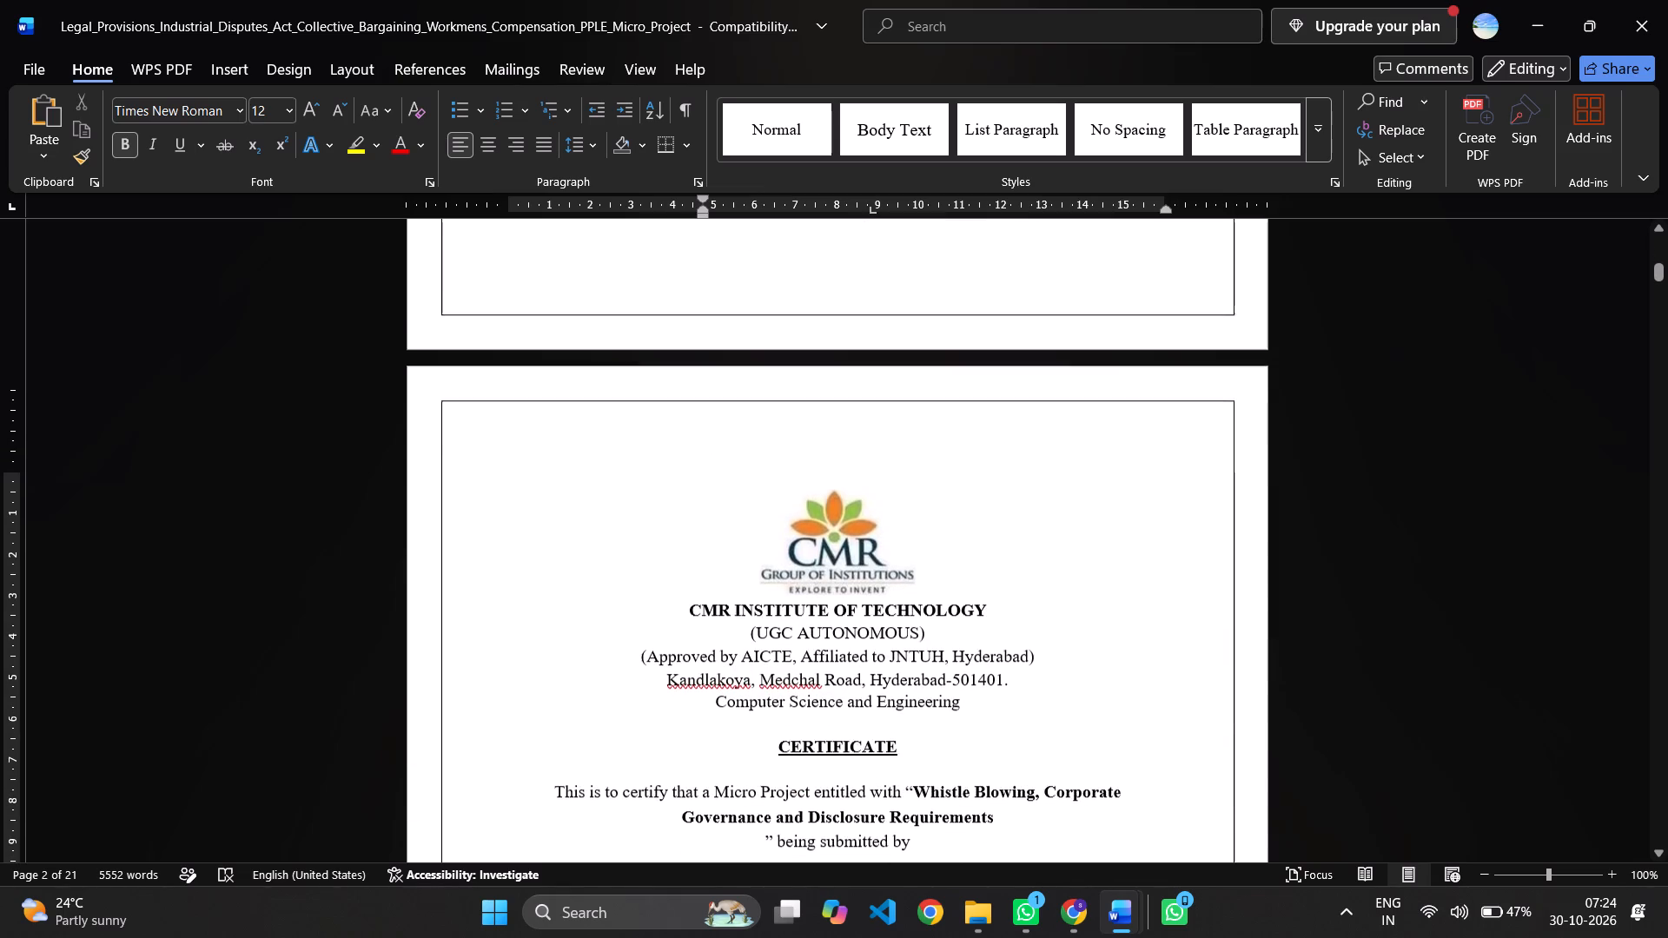
scroll(975, 547, down, 3)
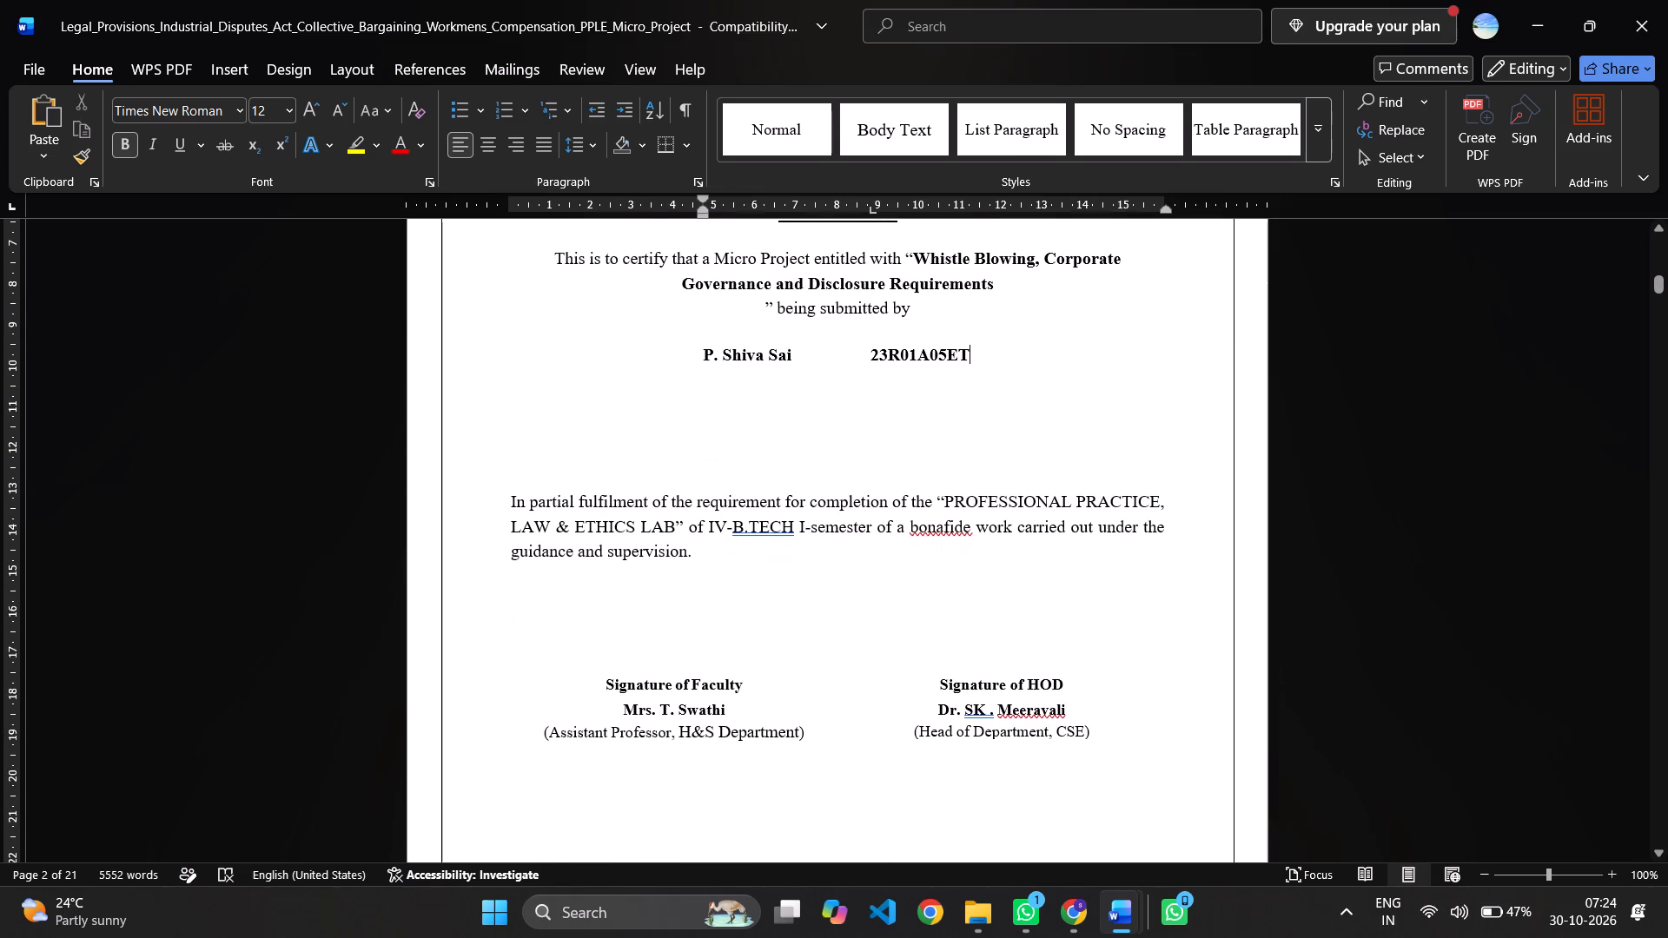
scroll(946, 585, down, 3)
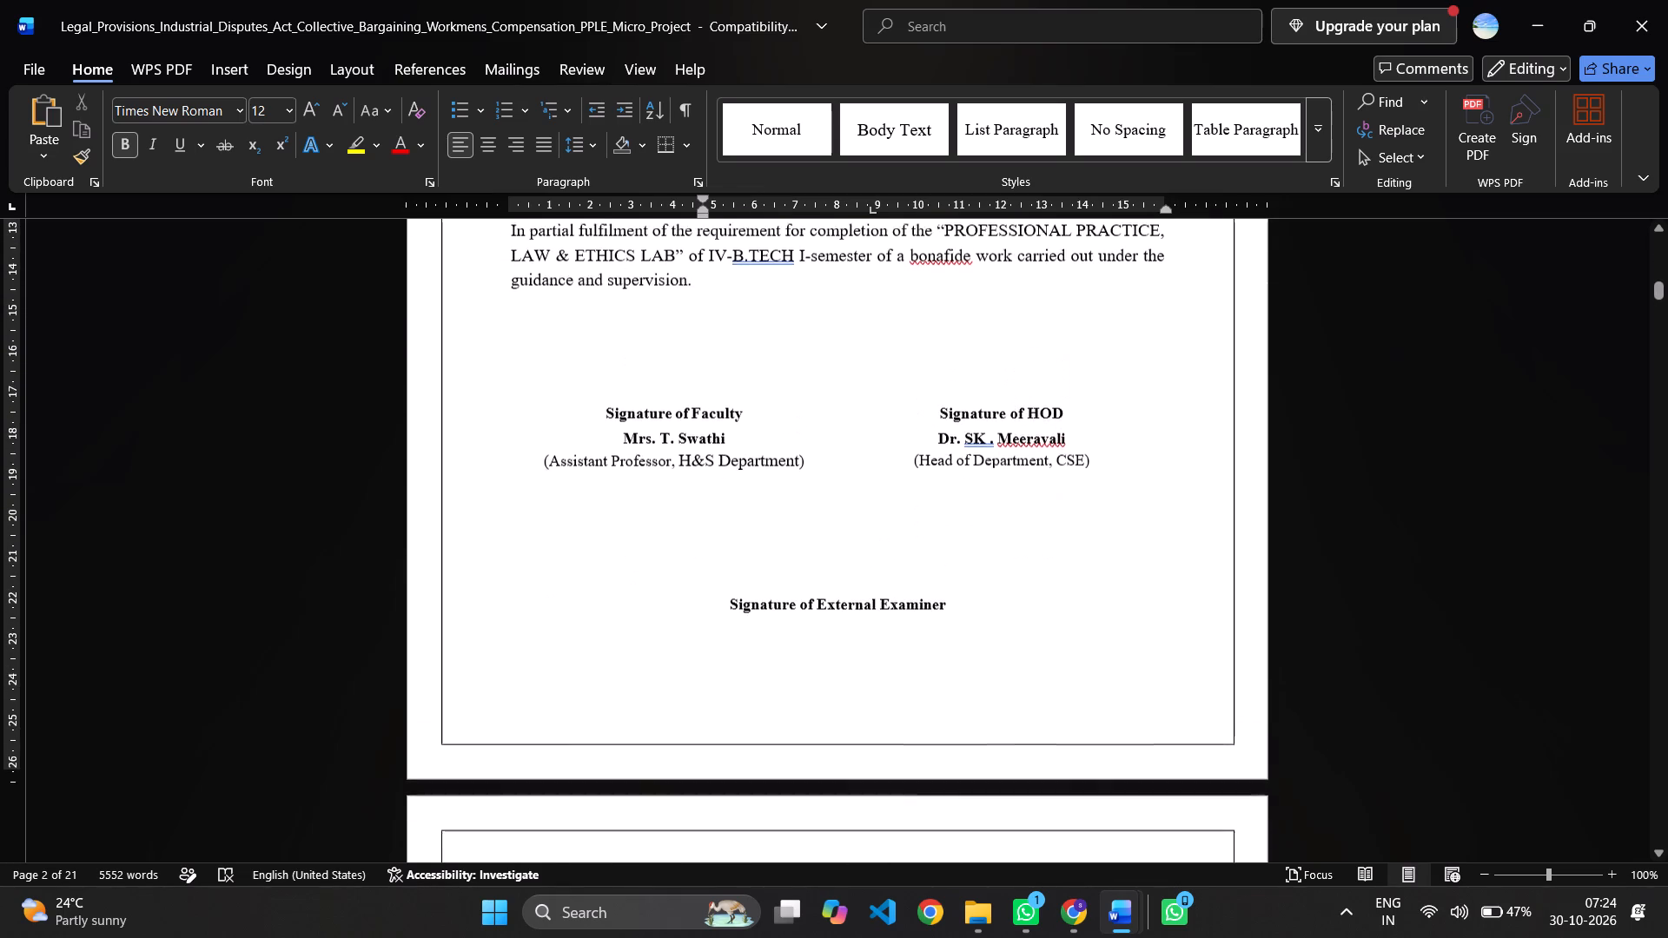
scroll(946, 585, down, 1)
scroll(946, 585, up, 1)
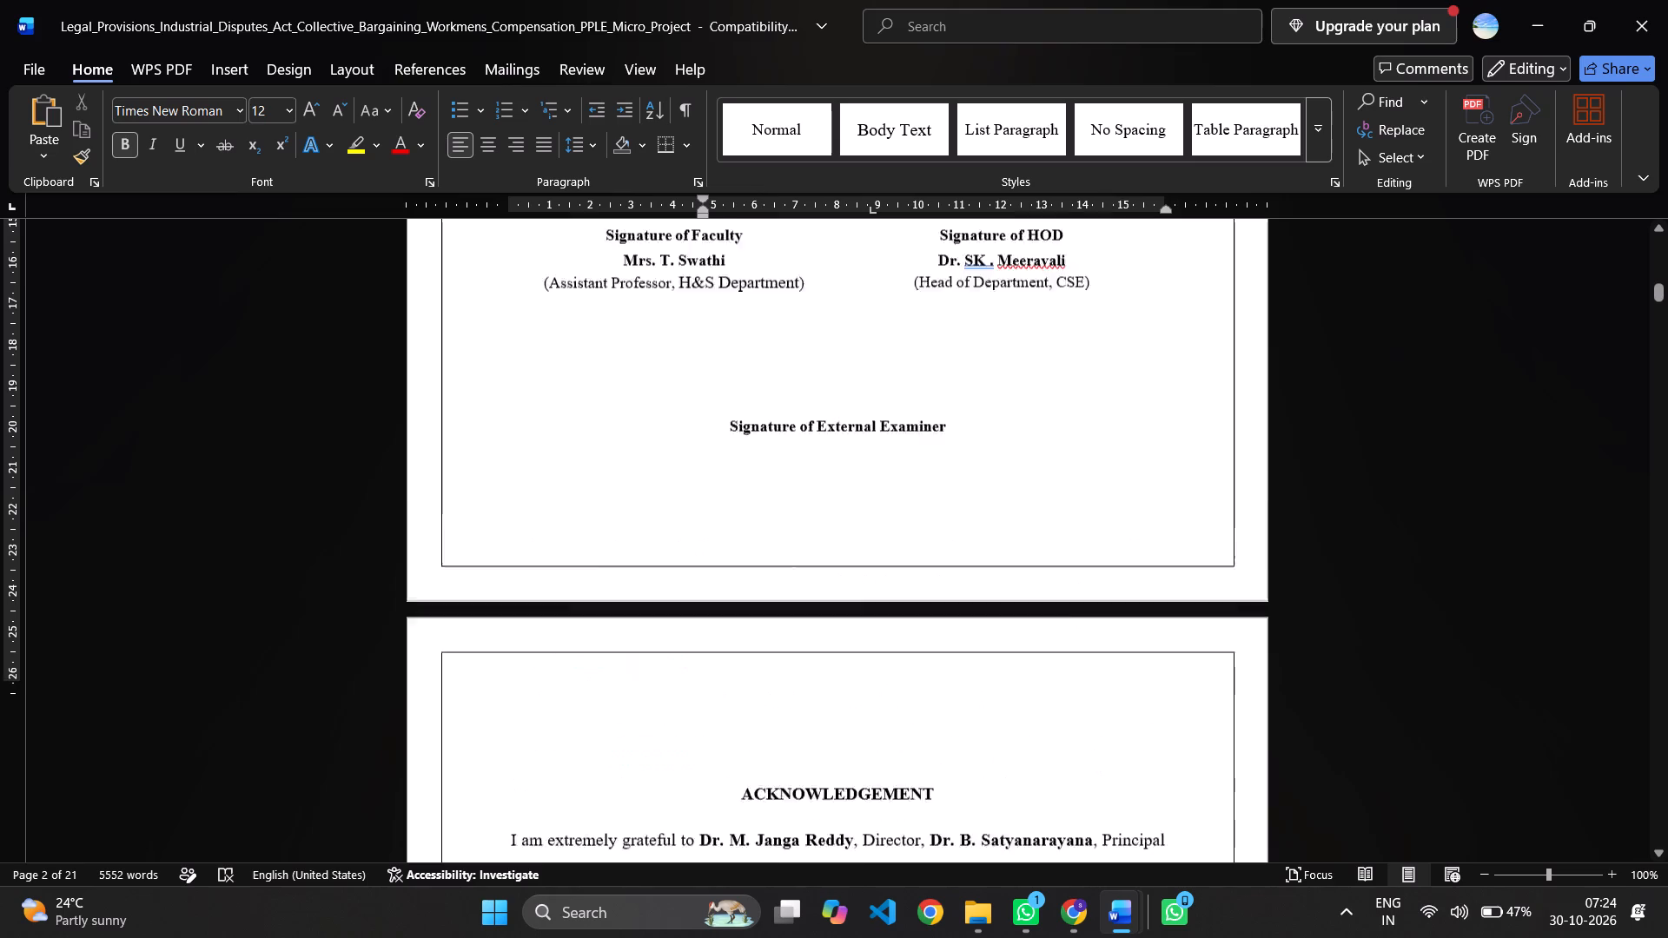
scroll(946, 585, up, 2)
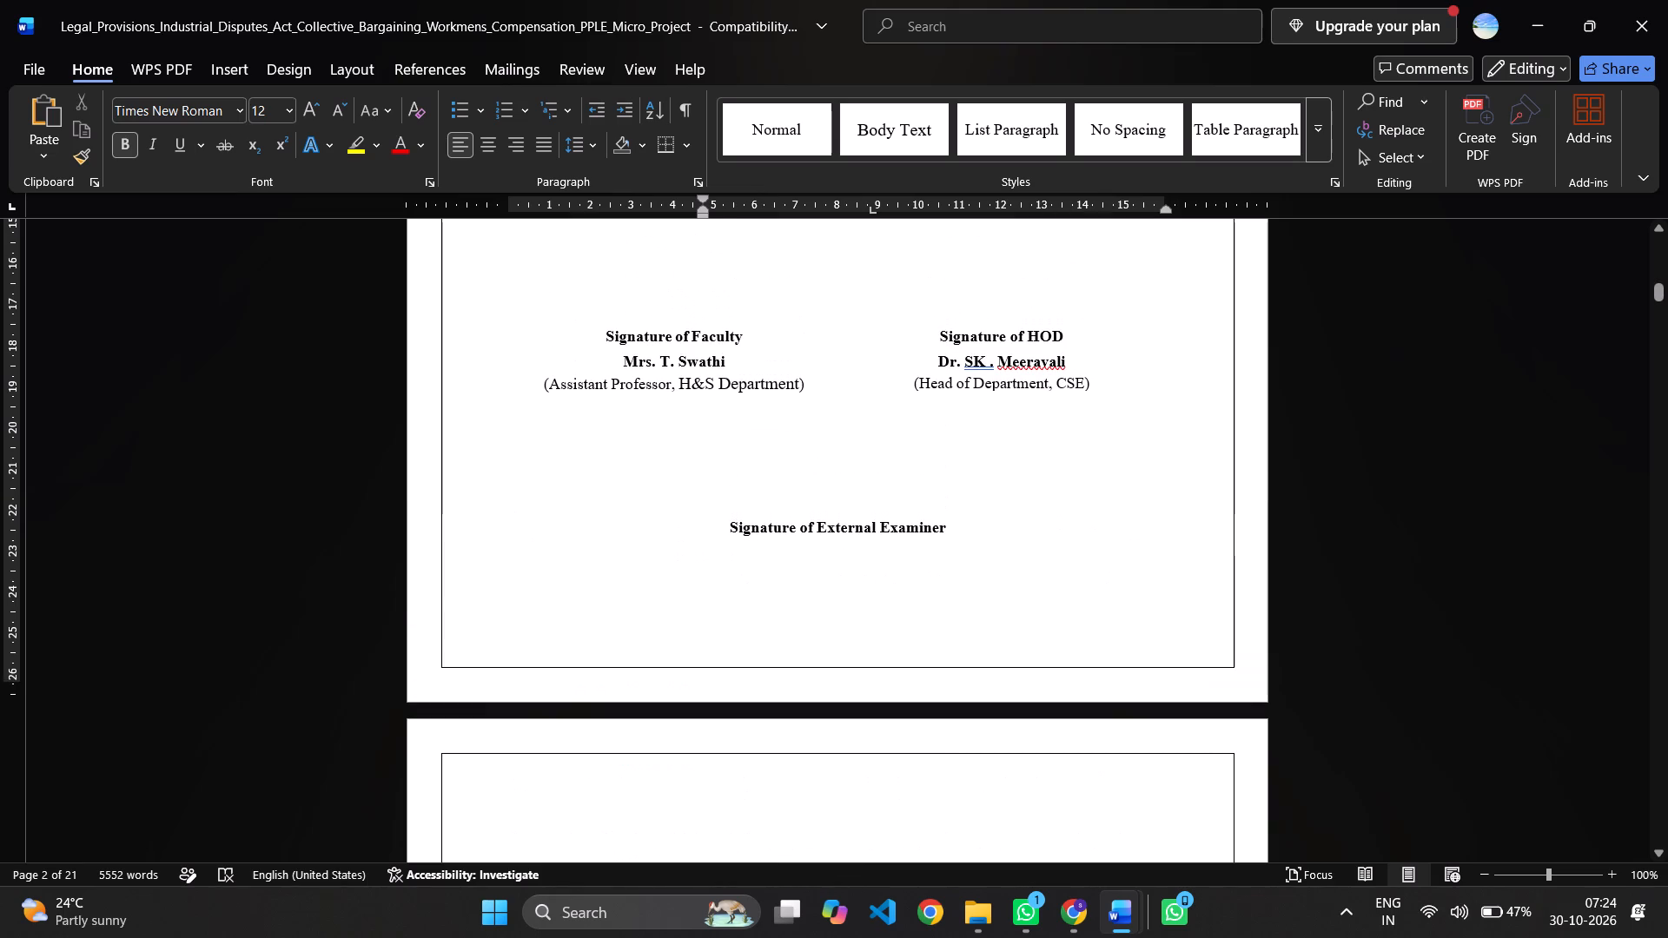
scroll(946, 585, up, 1)
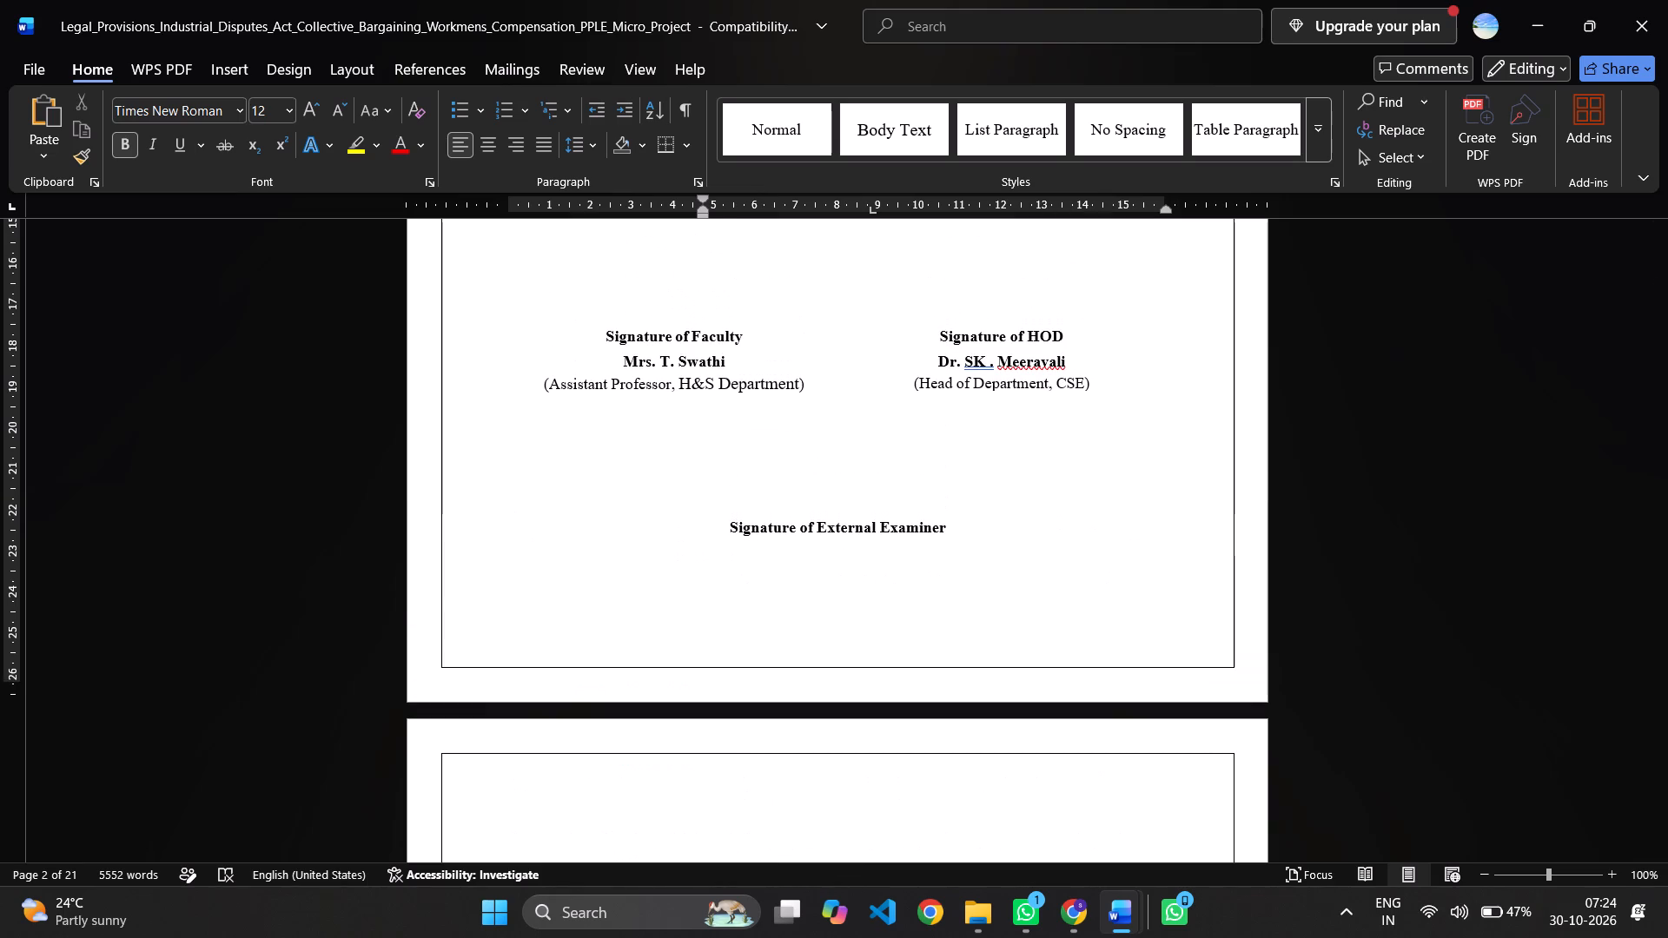
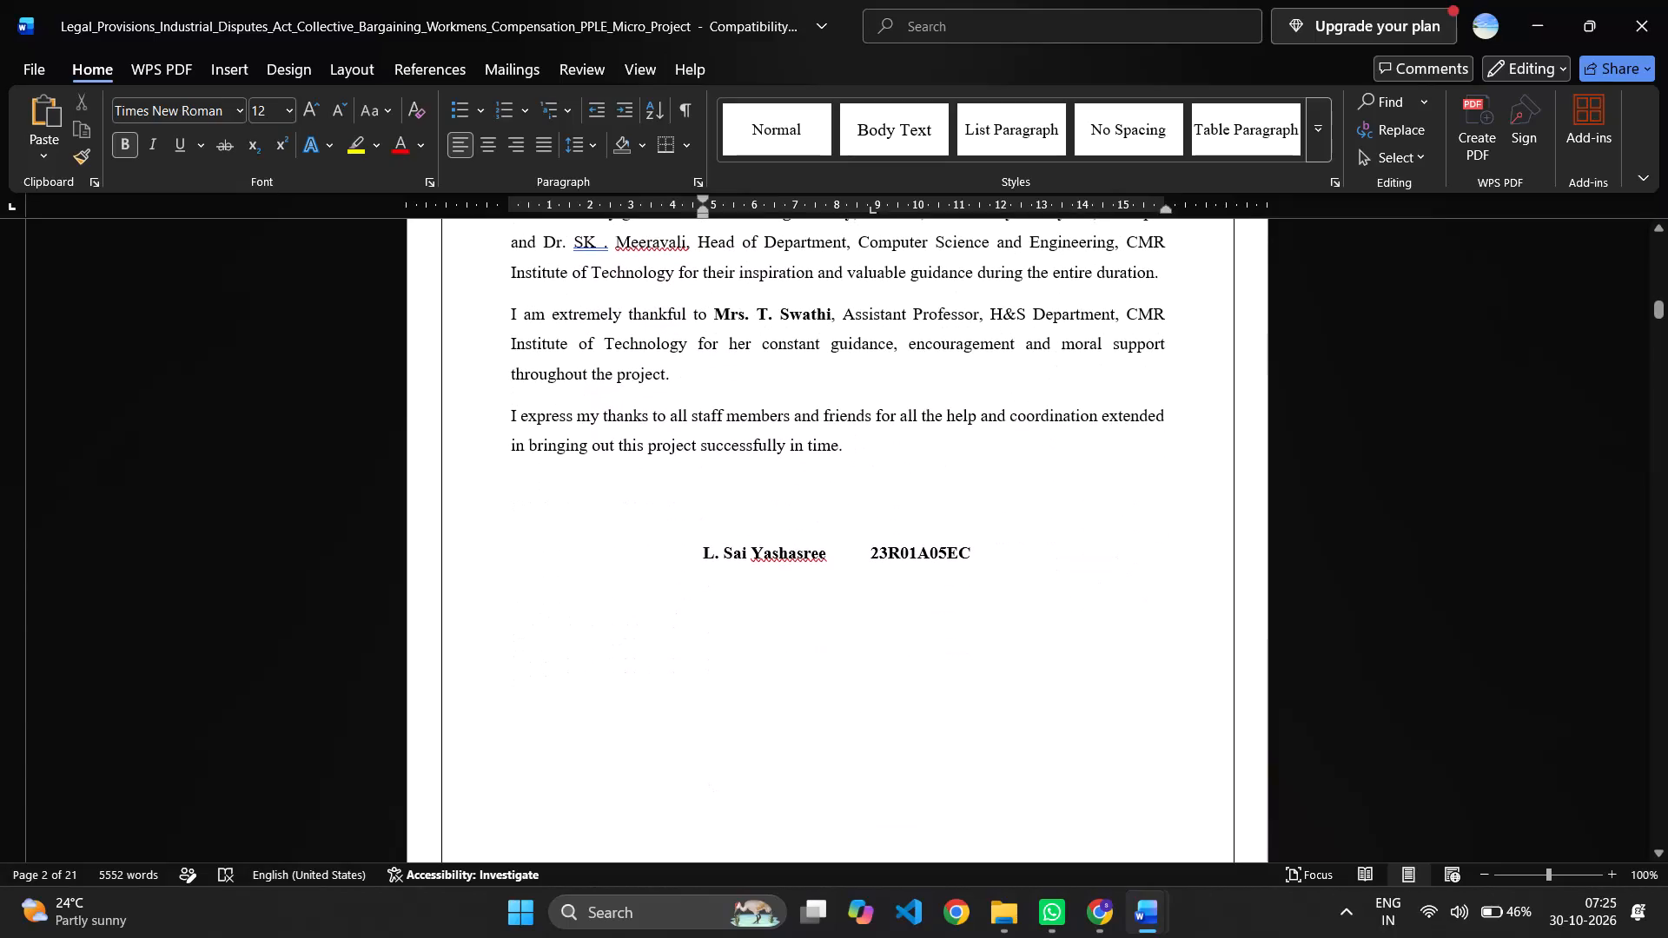
Replace the student's name at the end of the acknowledgement with the new student's name in capital letters.
click(834, 552)
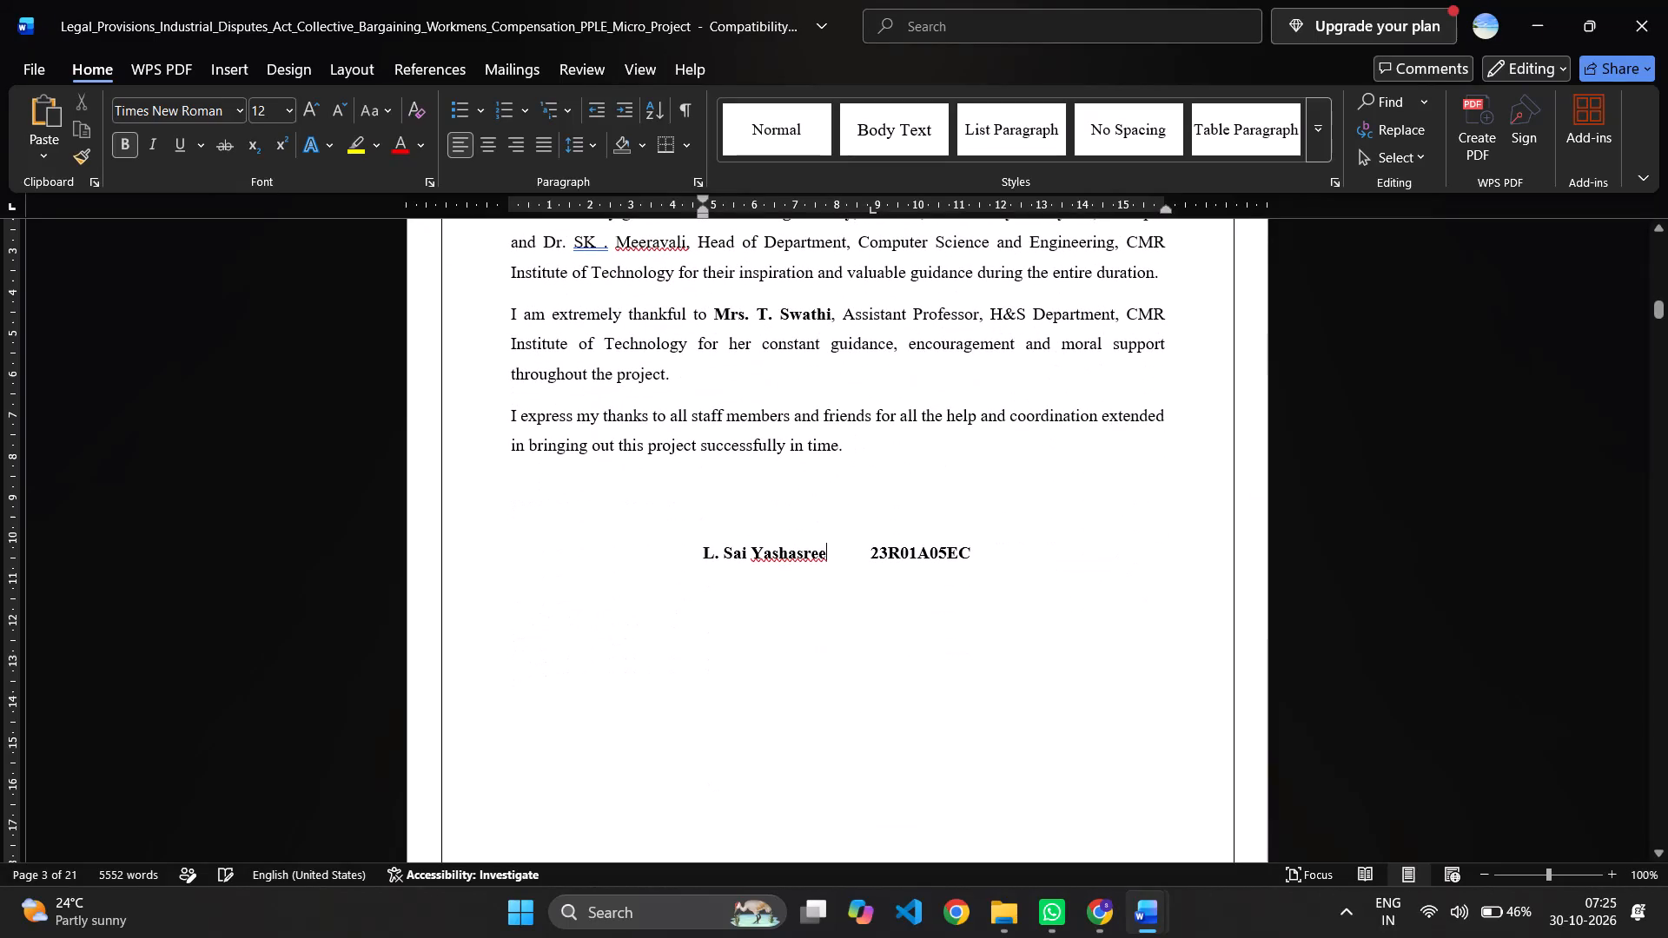
key(BackSpace)
key(BackSpace)
key(BackSpace)
key(BackSpace)
key(BackSpace)
key(BackSpace)
key(BackSpace)
key(BackSpace)
key(BackSpace)
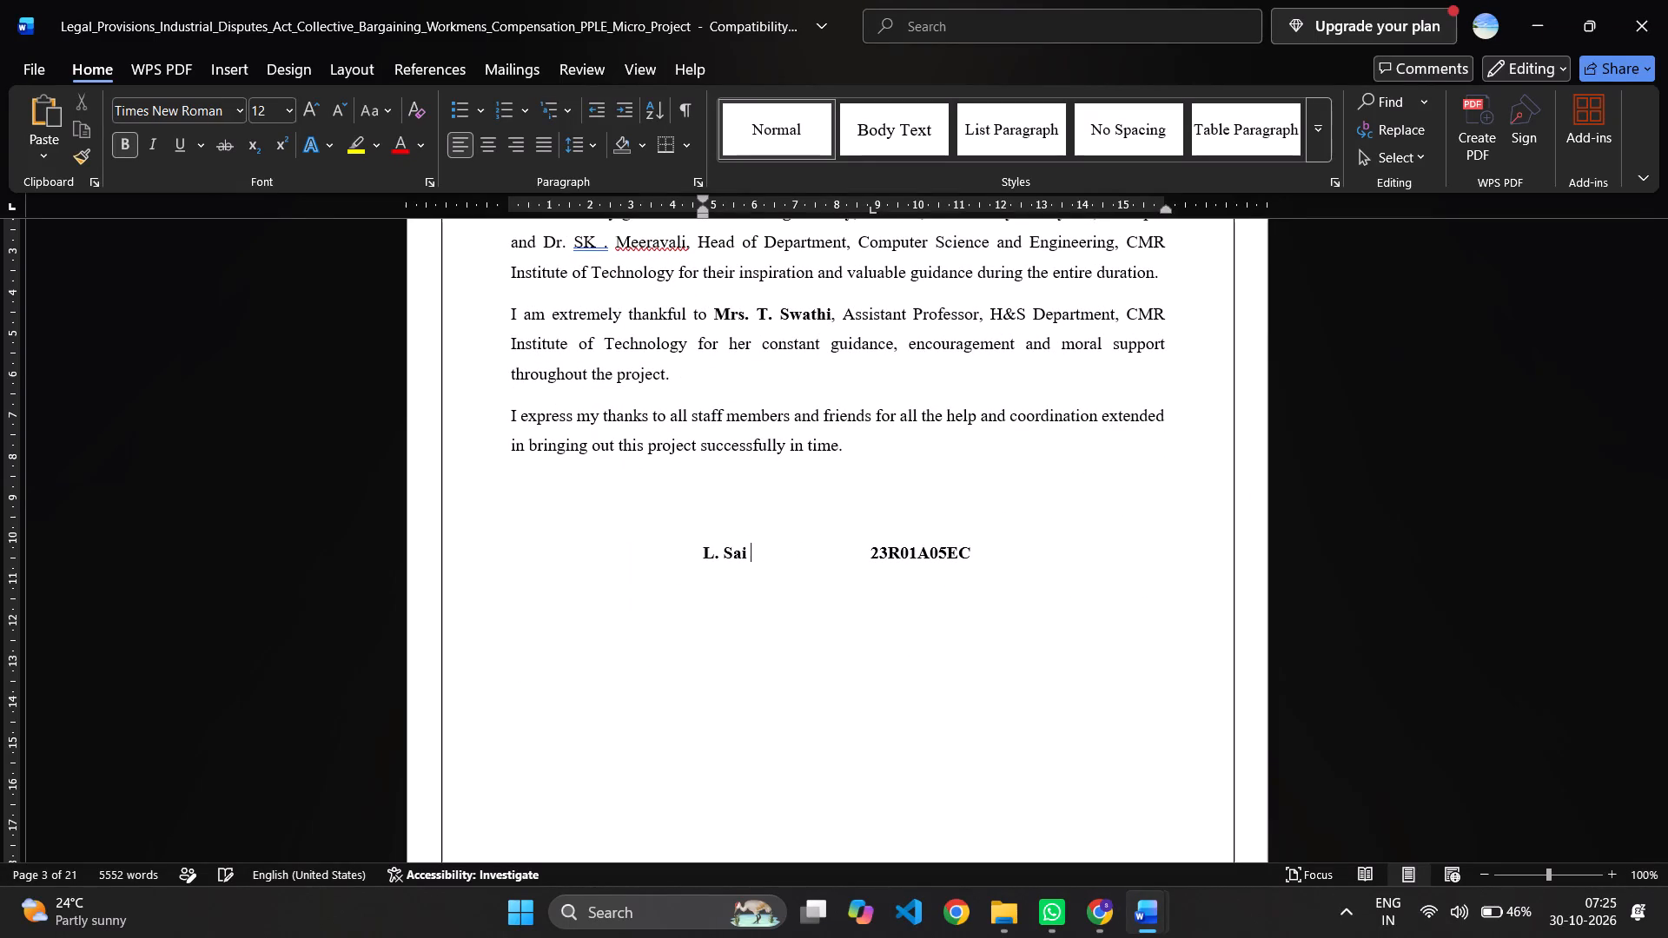
key(BackSpace)
key(BackSpace)
key(BackSpace)
key(BackSpace)
key(BackSpace)
key(BackSpace)
key(BackSpace)
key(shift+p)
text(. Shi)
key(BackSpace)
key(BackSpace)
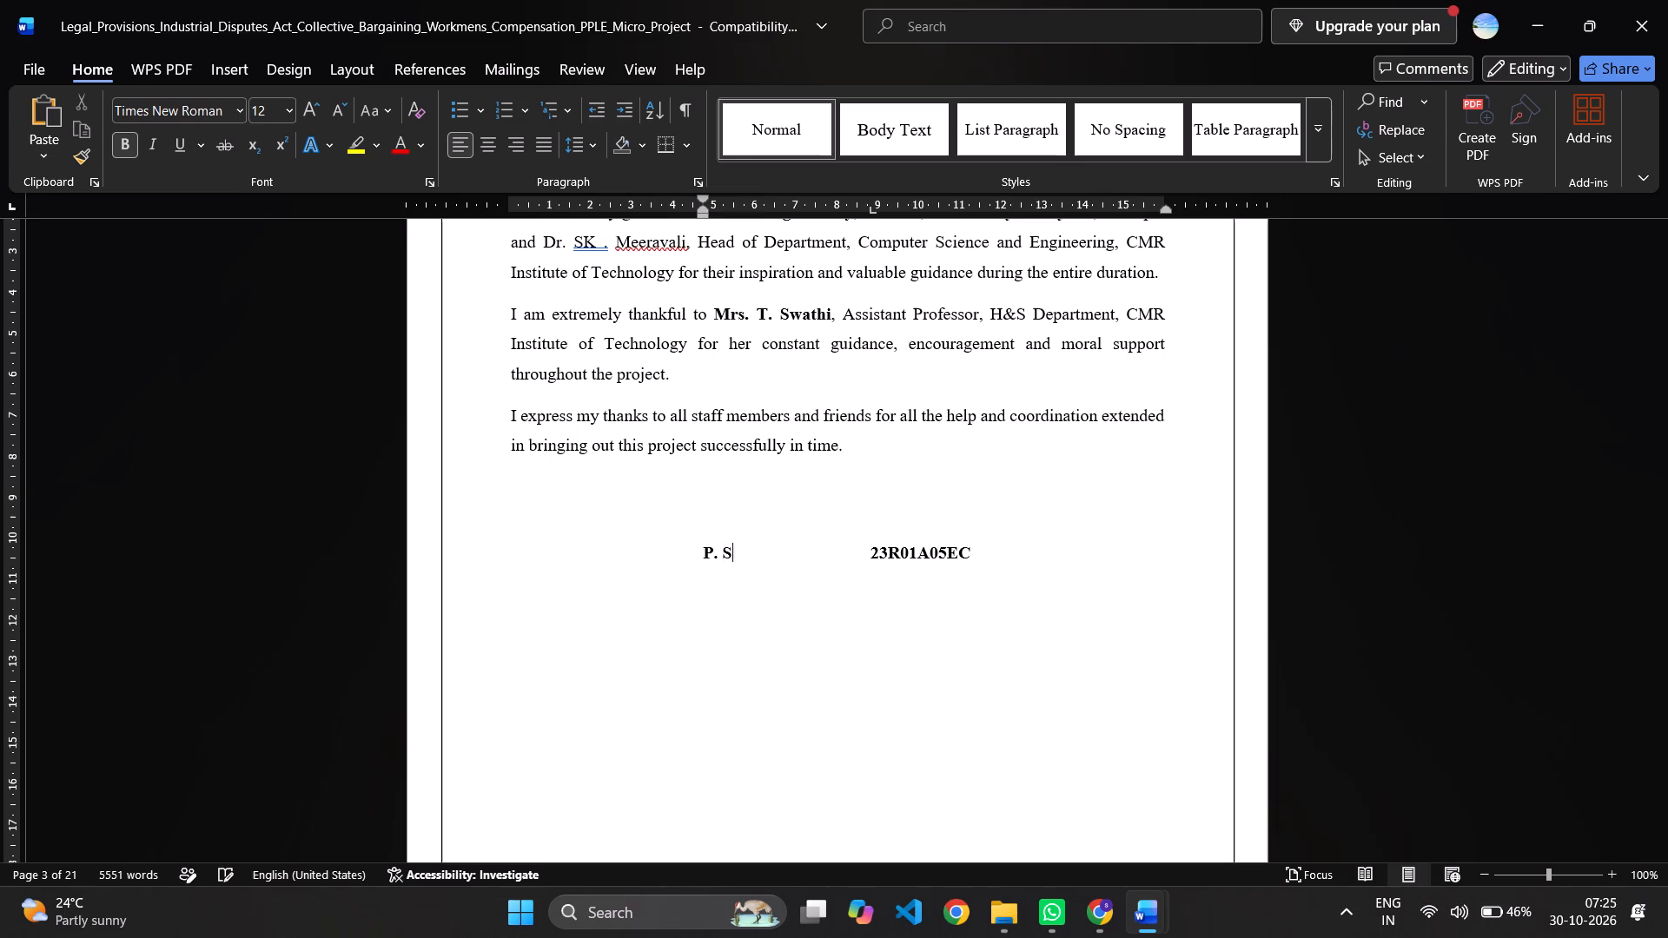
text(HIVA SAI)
Place the text cursor at the end of the roll number beside the student's name to edit it.
click(976, 551)
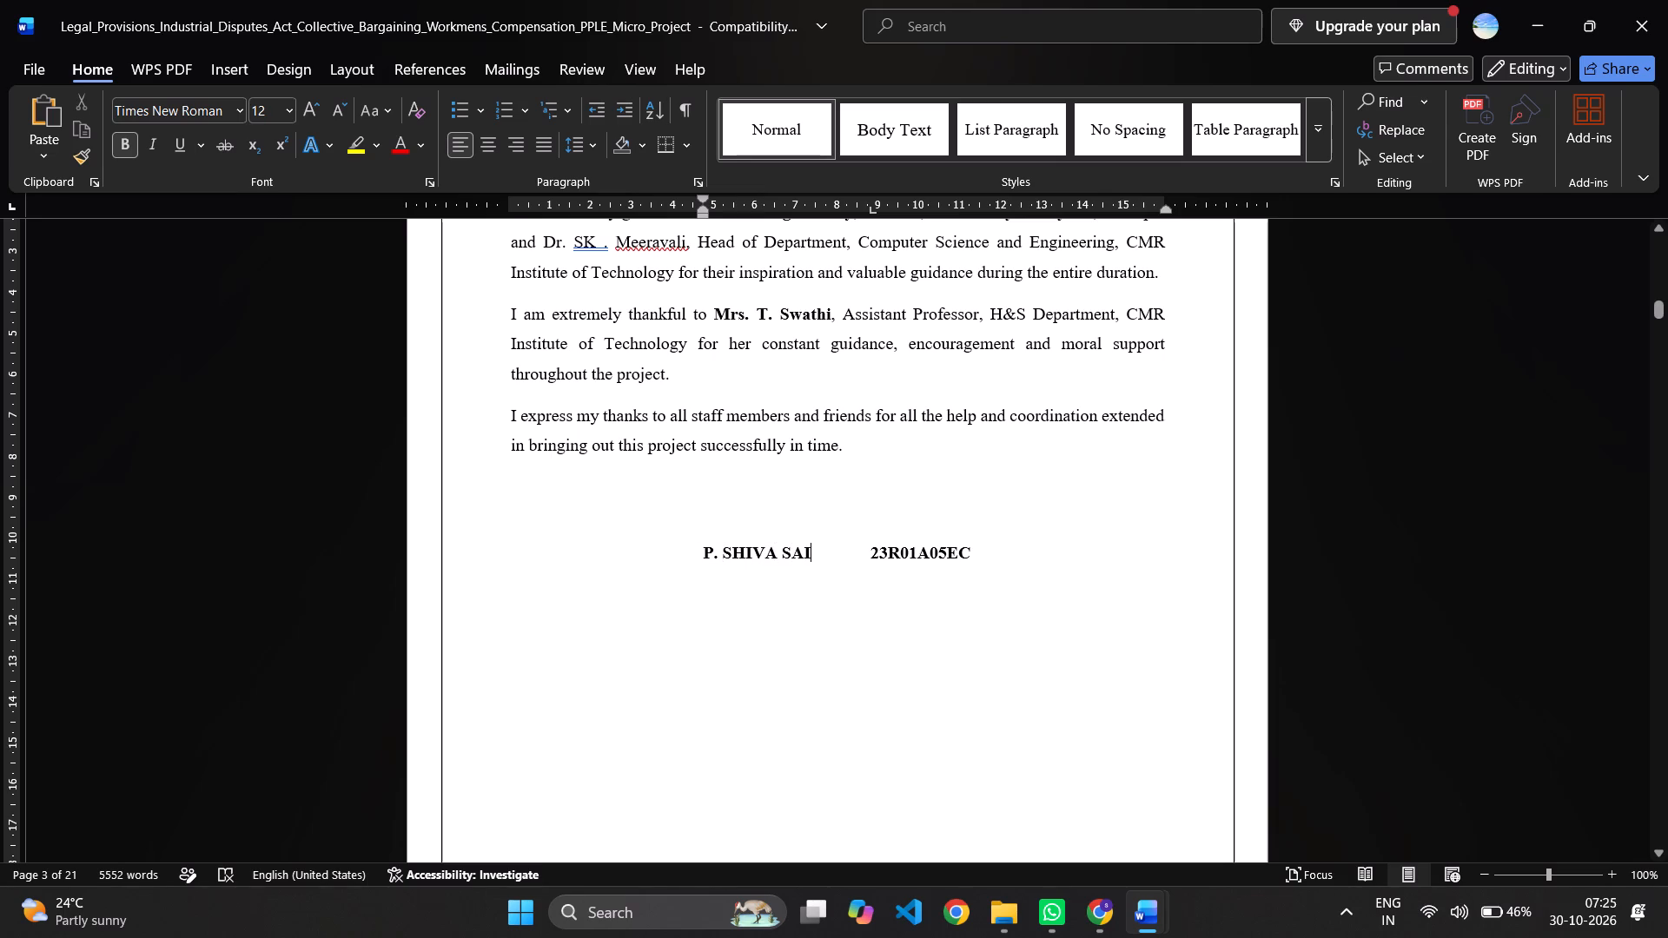
Correct the ending of the student's roll number on the acknowledgement page to ET.
key(BackSpace)
key(BackSpace)
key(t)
Retype the student's name in all capitals on the certificate page.
scroll(976, 551, up, 5)
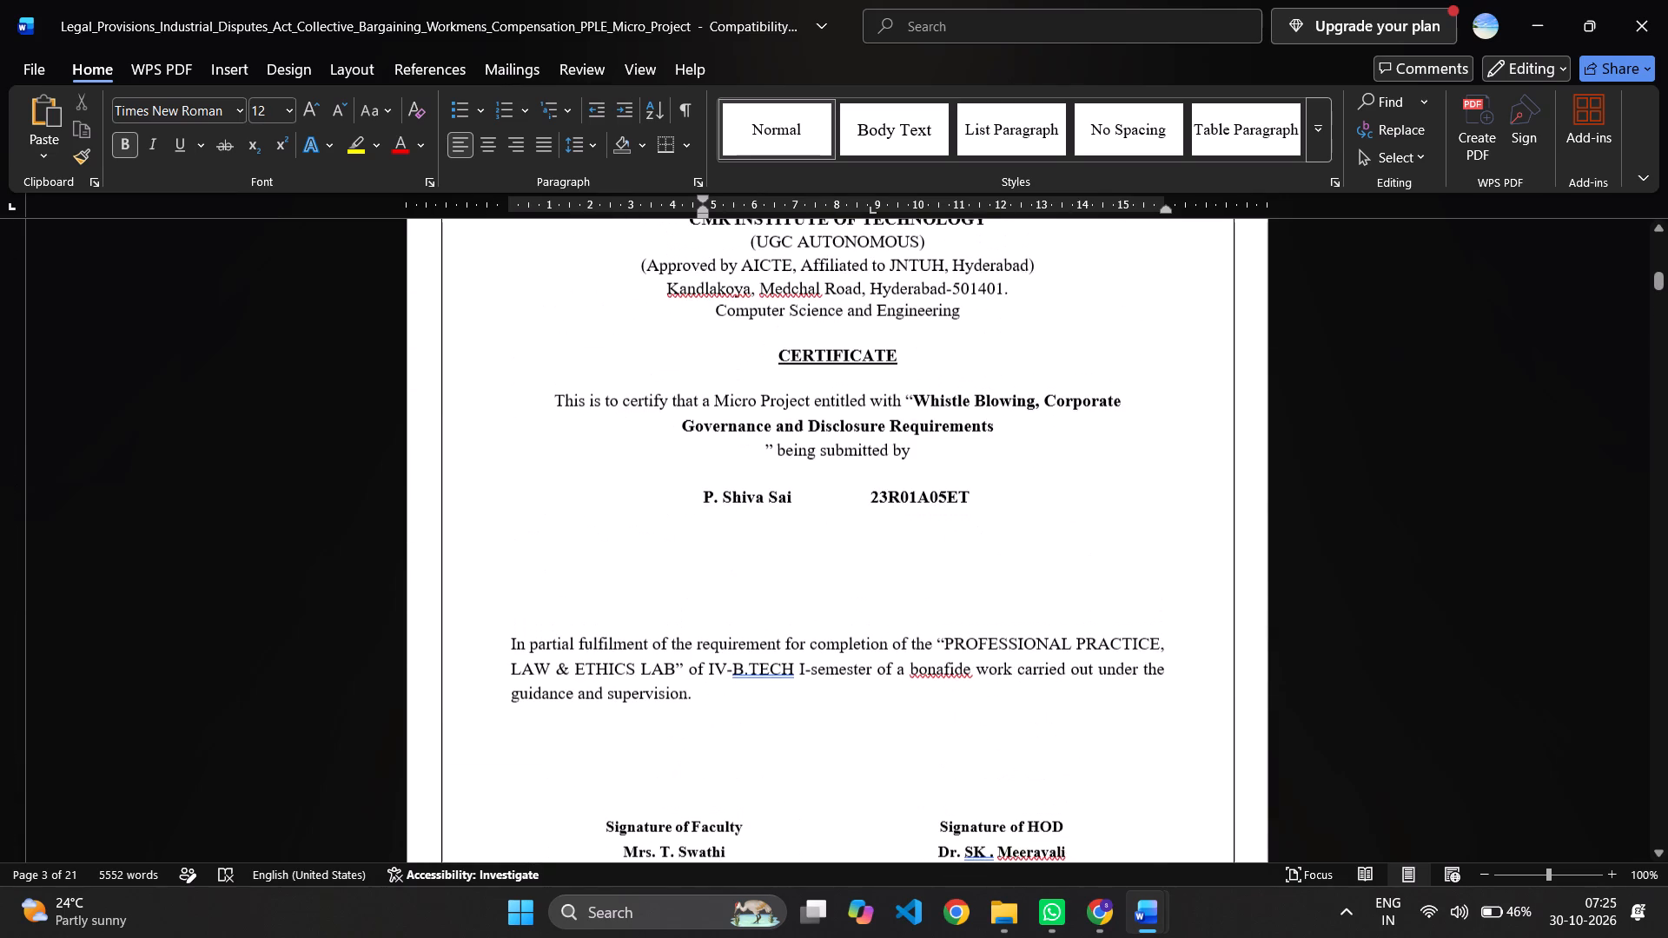
scroll(976, 551, up, 1)
click(795, 506)
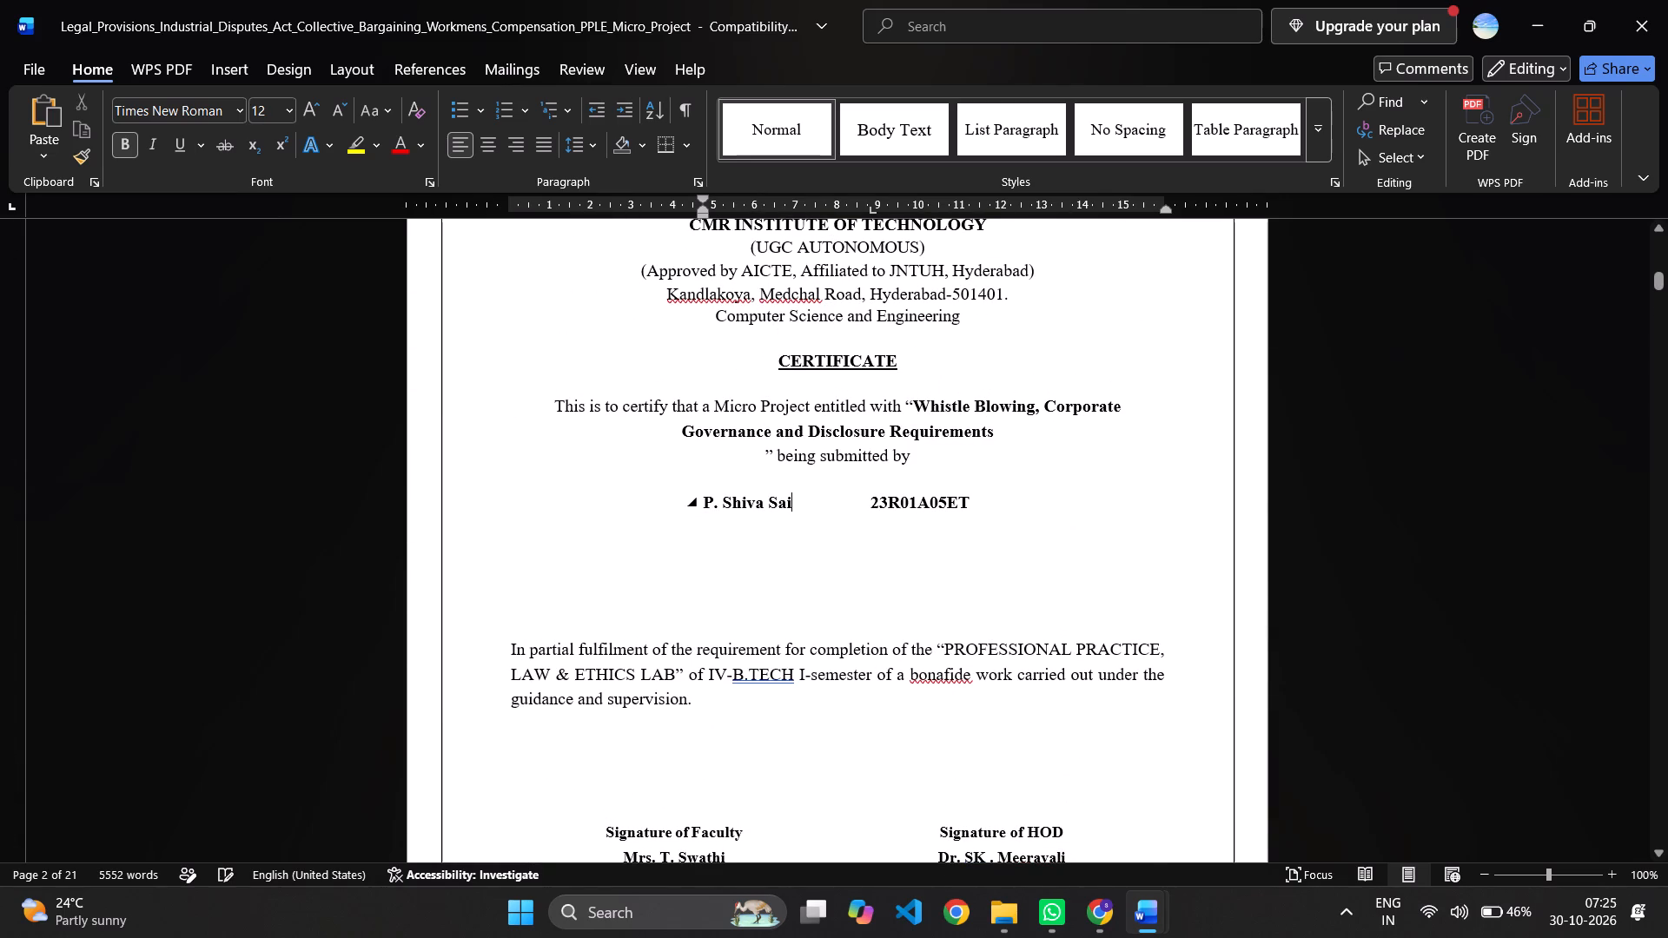
key(BackSpace)
key(BackSpace)
key(BackSpace)
key(BackSpace)
key(BackSpace)
key(BackSpace)
key(BackSpace)
key(BackSpace)
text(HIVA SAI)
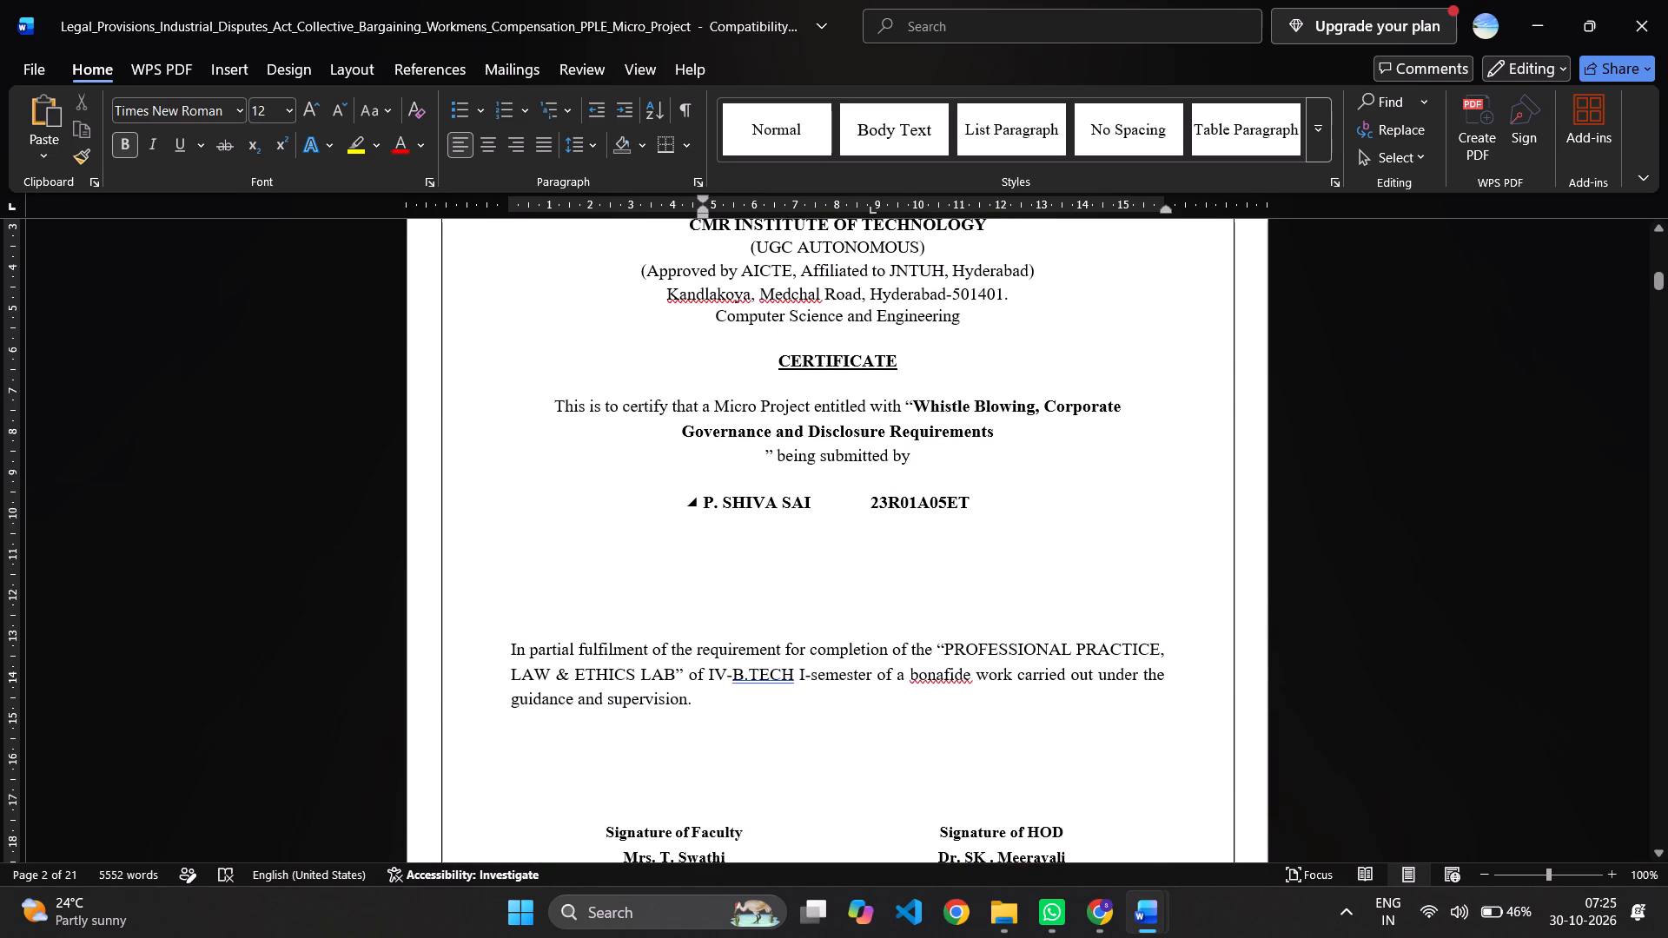
Retype the student's name in all capitals under Submitted By on the cover page.
scroll(945, 506, up, 6)
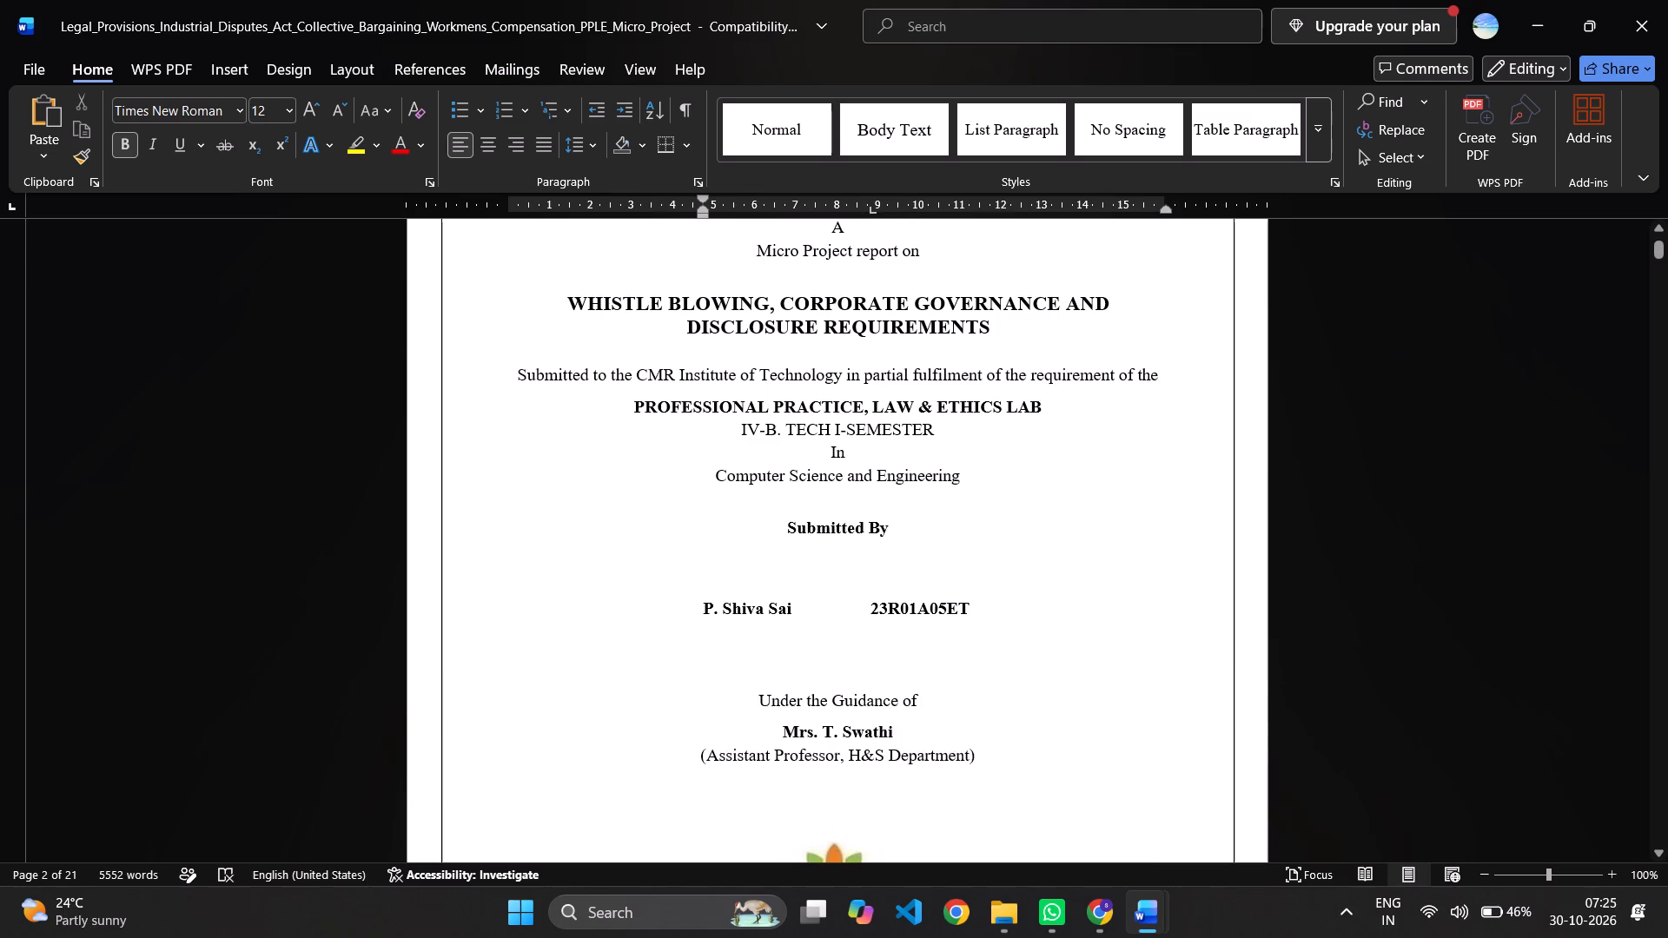
click(798, 616)
key(BackSpace)
key(BackSpace)
key(BackSpace)
key(BackSpace)
key(BackSpace)
key(BackSpace)
key(BackSpace)
key(BackSpace)
key(BackSpace)
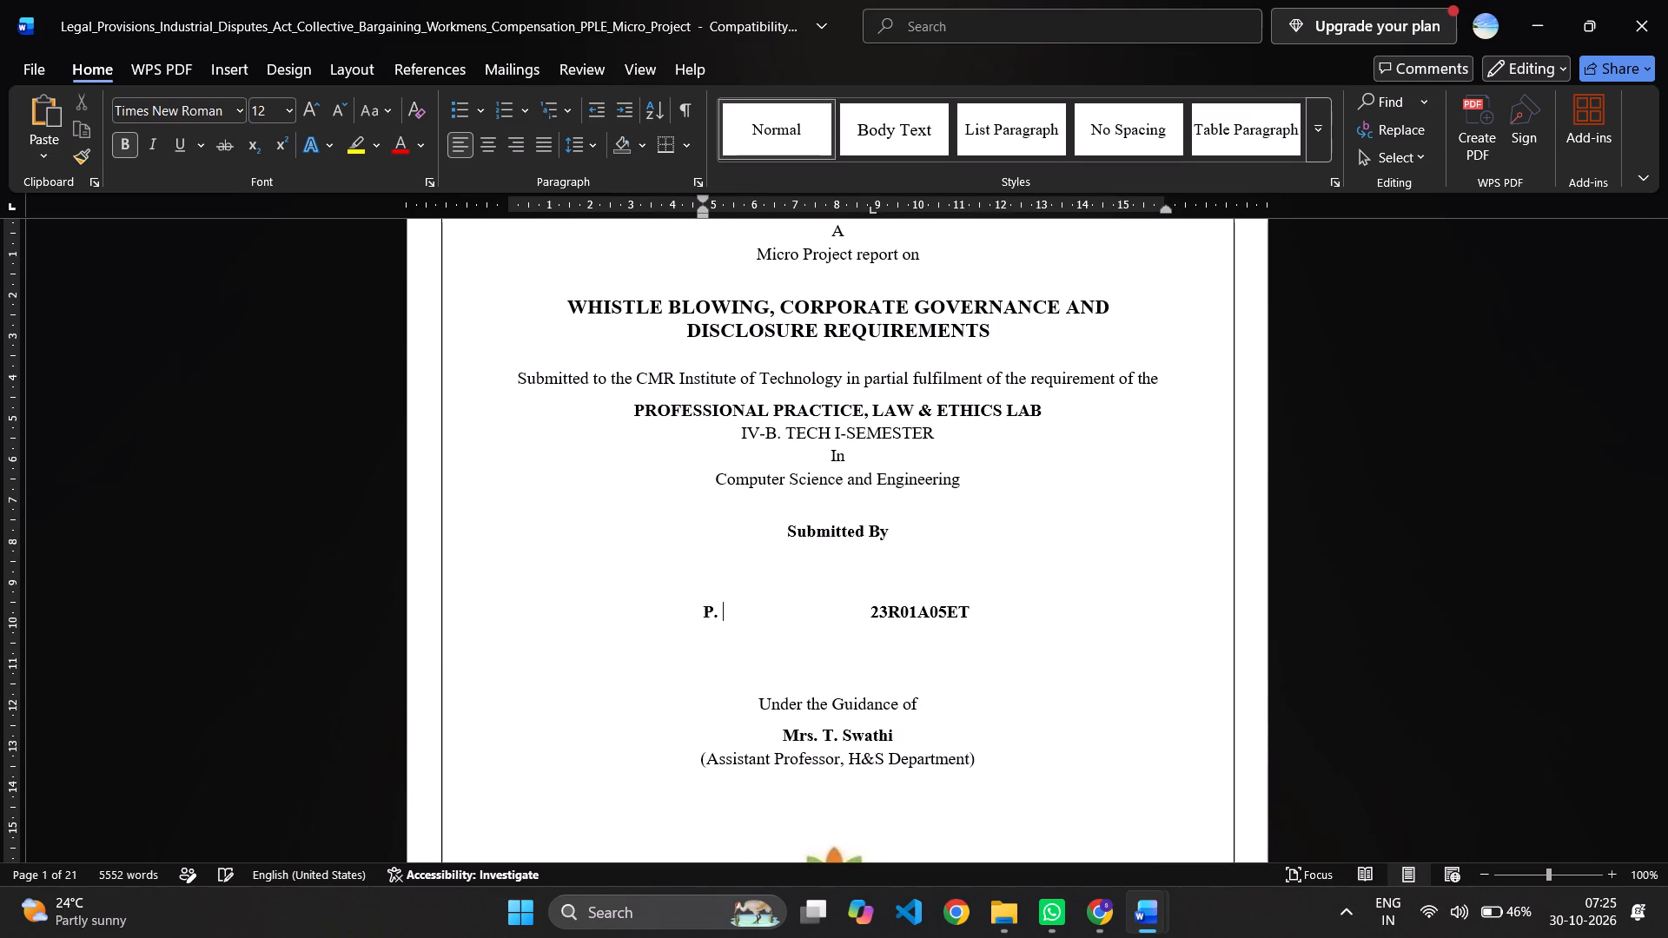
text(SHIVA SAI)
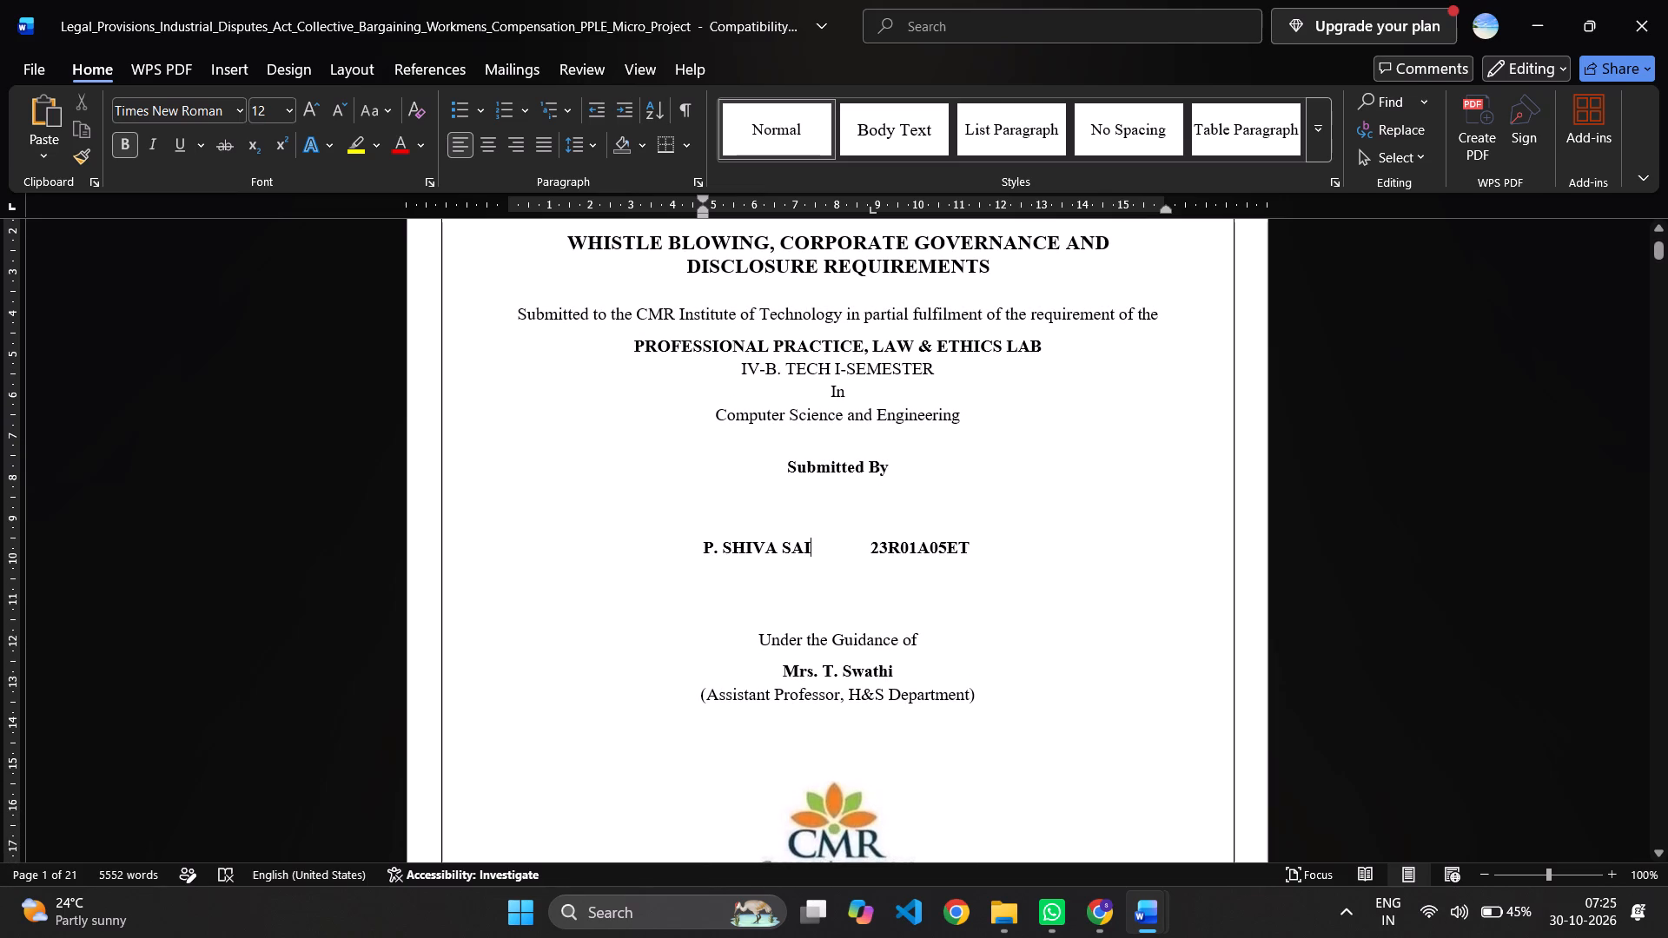
Check the cover, certificate, acknowledgement and index pages, and save the document.
scroll(798, 616, down, 2)
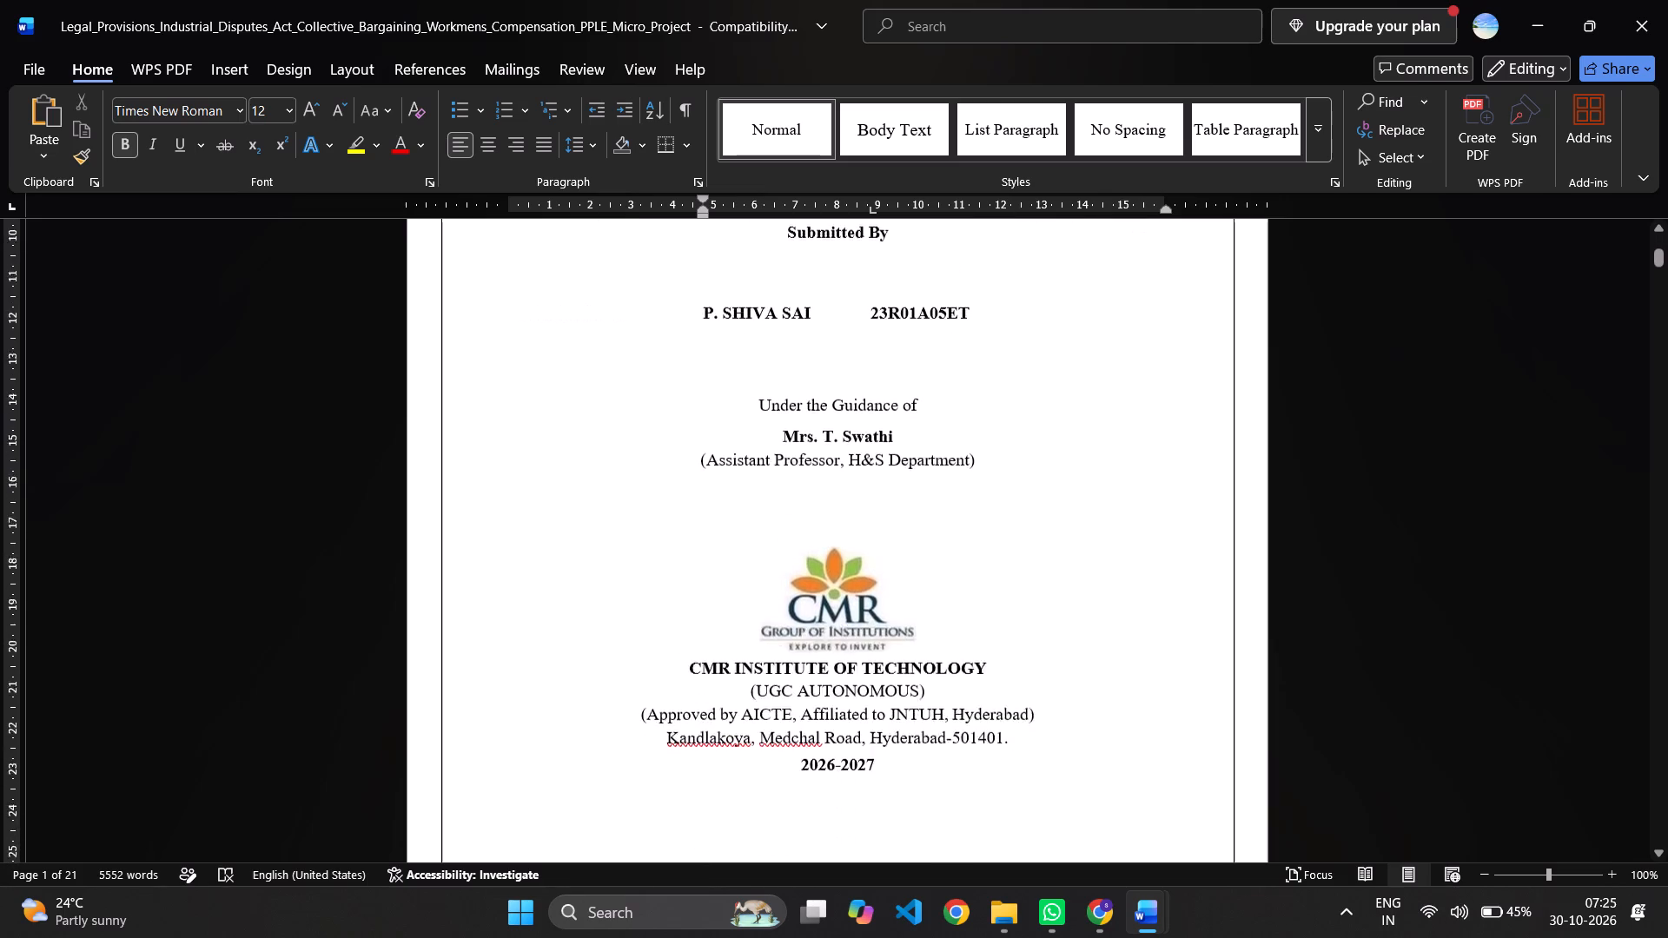
scroll(798, 616, down, 6)
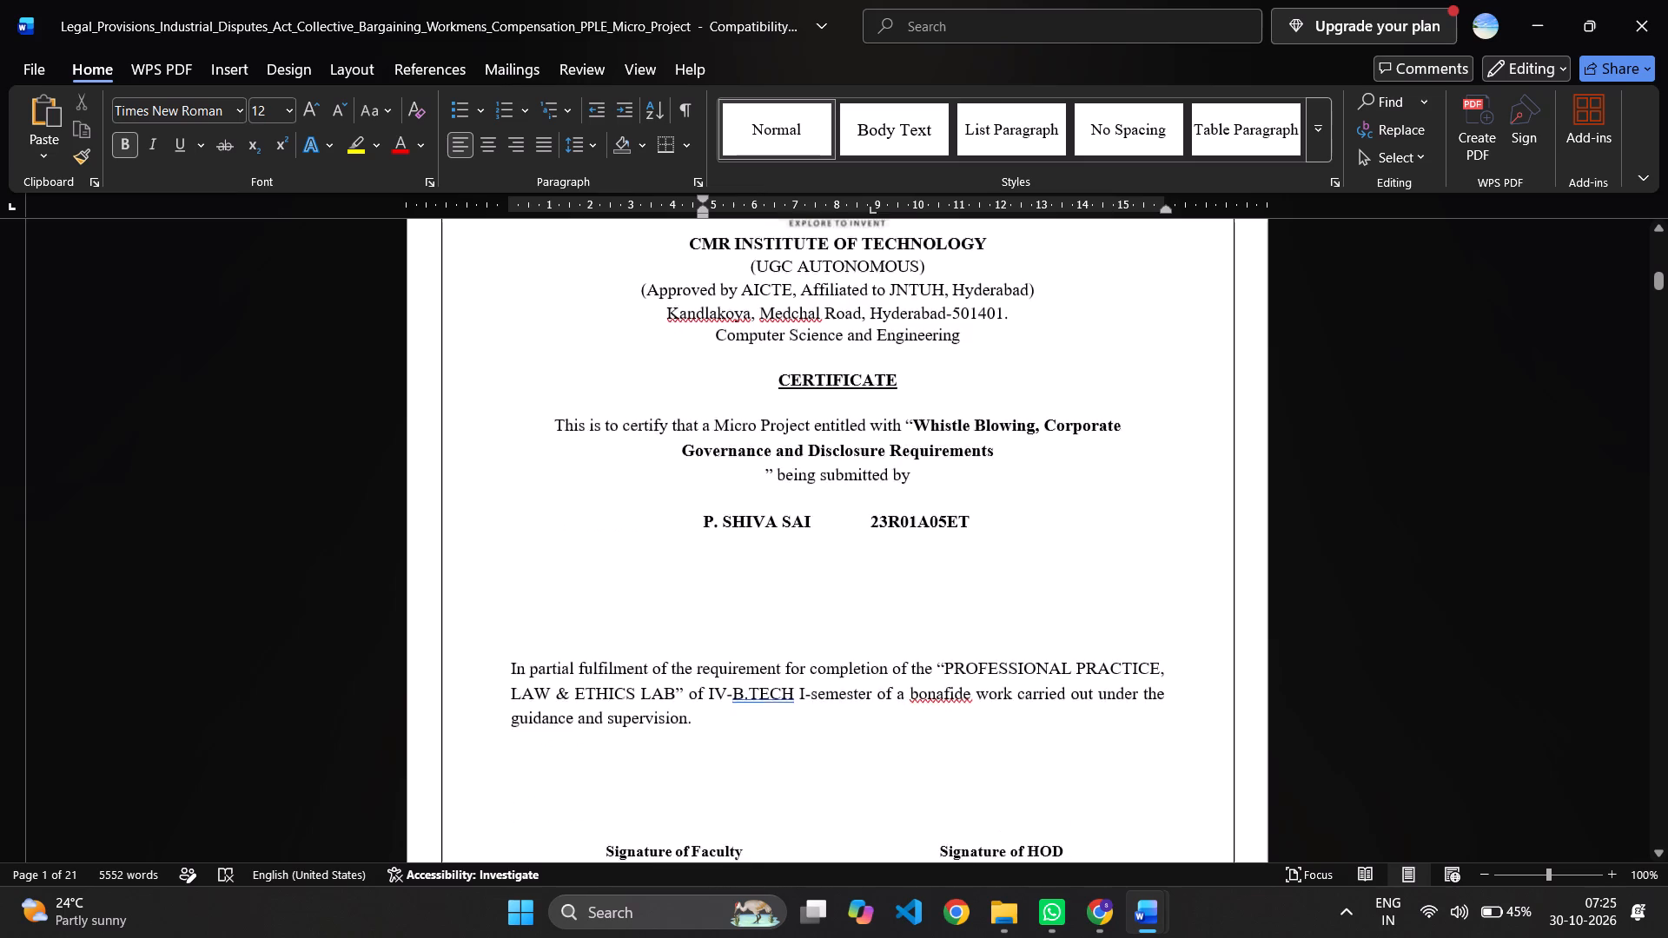
scroll(798, 616, down, 6)
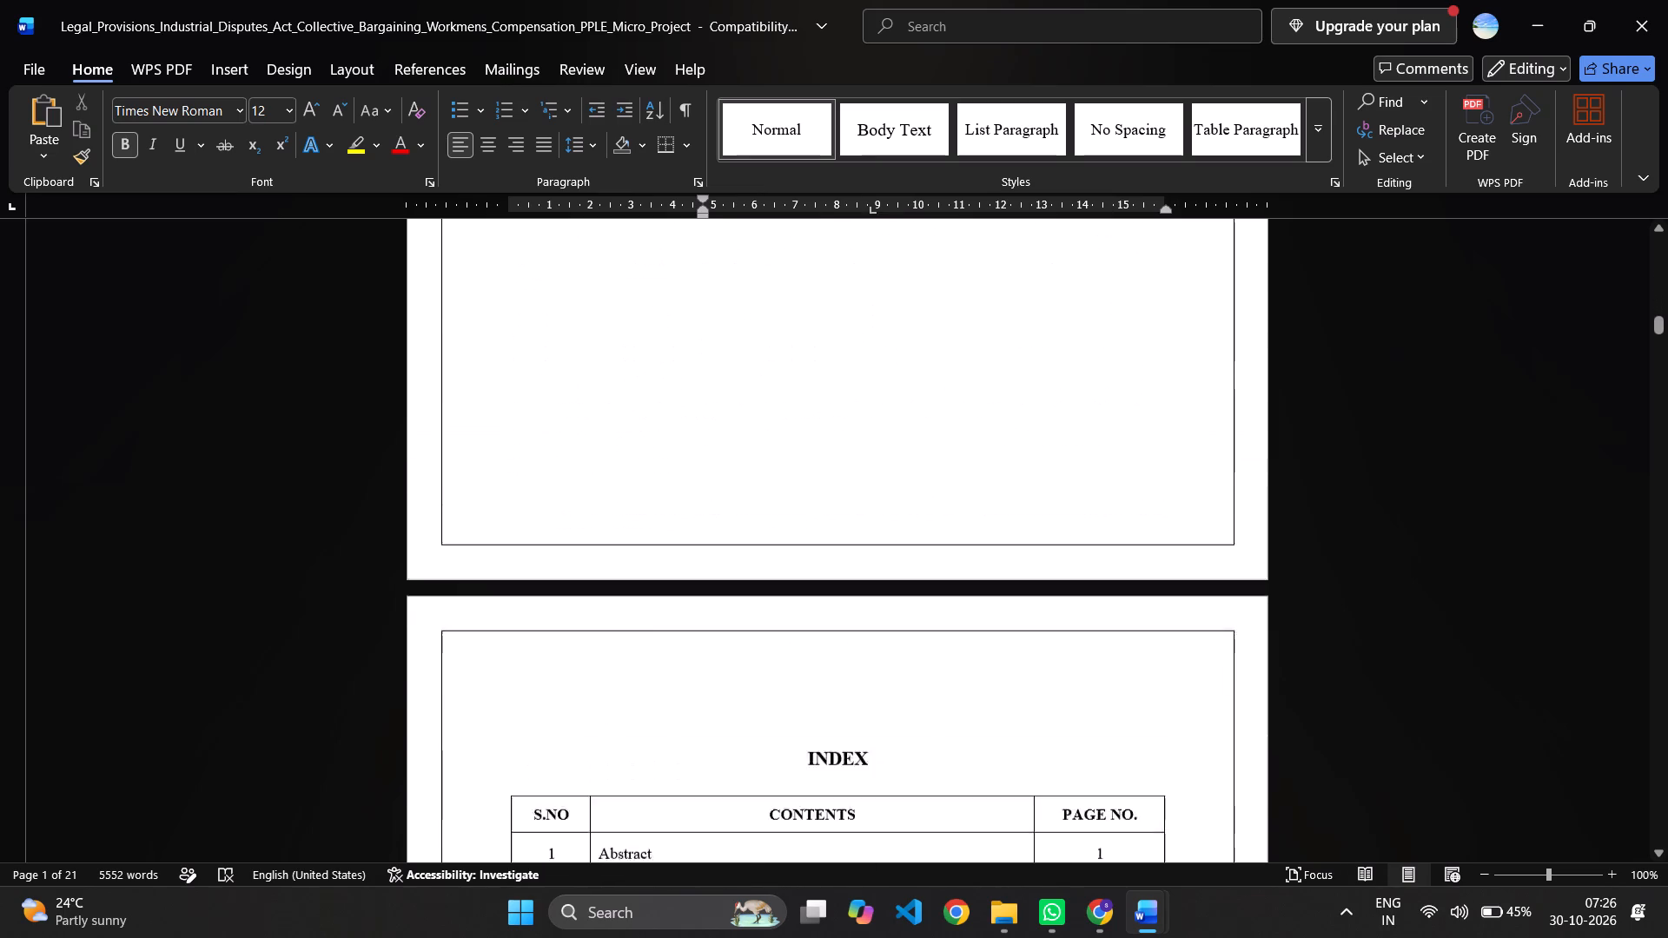
scroll(798, 616, down, 3)
key(ctrl+s)
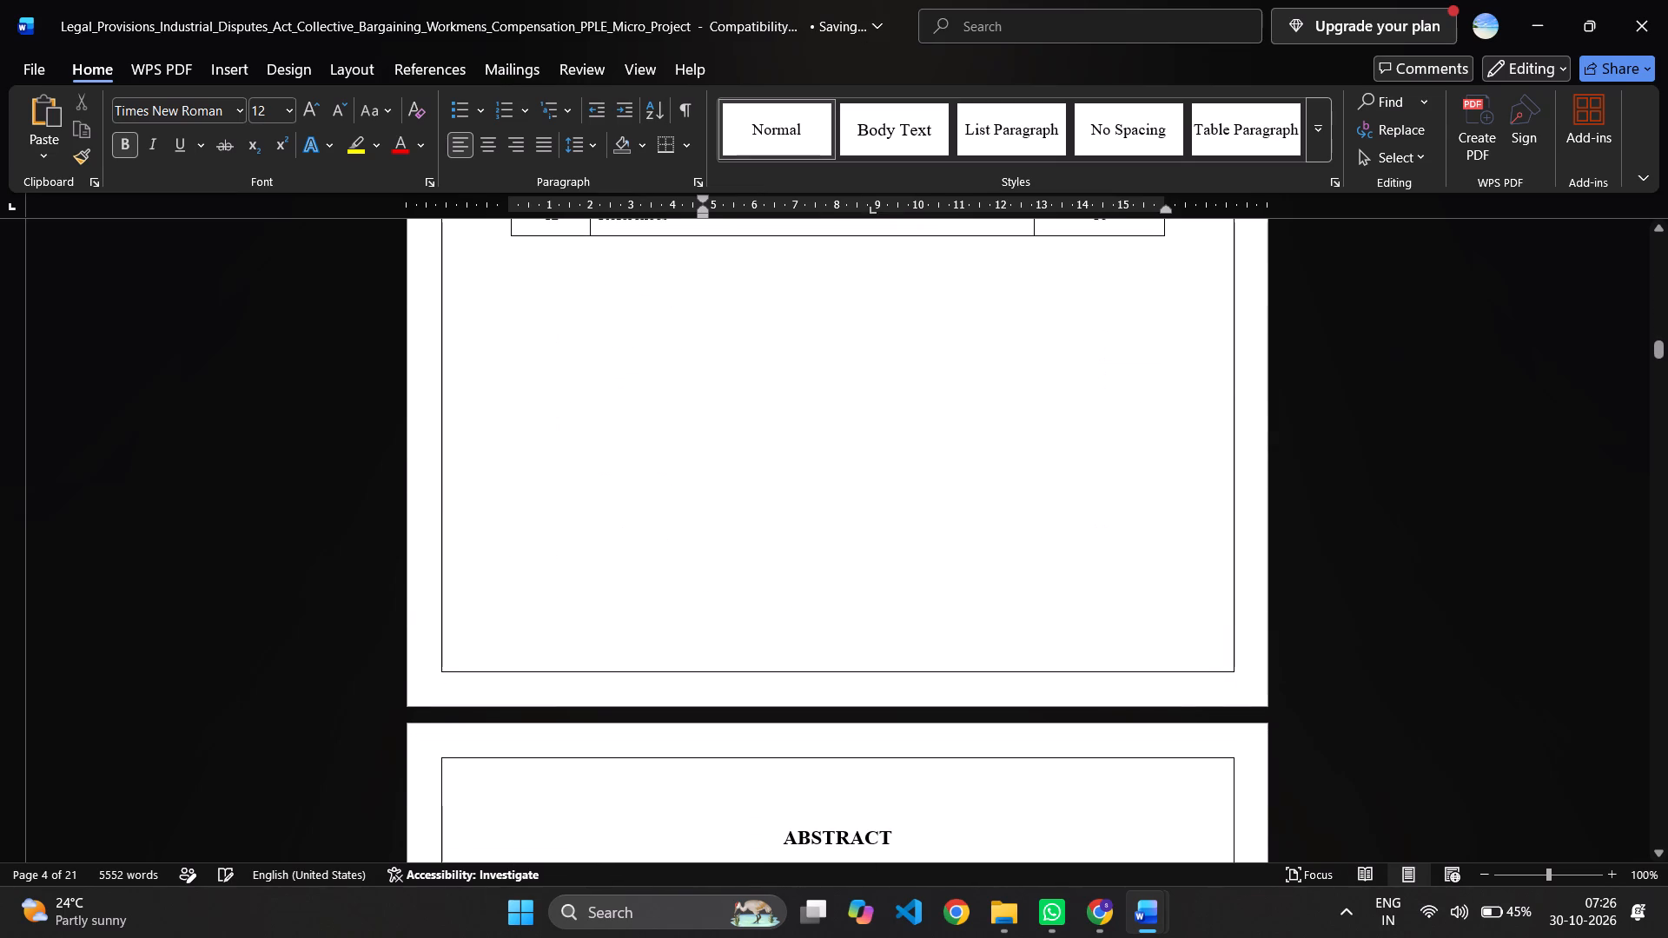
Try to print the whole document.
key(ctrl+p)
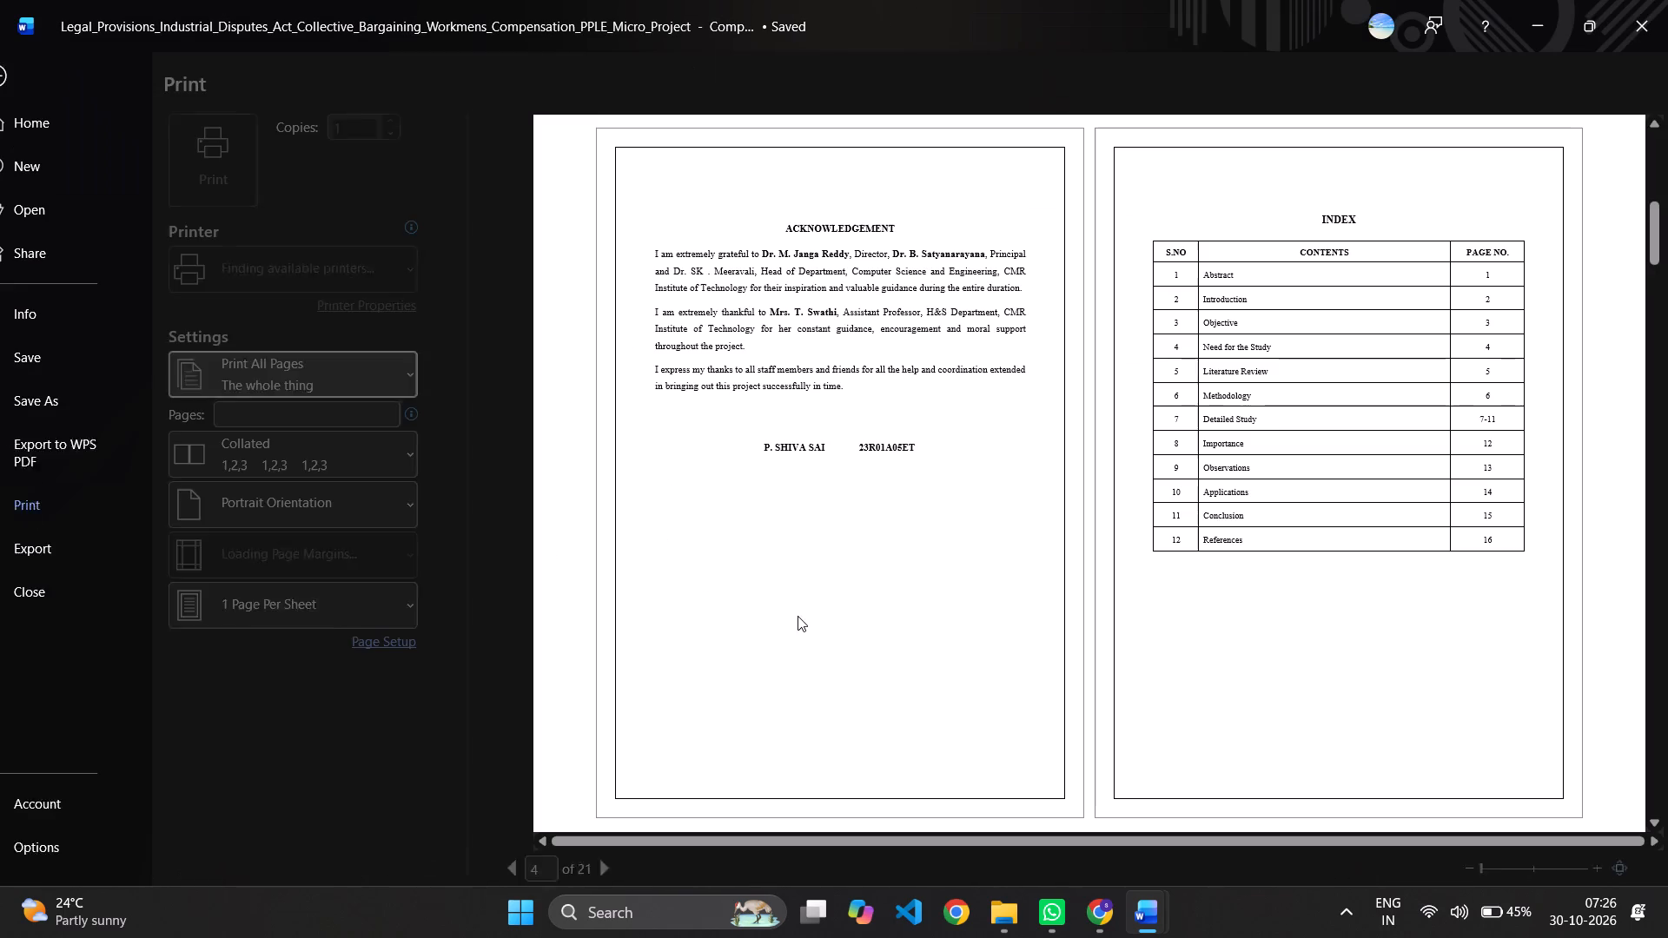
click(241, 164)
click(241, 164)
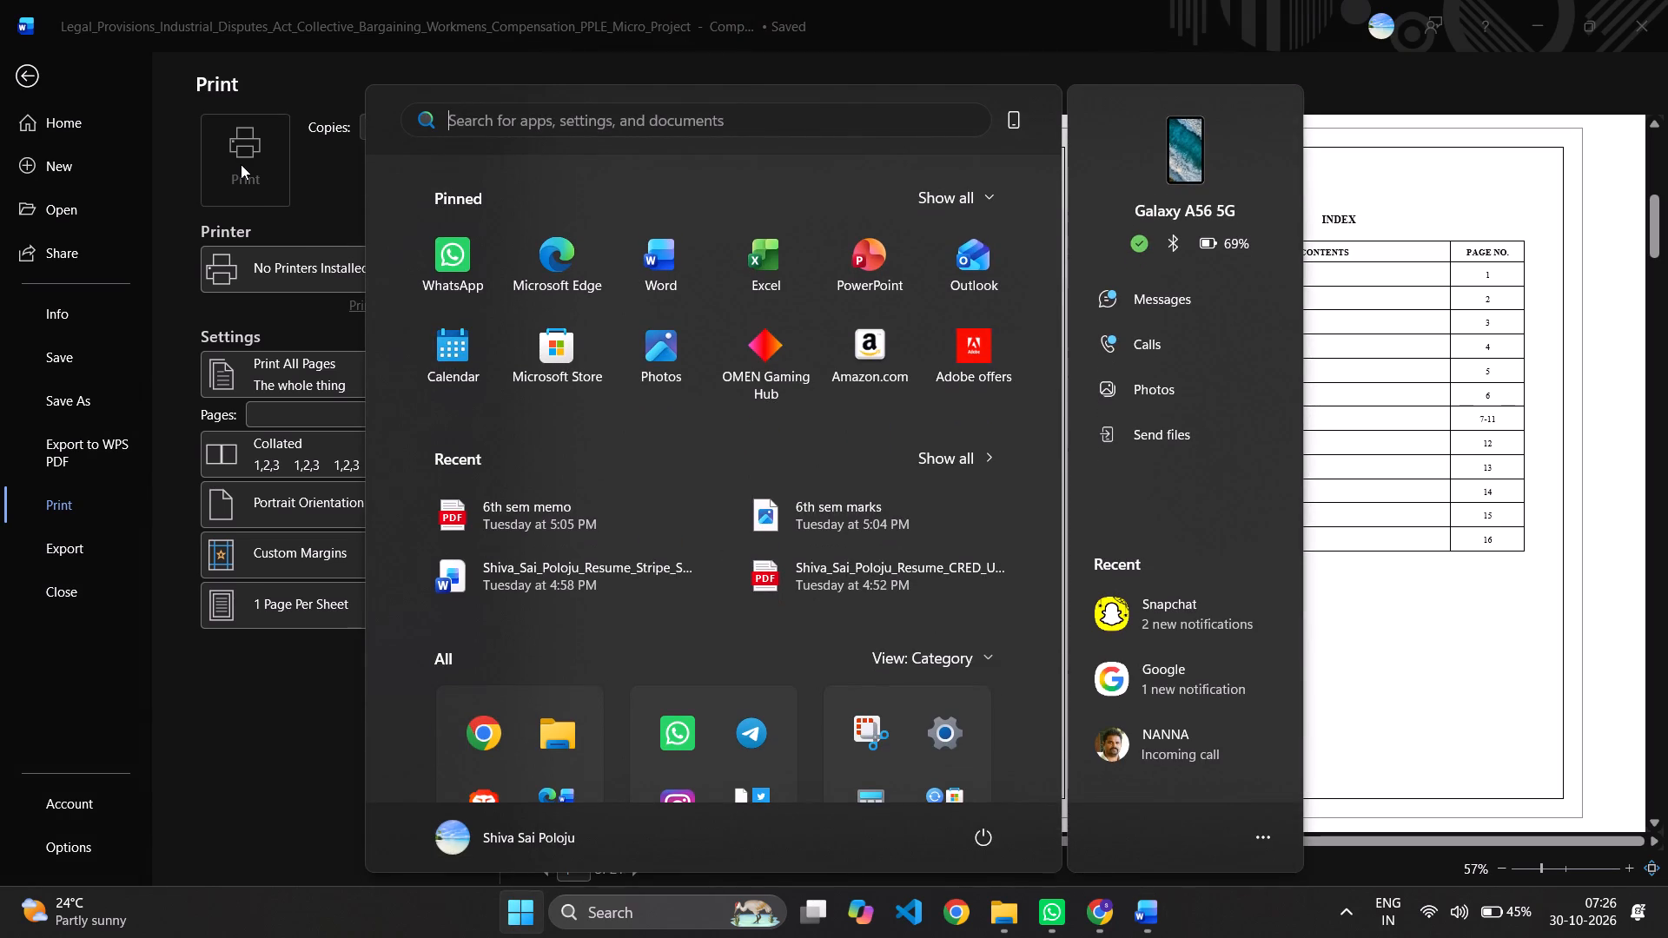
Run services.msc to open the Windows services console.
key(ctrl+r)
key(super+r)
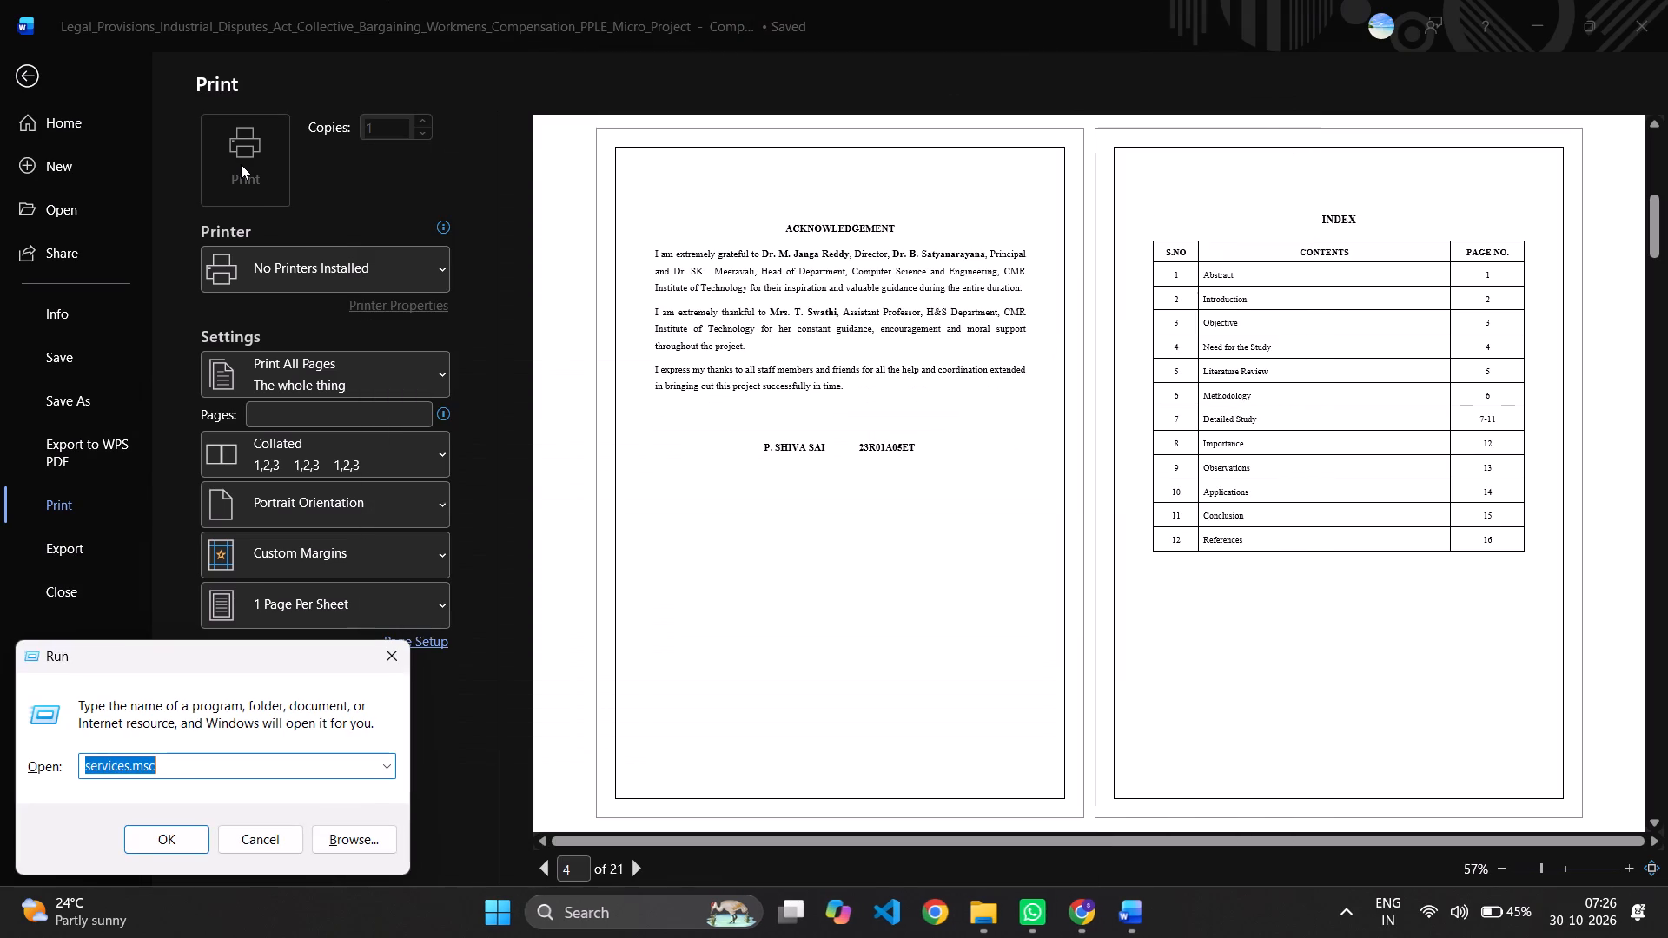
key(Return)
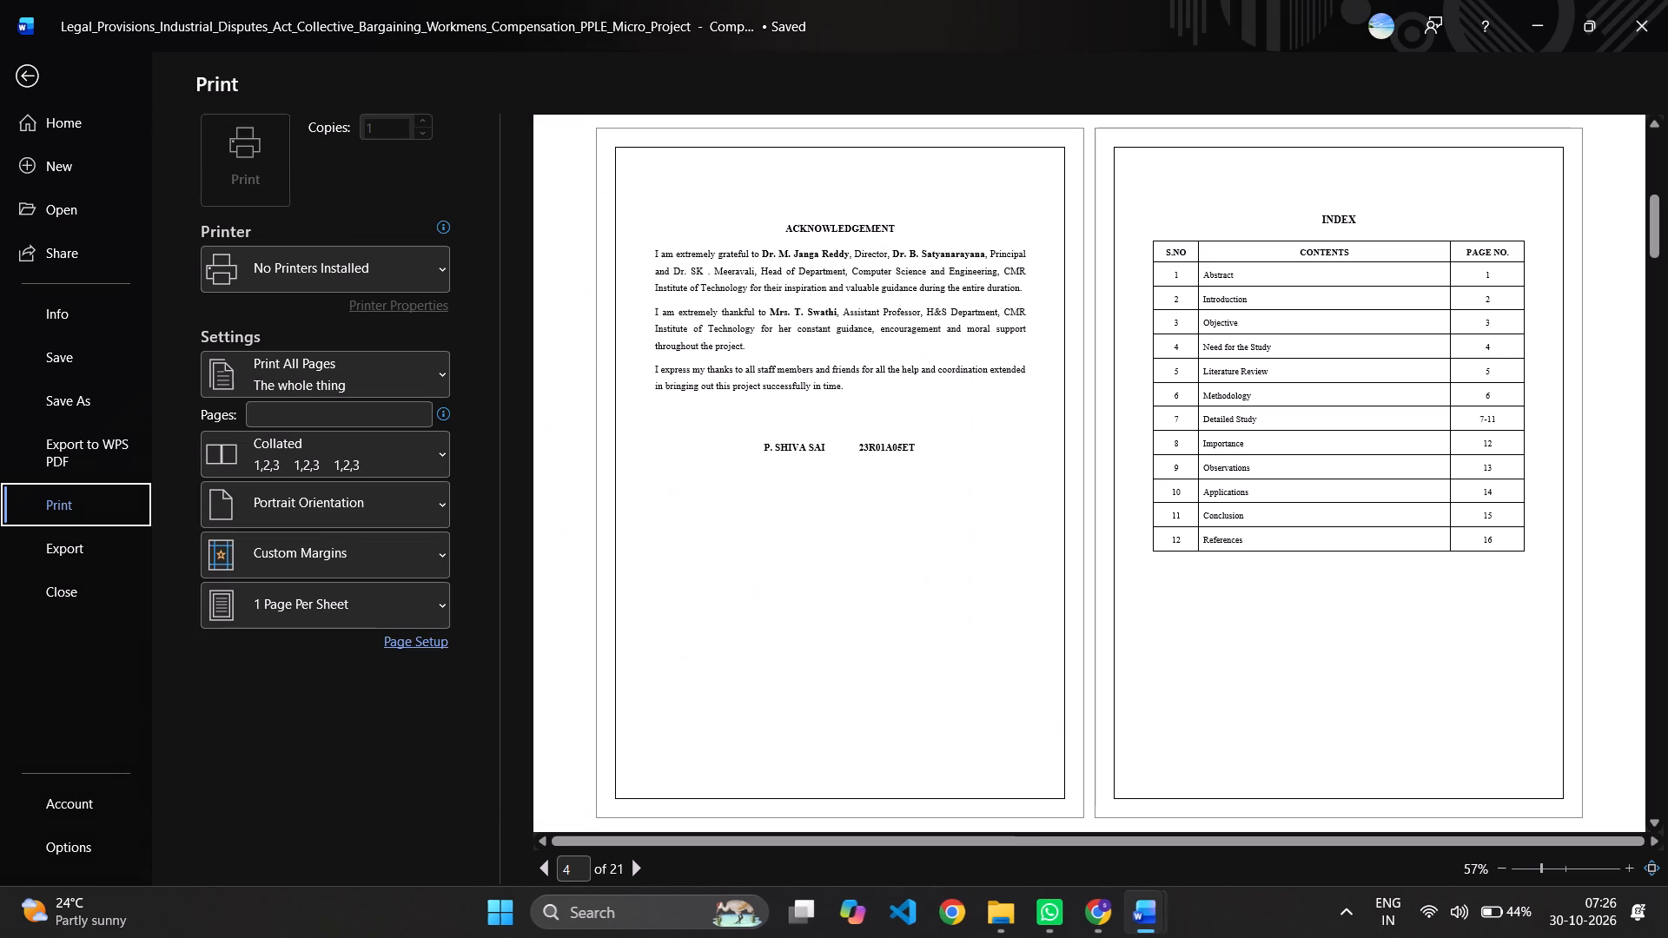
Print the Word document with page range 1-3 to a PDF named certificate_PPLE in Downloads.
click(22, 72)
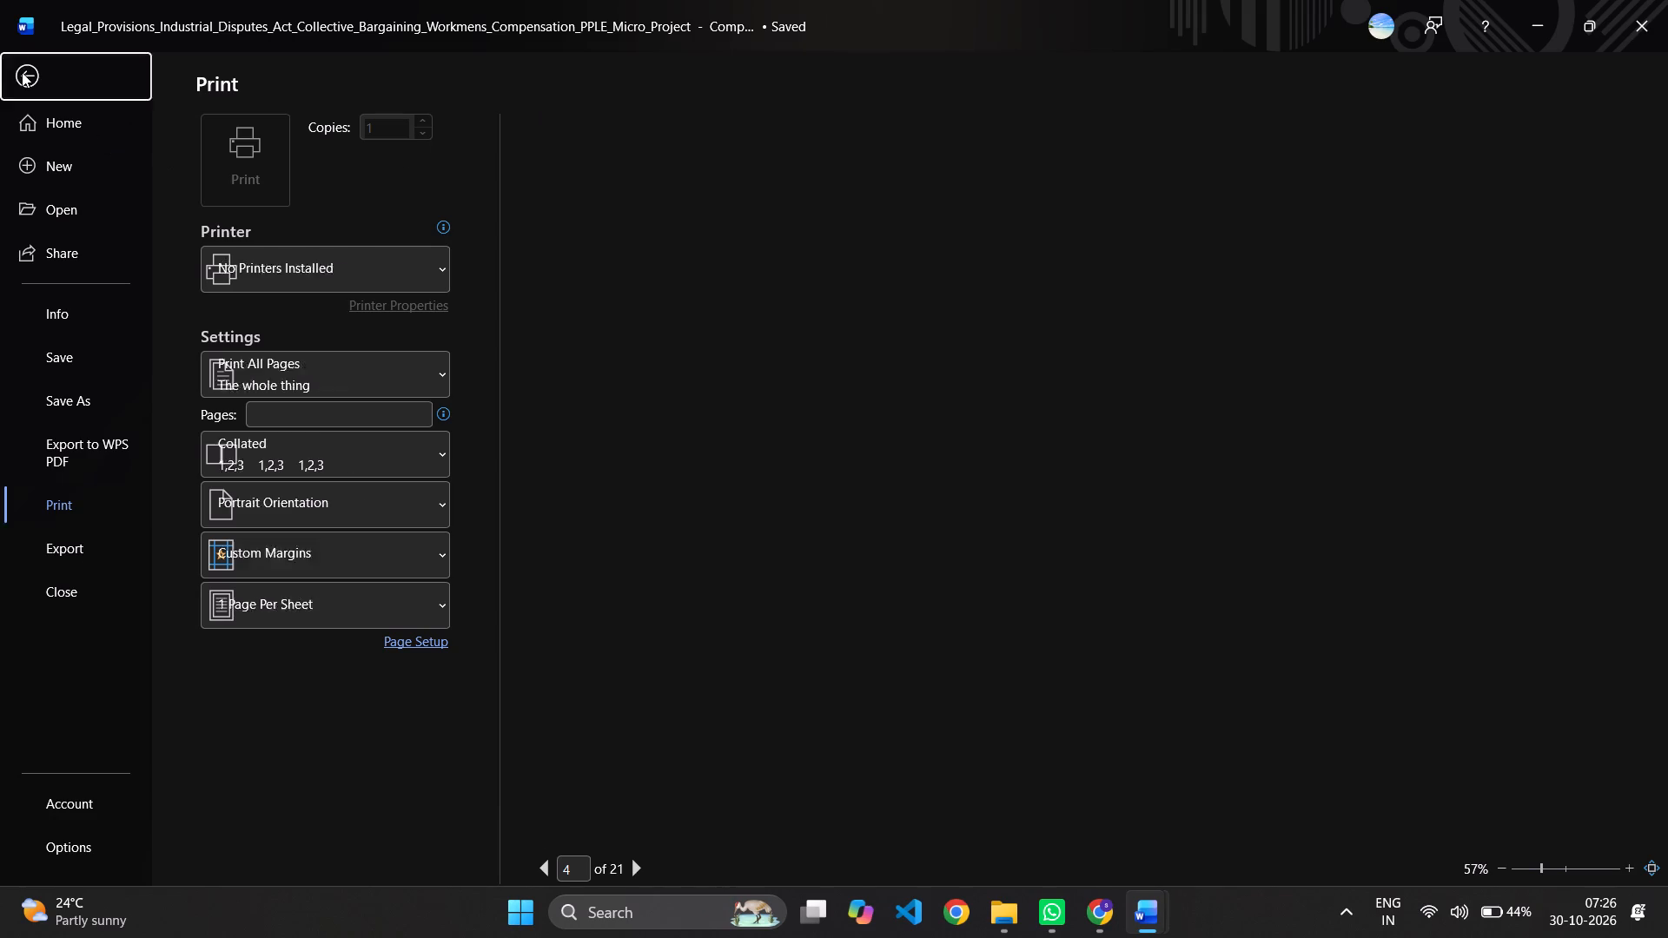
key(ctrl+p)
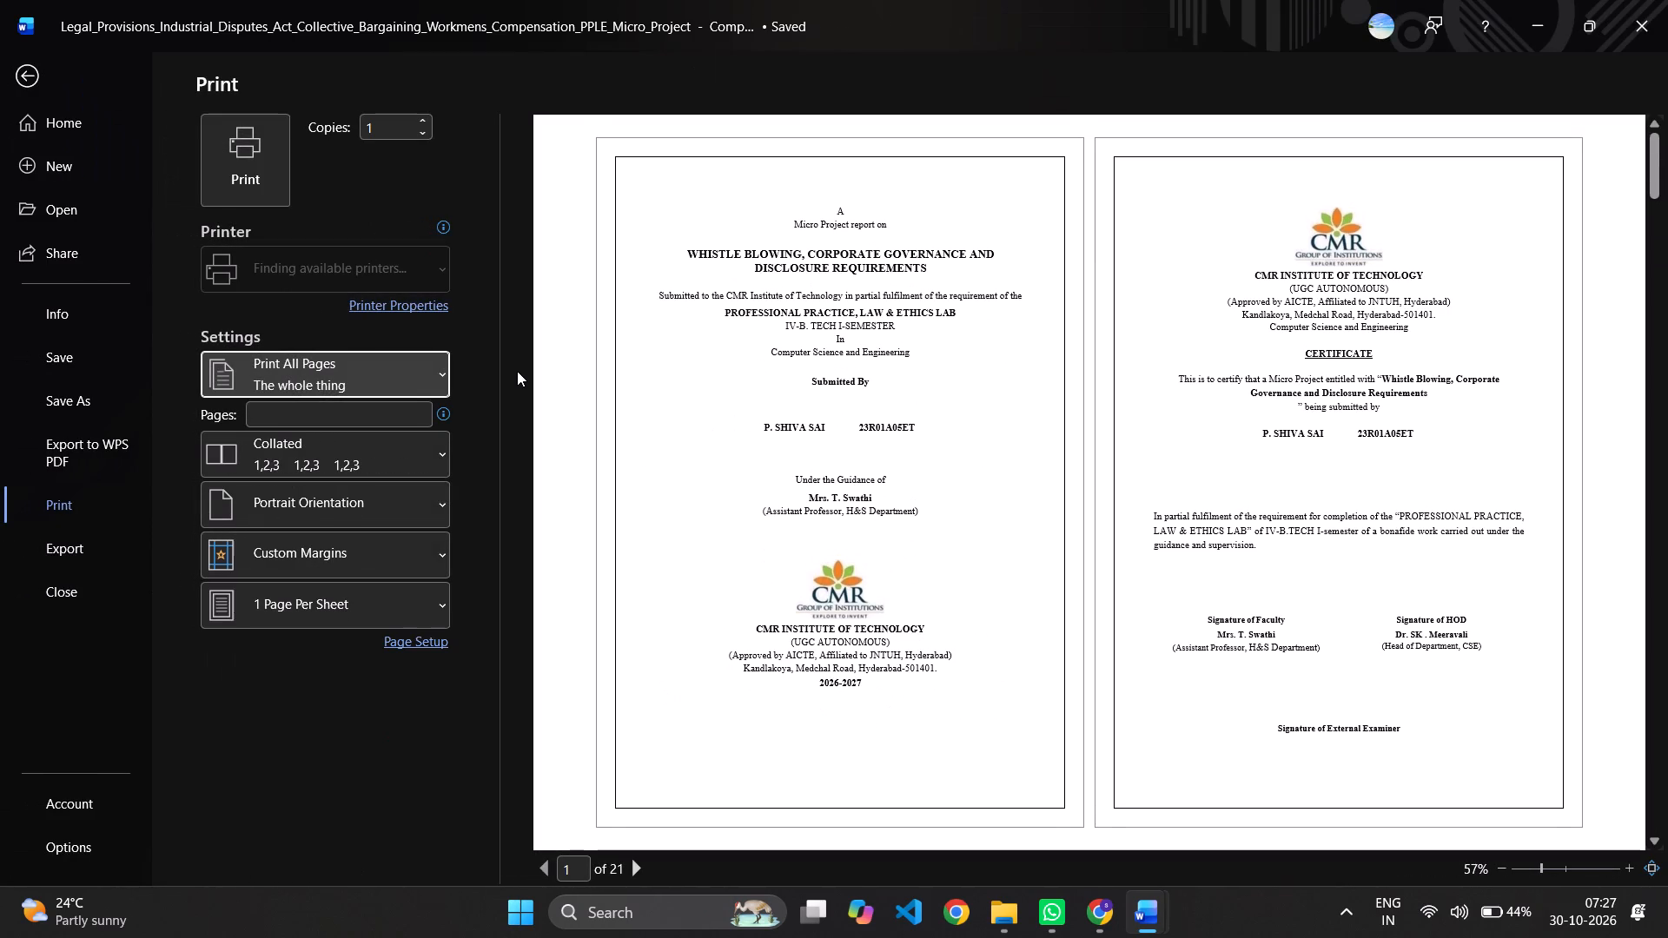
click(320, 412)
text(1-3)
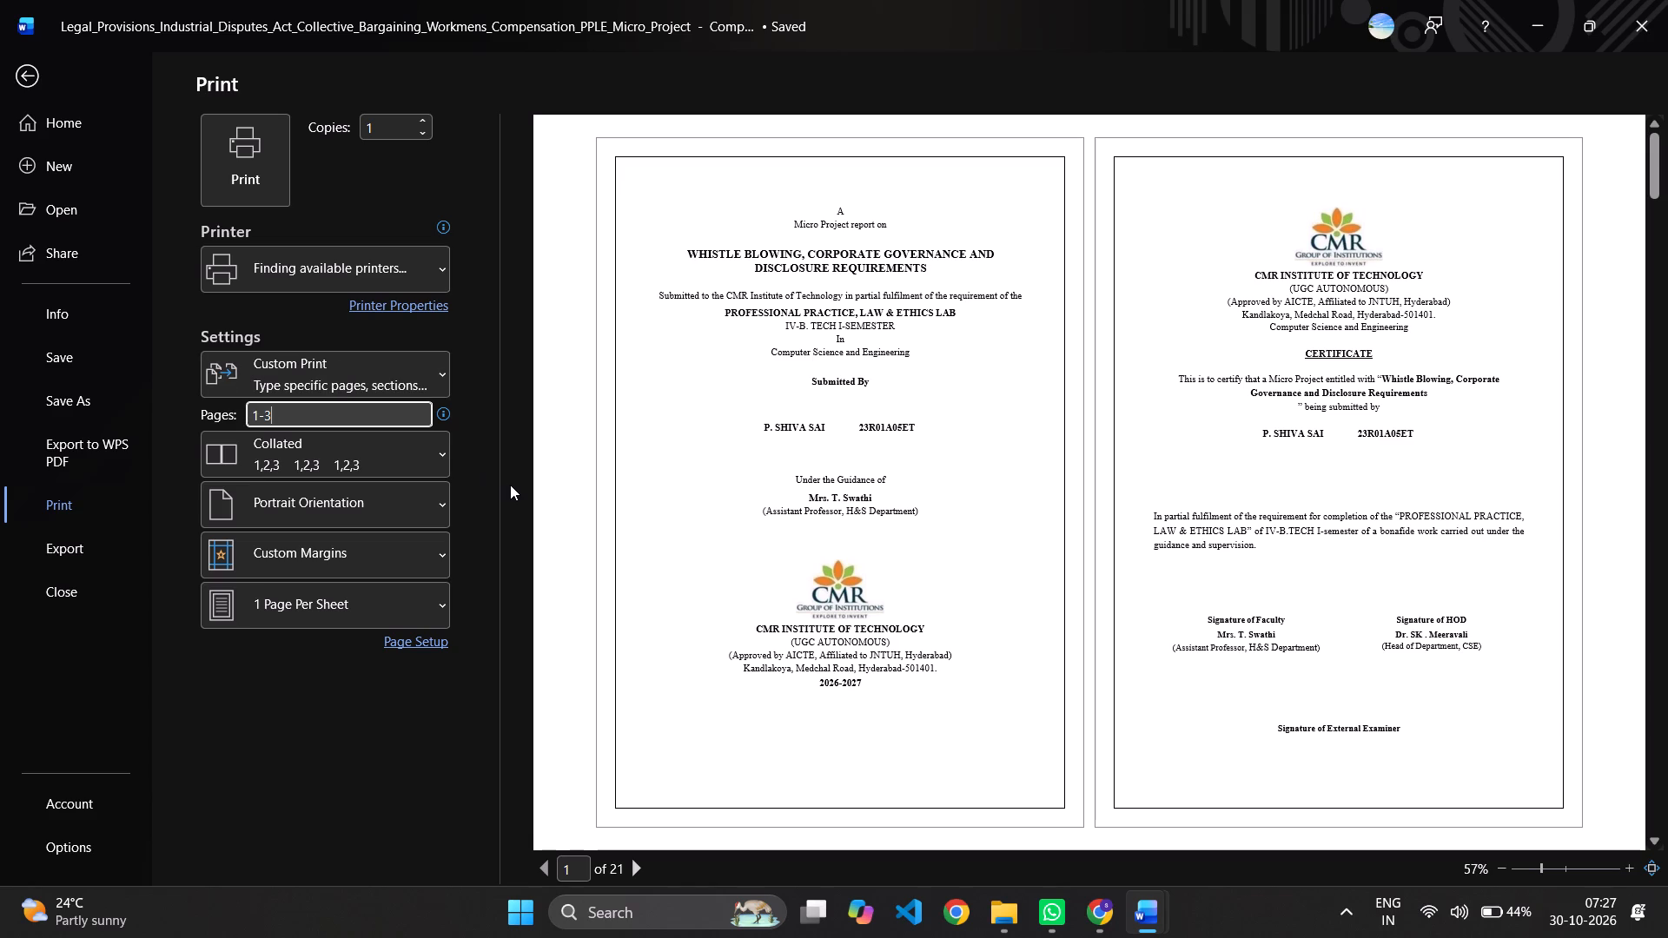
click(242, 189)
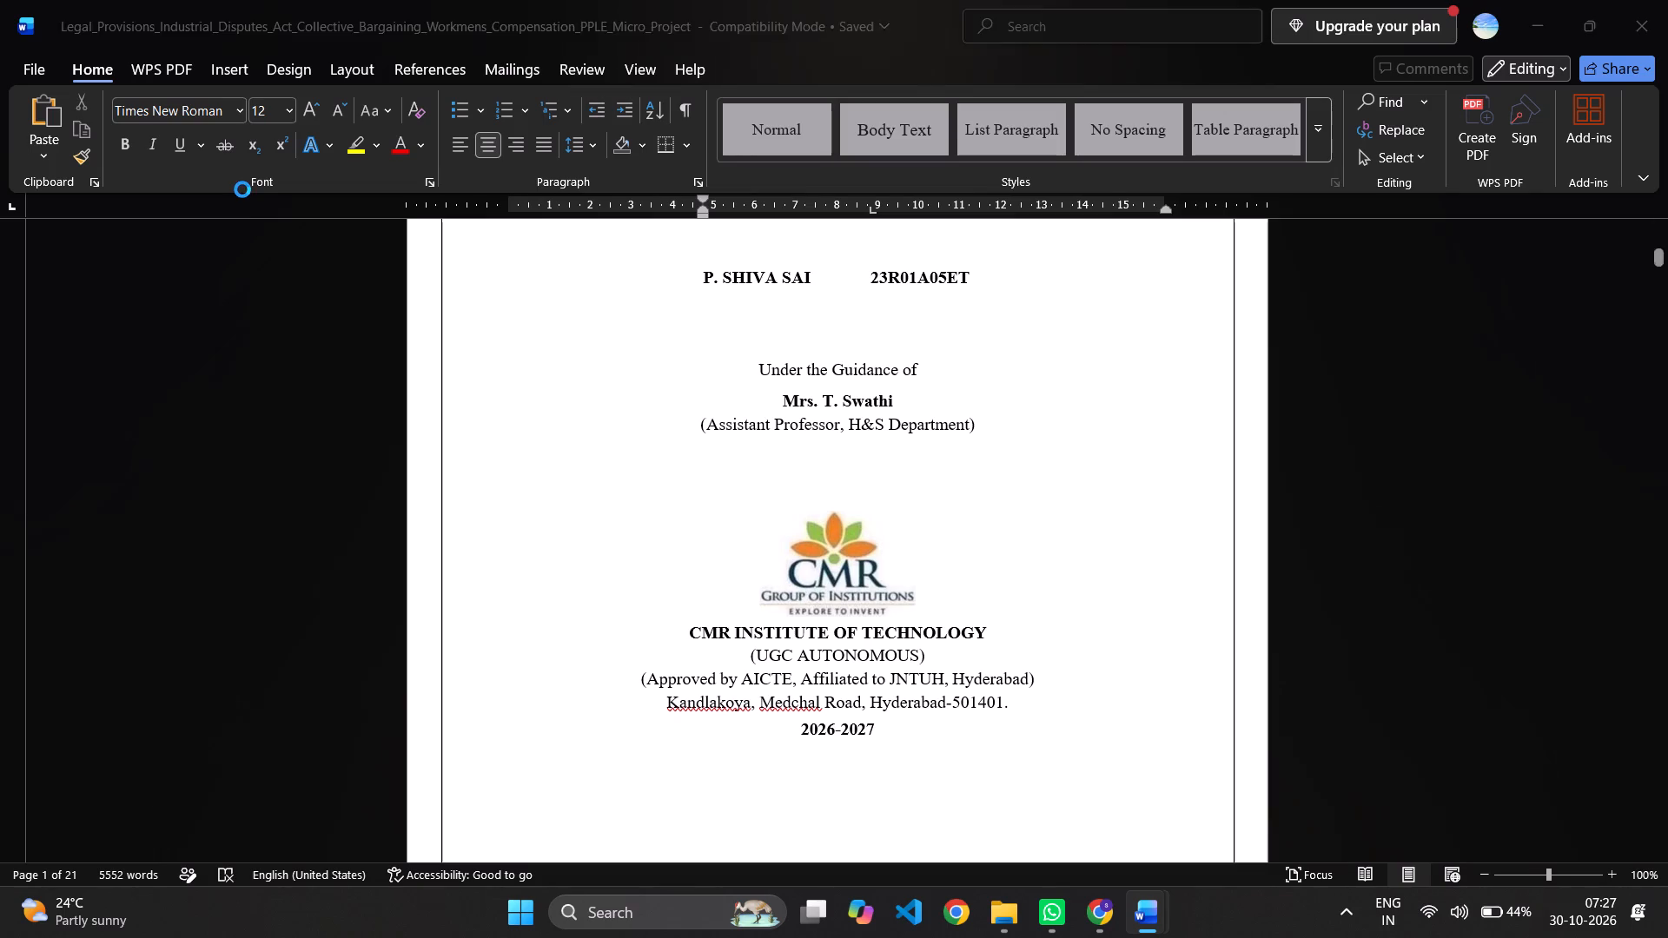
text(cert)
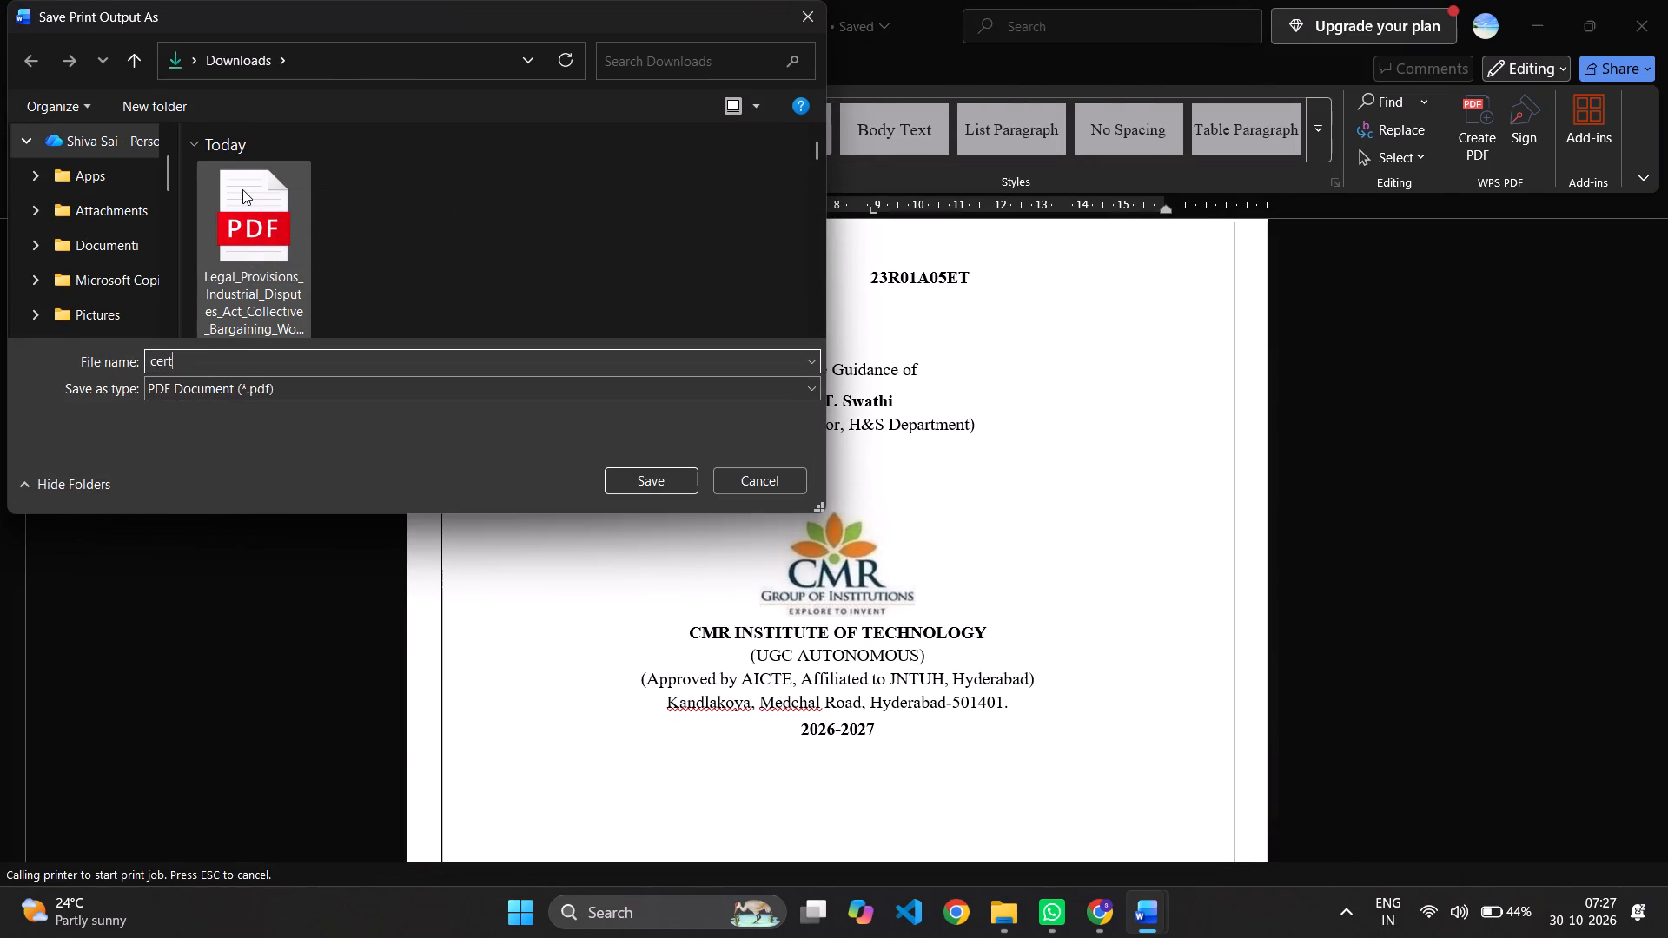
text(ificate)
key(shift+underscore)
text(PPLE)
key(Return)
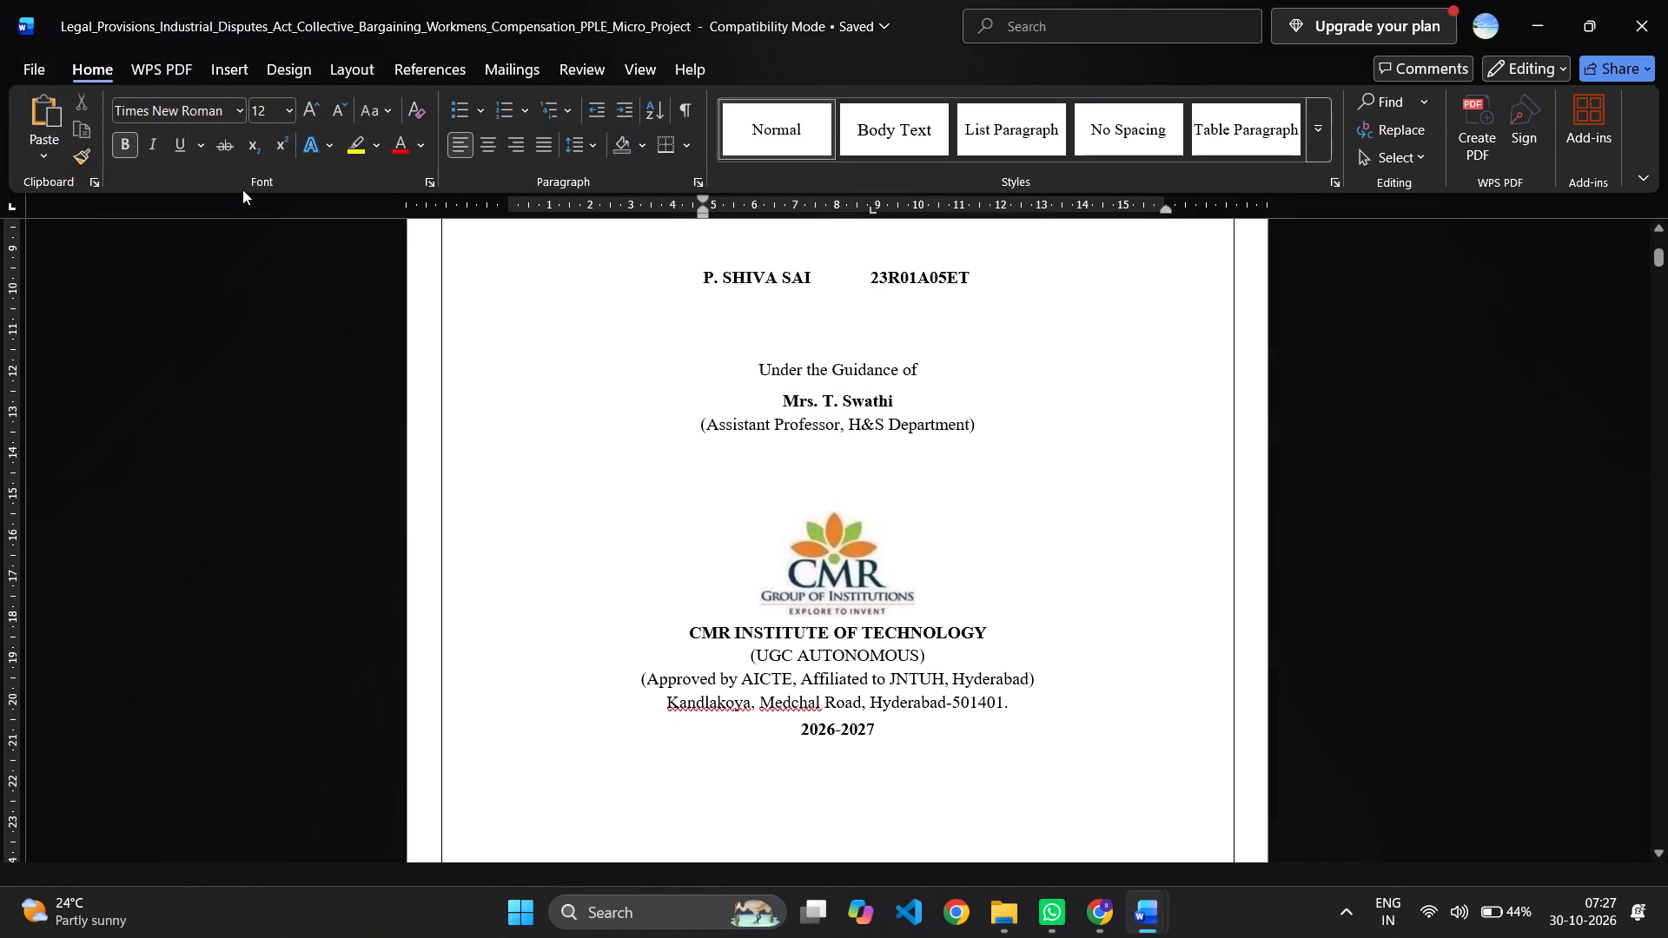
Open the certificate_PPLE PDF from the Downloads folder.
click(1008, 931)
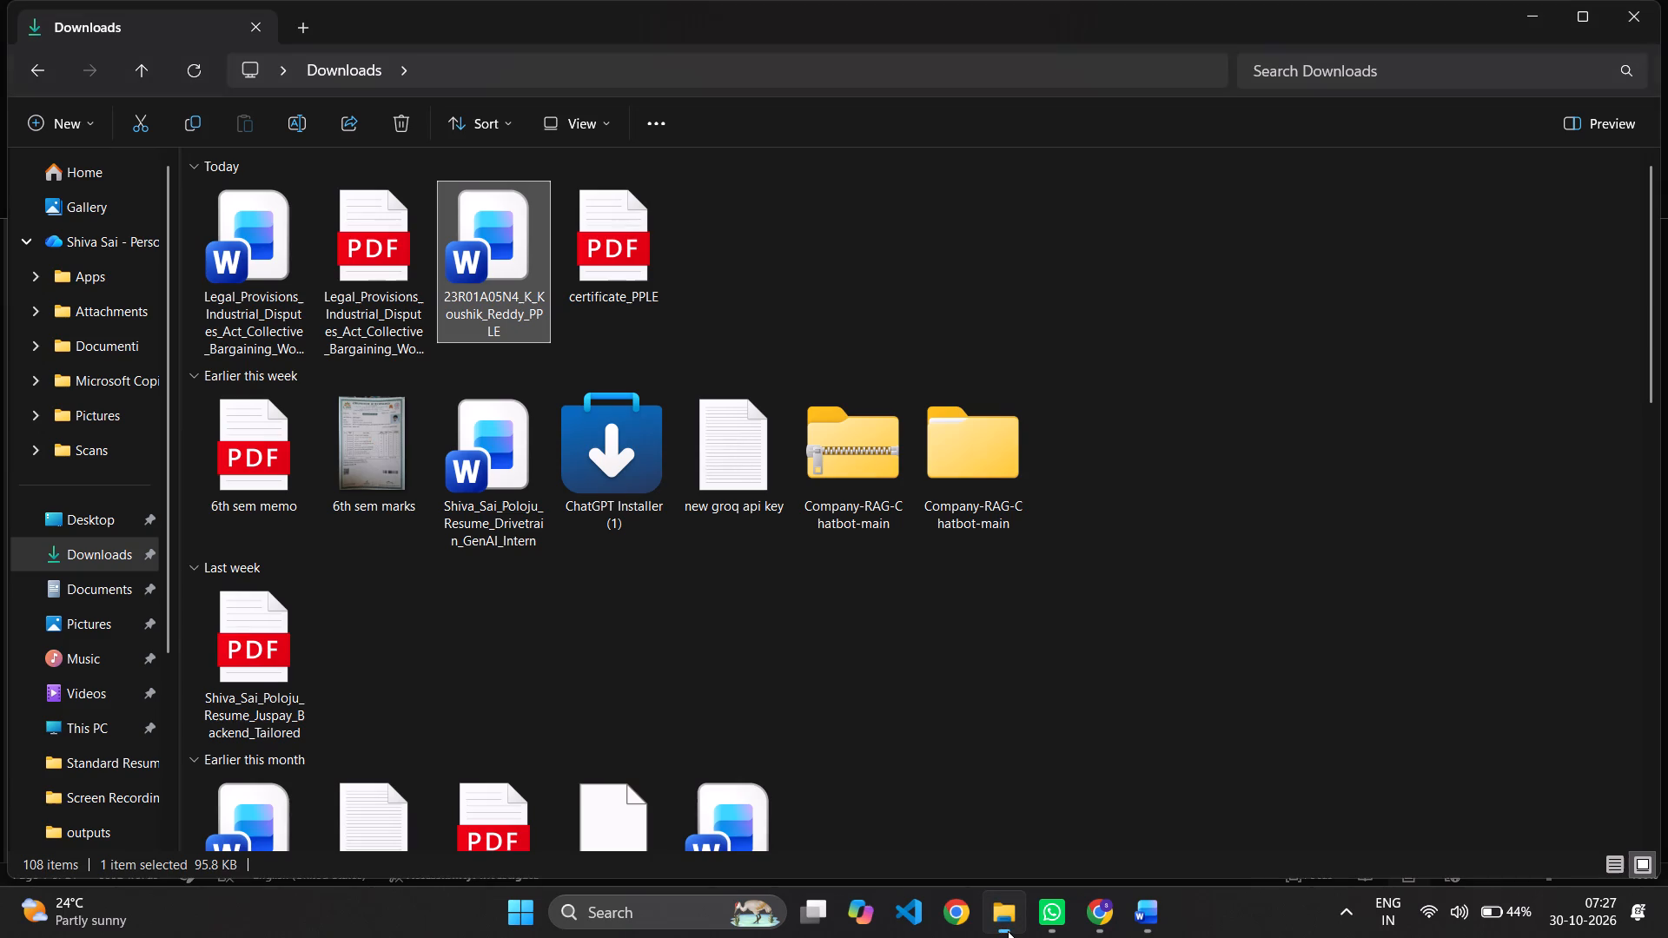
double_click(636, 291)
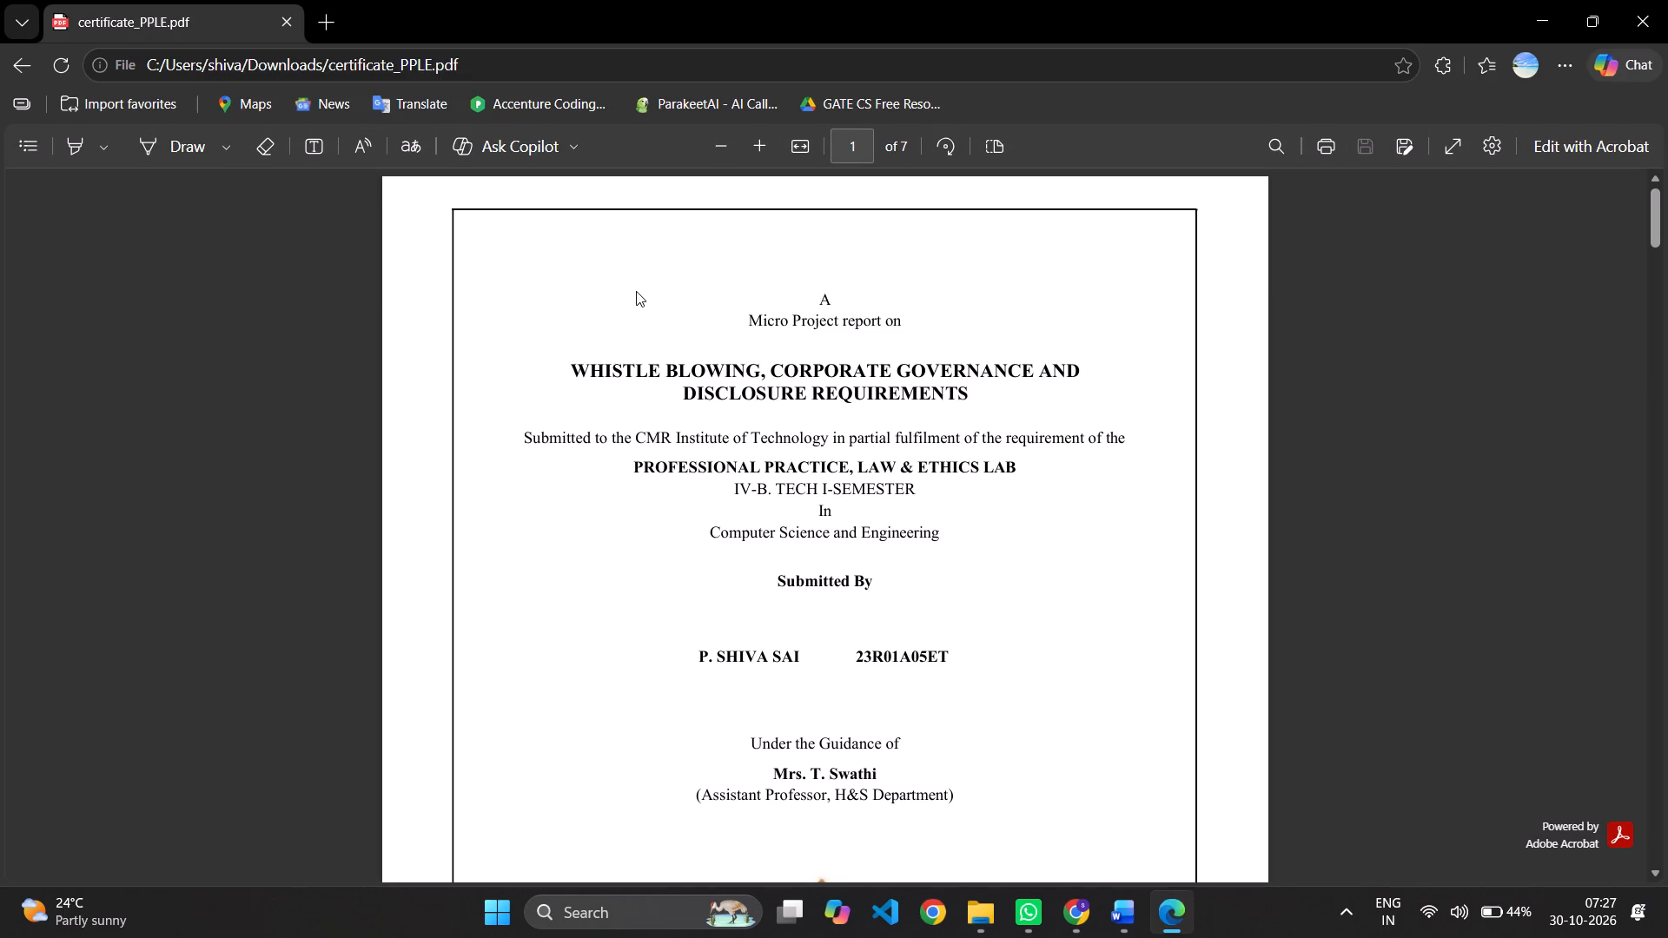
Look through the pages of certificate_PPLE.pdf to check which report pages it contains.
scroll(636, 291, down, 6)
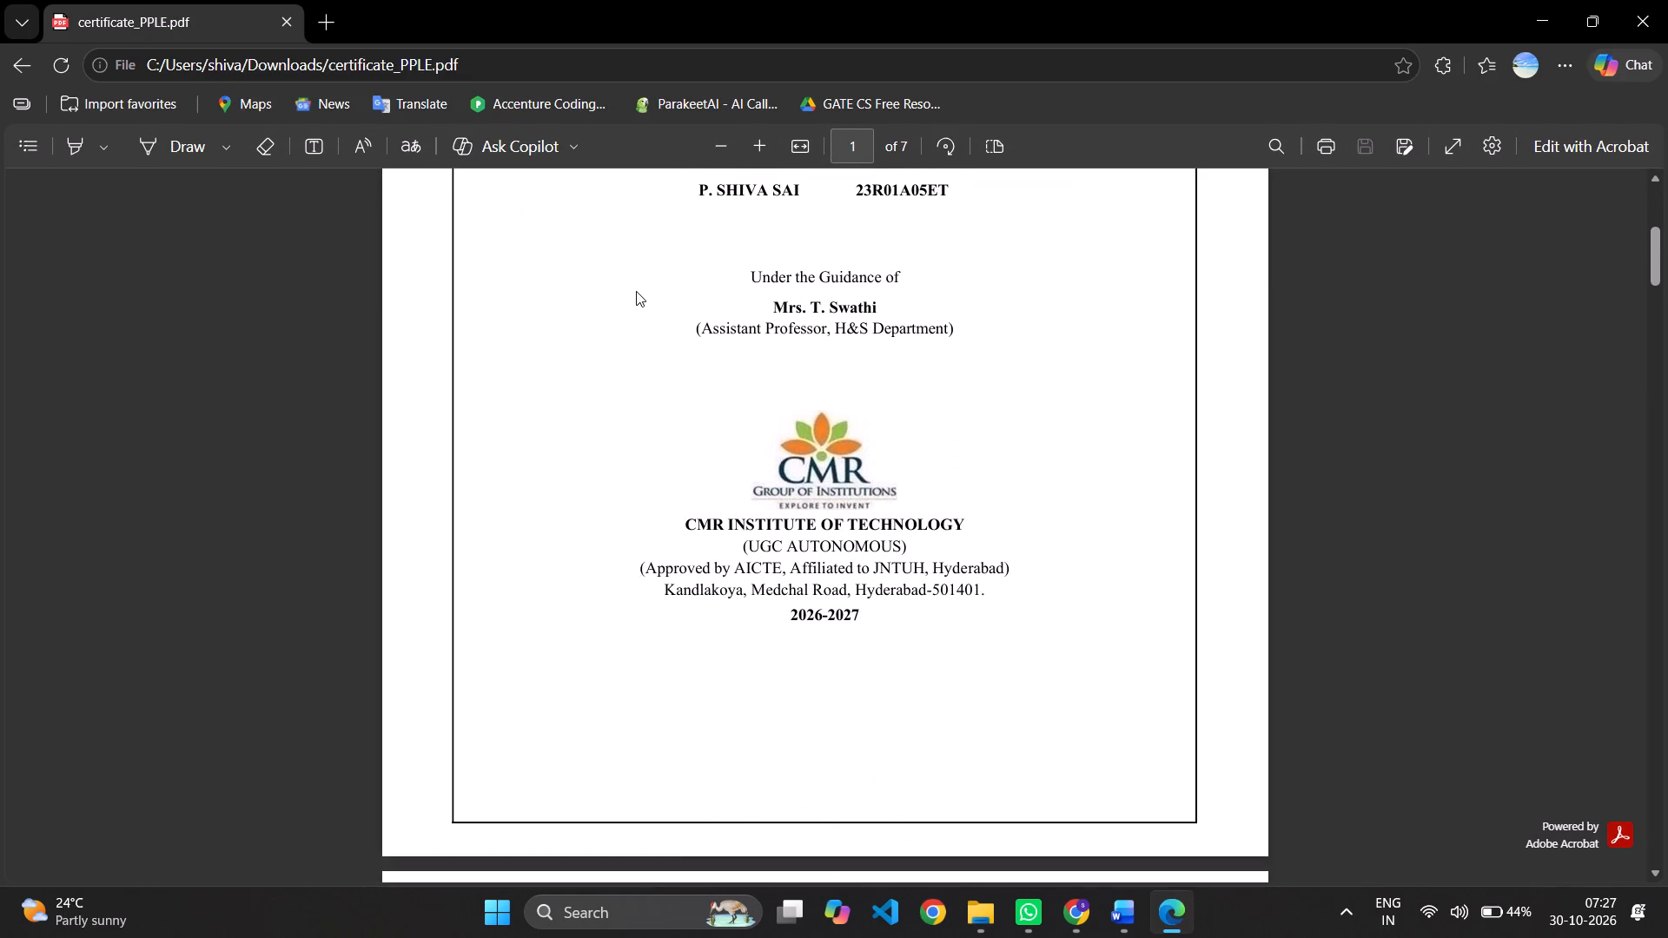
scroll(636, 291, down, 8)
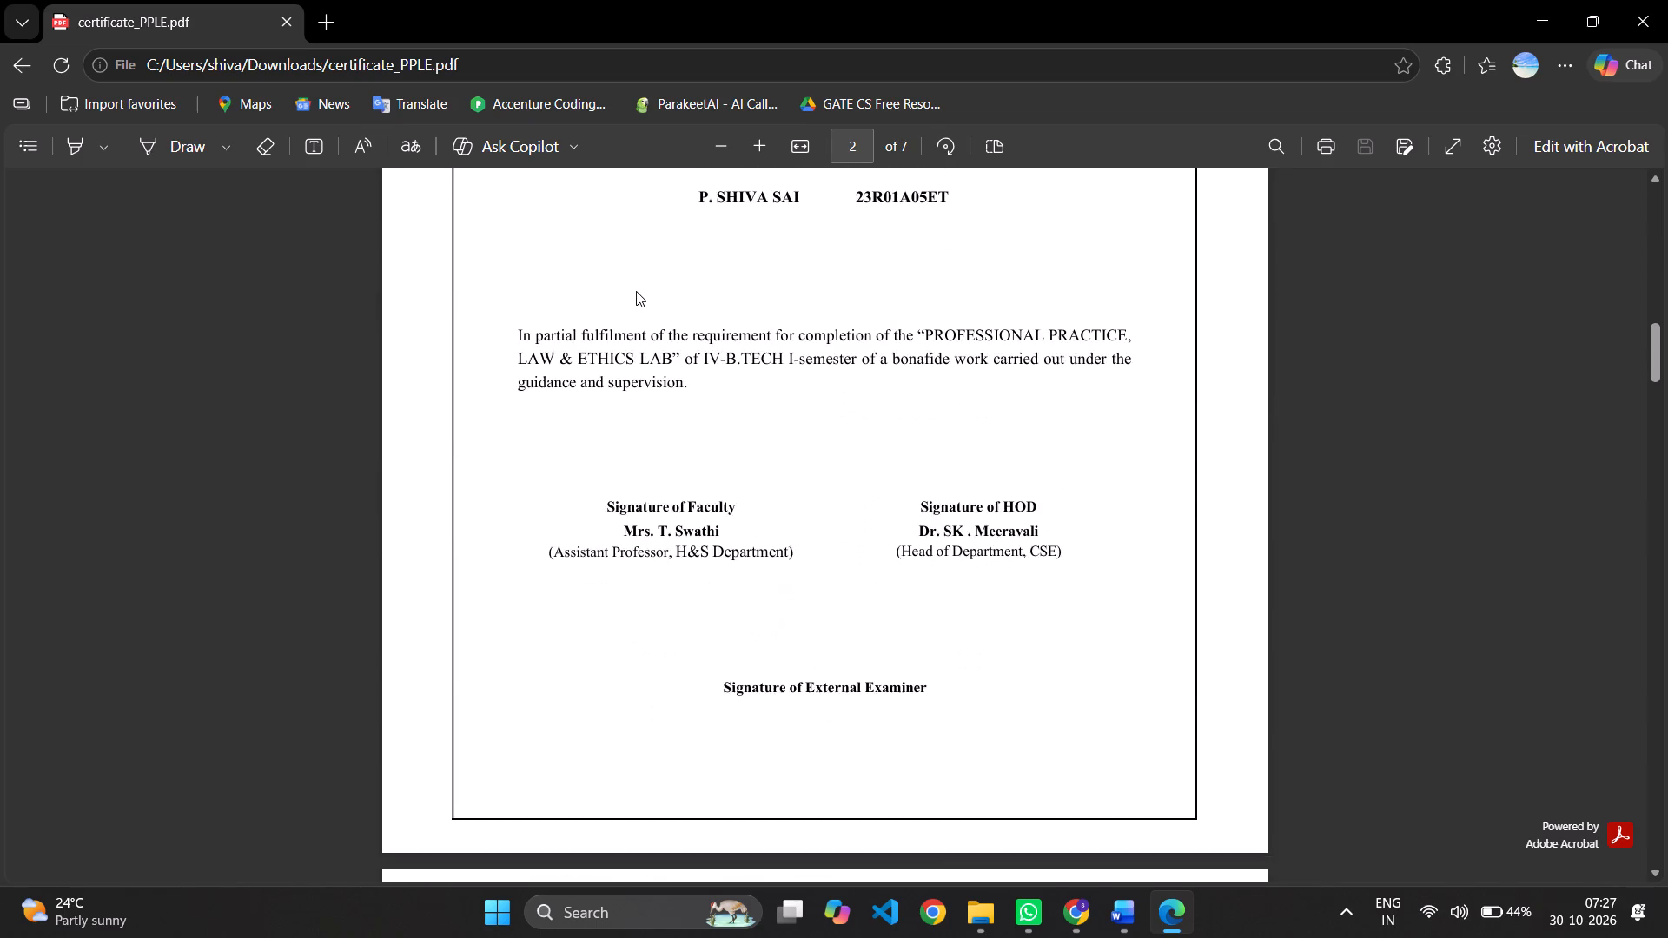
scroll(636, 291, down, 5)
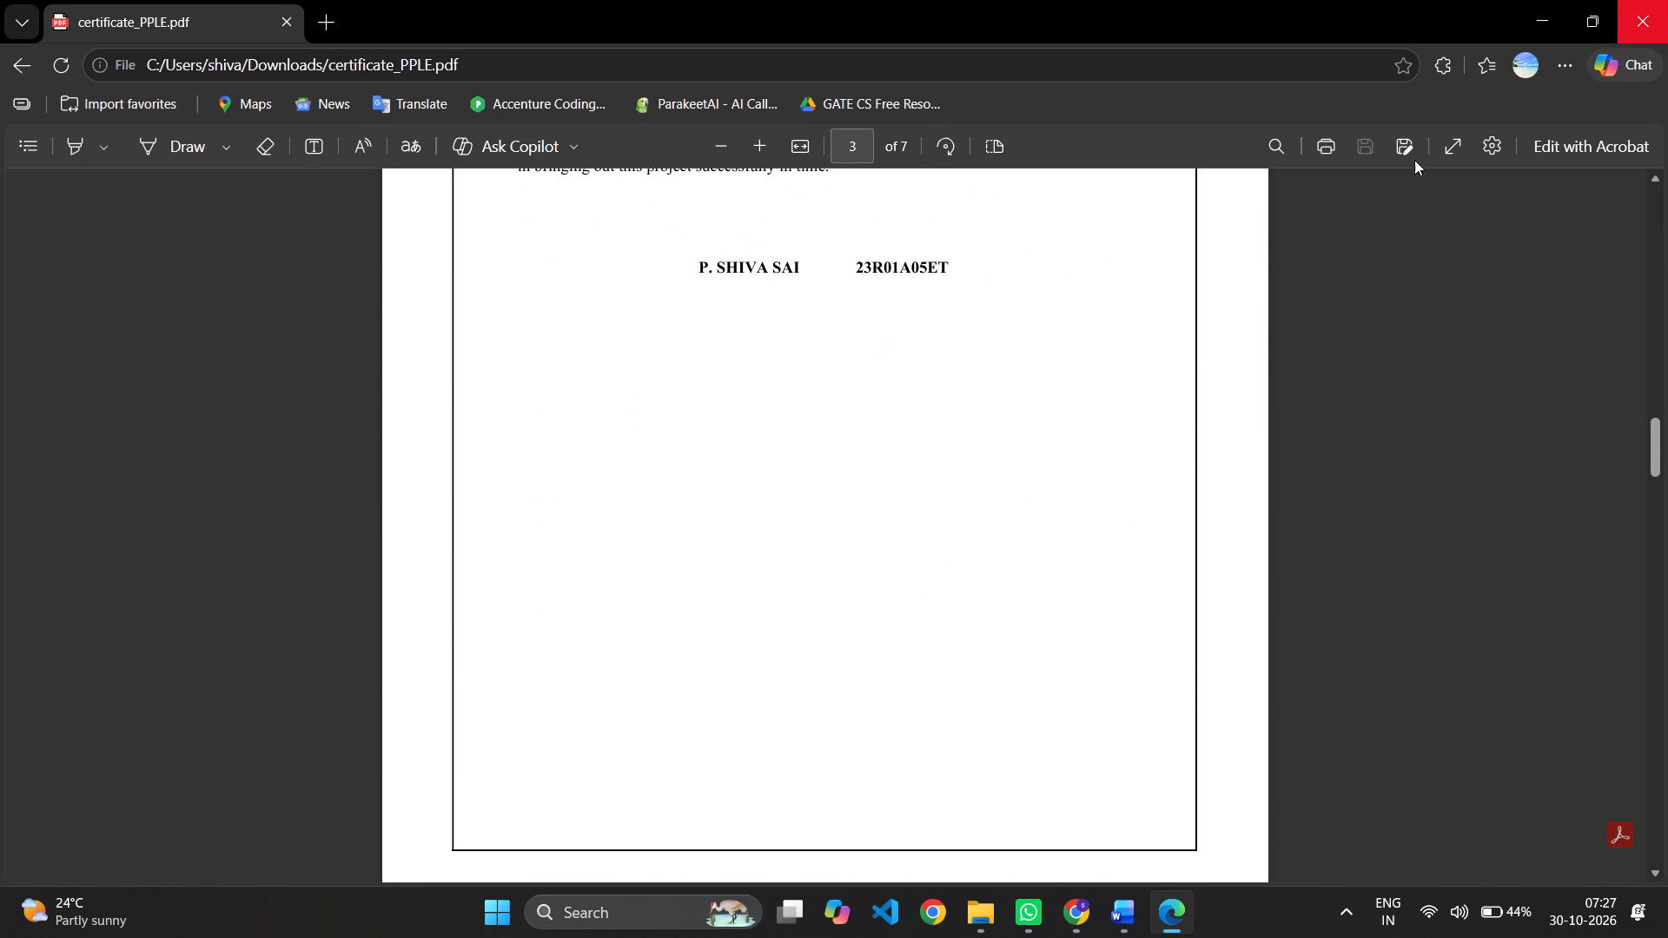
scroll(1035, 458, down, 14)
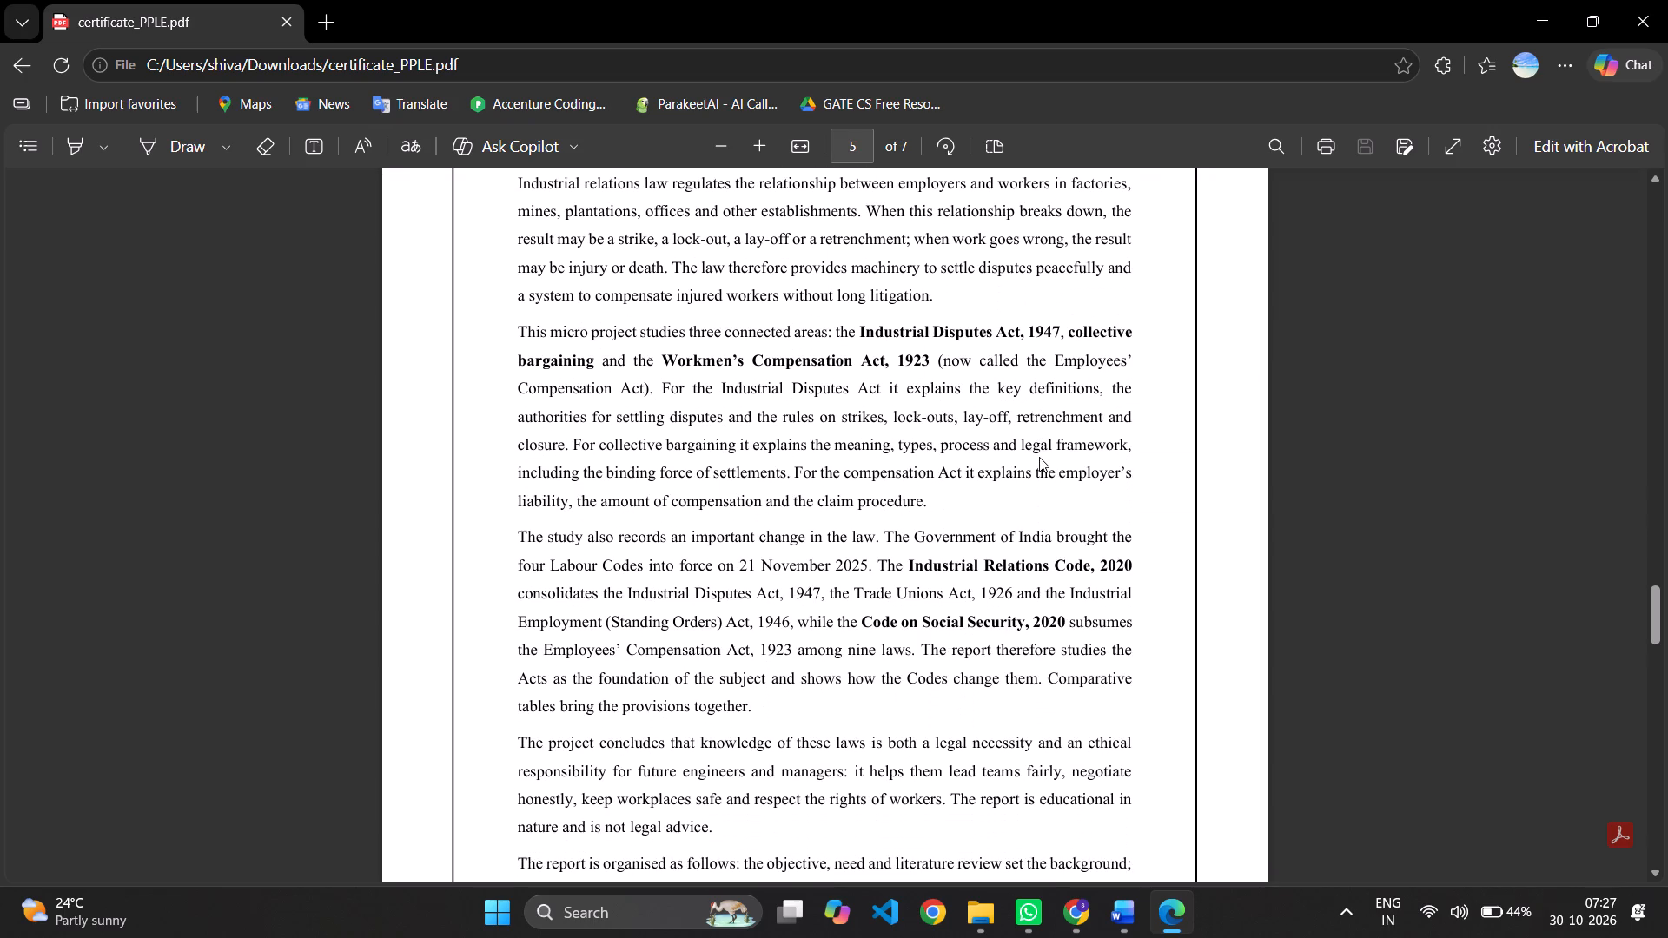
scroll(1039, 457, down, 6)
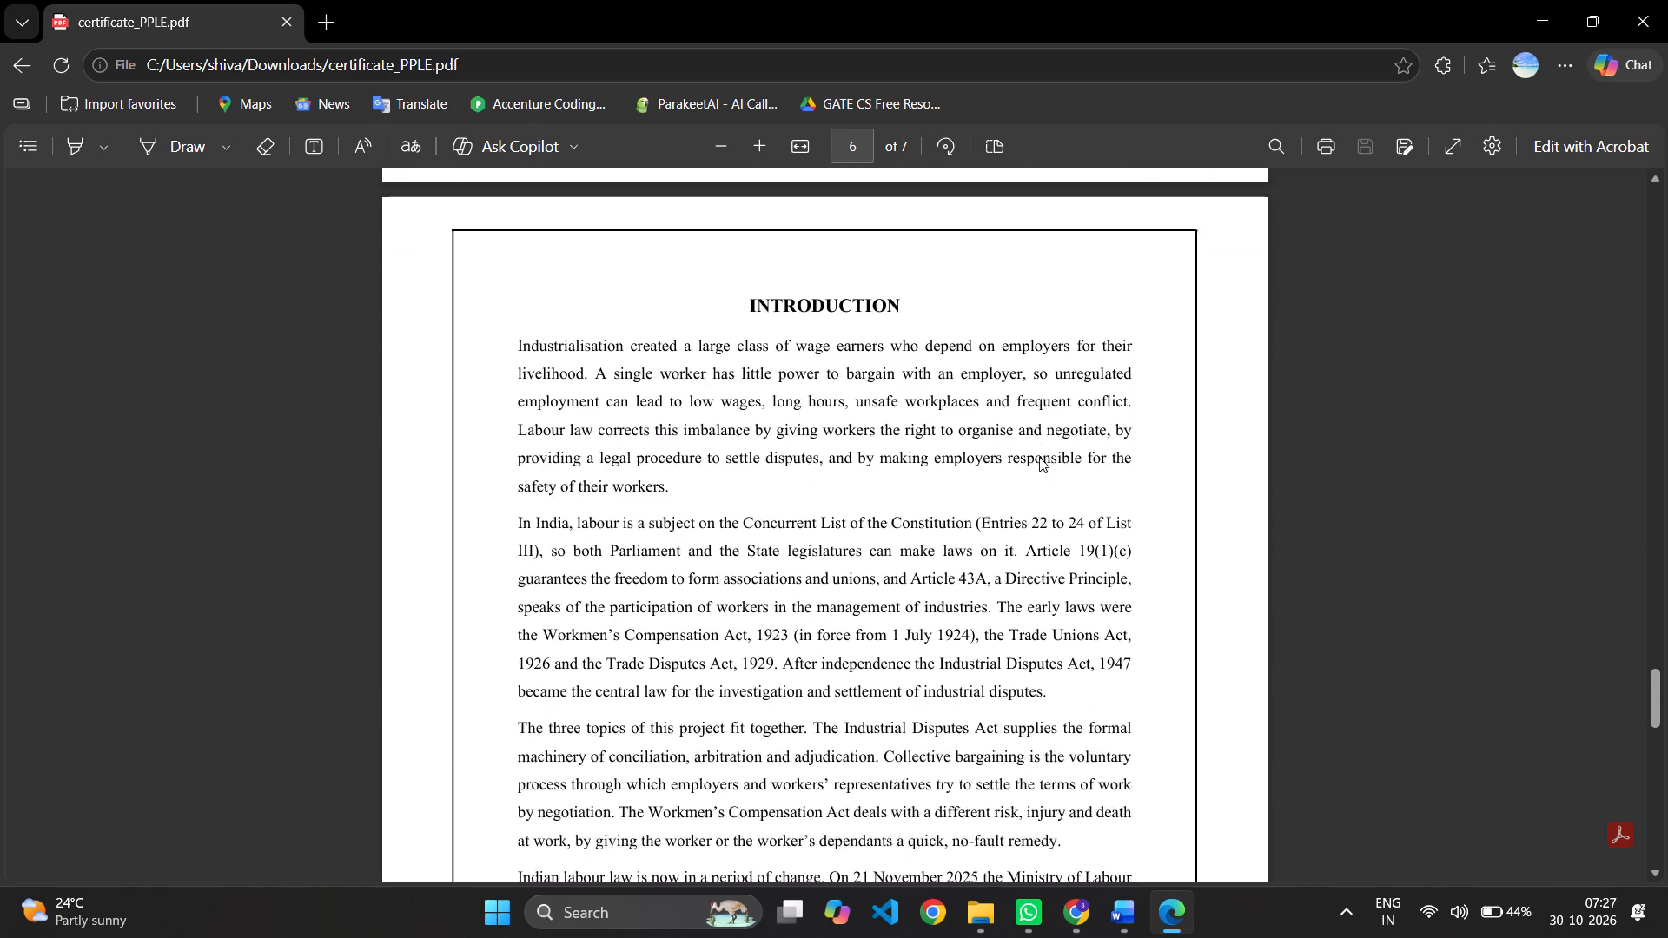
scroll(1039, 457, down, 5)
scroll(1039, 457, up, 20)
scroll(1039, 457, up, 4)
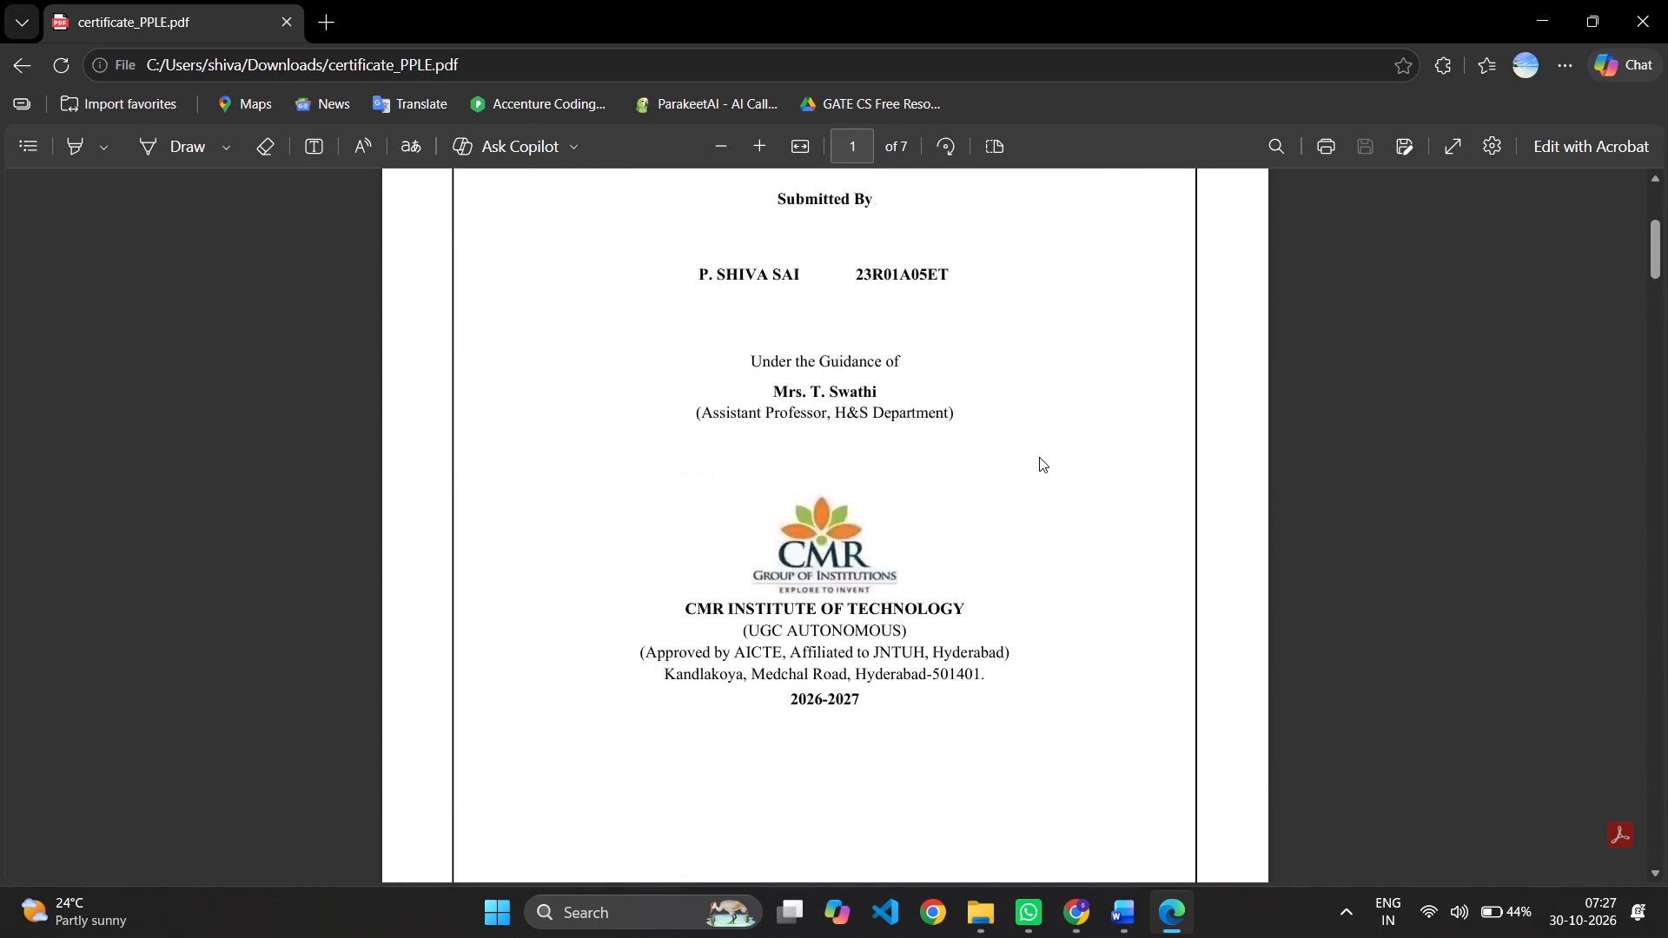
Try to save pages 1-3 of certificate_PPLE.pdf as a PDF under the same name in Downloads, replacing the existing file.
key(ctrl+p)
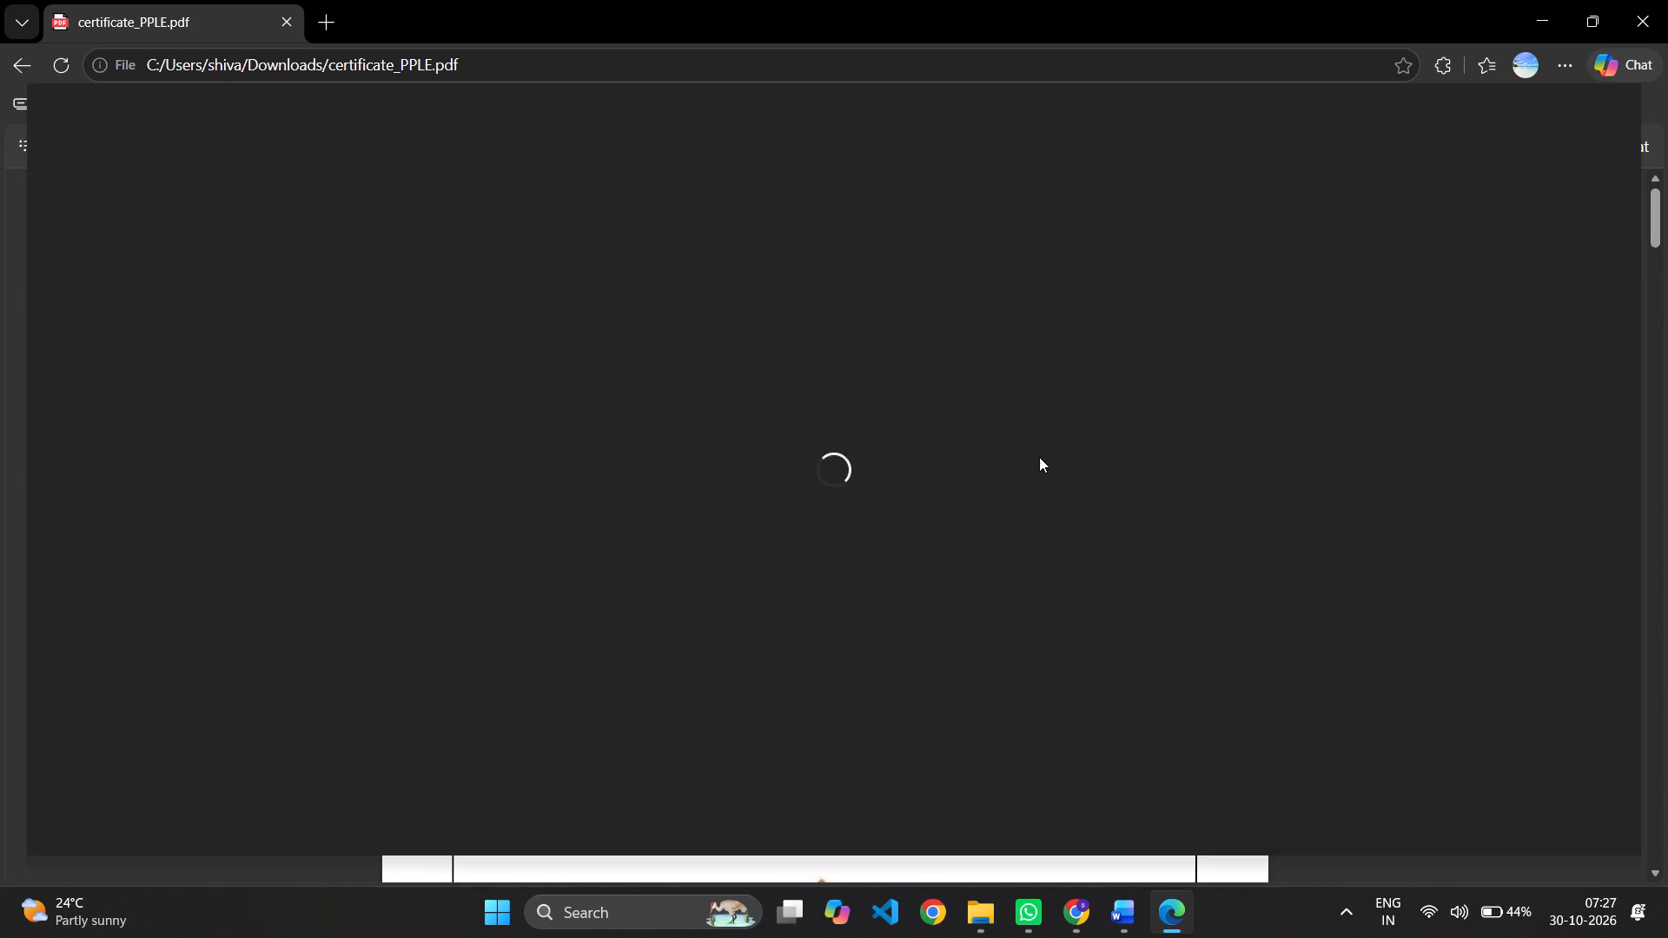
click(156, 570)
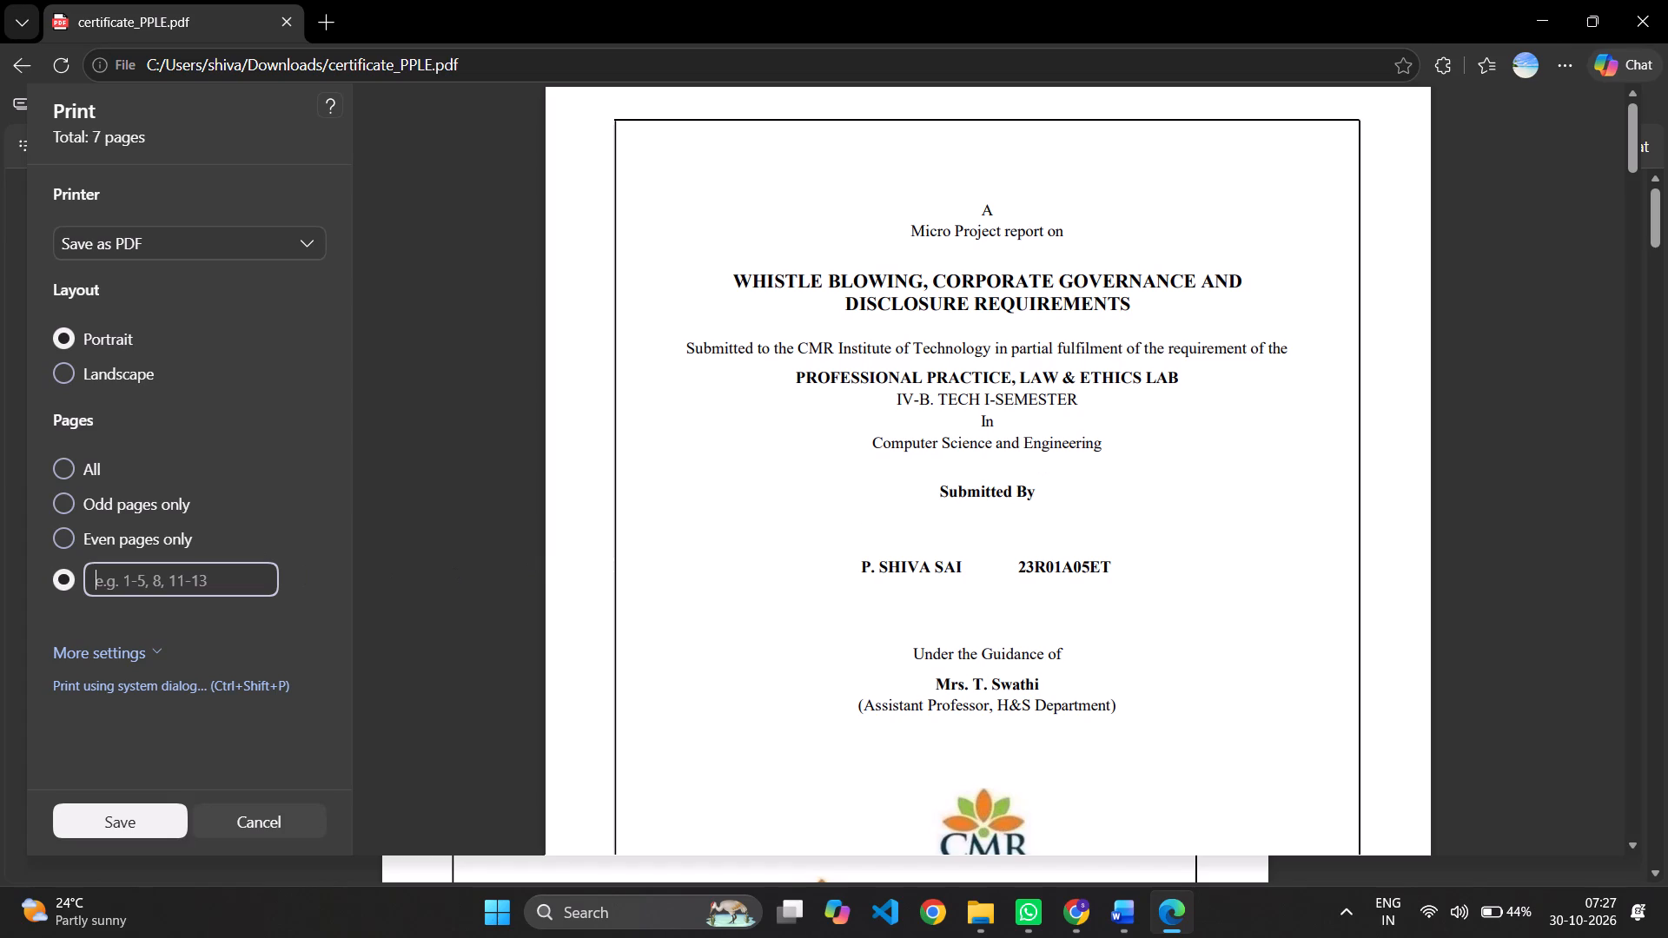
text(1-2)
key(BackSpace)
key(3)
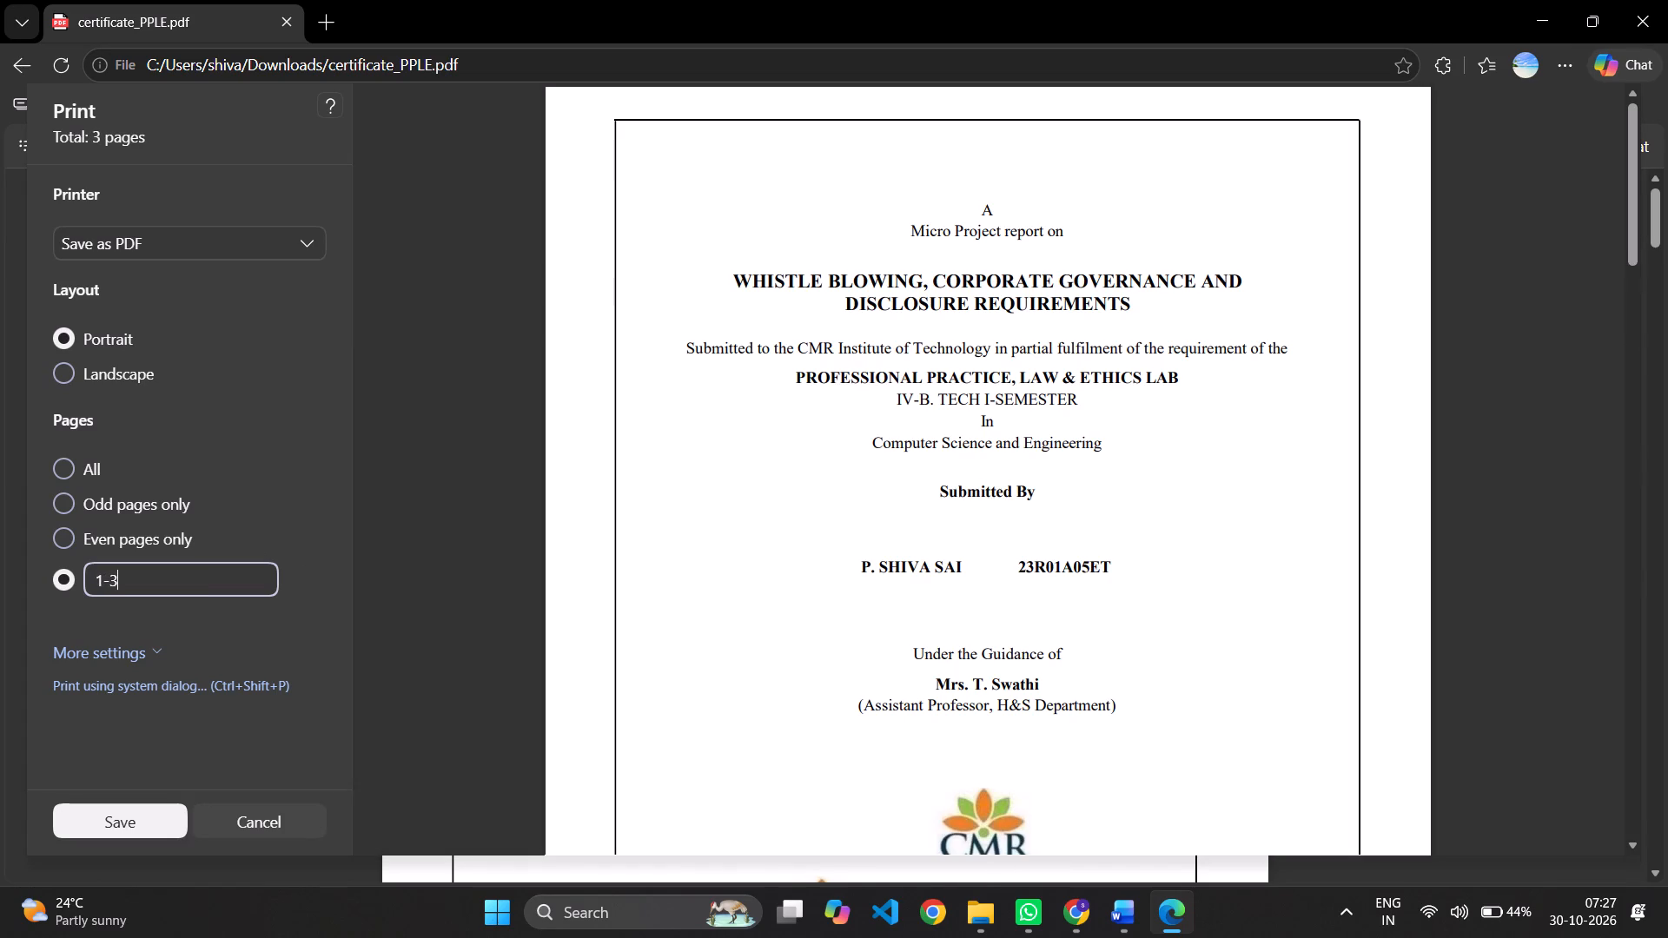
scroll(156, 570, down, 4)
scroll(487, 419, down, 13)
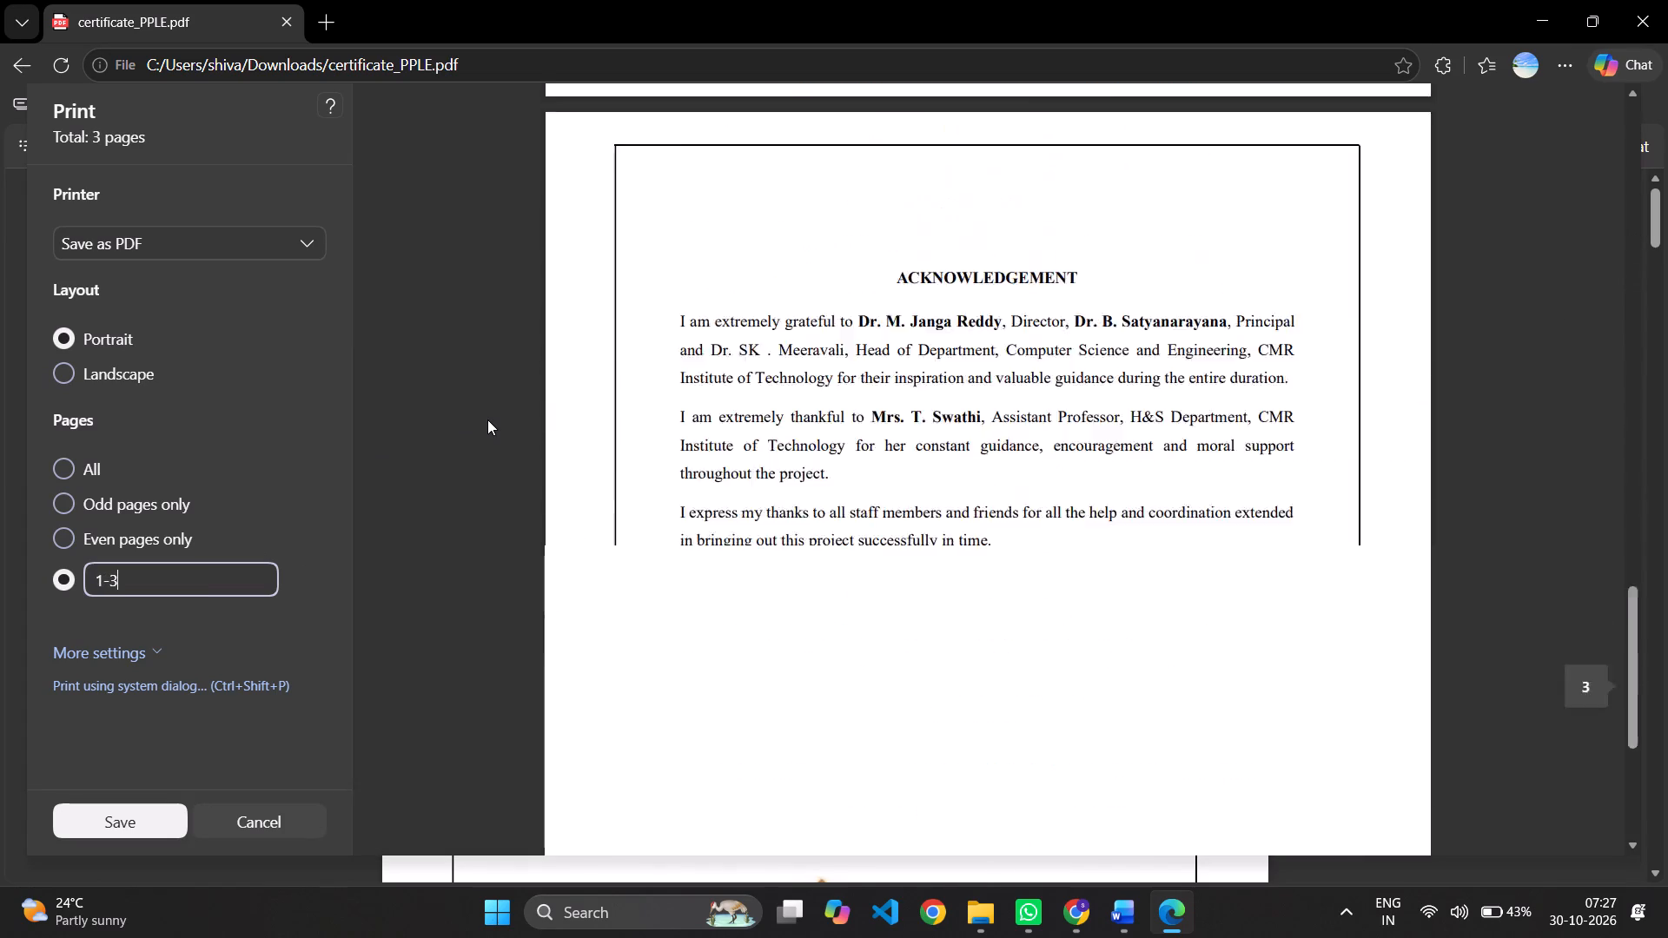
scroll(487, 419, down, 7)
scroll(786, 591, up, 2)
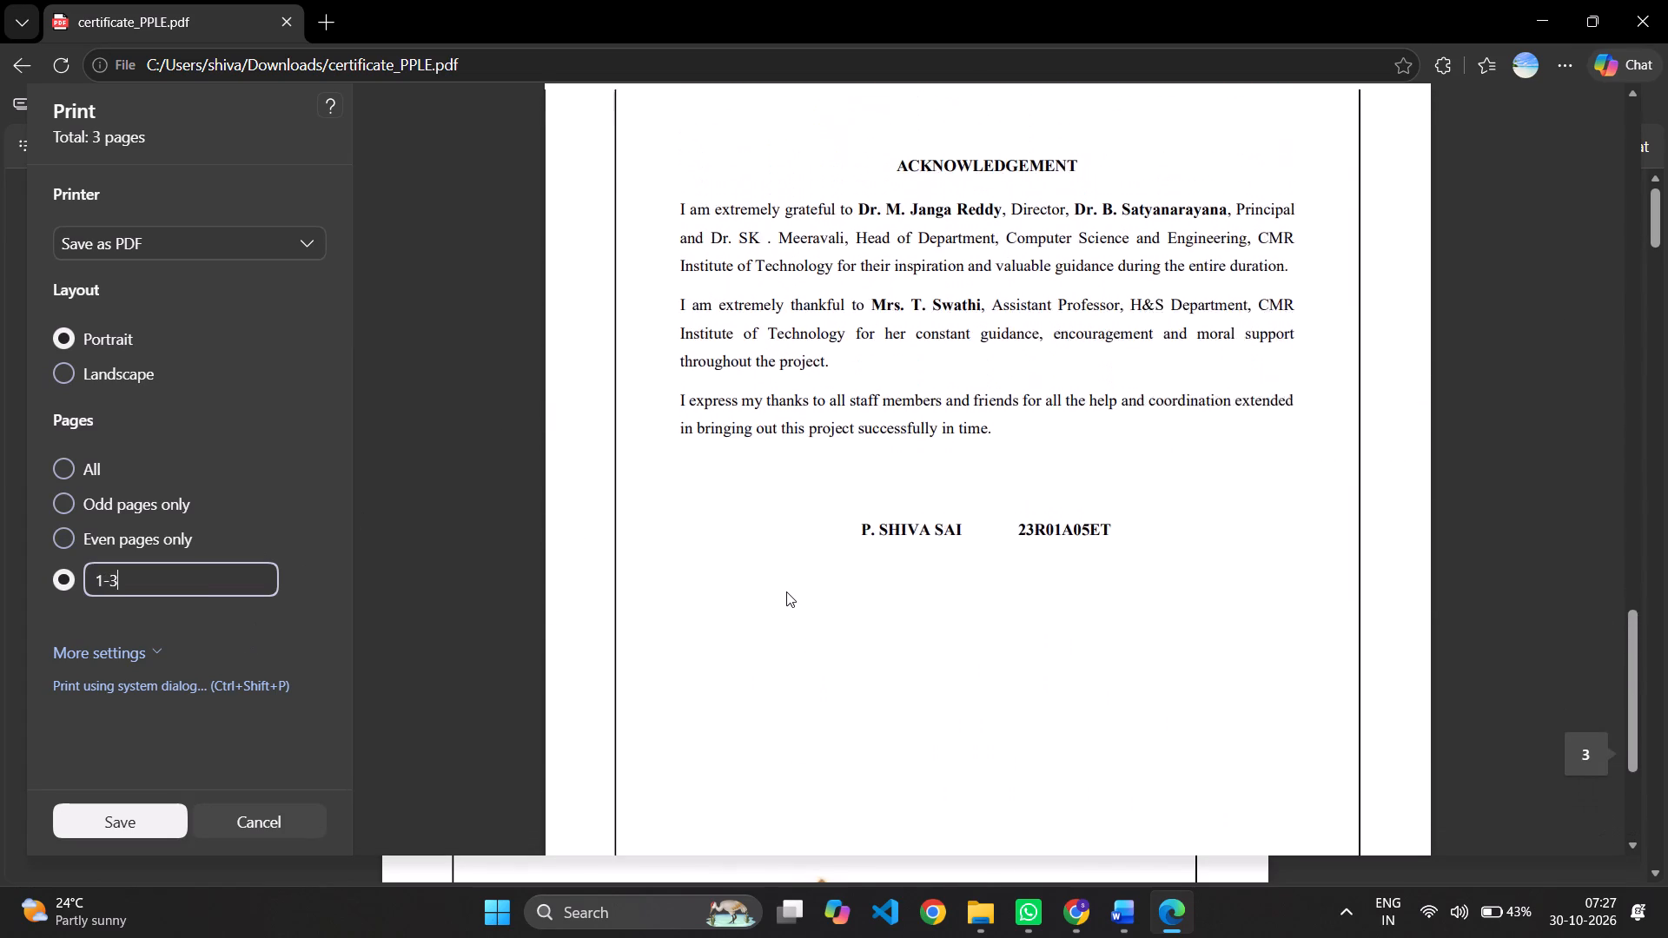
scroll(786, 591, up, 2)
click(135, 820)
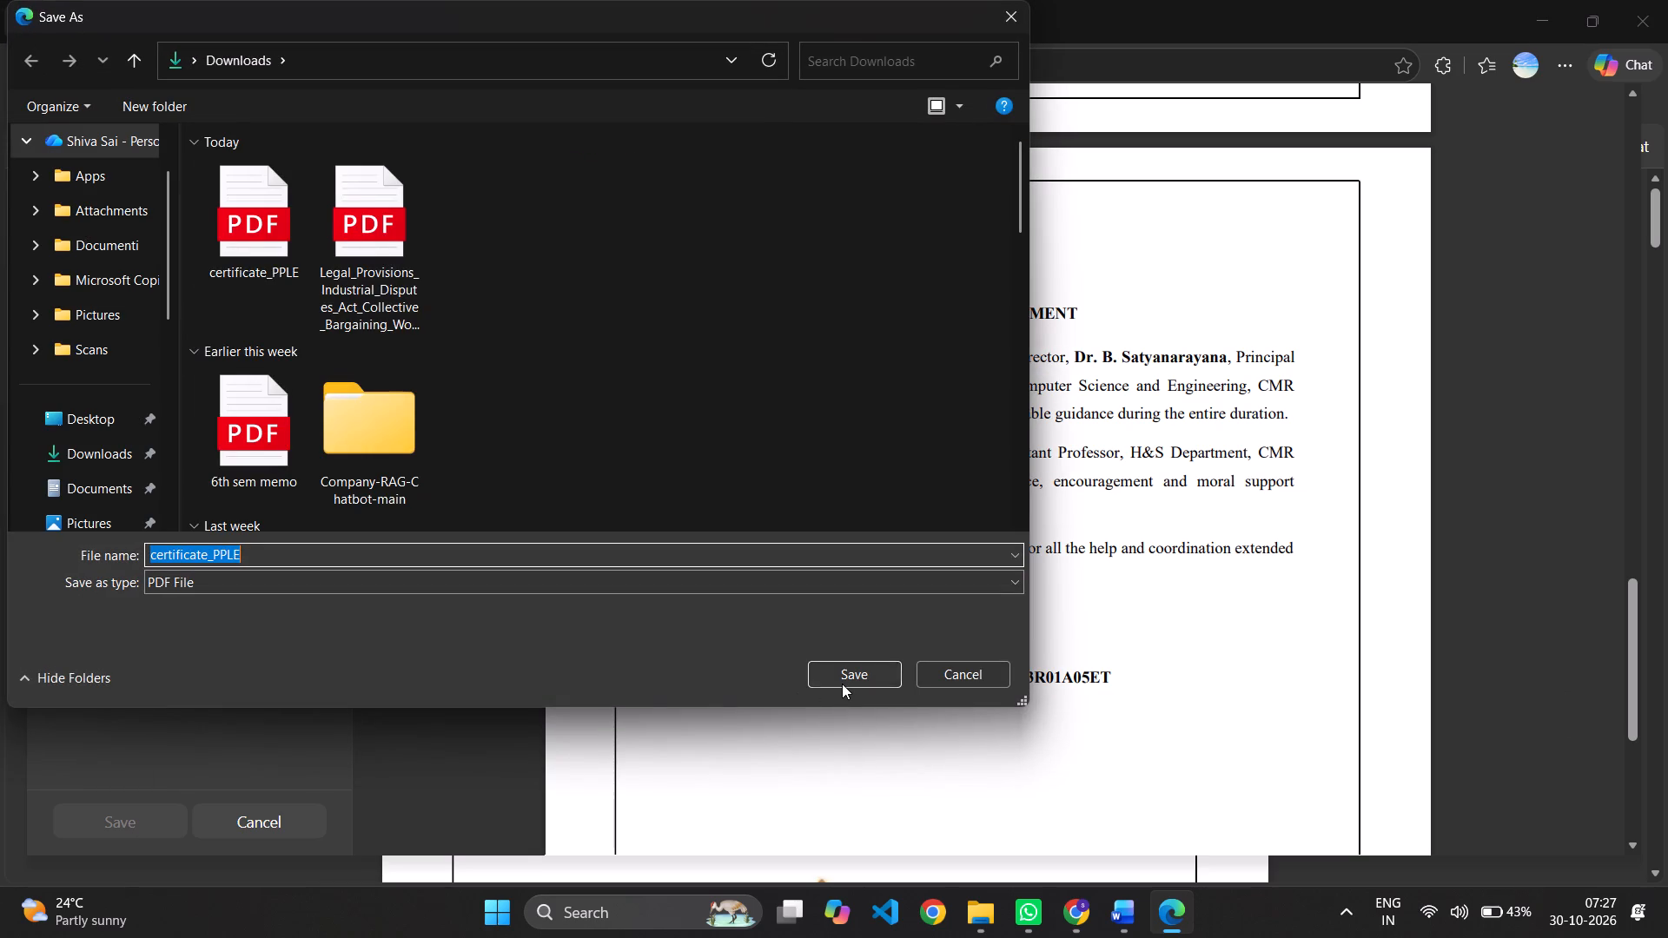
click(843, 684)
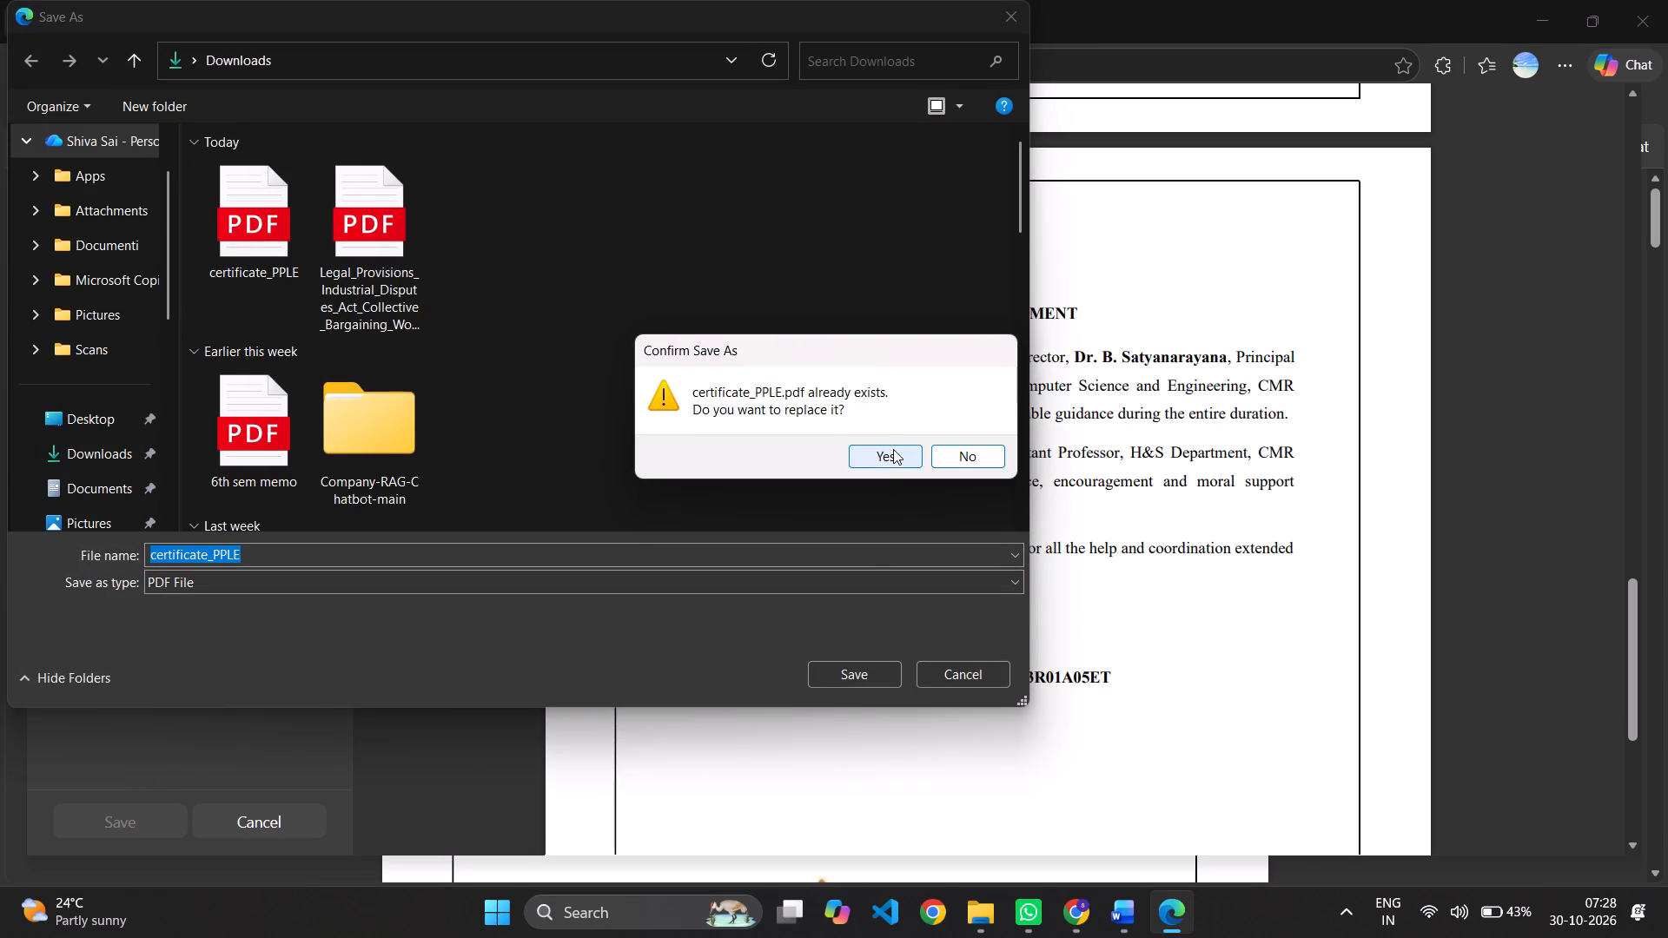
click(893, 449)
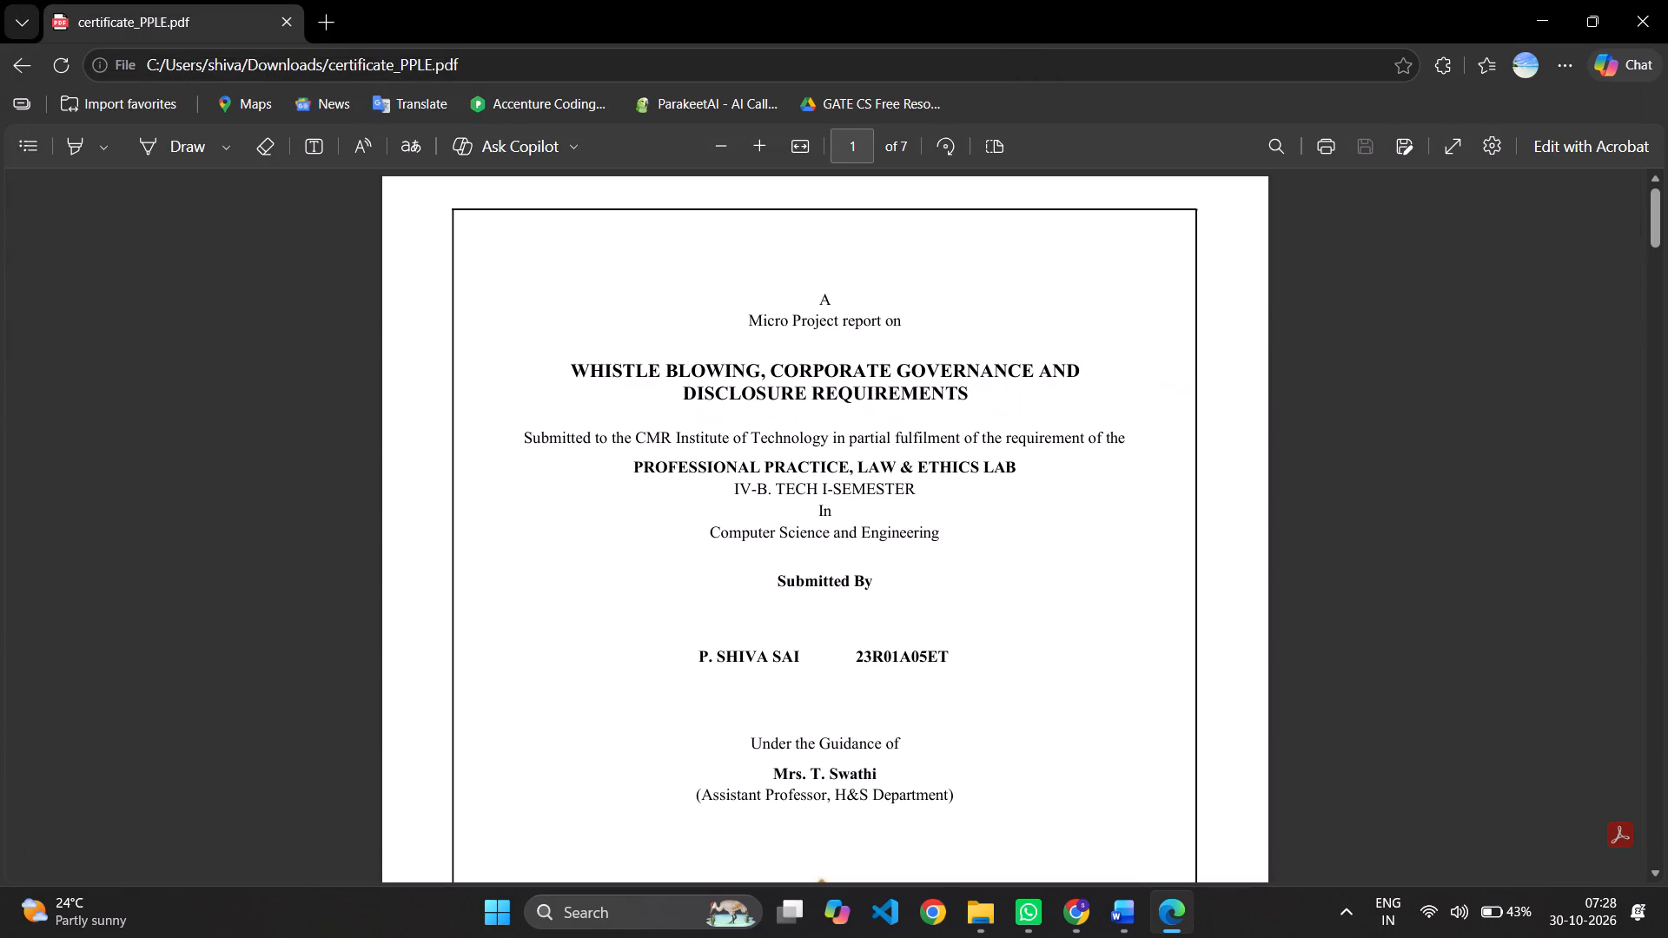
Close the PDF and look for the saved file in the Downloads folder, refreshing the listing.
click(1667, 0)
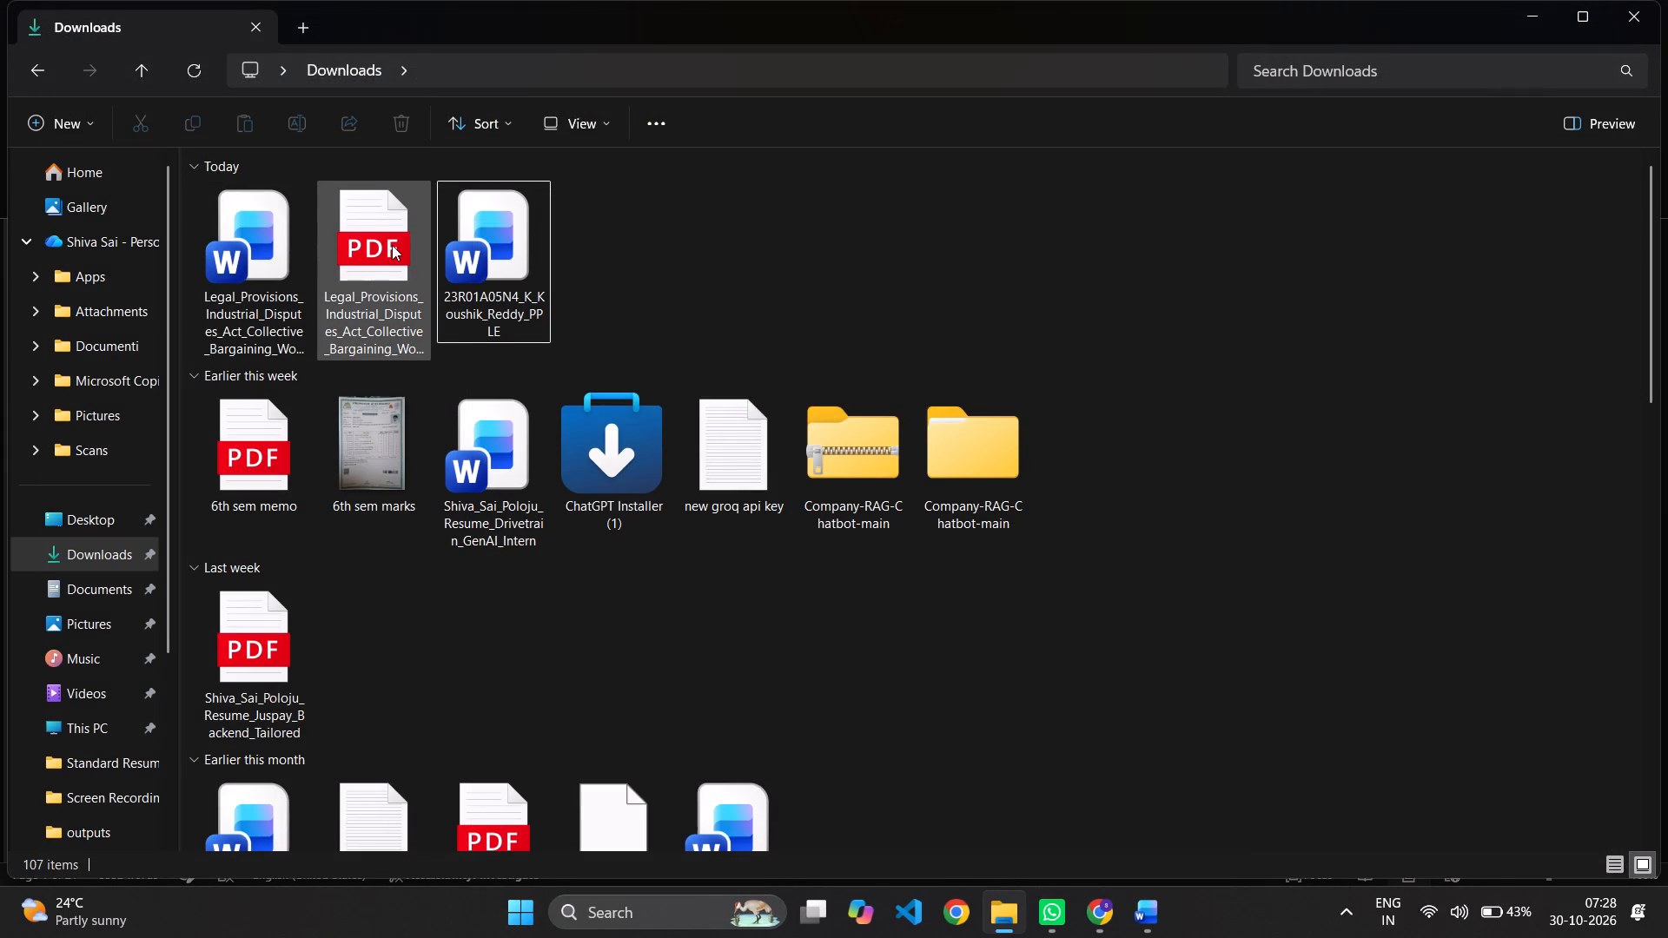
scroll(609, 298, left, 2)
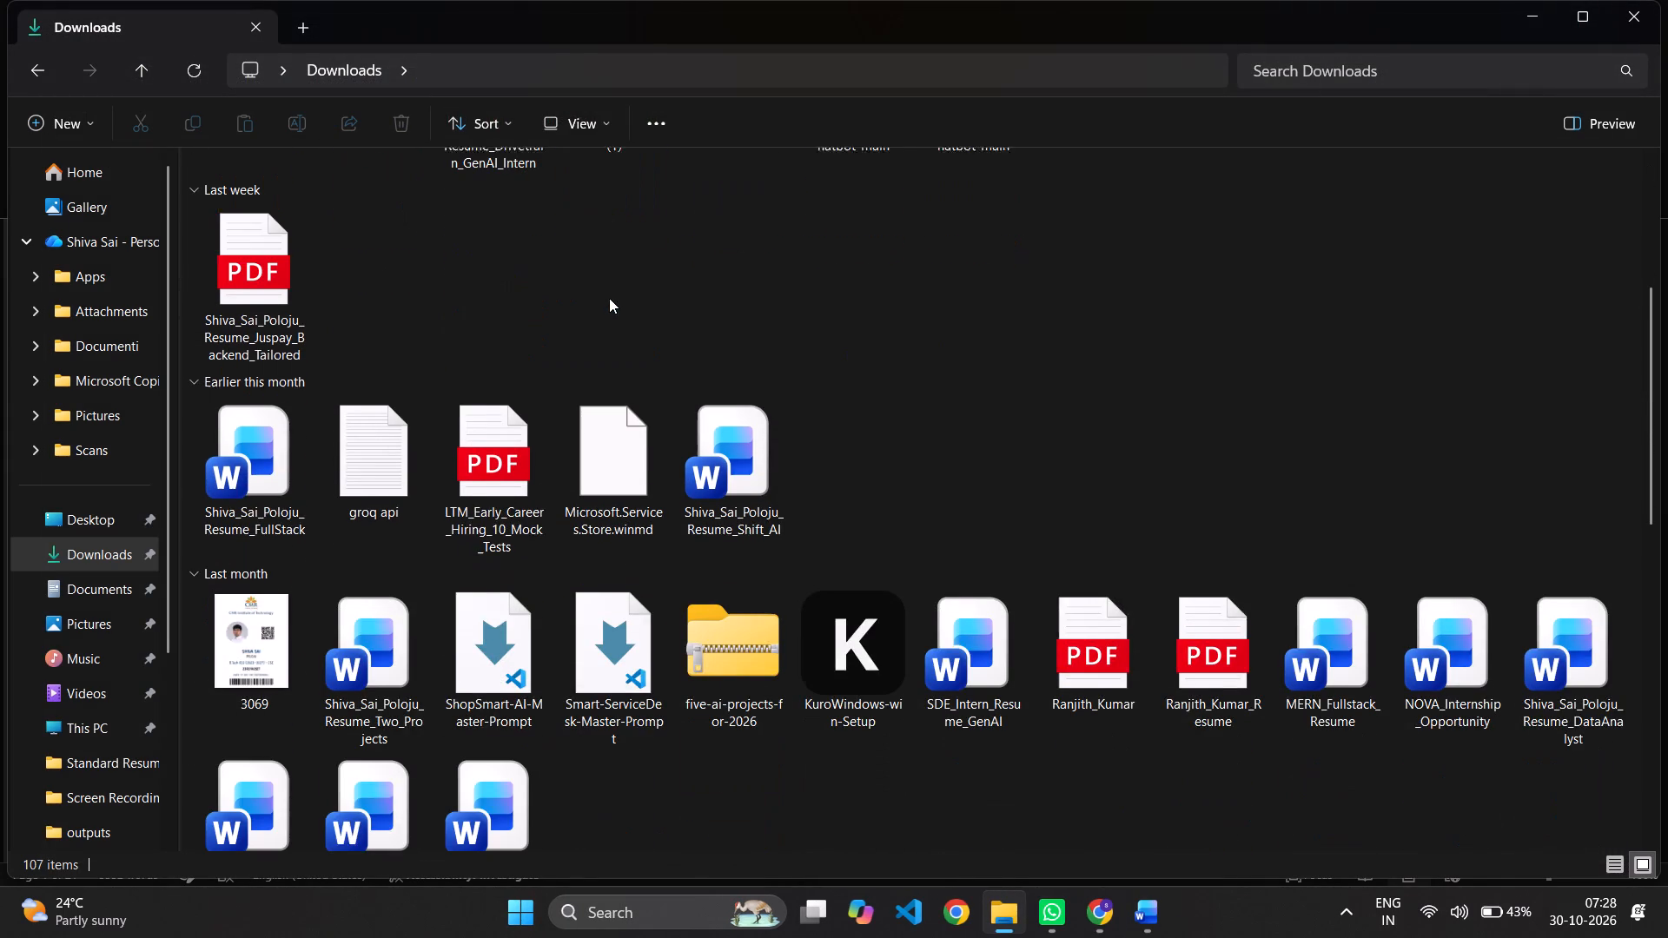
scroll(609, 298, left, 2)
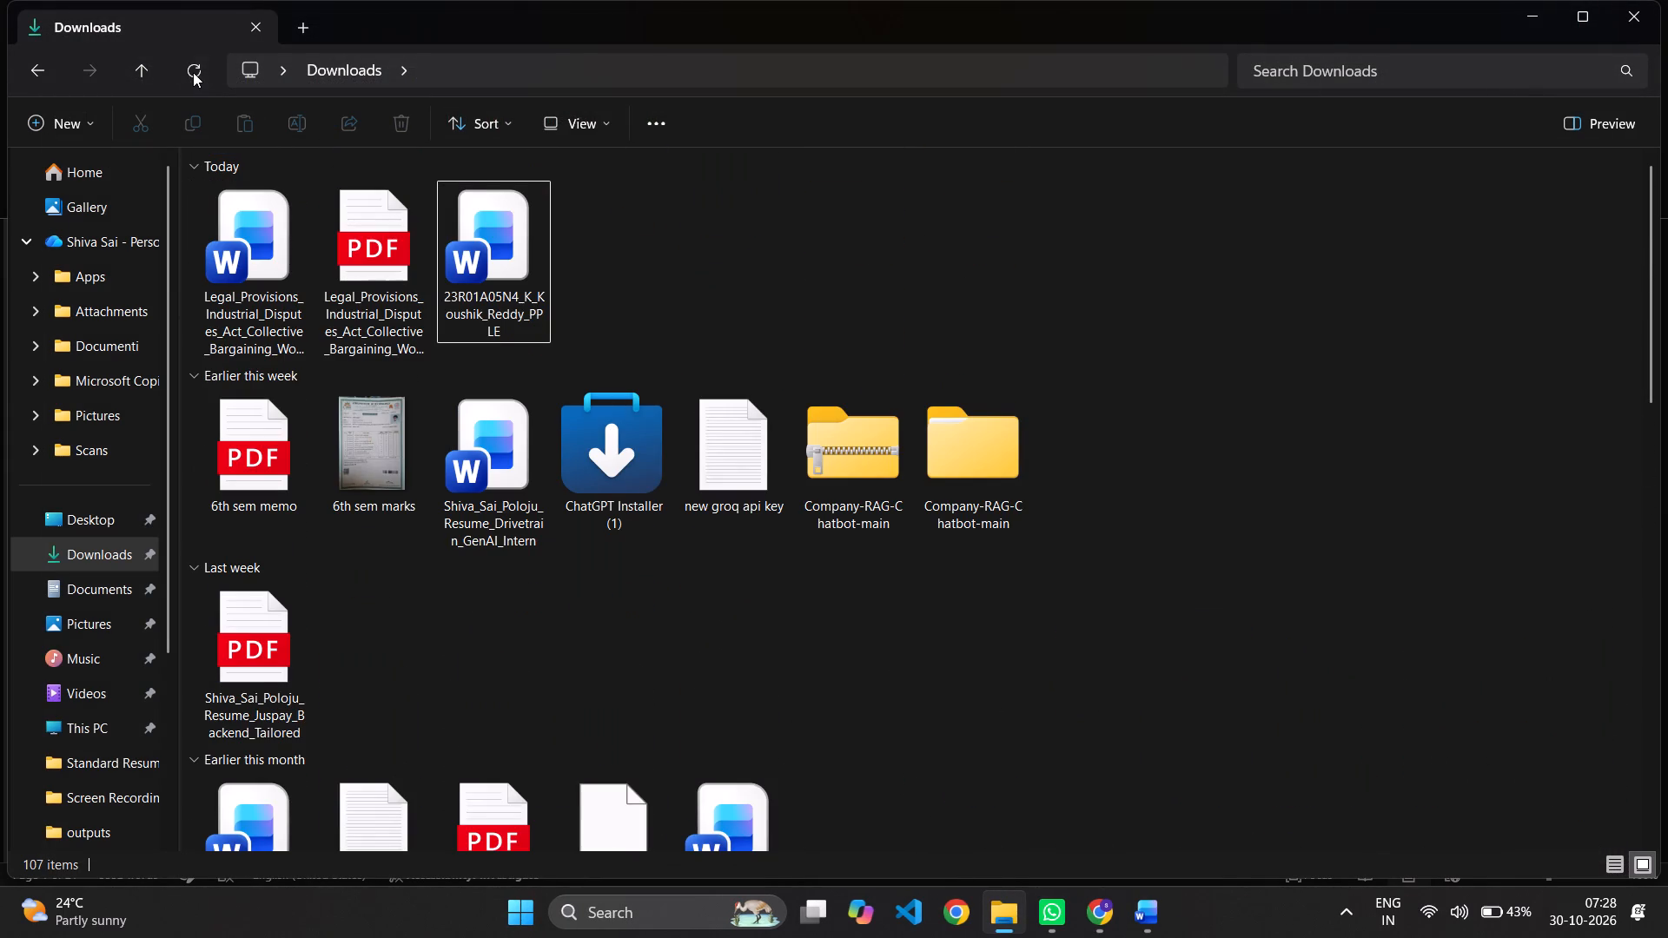
click(193, 72)
click(193, 72)
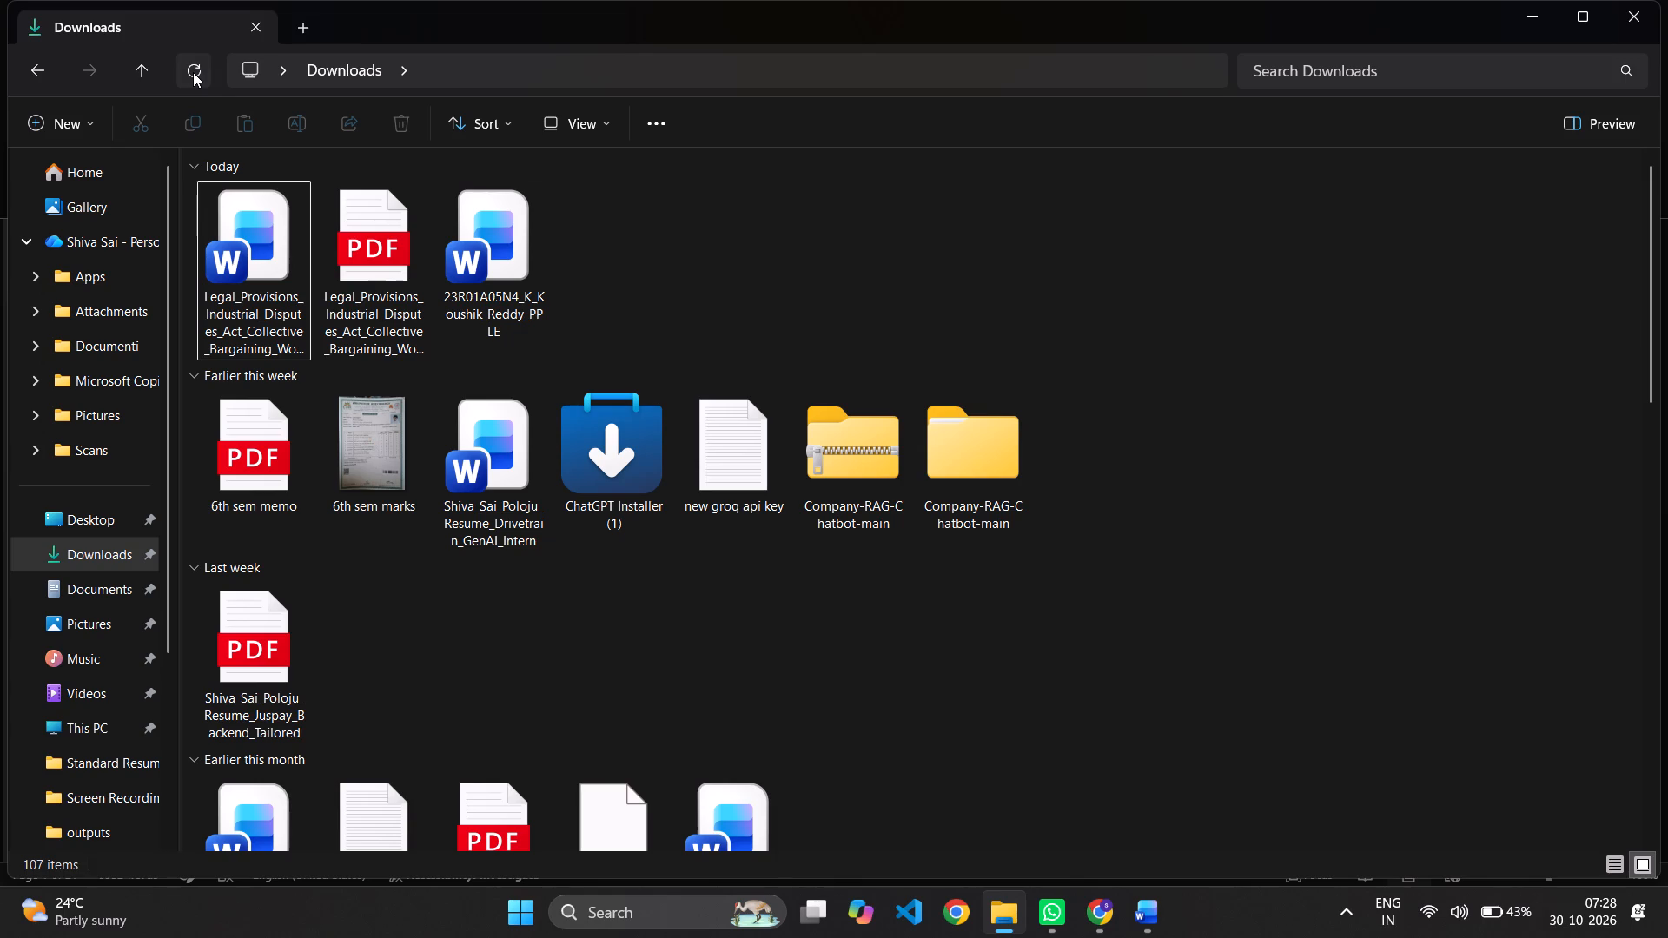
double_click(193, 72)
Switch to the Legal_Provisions report in Word and check its print preview and page-range options.
click(1154, 917)
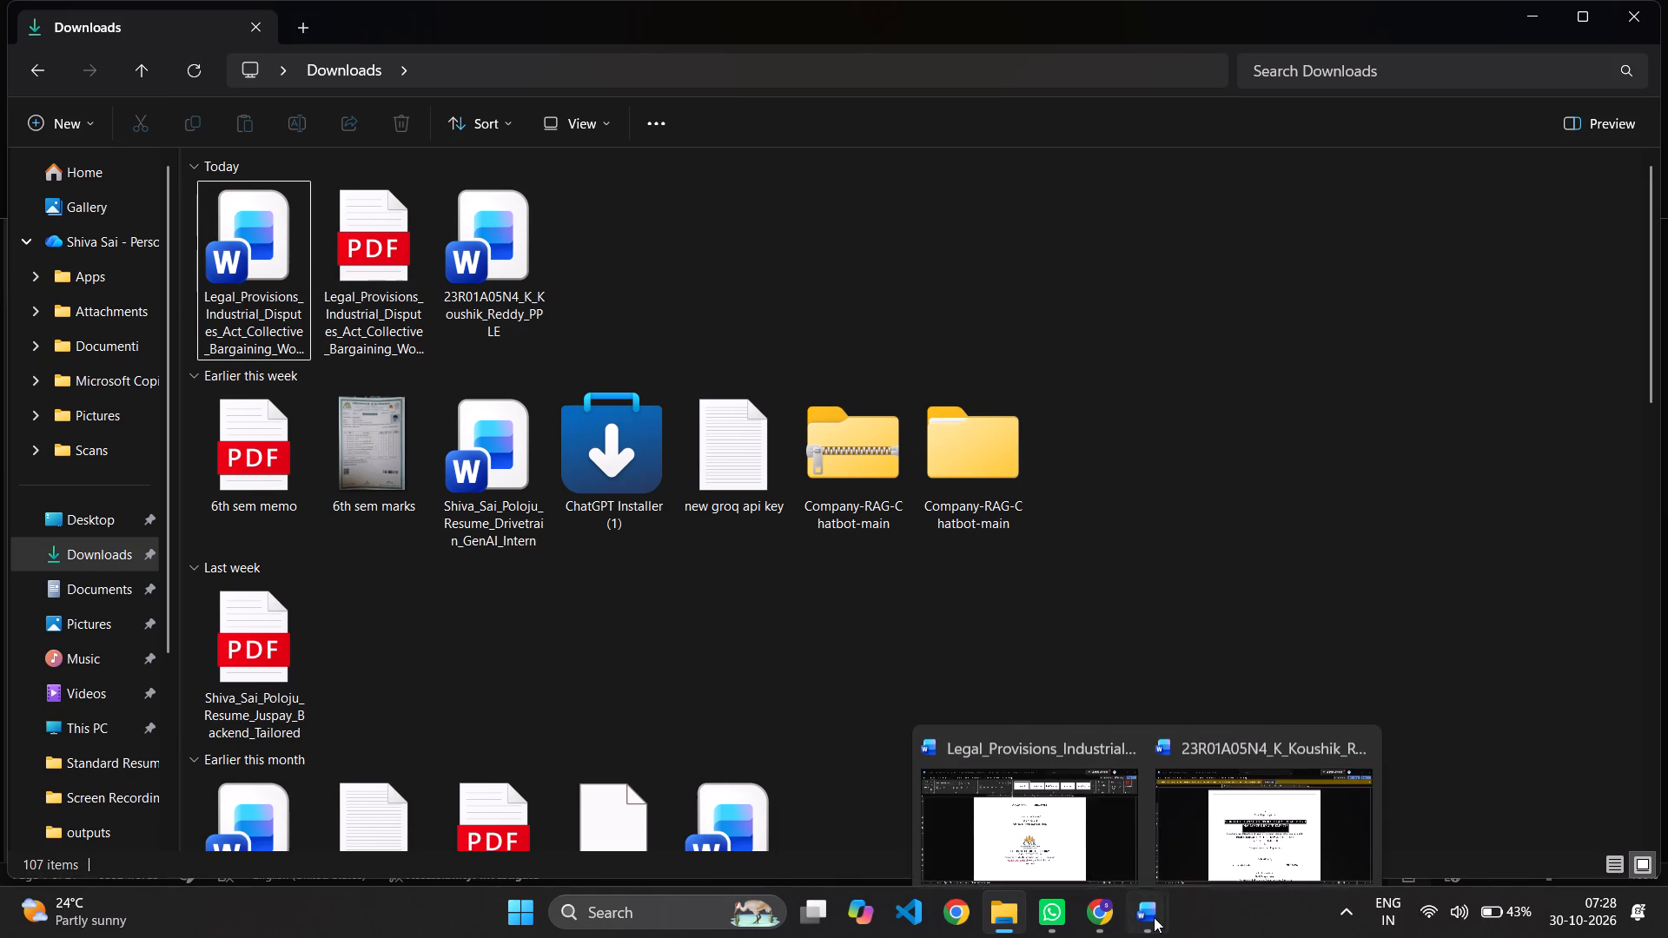
click(1183, 830)
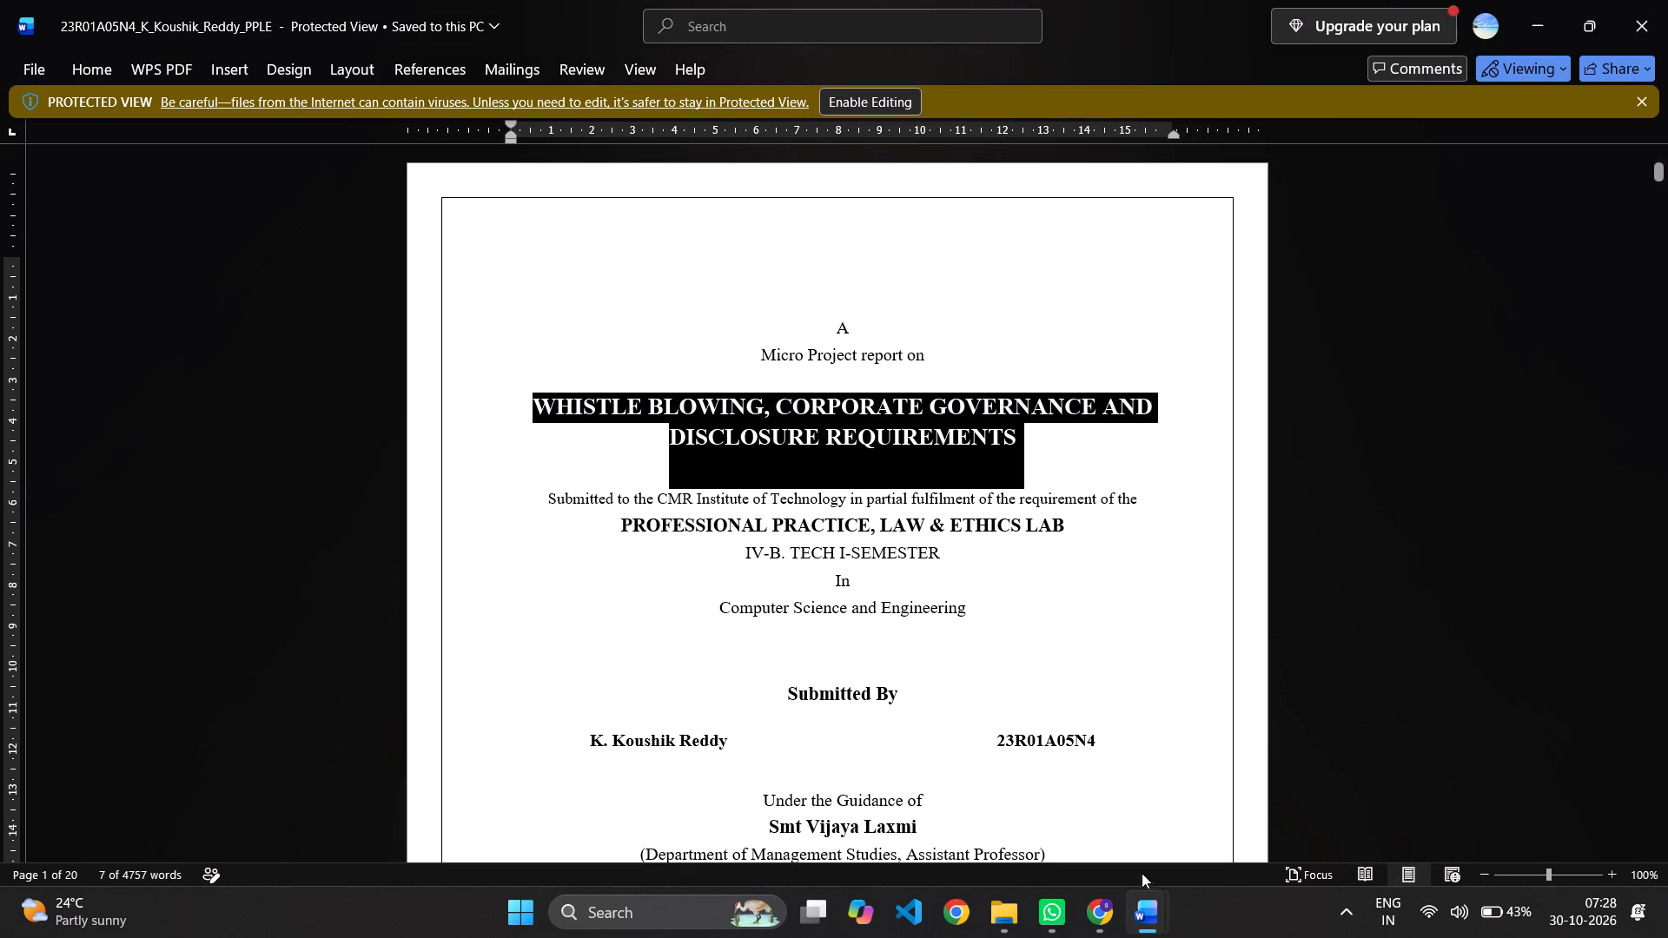
click(1051, 797)
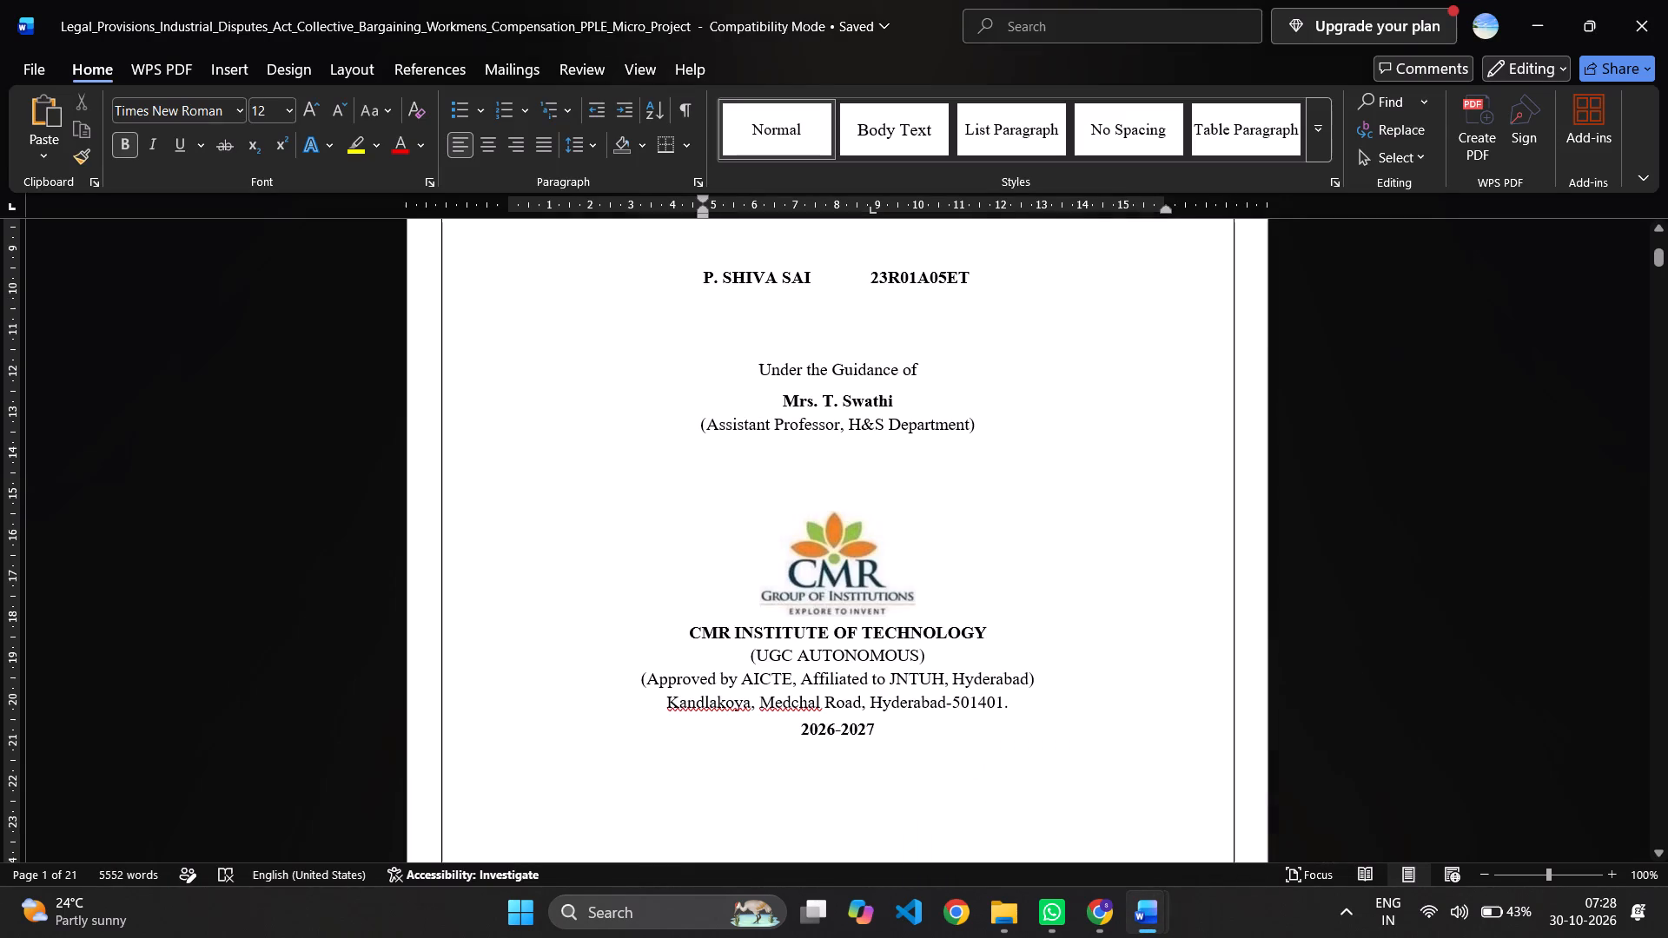
scroll(845, 603, up, 11)
key(ctrl+p)
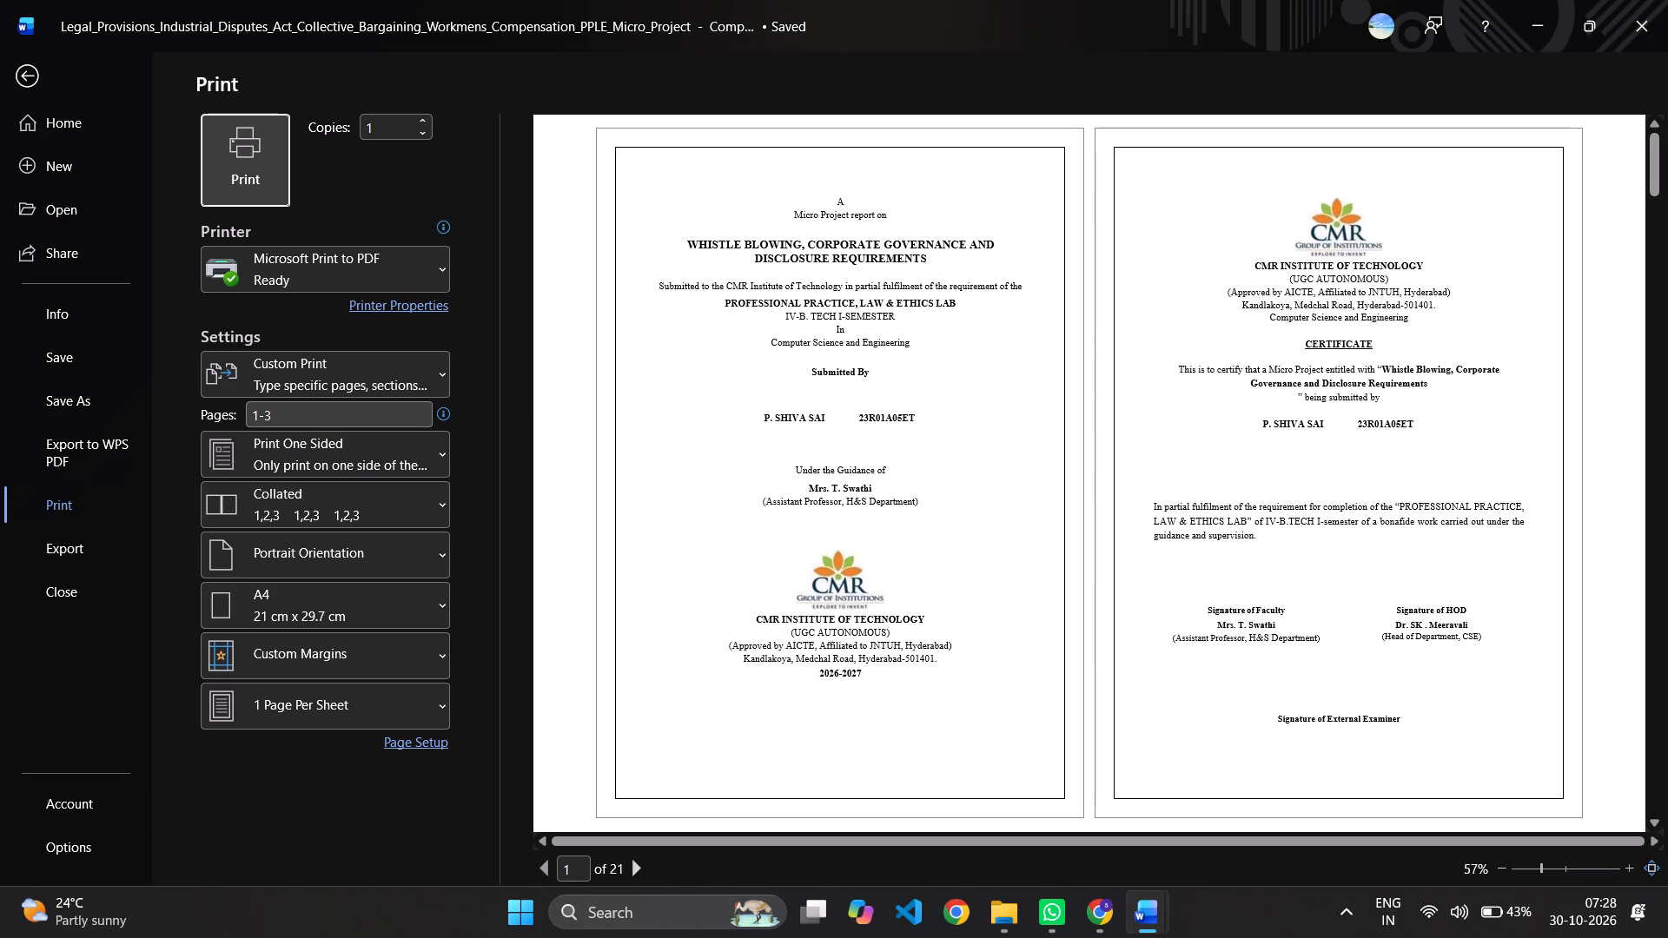
scroll(1173, 504, down, 20)
scroll(1173, 504, down, 20)
scroll(1173, 504, down, 20)
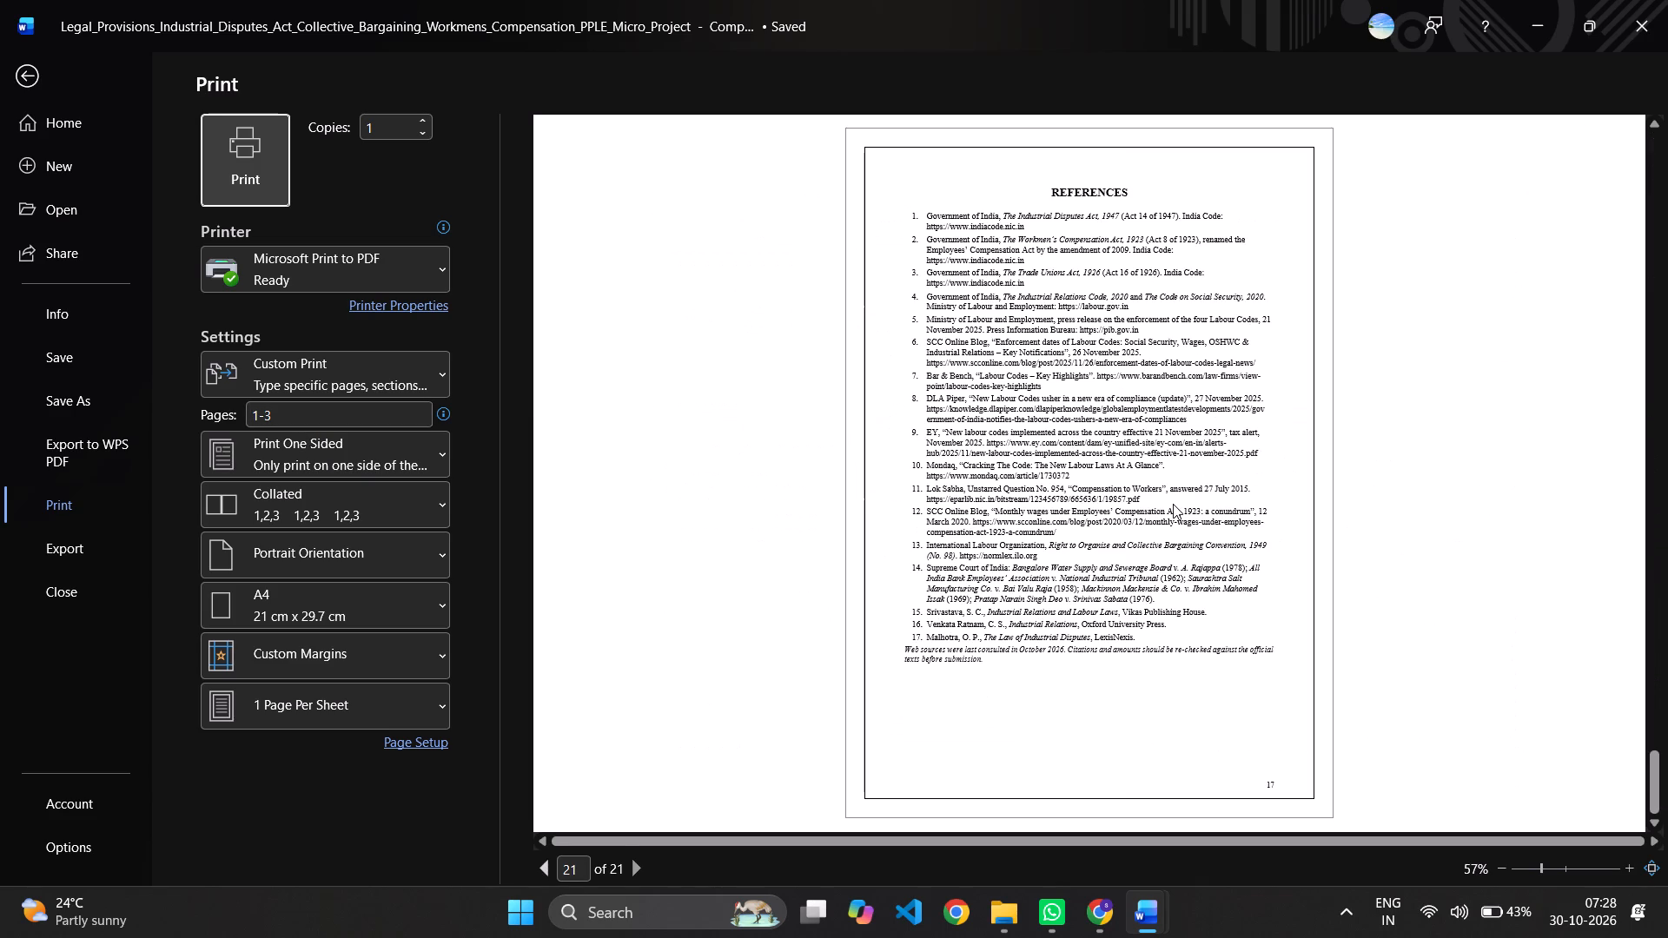
scroll(1173, 504, up, 20)
scroll(1173, 504, up, 20)
scroll(1173, 504, up, 20)
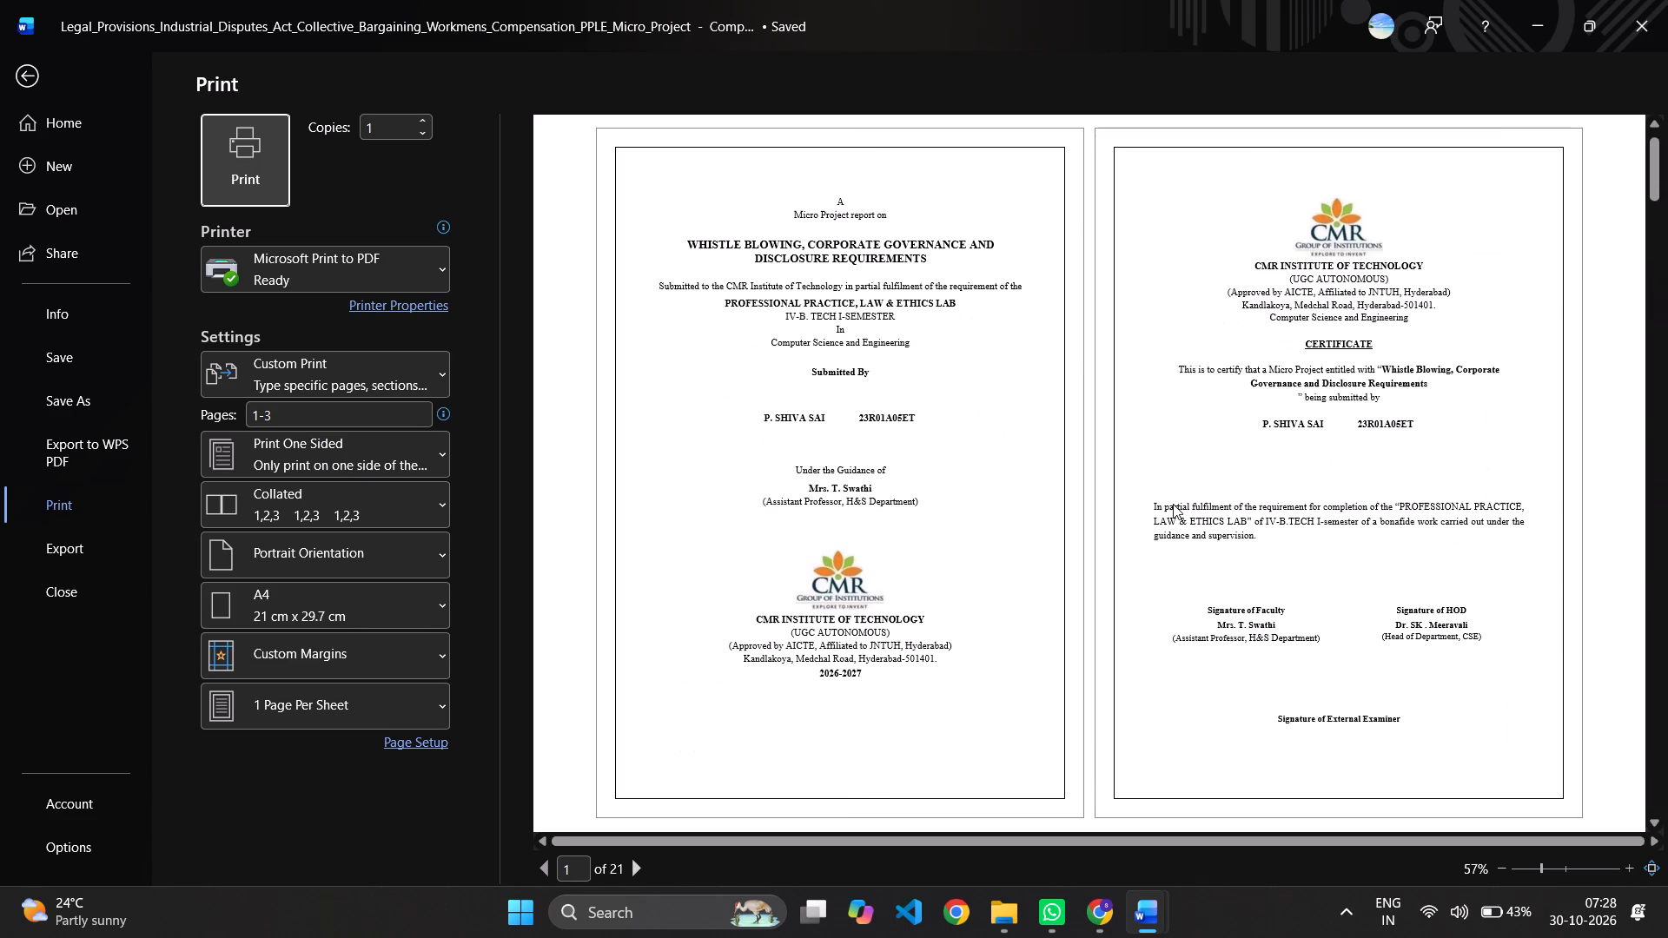
scroll(1173, 504, up, 20)
scroll(1173, 504, up, 4)
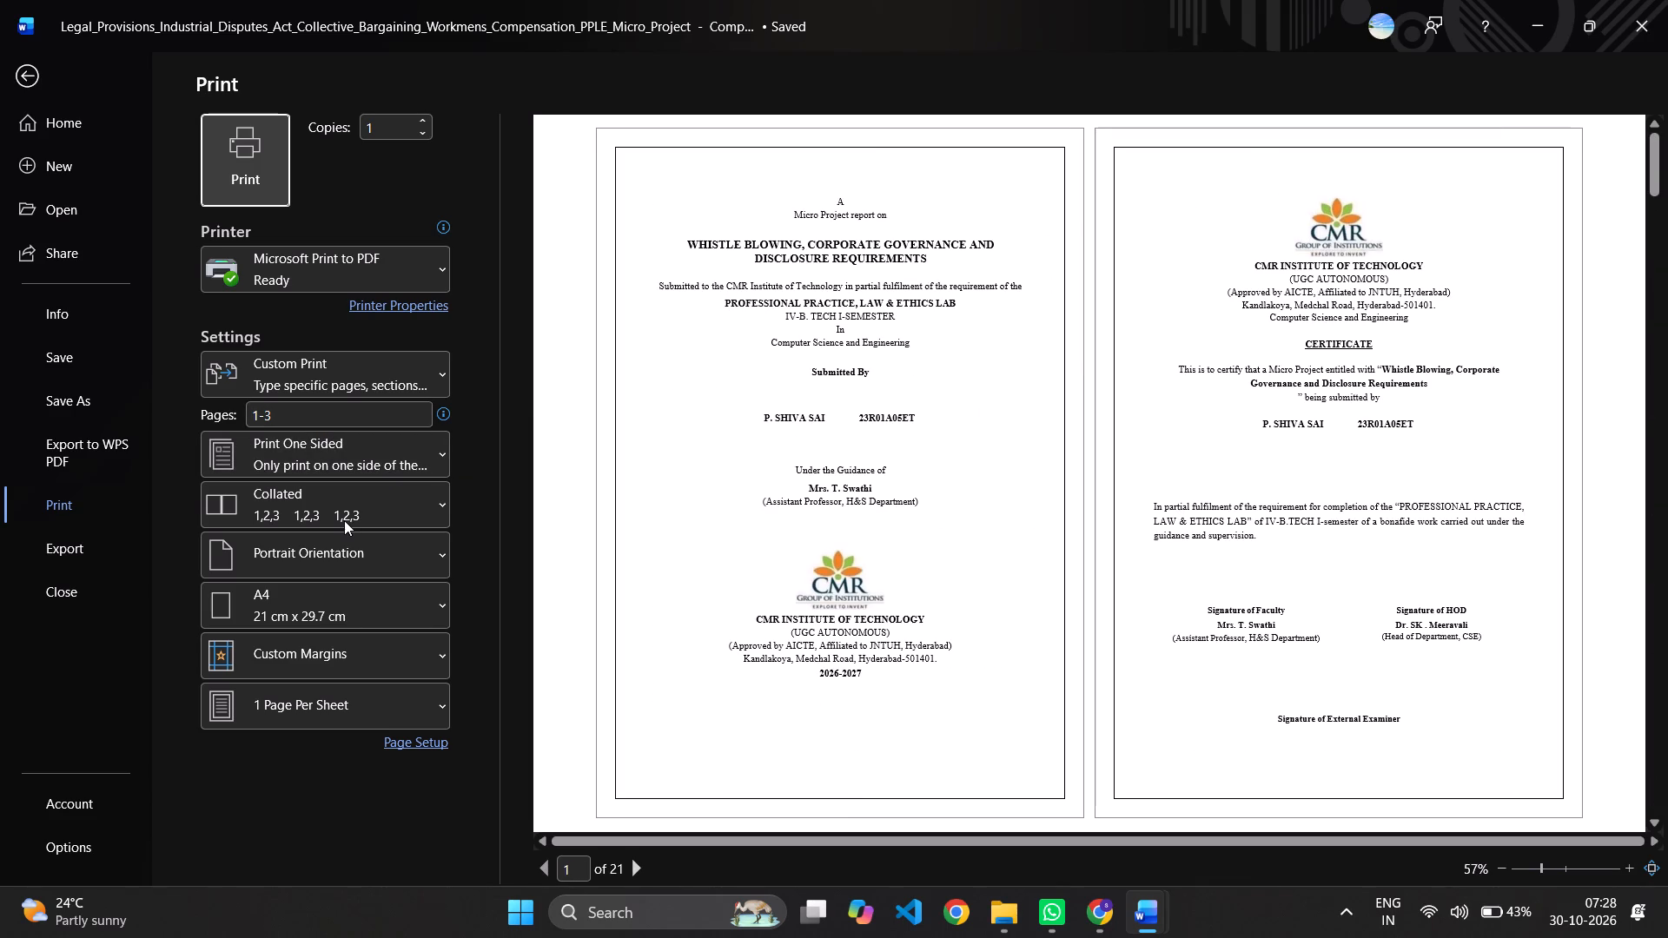
click(344, 520)
click(344, 520)
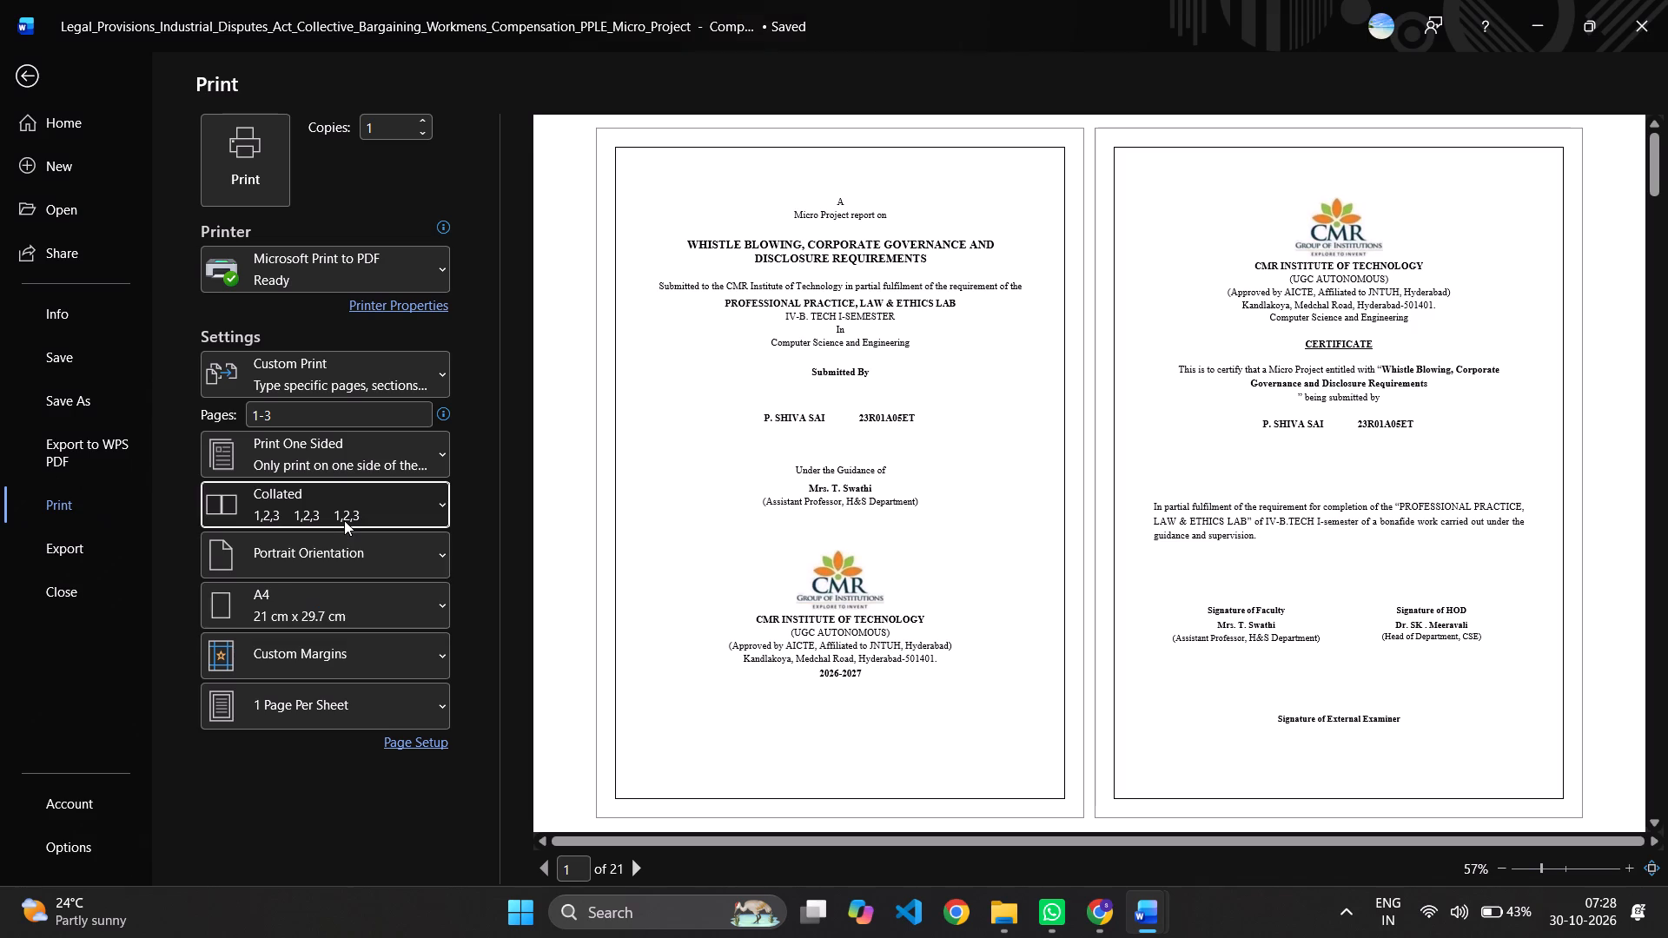
click(288, 402)
click(353, 375)
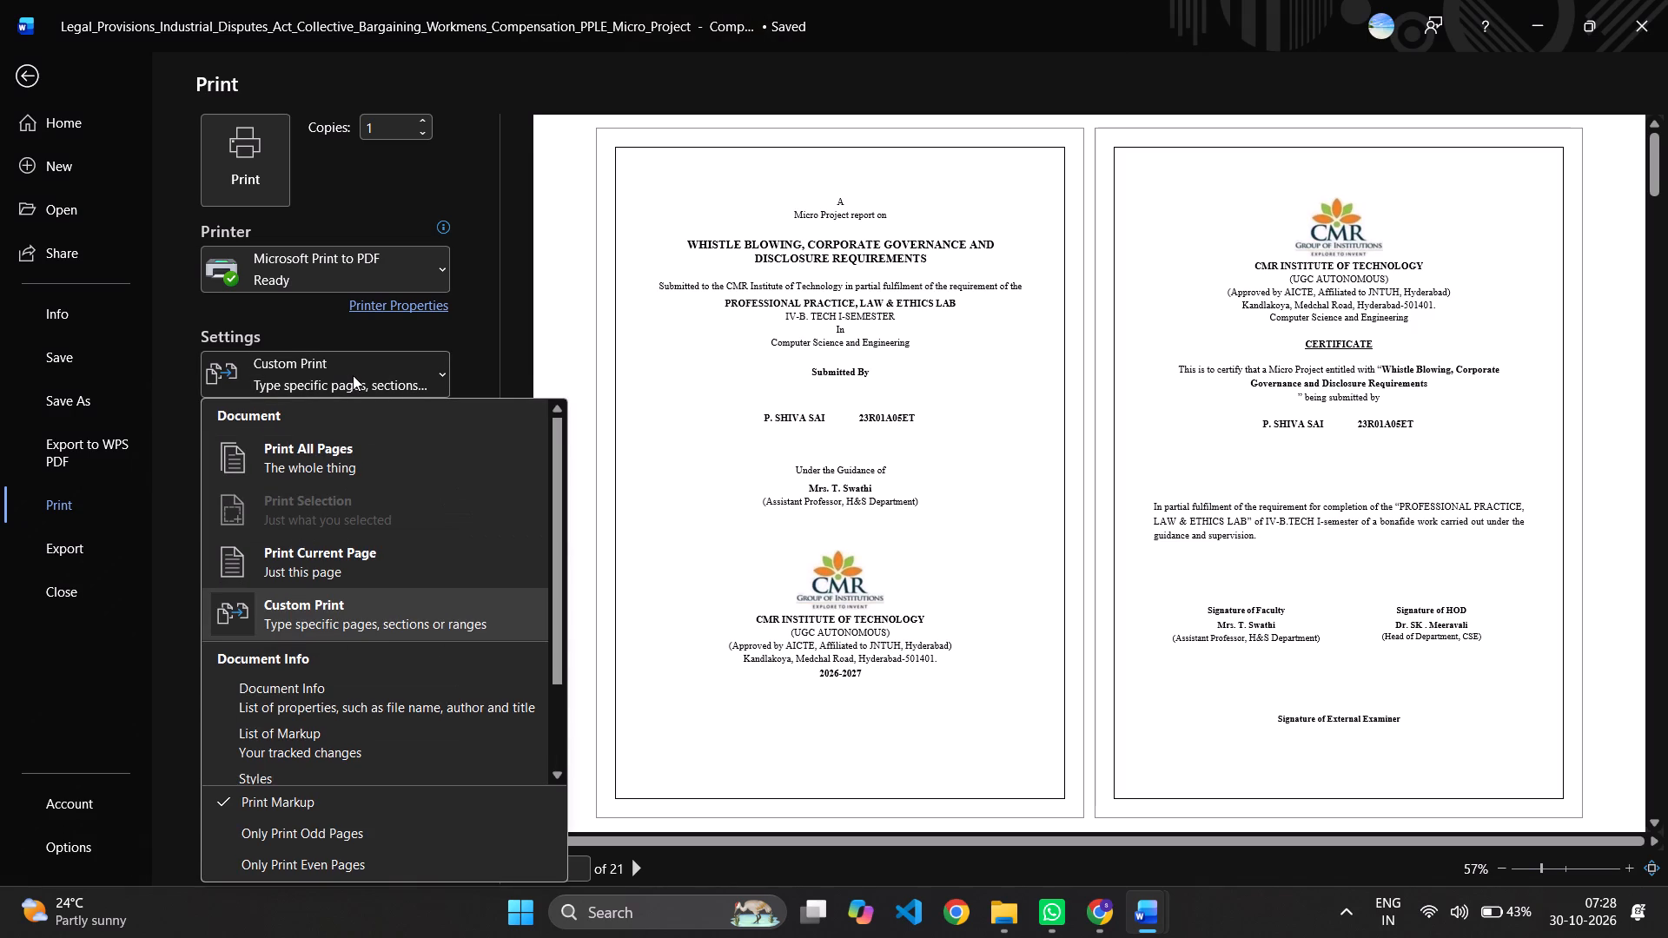
click(353, 375)
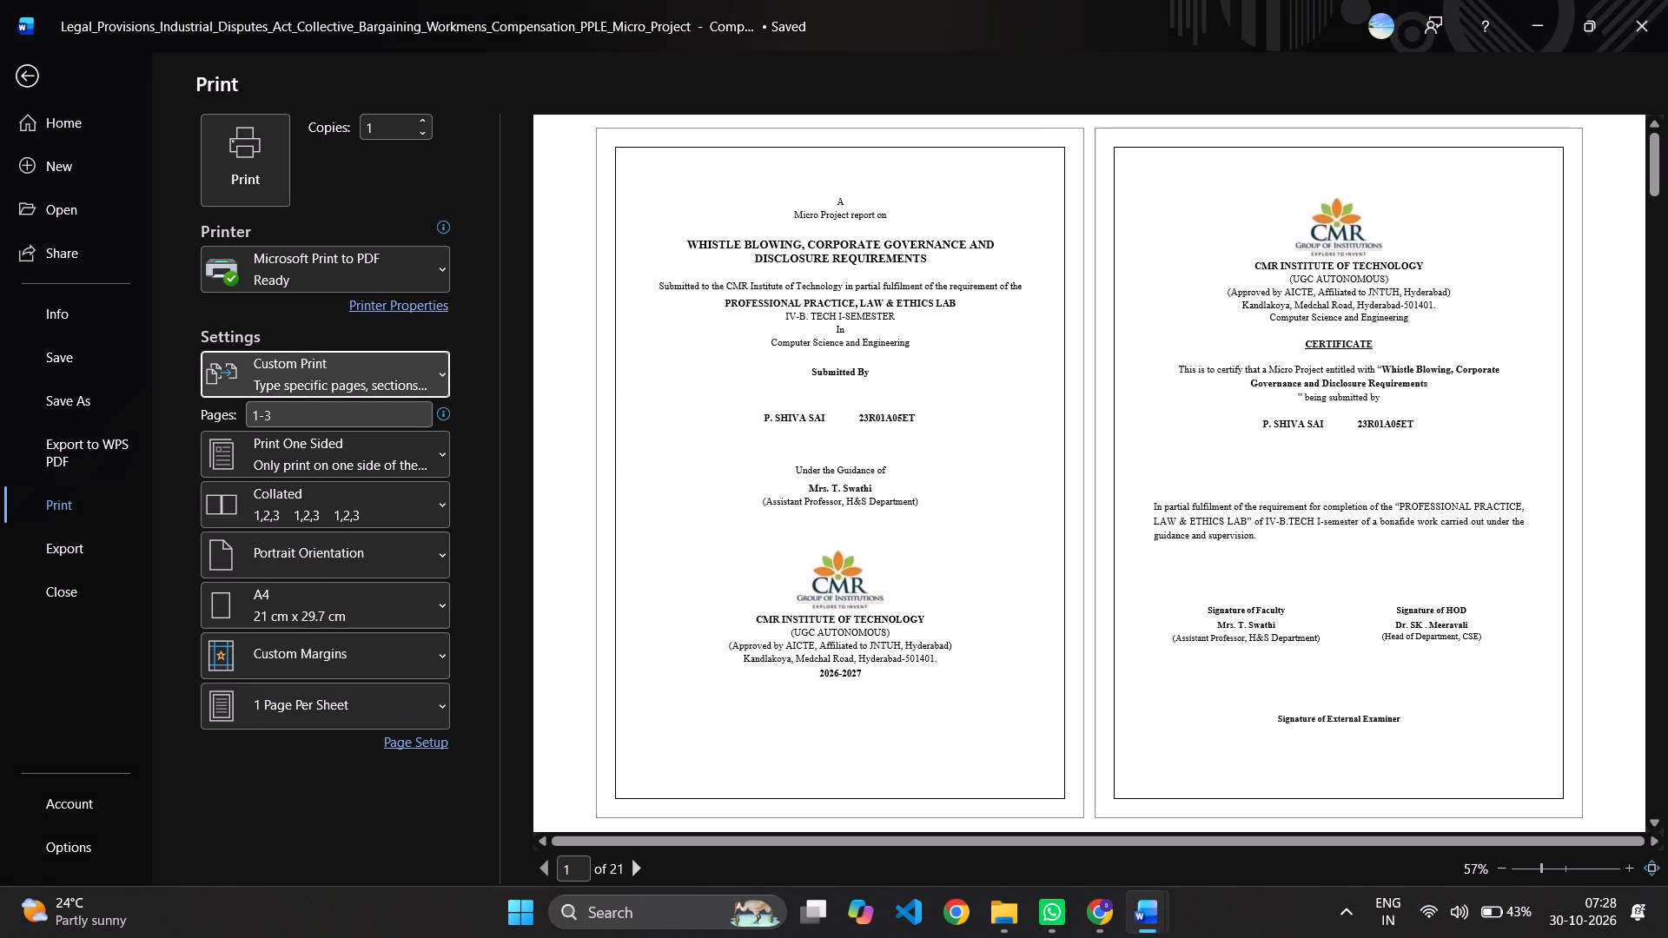
Print pages 1,2,3 of the report to a PDF named cert in Downloads.
click(306, 425)
click(306, 425)
key(BackSpace)
key(BackSpace)
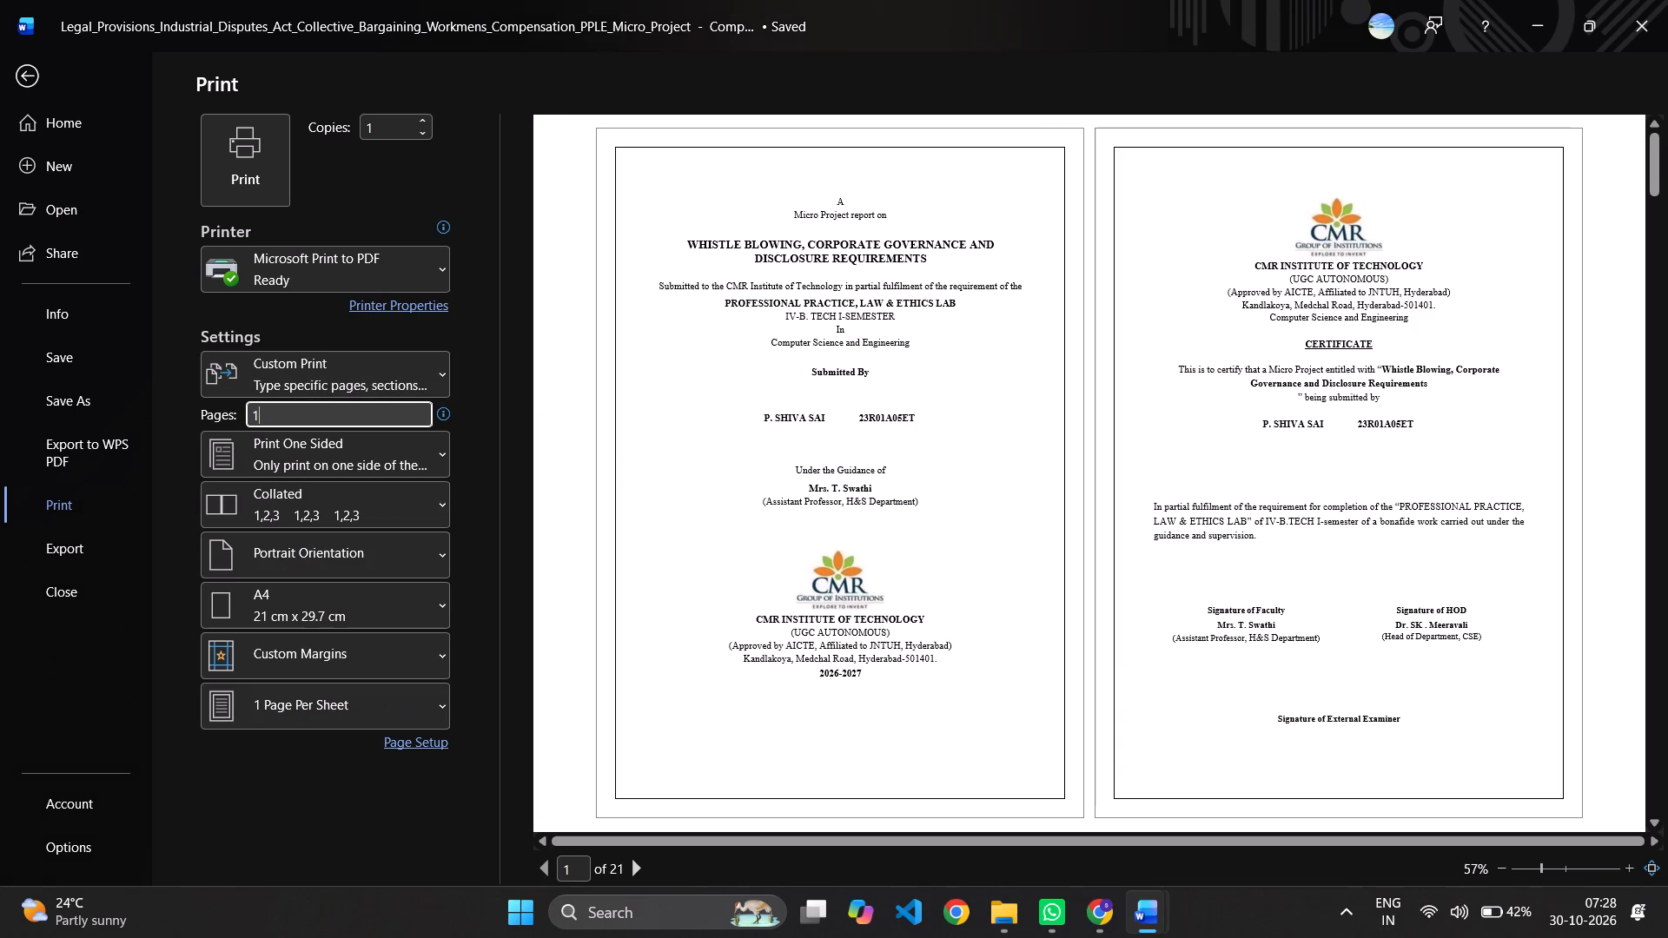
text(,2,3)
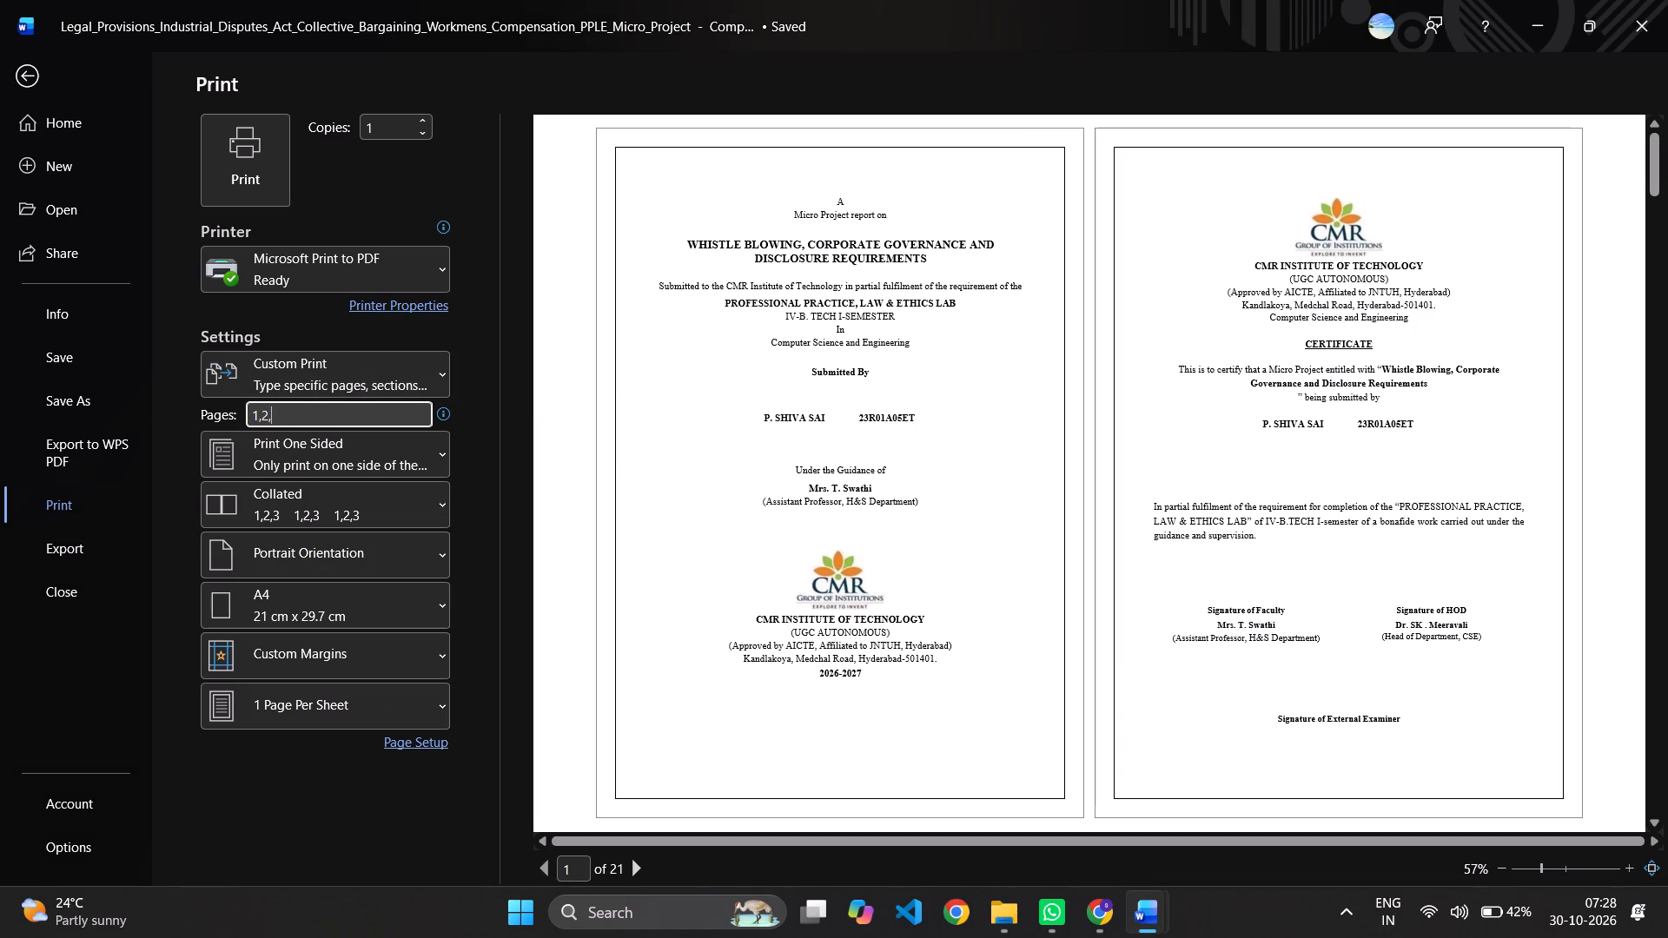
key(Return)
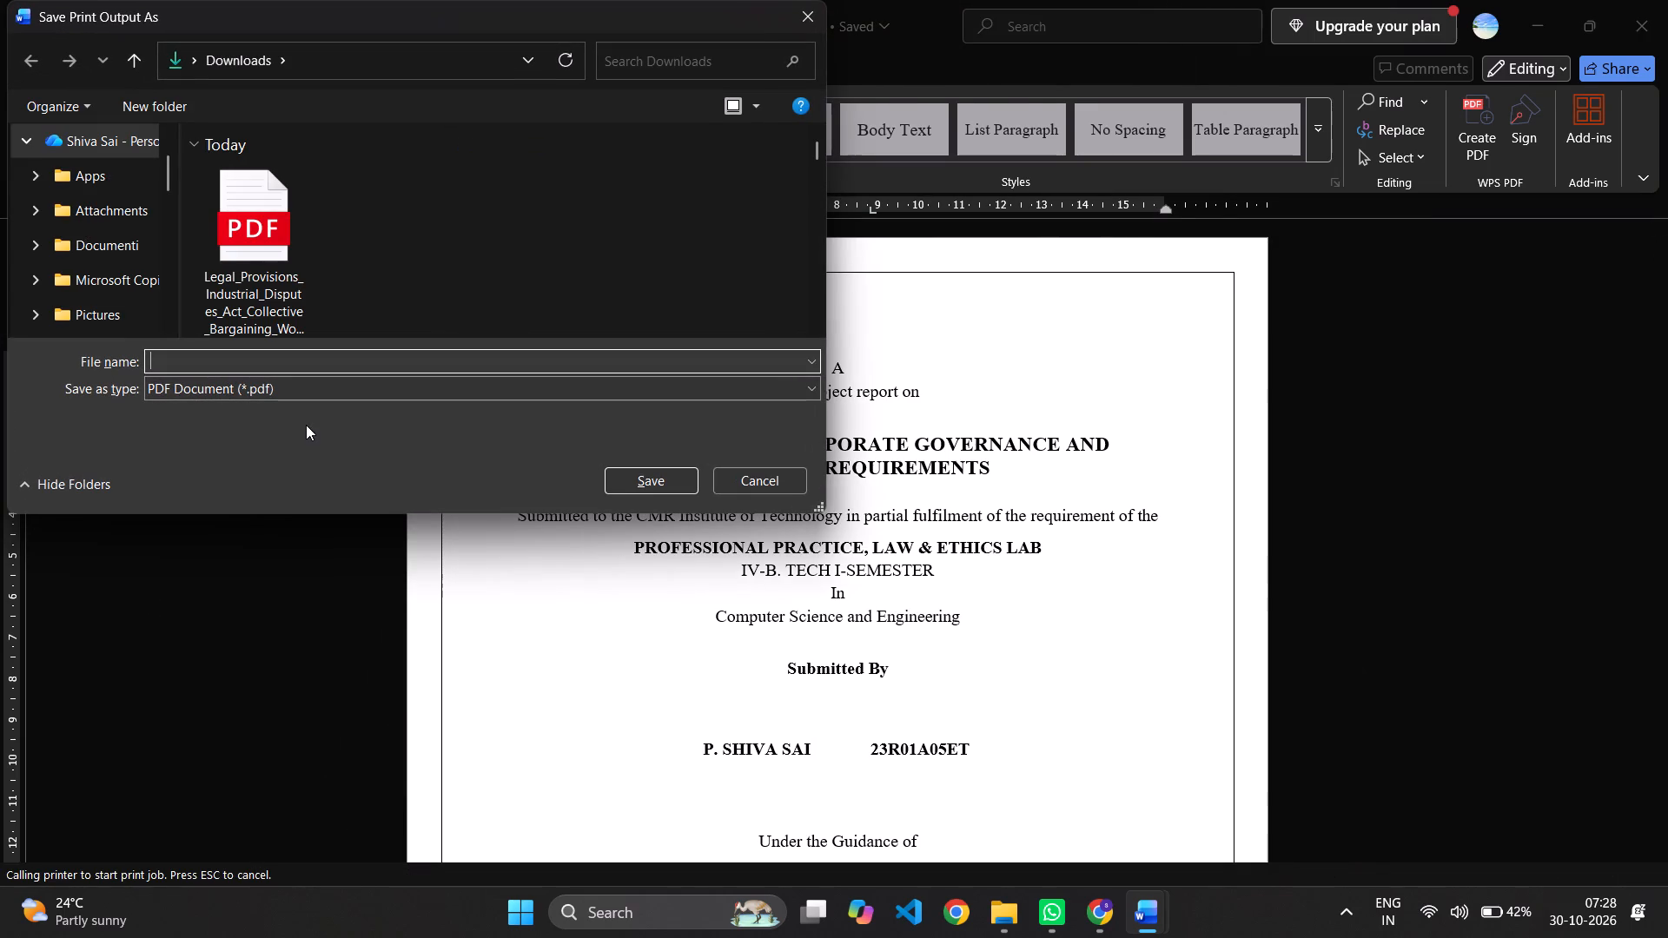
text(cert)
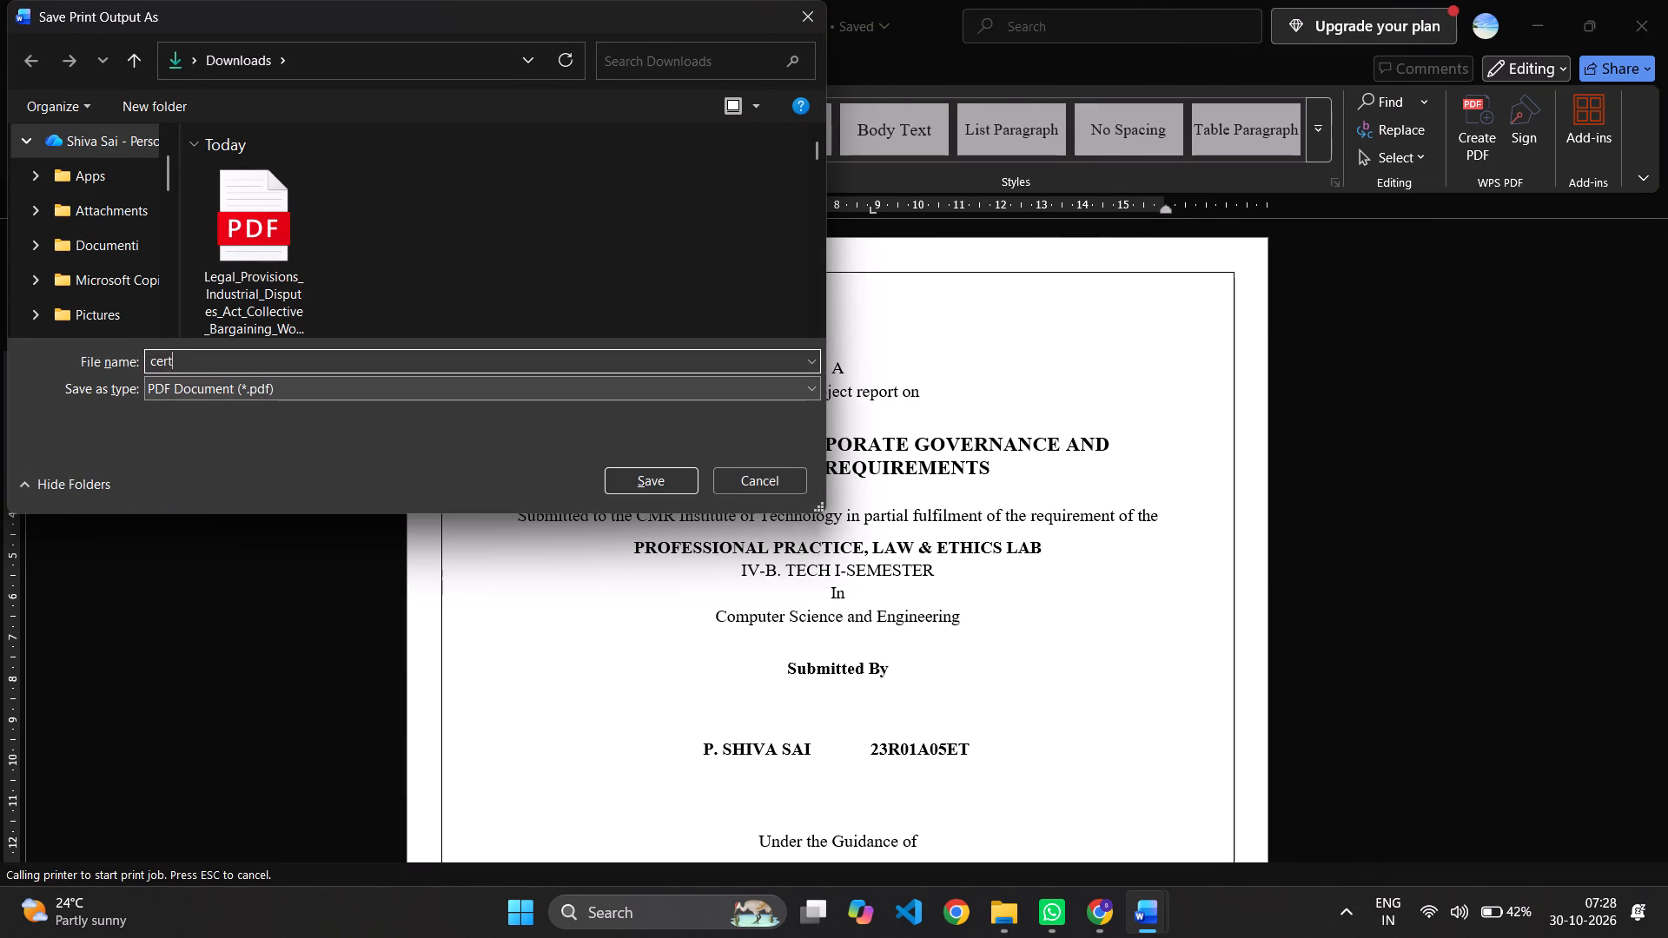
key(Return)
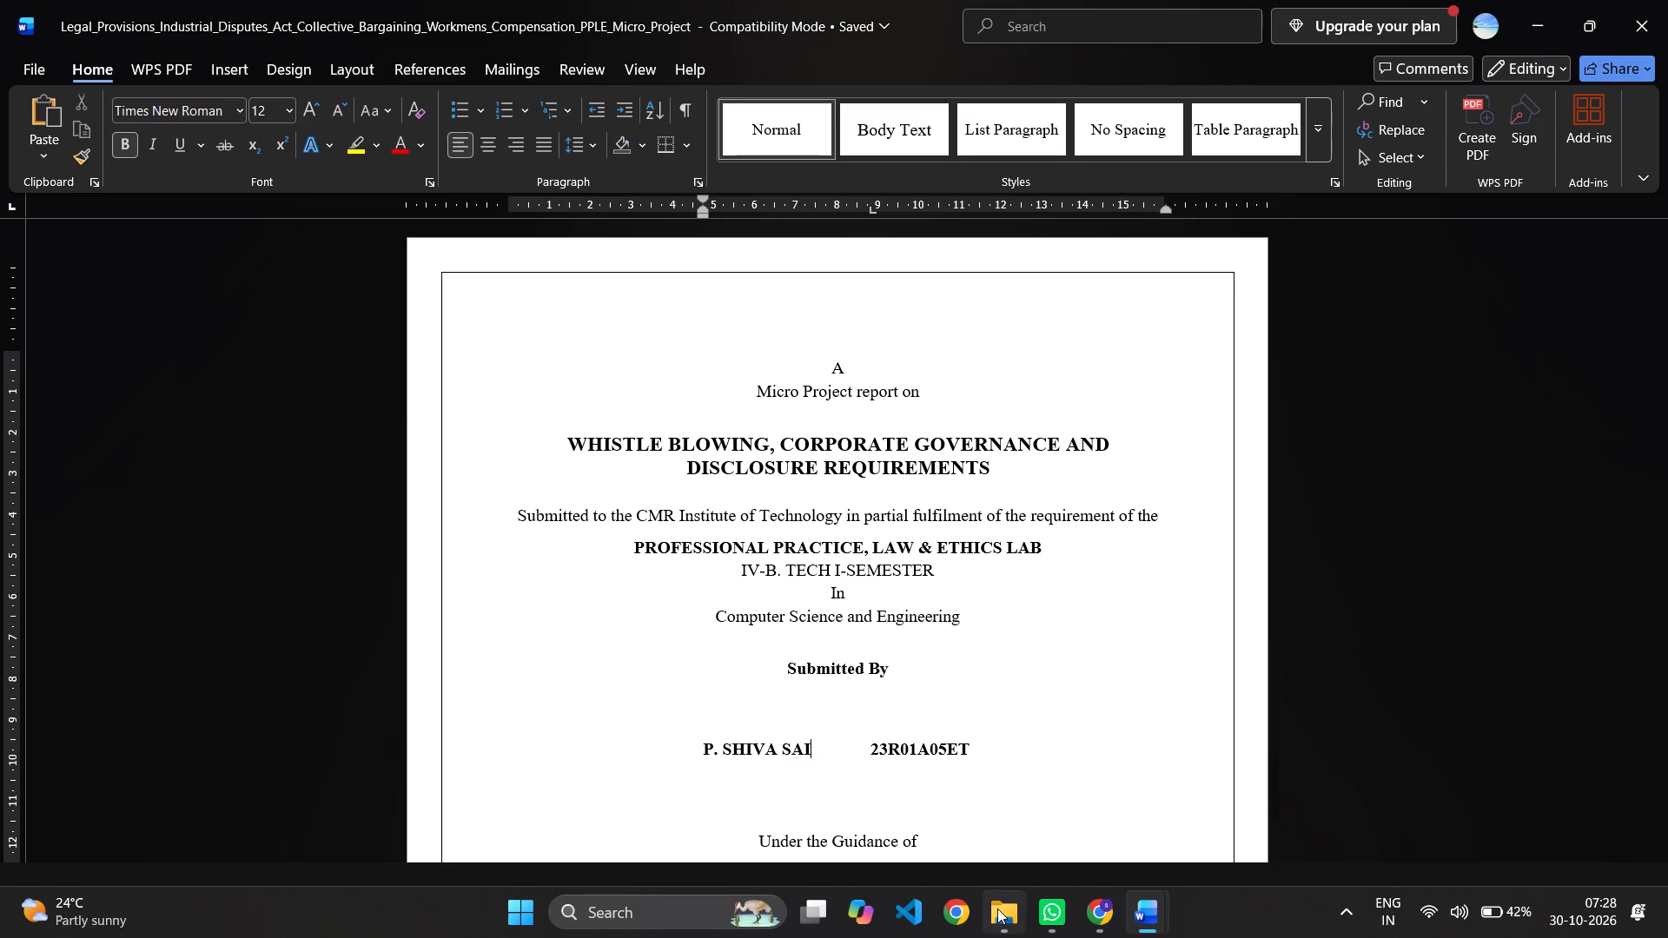
Open the cert PDF from the Downloads folder and look through its pages.
click(997, 908)
double_click(648, 267)
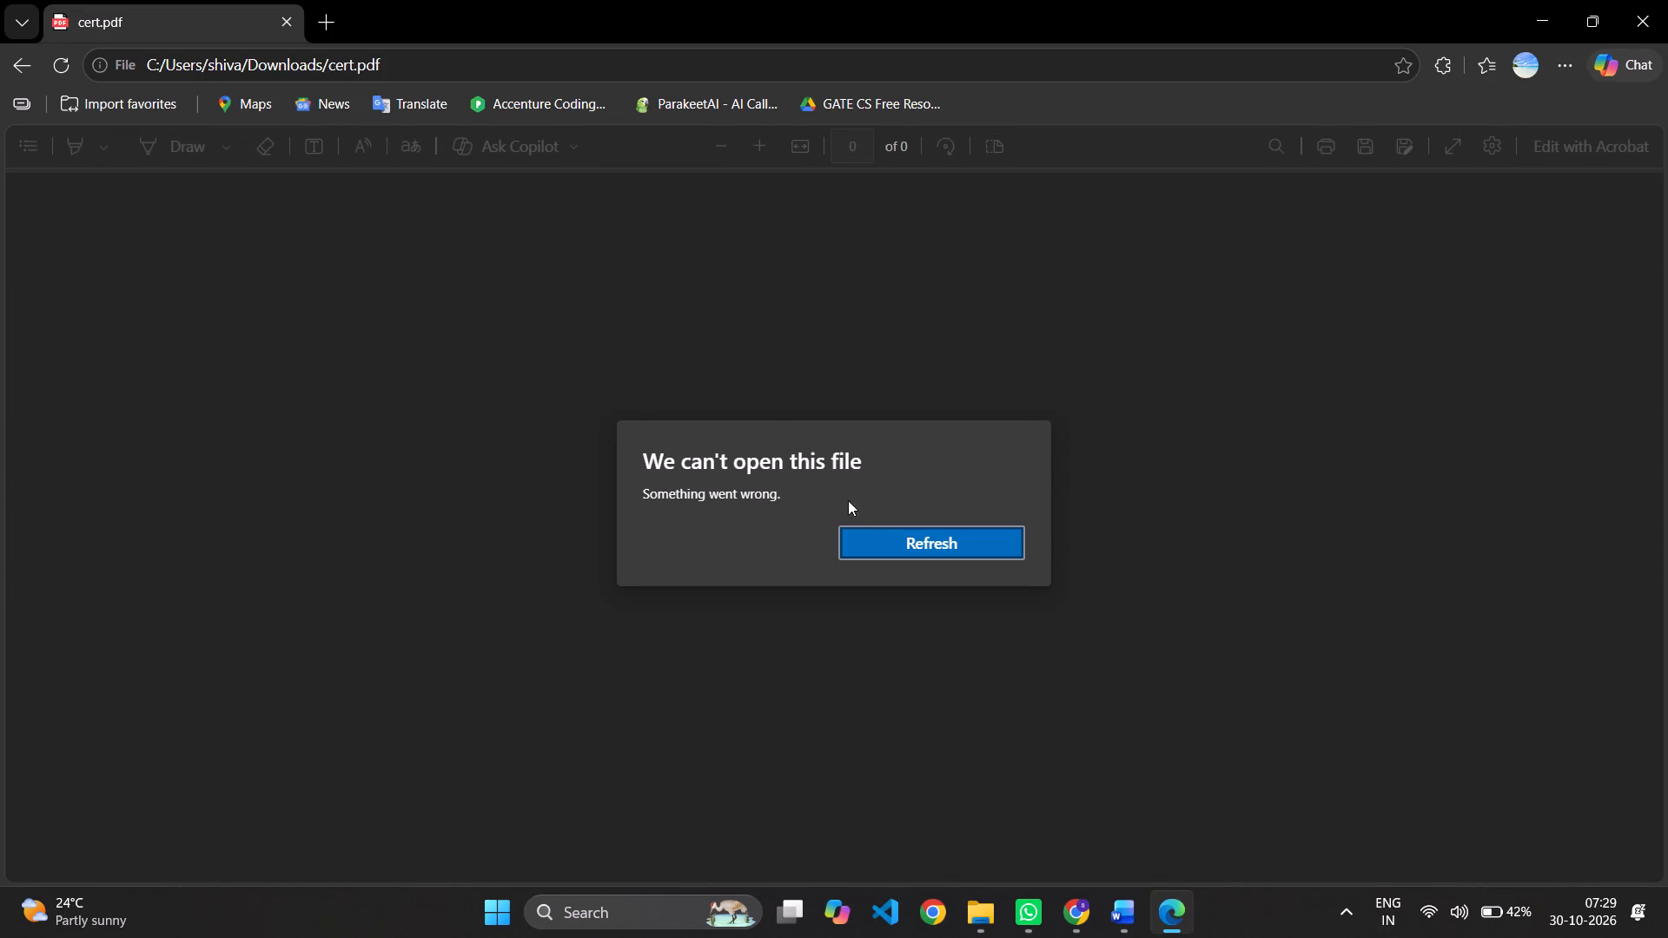
click(873, 530)
scroll(873, 530, down, 7)
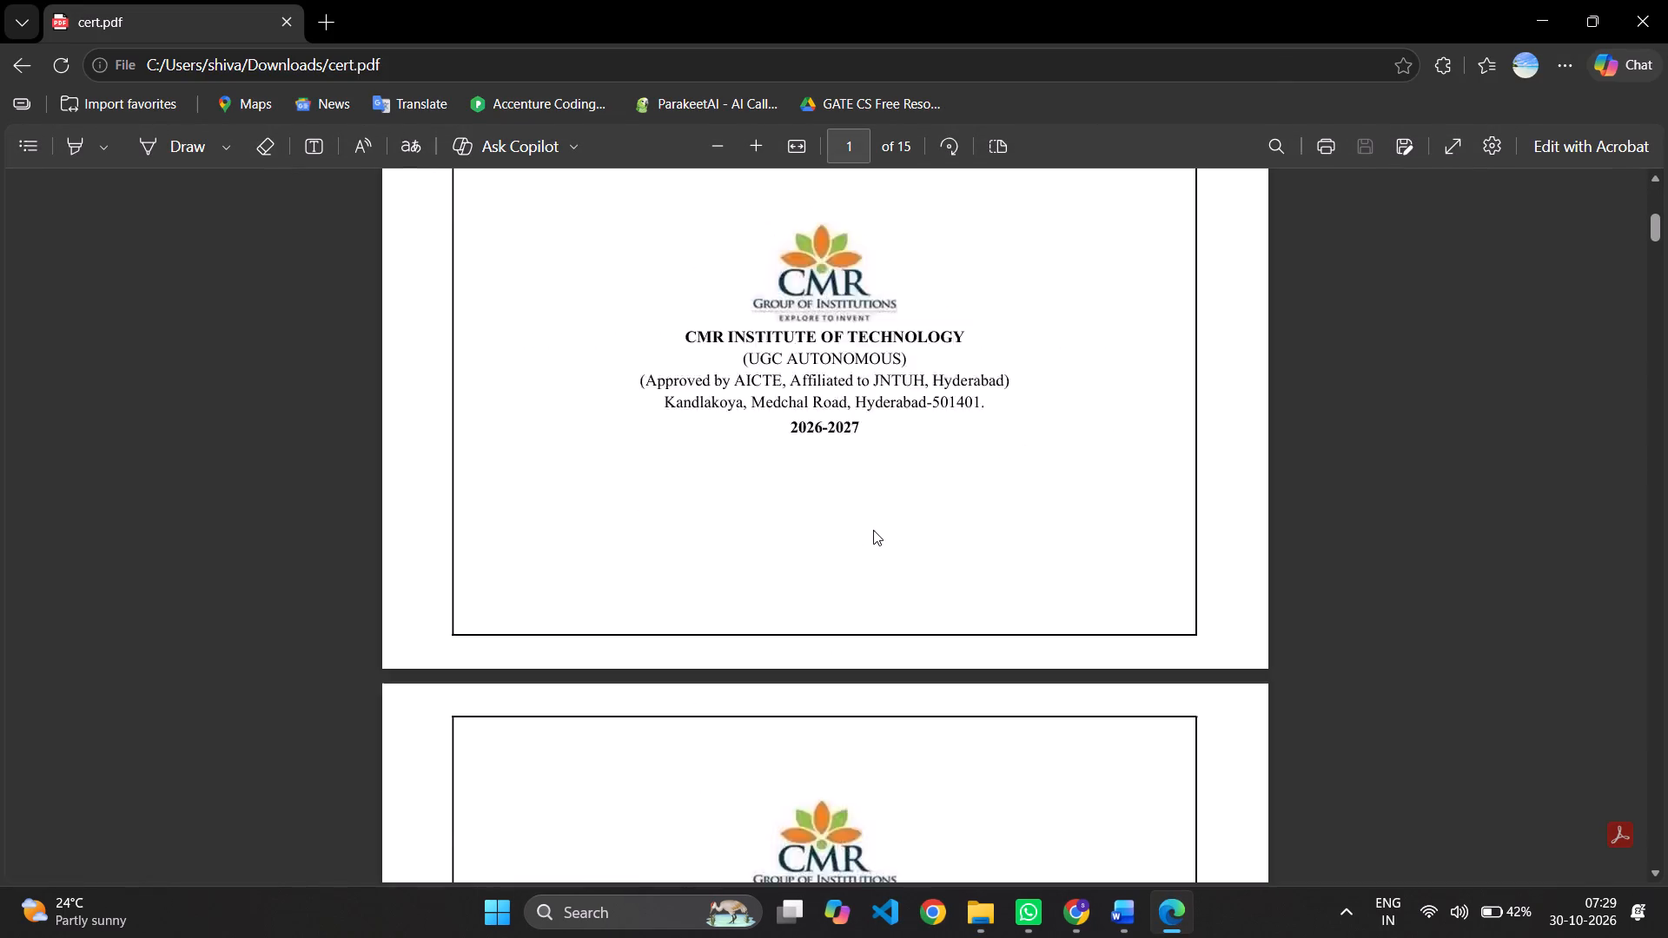
scroll(873, 530, down, 18)
scroll(873, 530, down, 18)
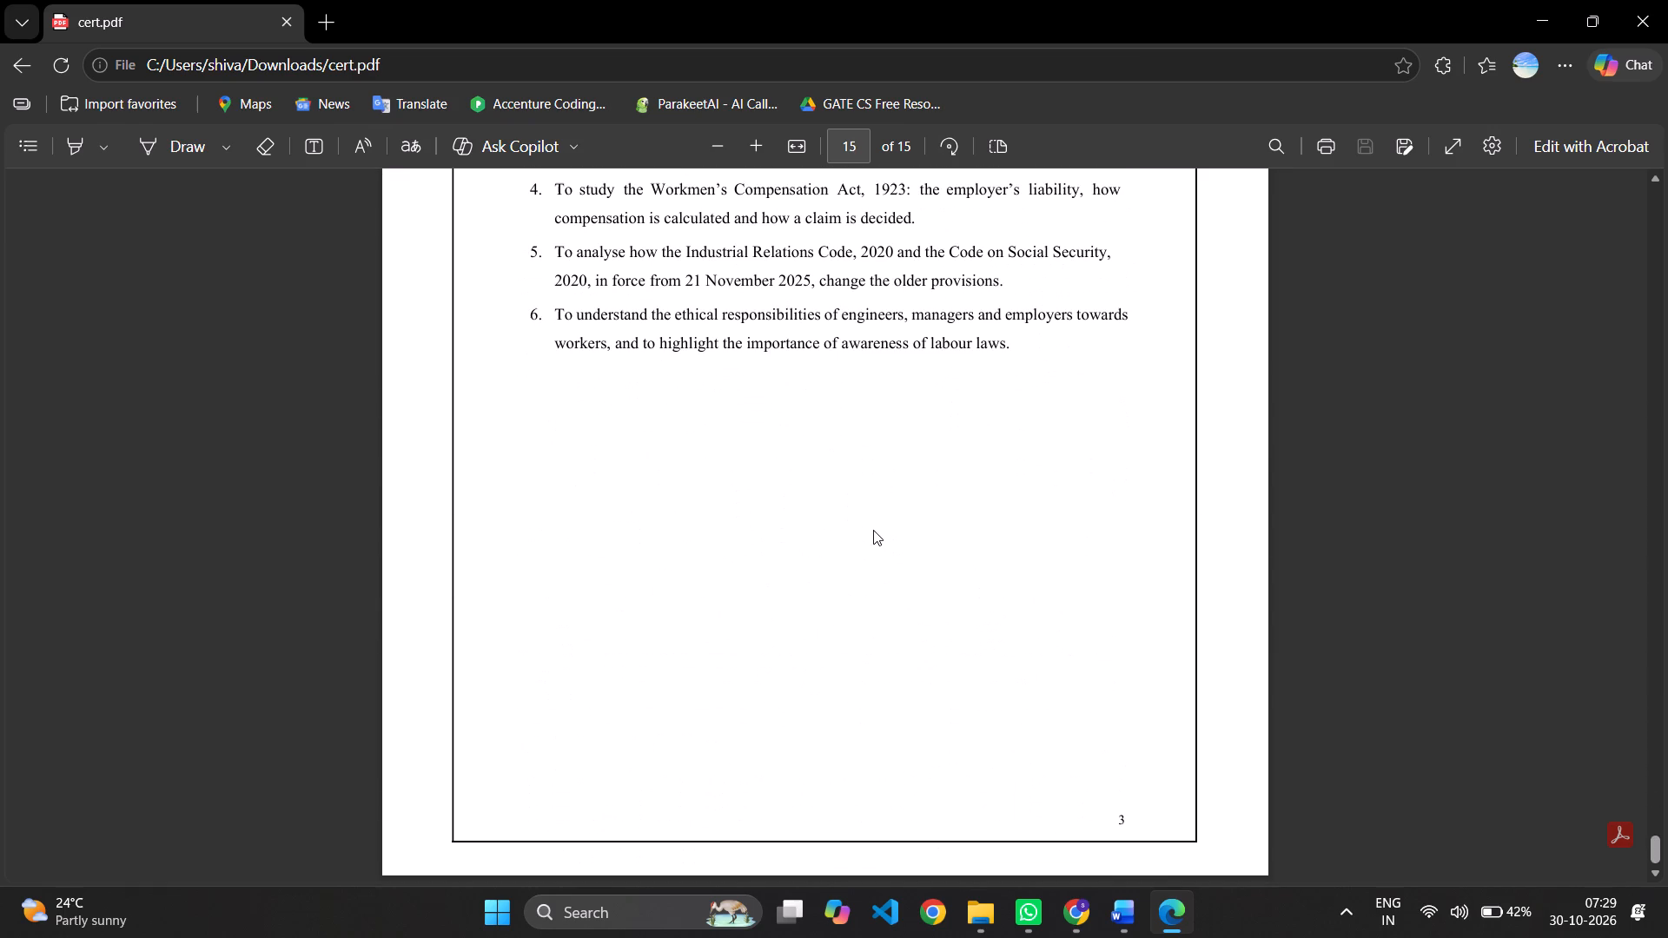
Save only pages 1-3 of the cert PDF as a new PDF named certIFICATES_PPLE in Downloads.
key(ctrl+p)
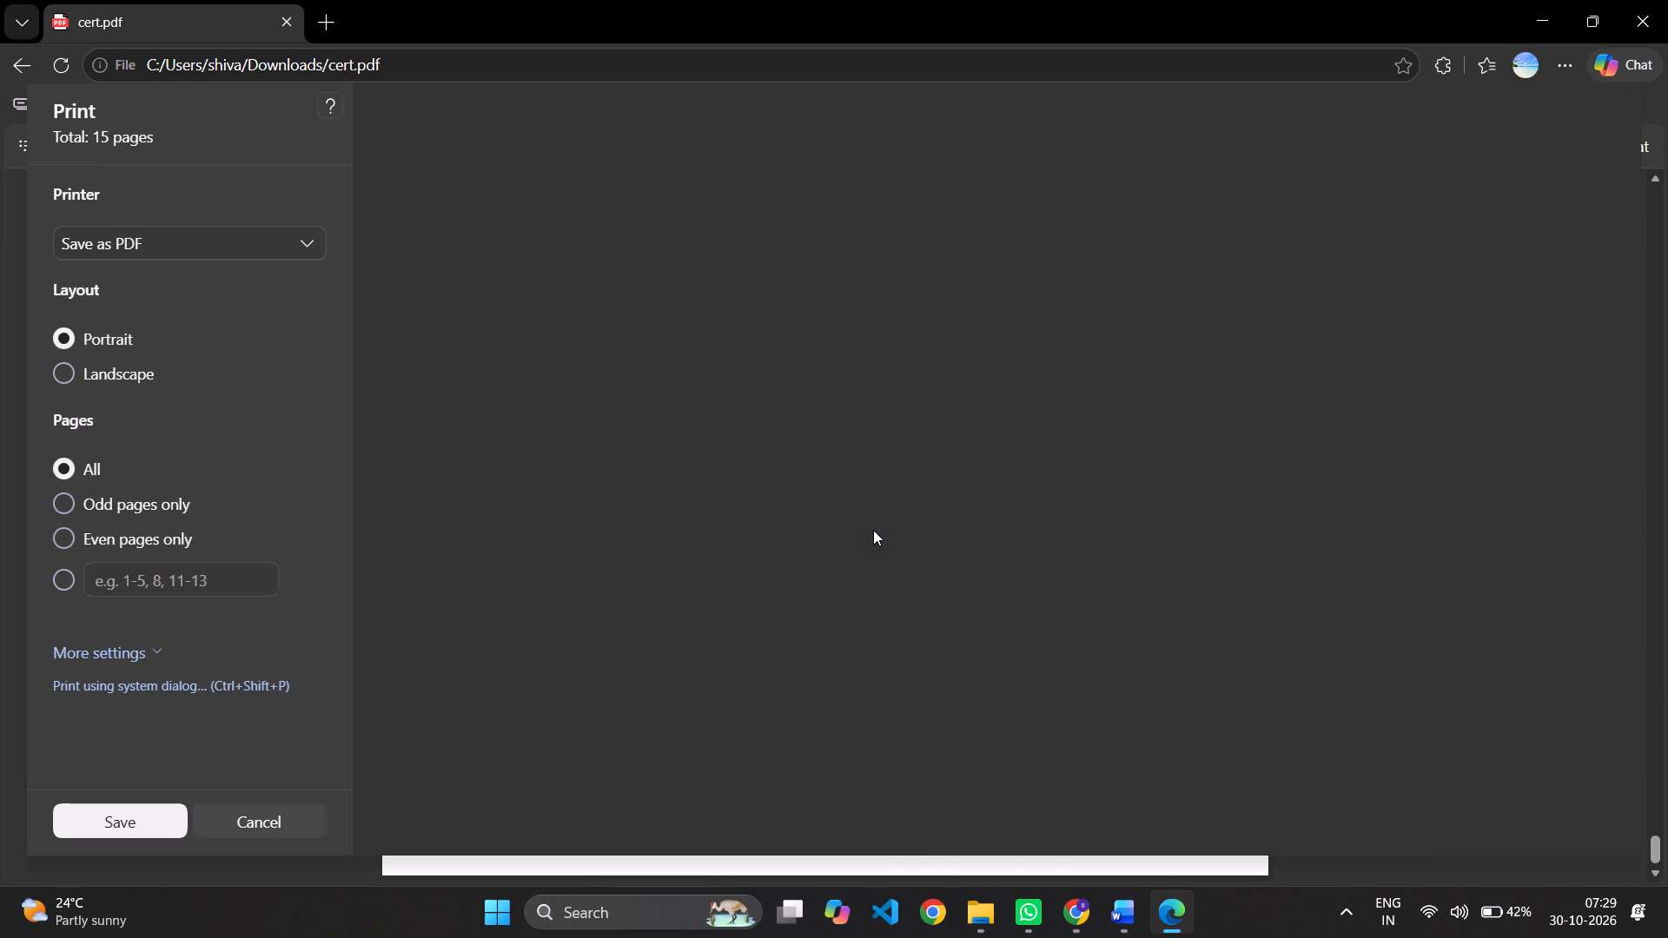
click(156, 587)
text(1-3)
scroll(430, 656, down, 20)
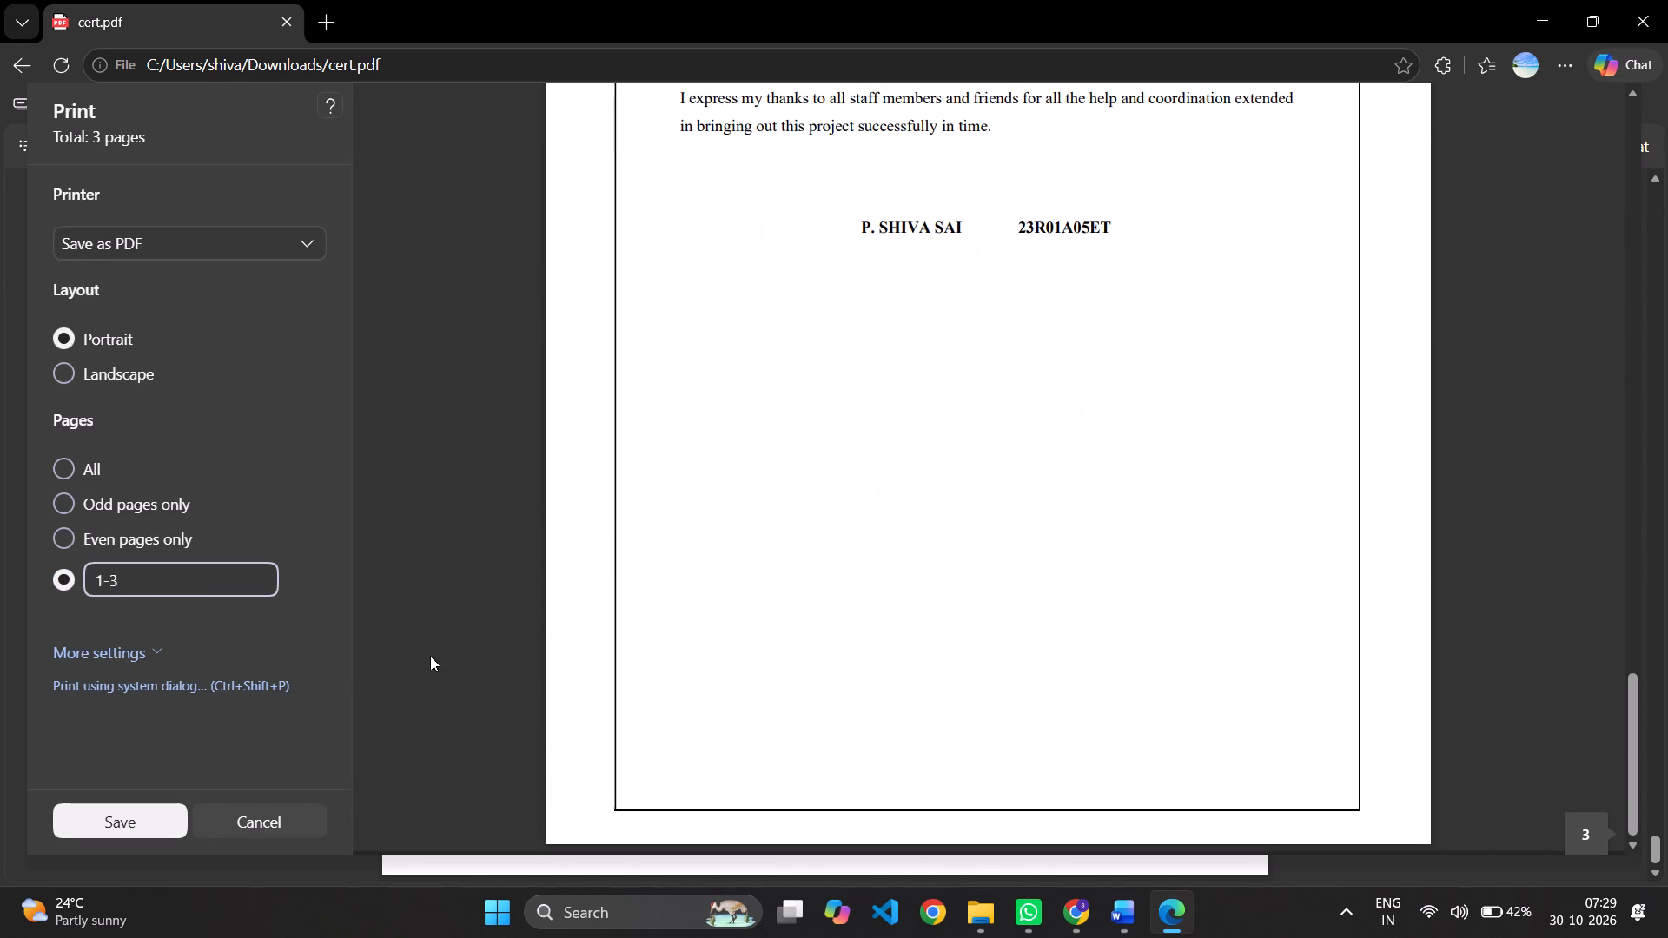
click(124, 811)
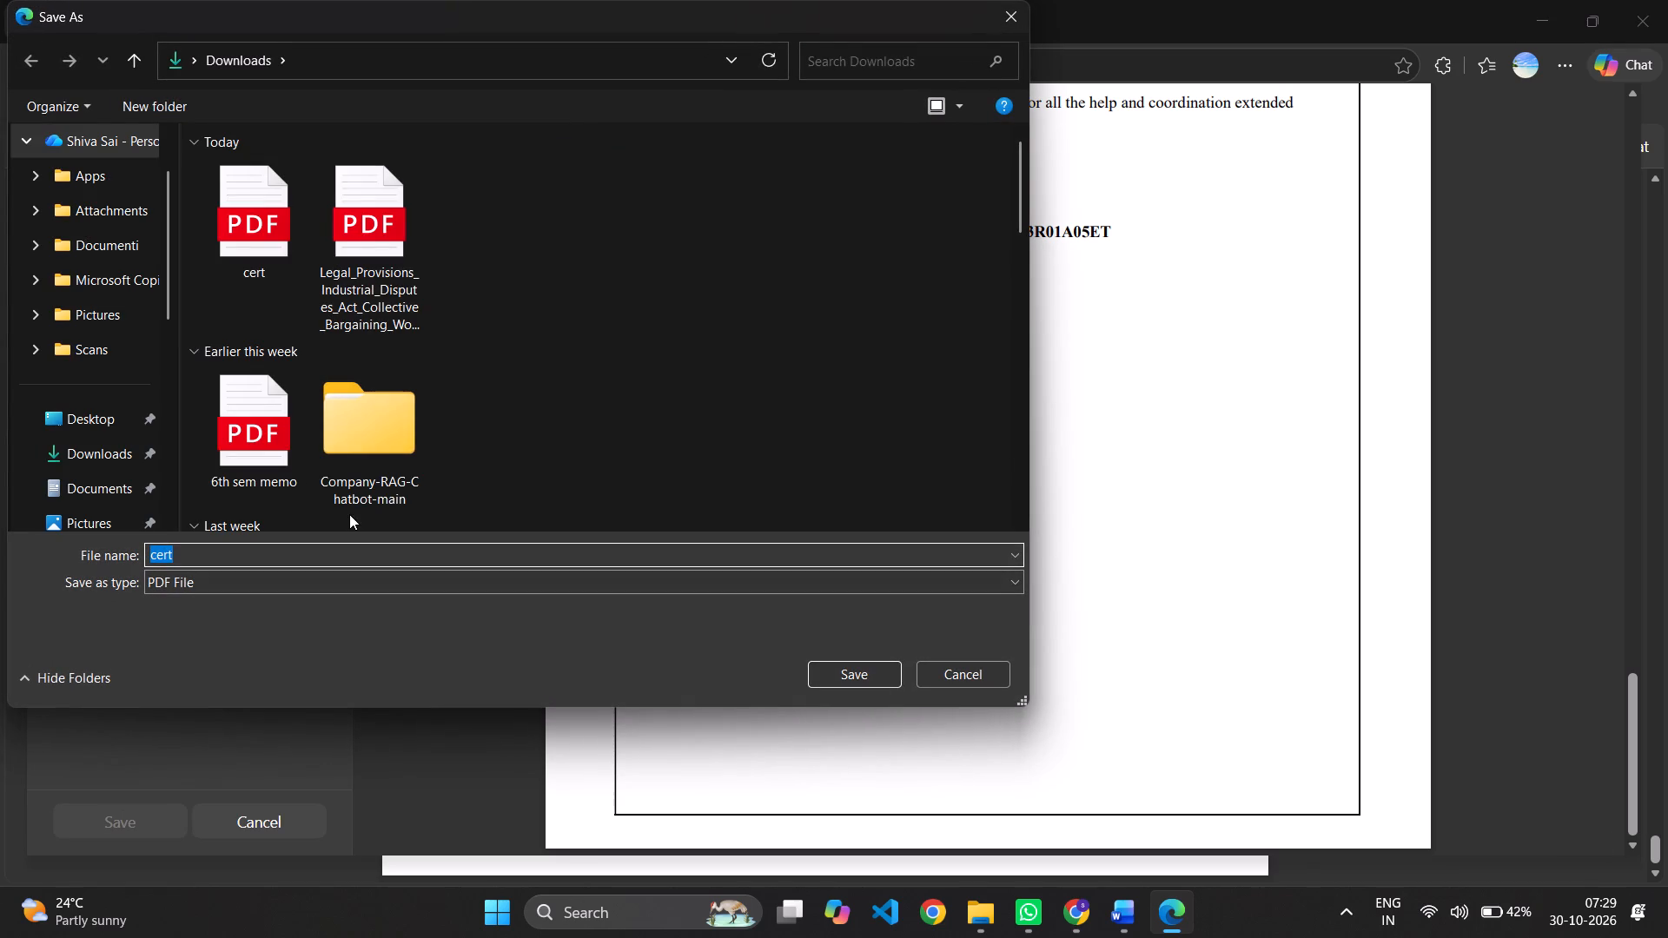
click(269, 552)
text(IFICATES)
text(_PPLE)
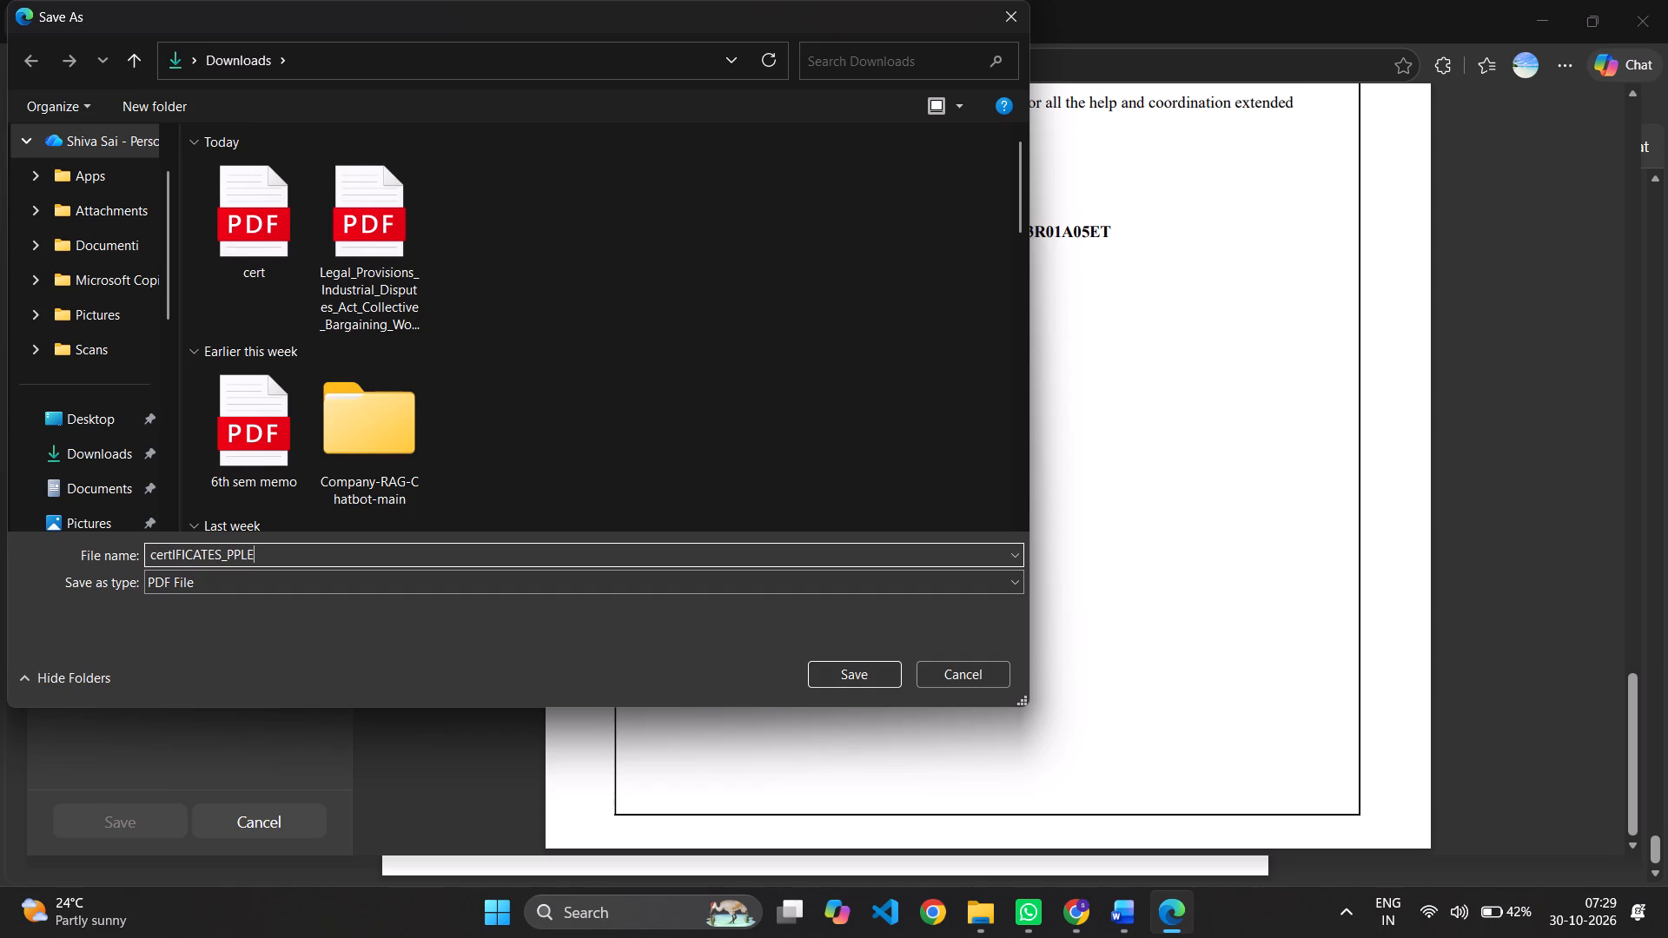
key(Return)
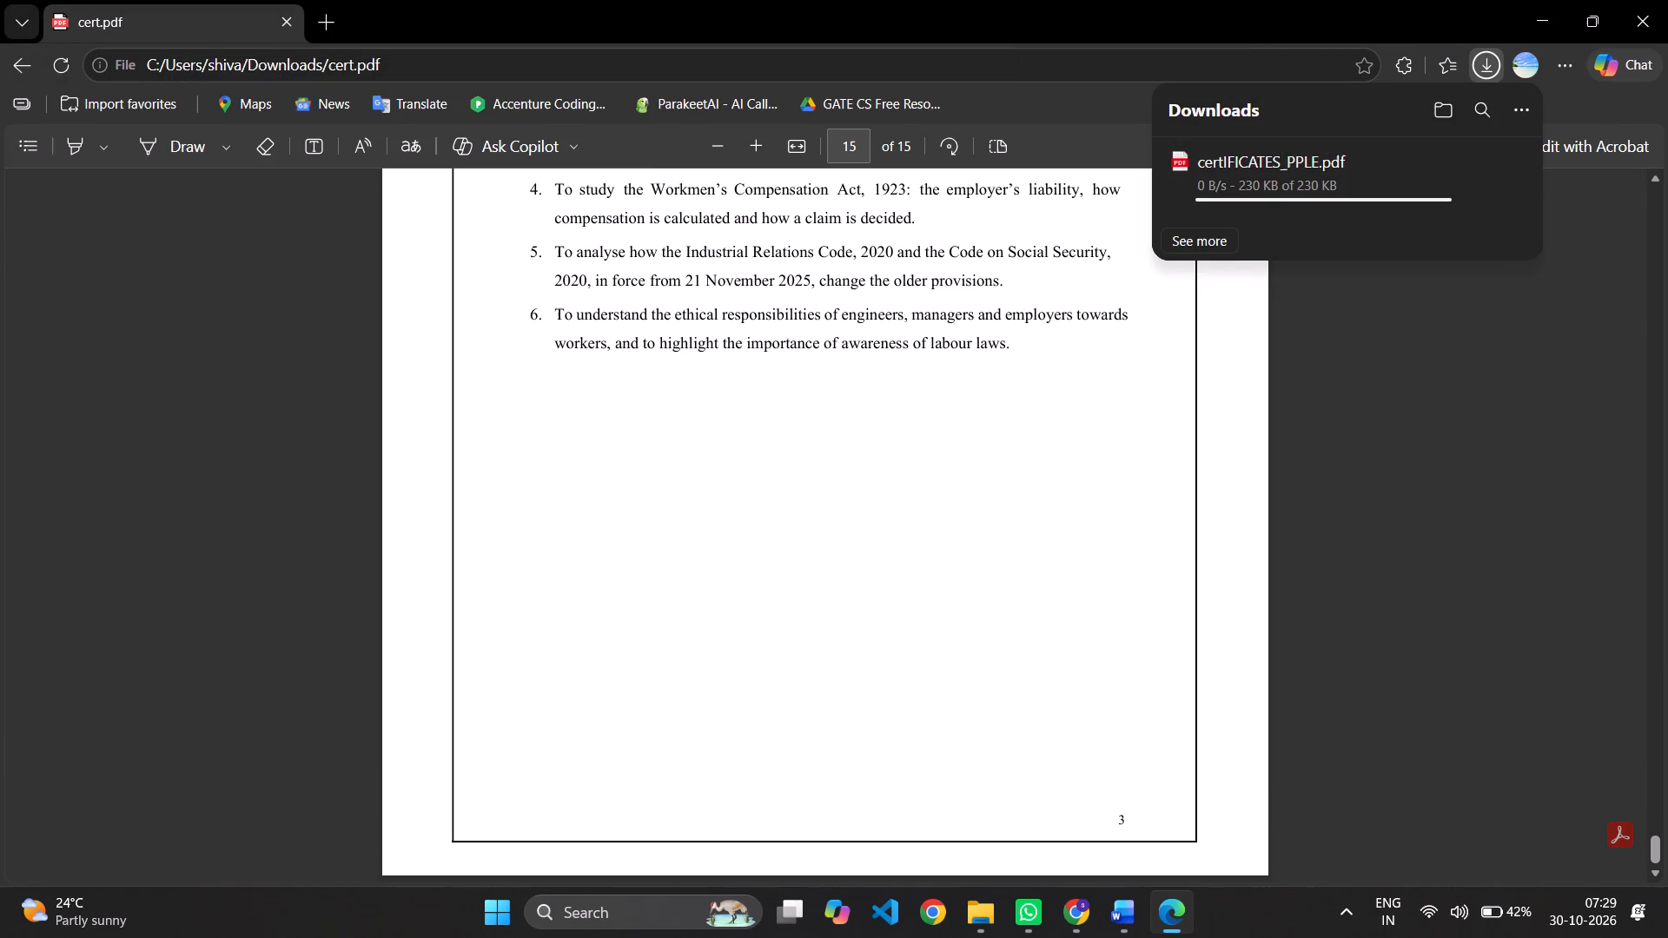
Open the certIFICATES_PPLE PDF, look through its cover, certificate and acknowledgement pages, and put the browser window away.
click(1232, 184)
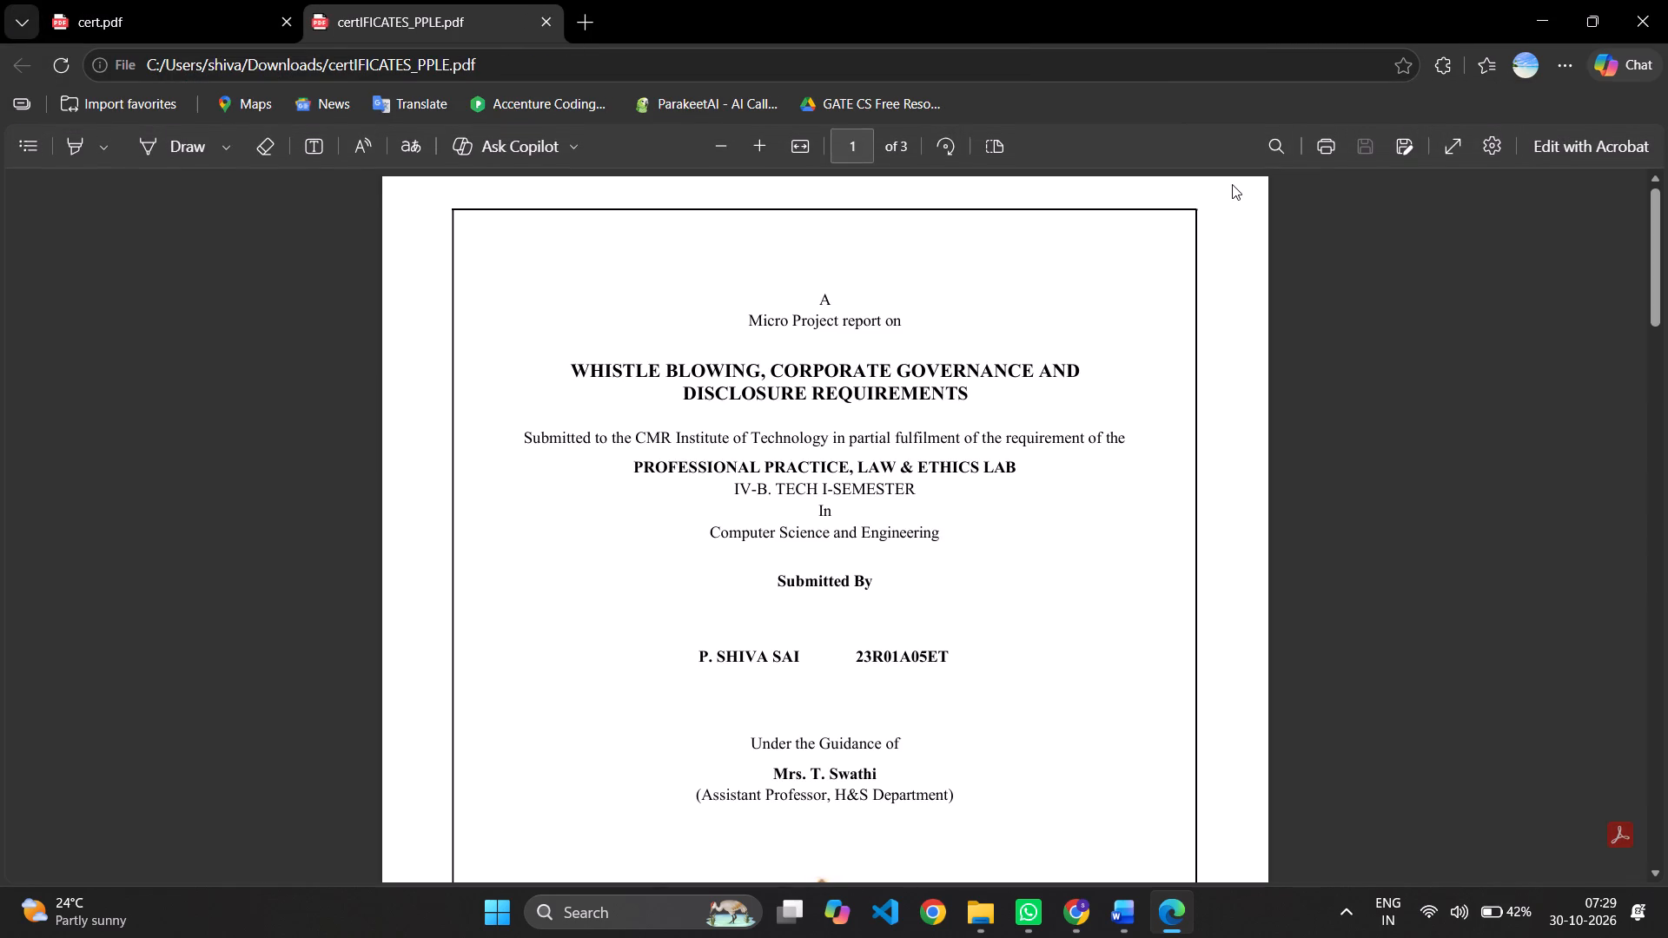
scroll(952, 340, down, 20)
scroll(952, 340, down, 8)
scroll(952, 340, up, 10)
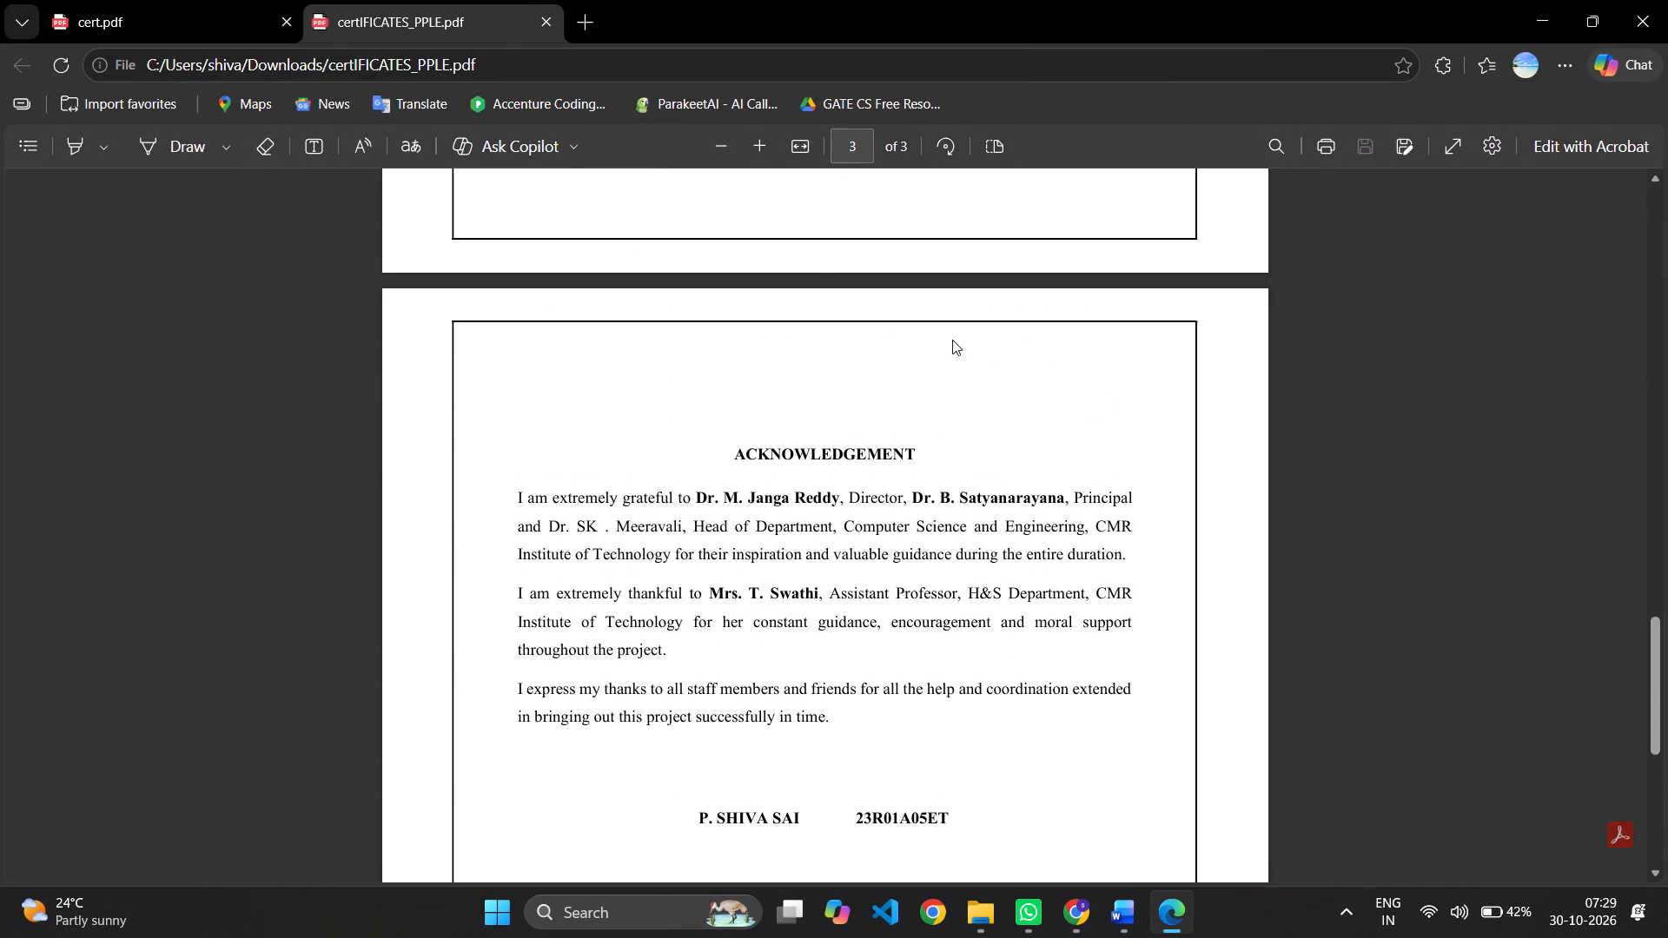
scroll(952, 340, up, 6)
click(1520, 3)
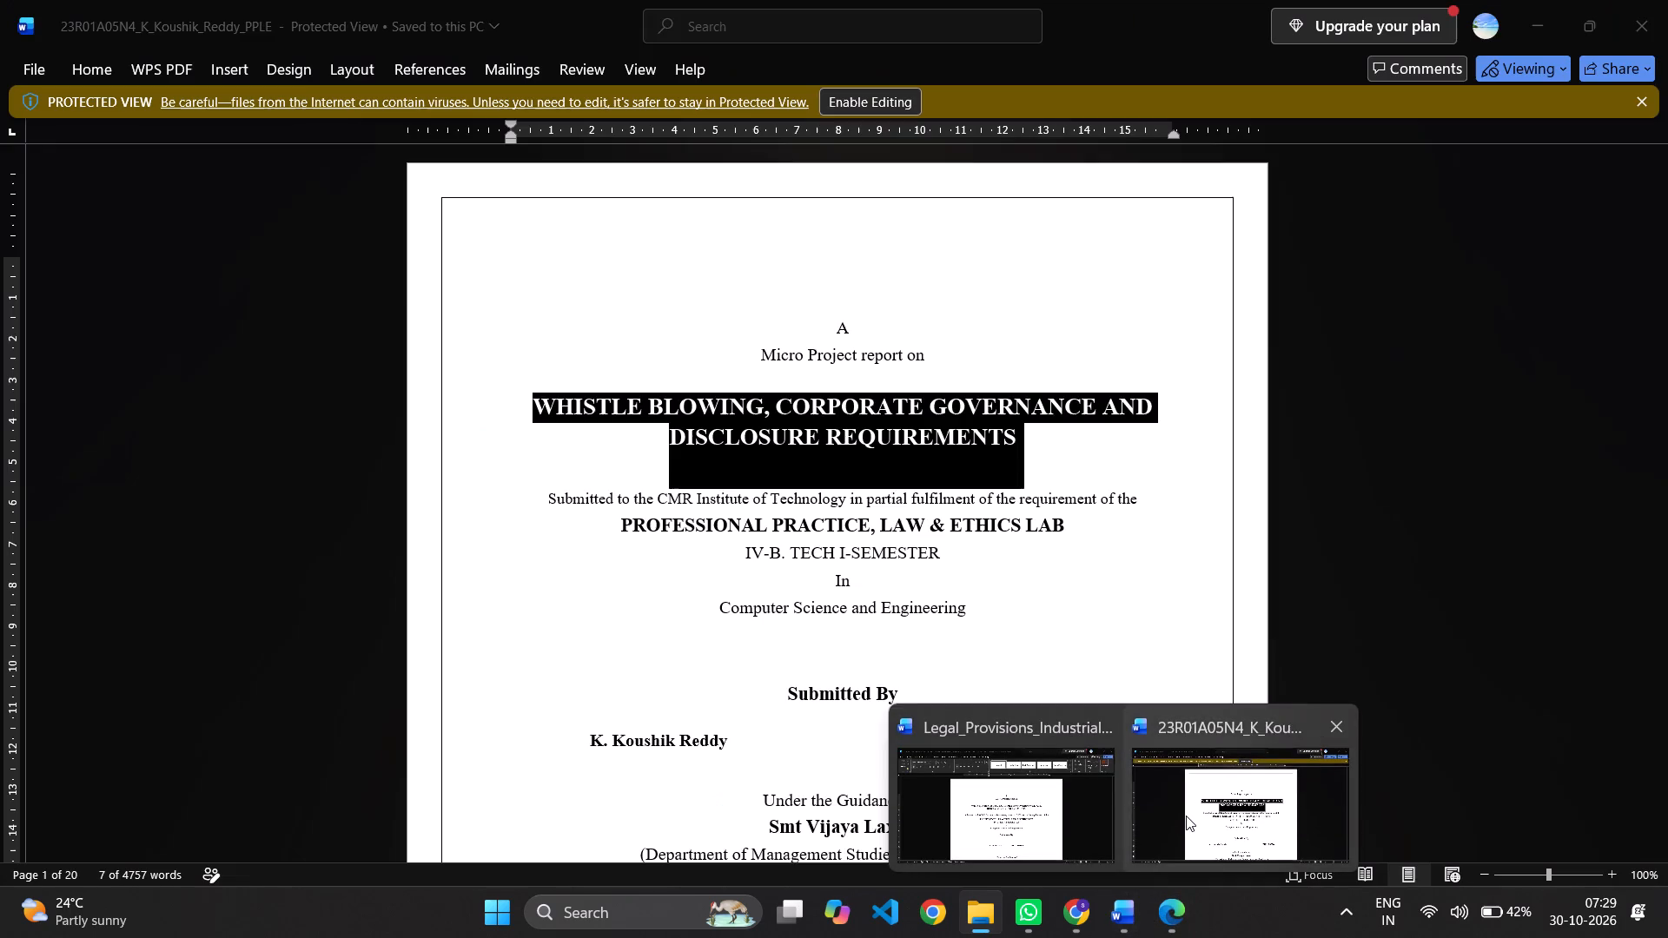
Switch to the other student's whistle blowing report in Word, skim its opening sections, and enable printing for it.
click(1186, 816)
scroll(979, 575, down, 6)
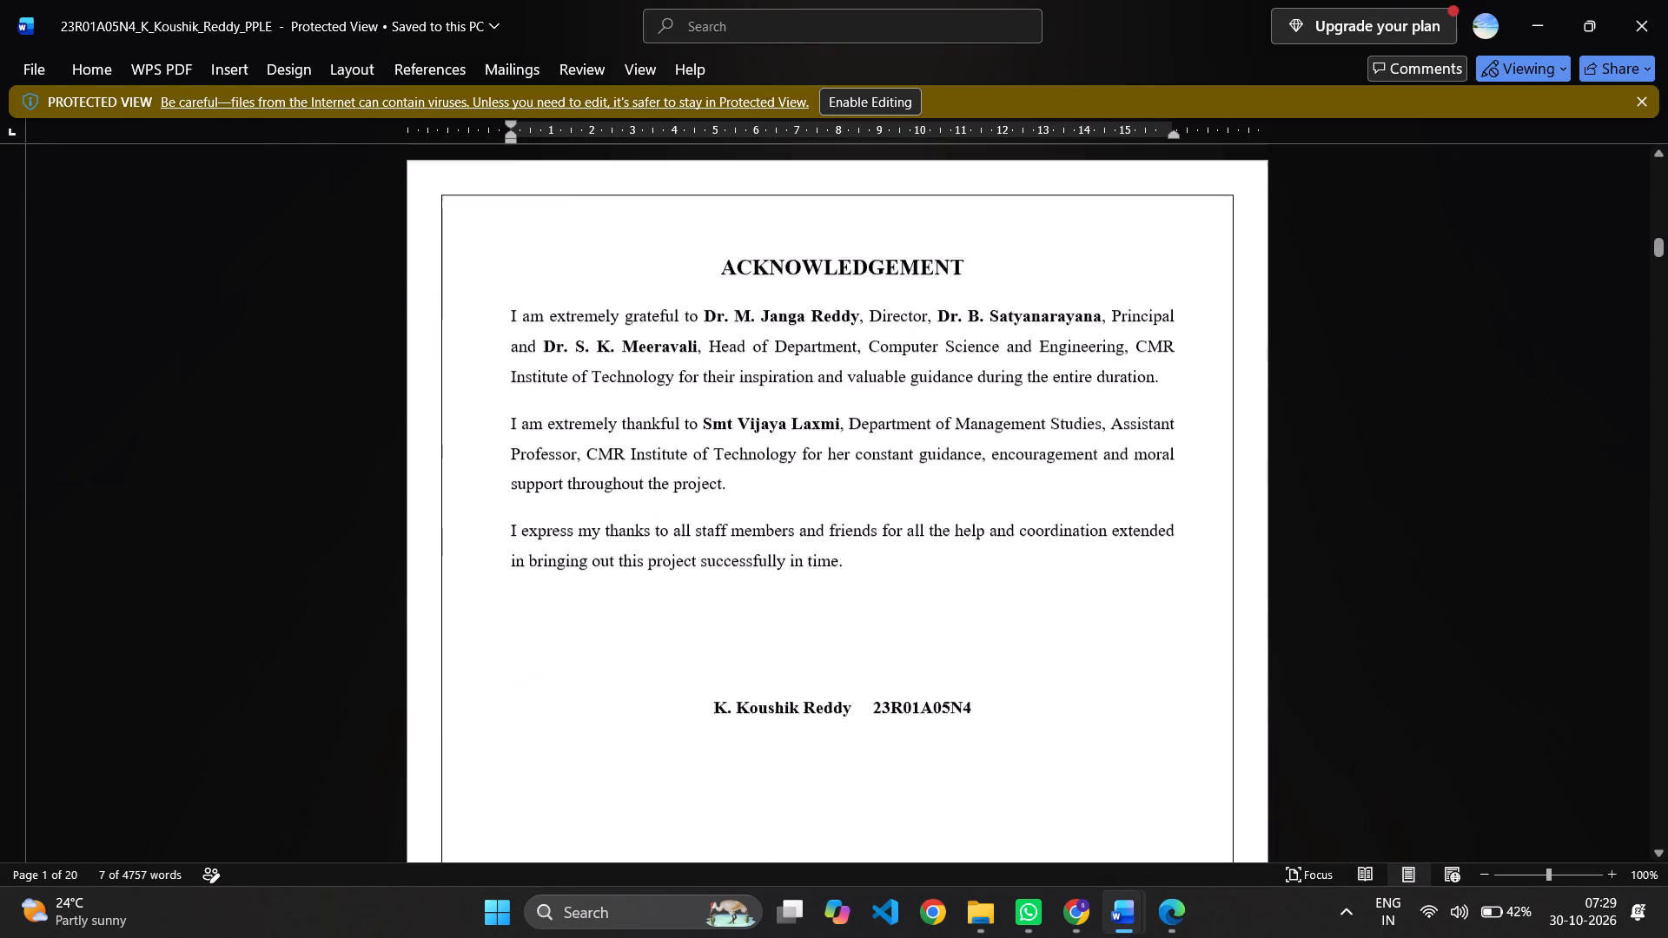
scroll(979, 575, down, 10)
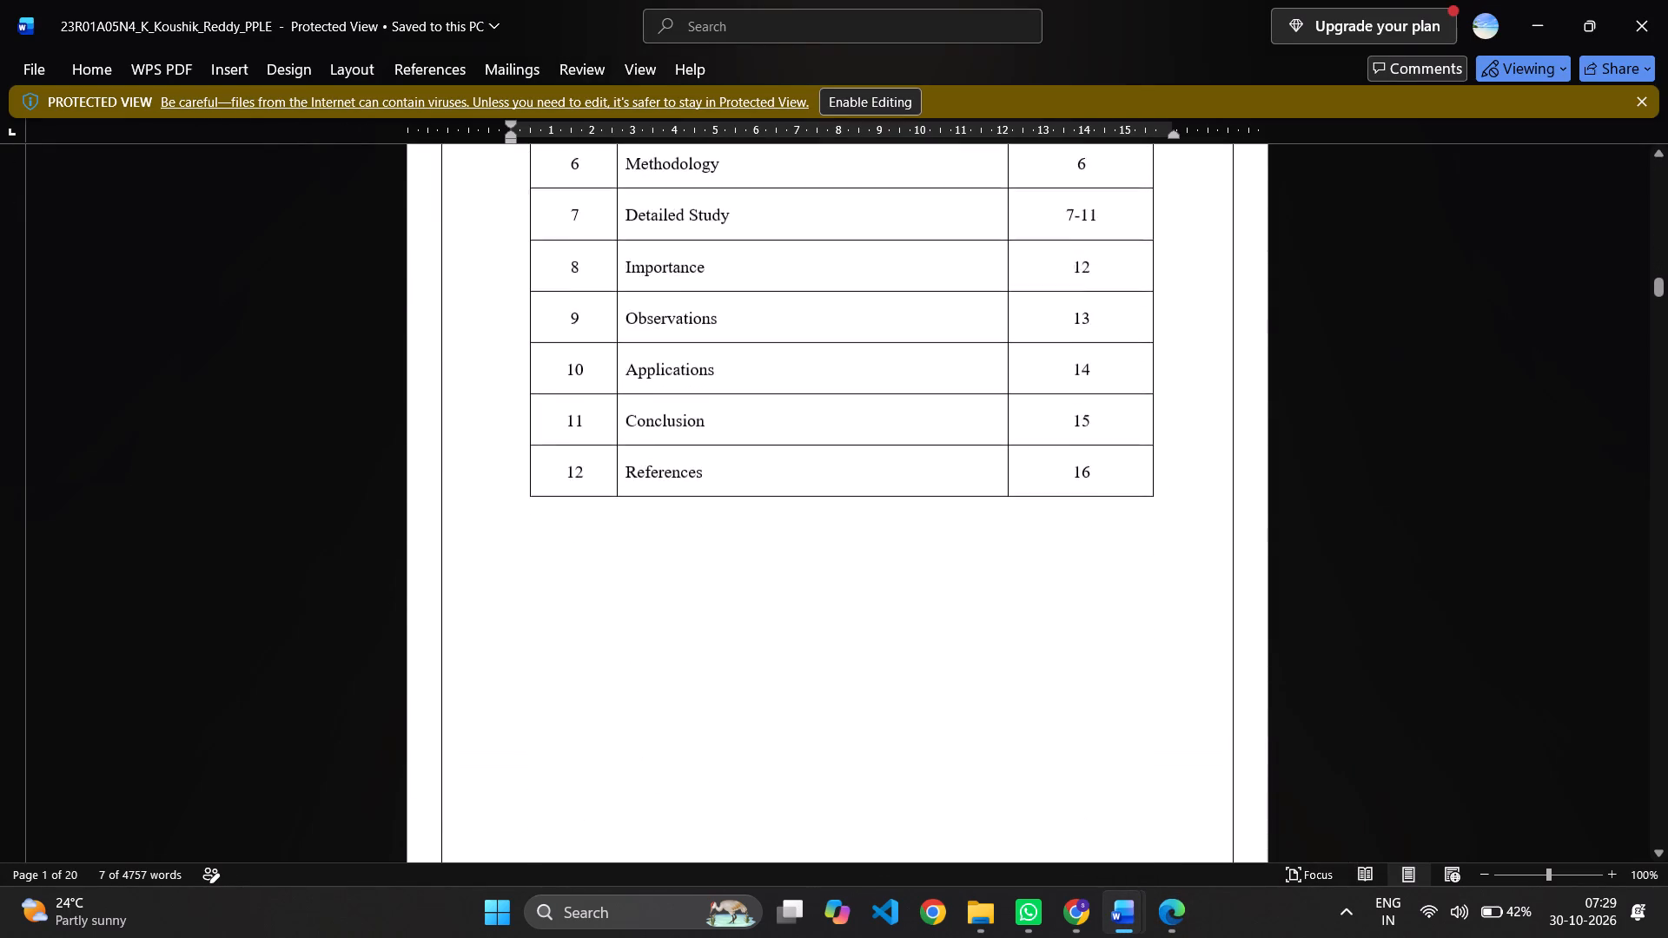
scroll(979, 575, down, 6)
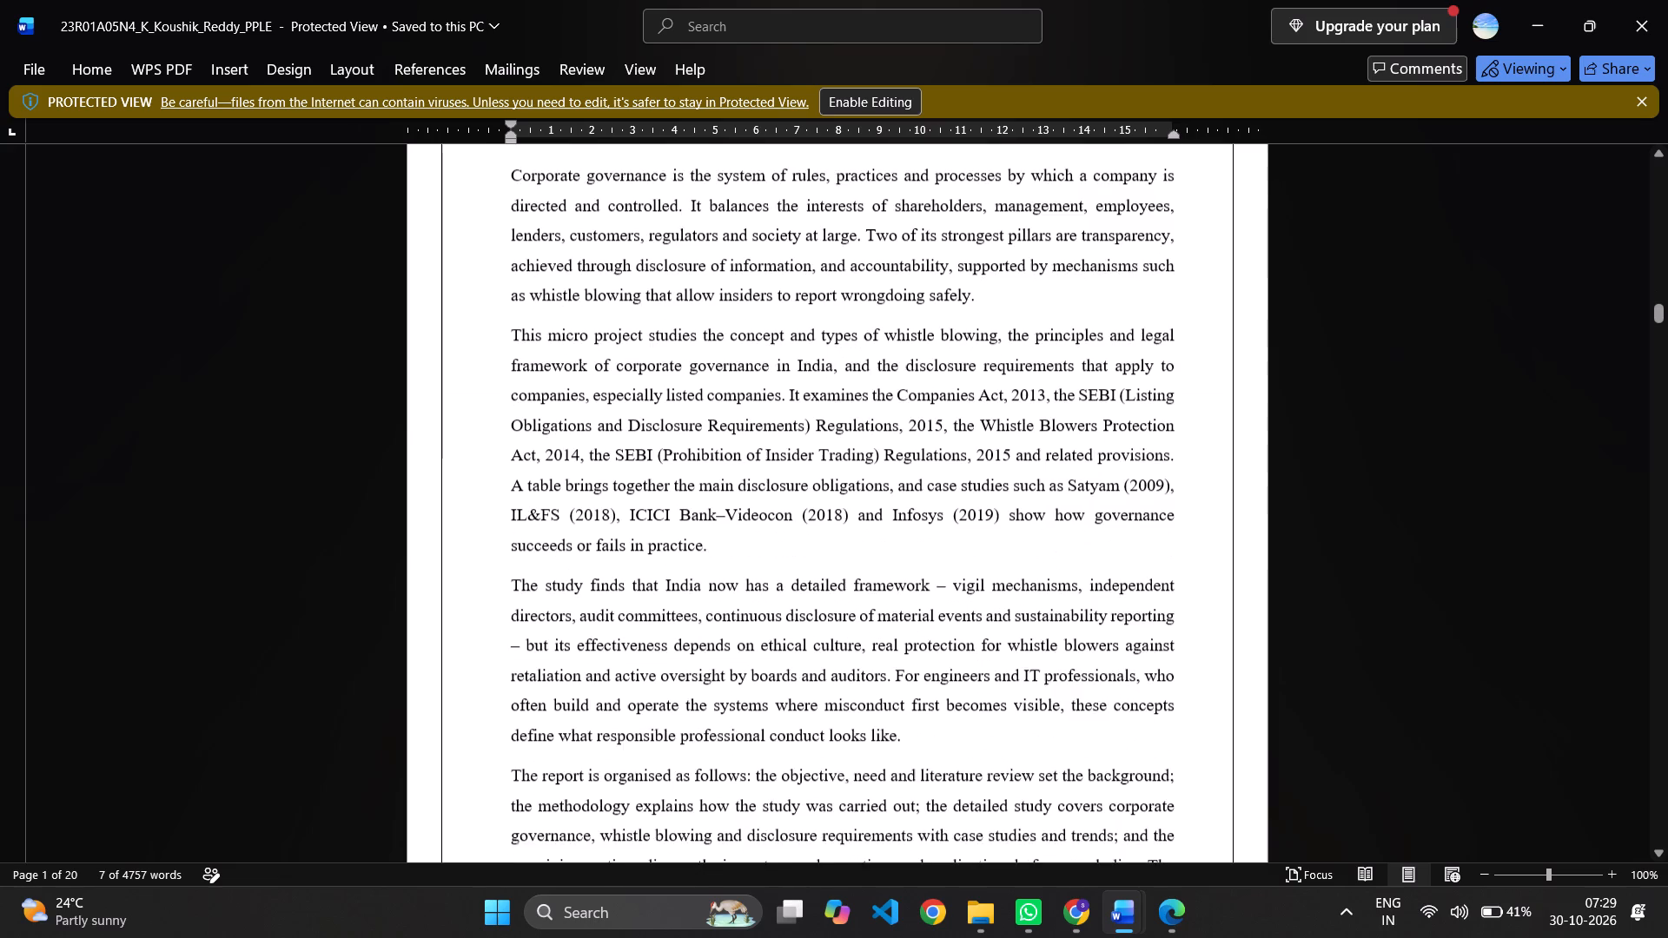
scroll(979, 575, down, 4)
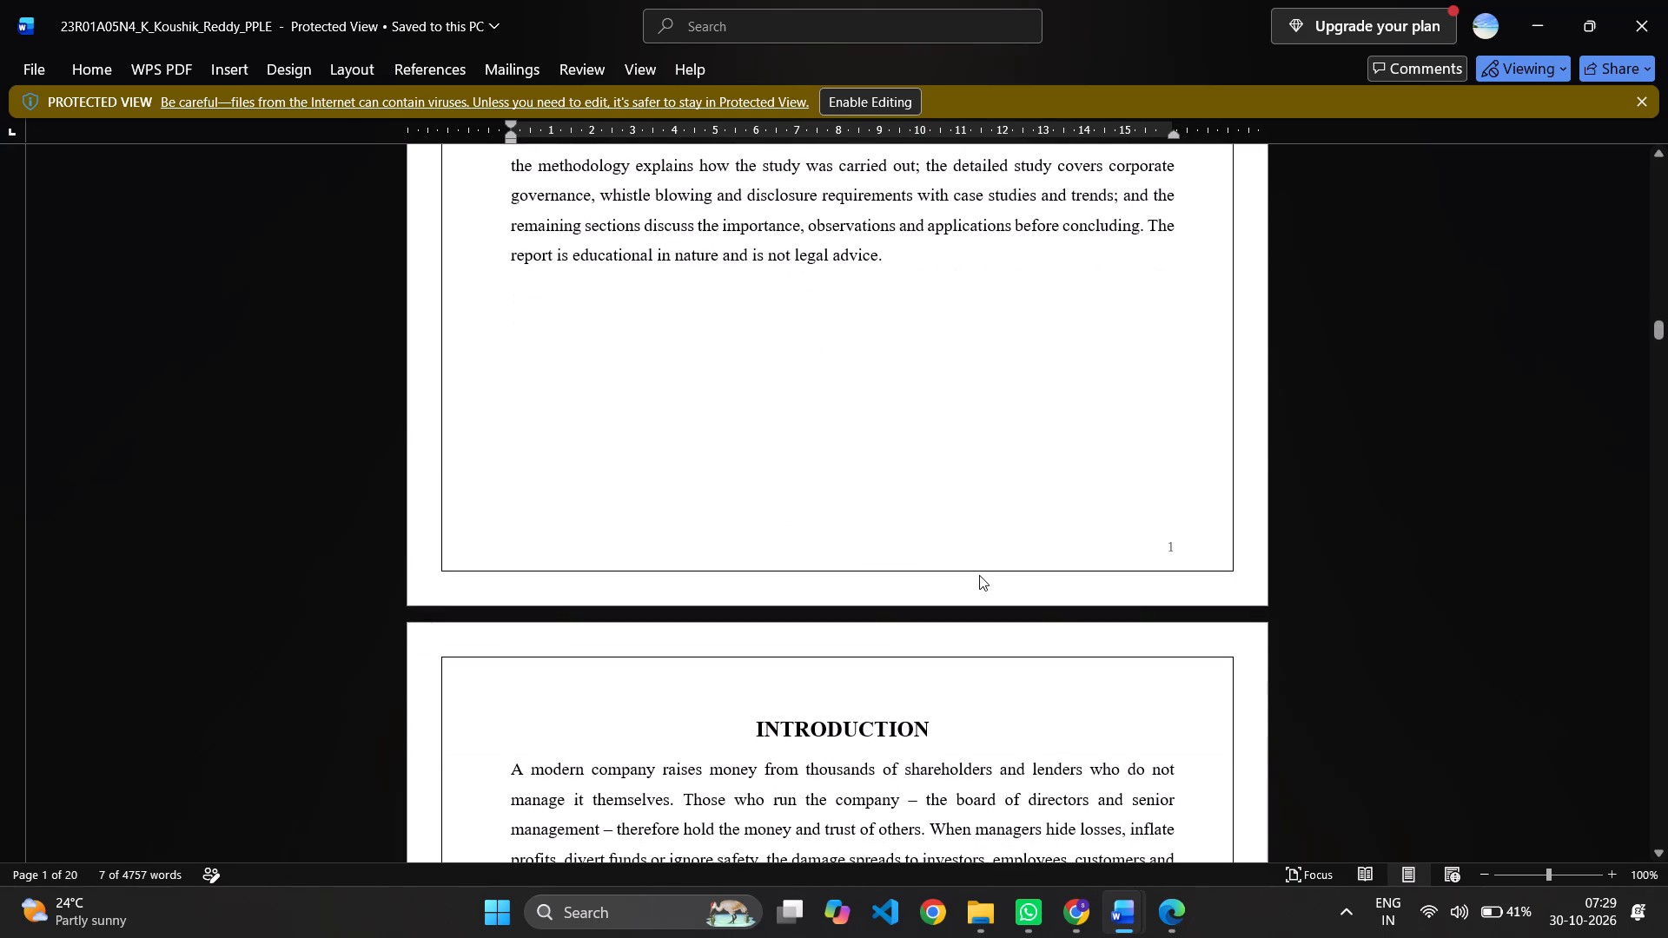
key(ctrl+p)
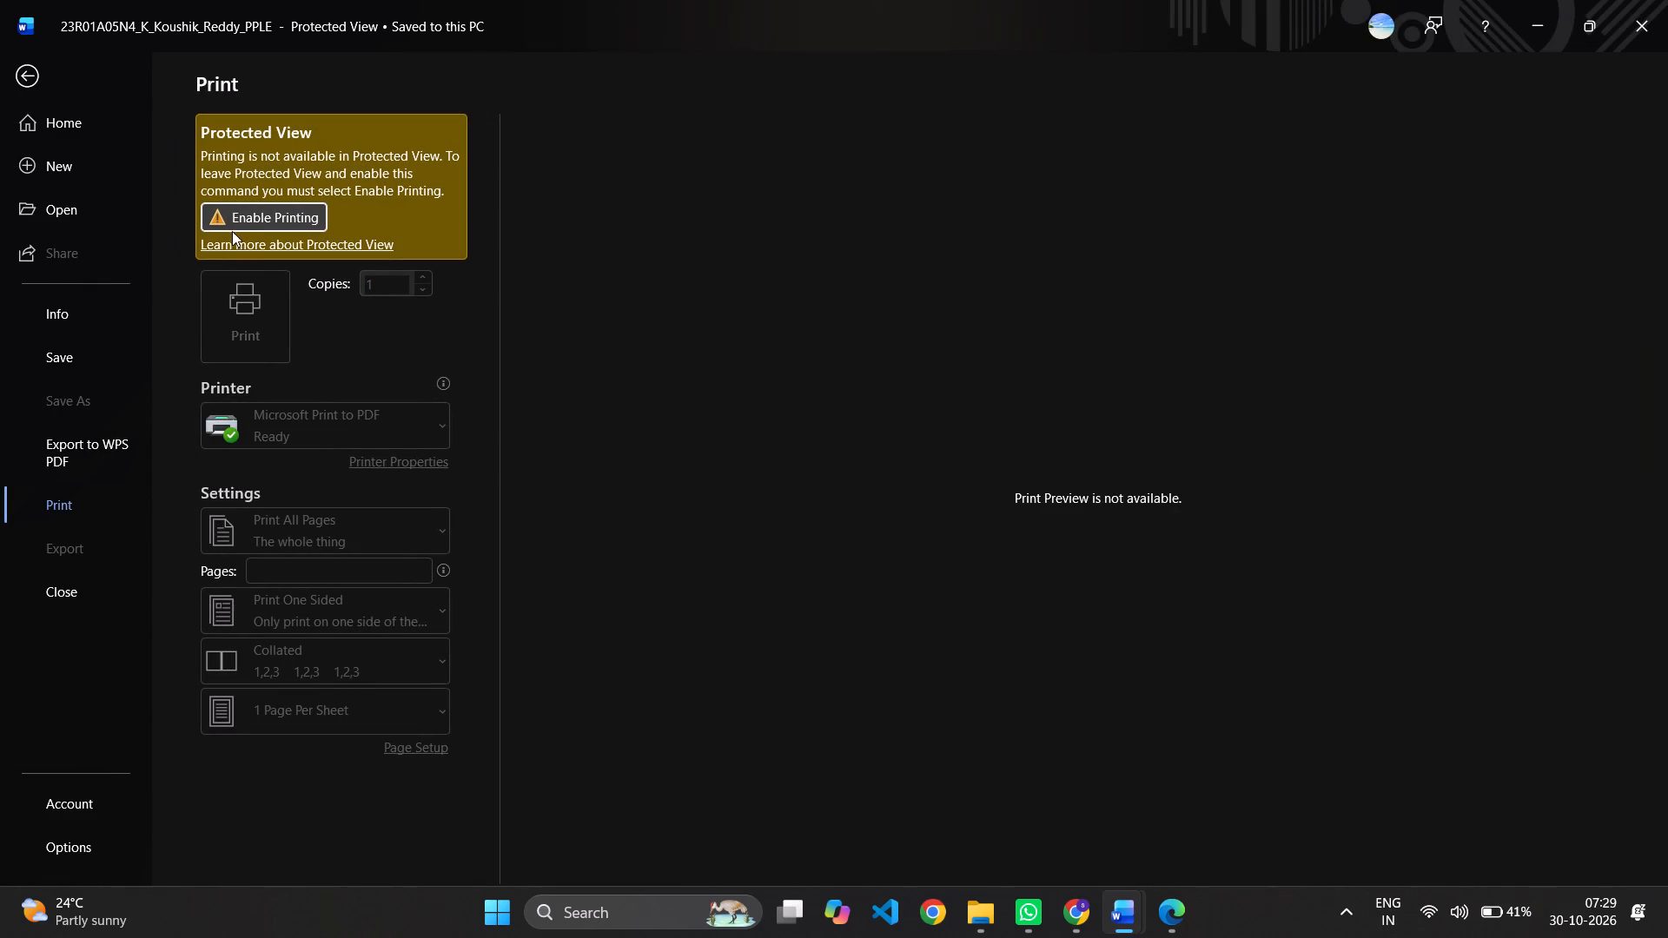
click(231, 222)
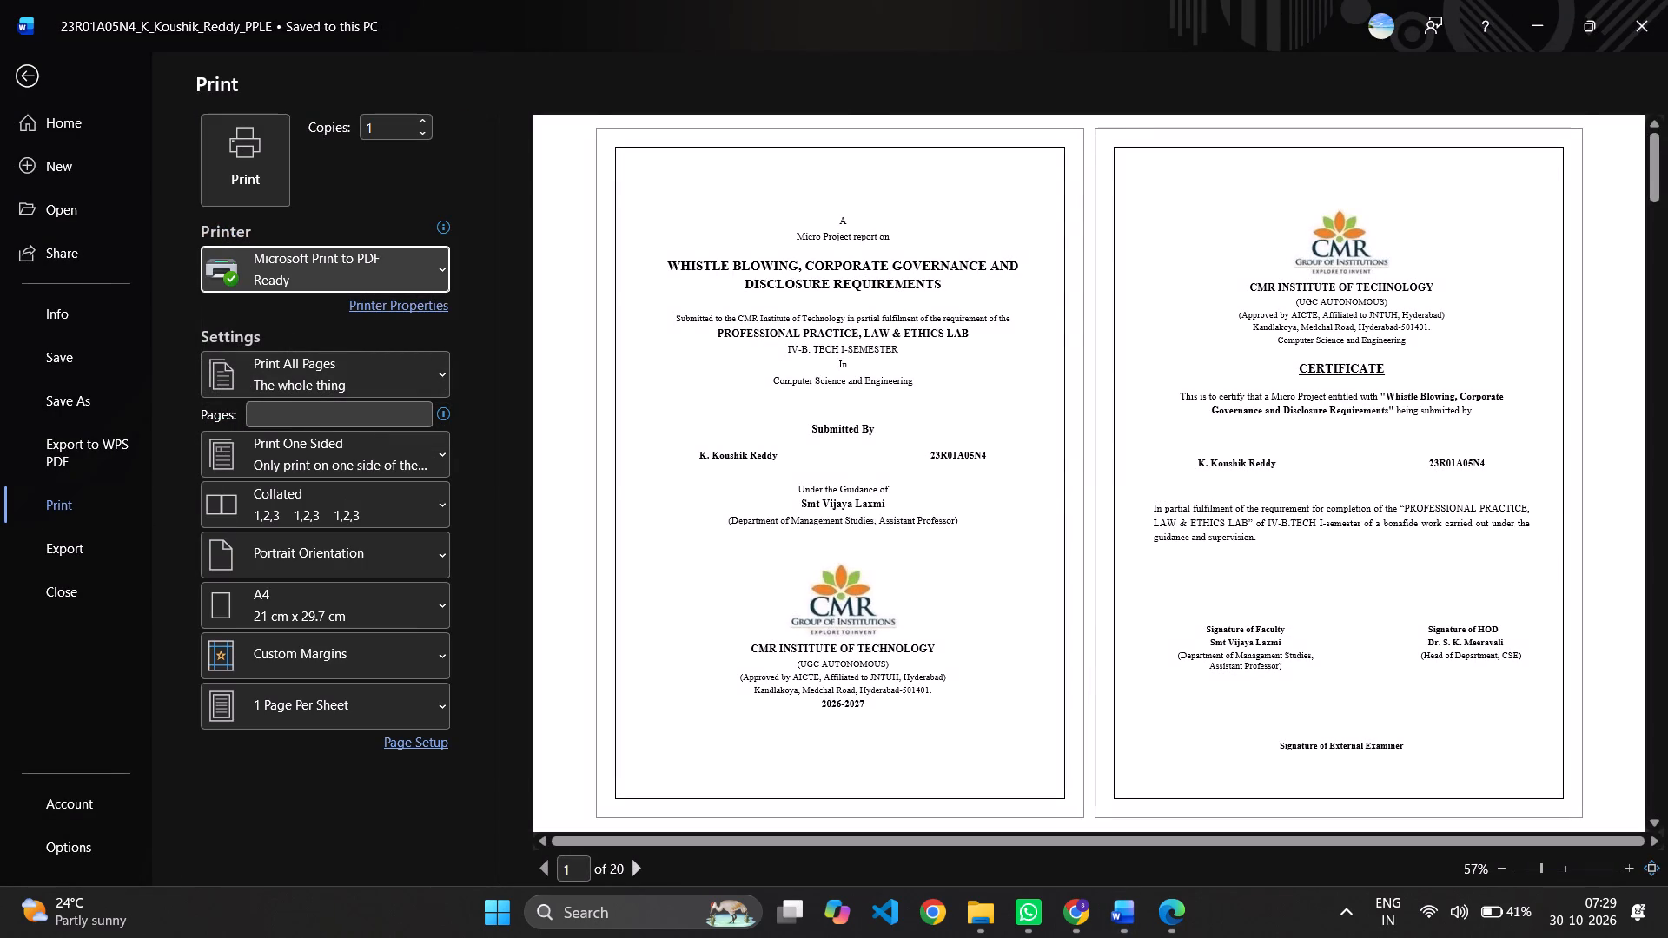
Look through the whistle blowing report's print preview from the cover to the references to check its page numbering.
click(307, 411)
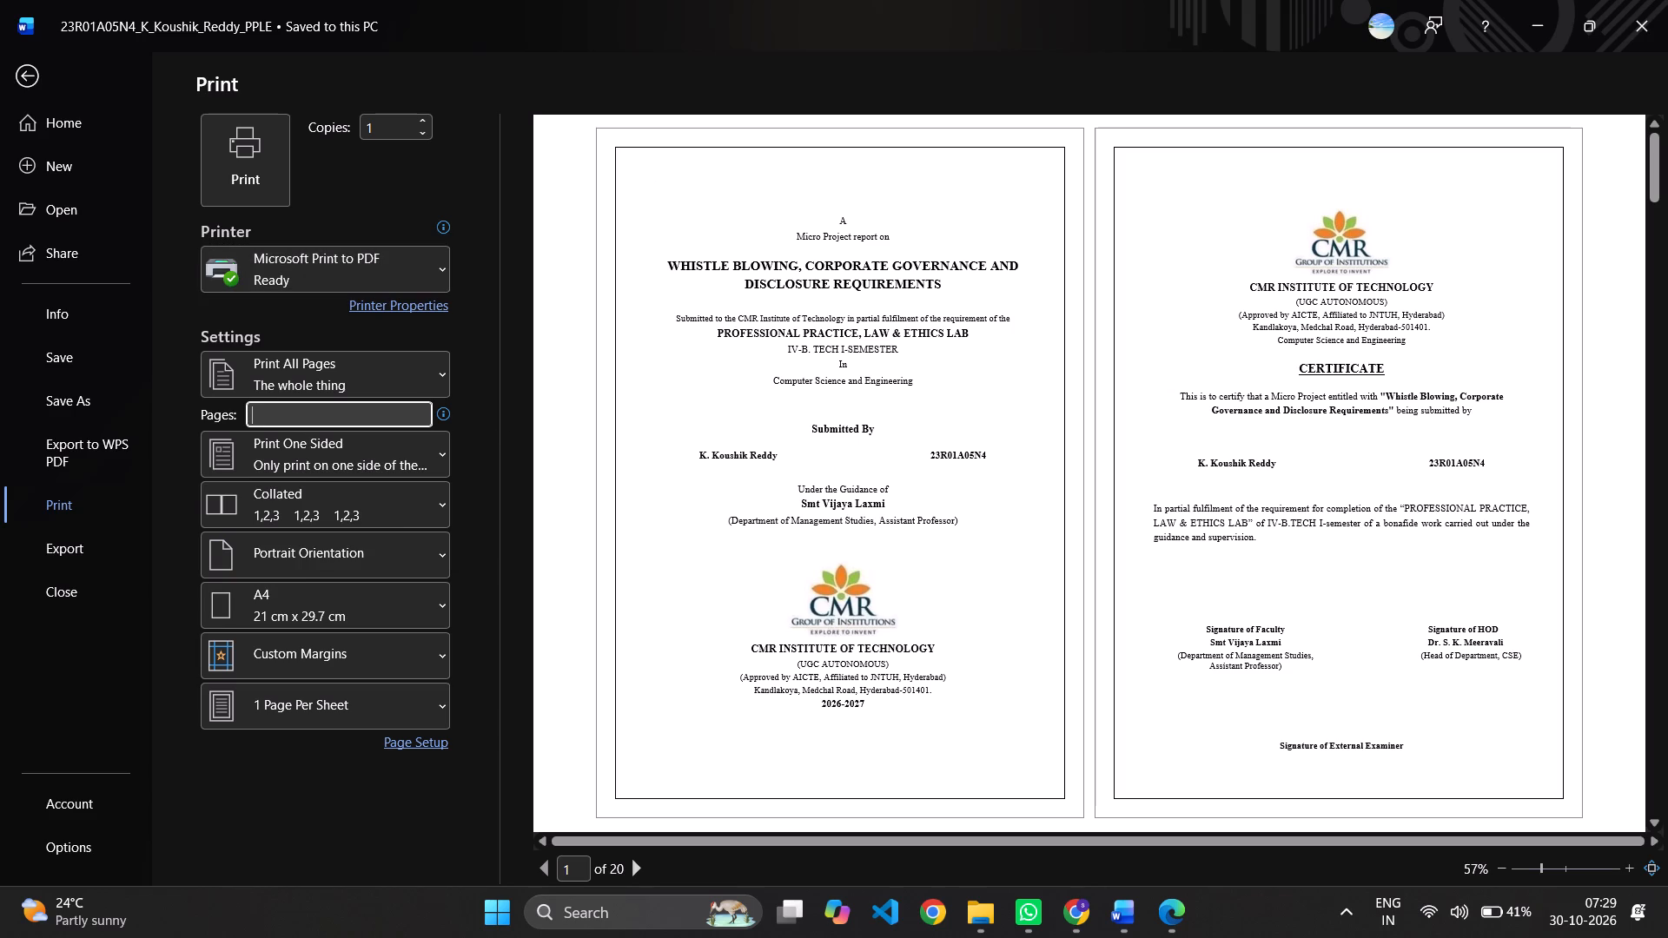
scroll(1345, 353, down, 5)
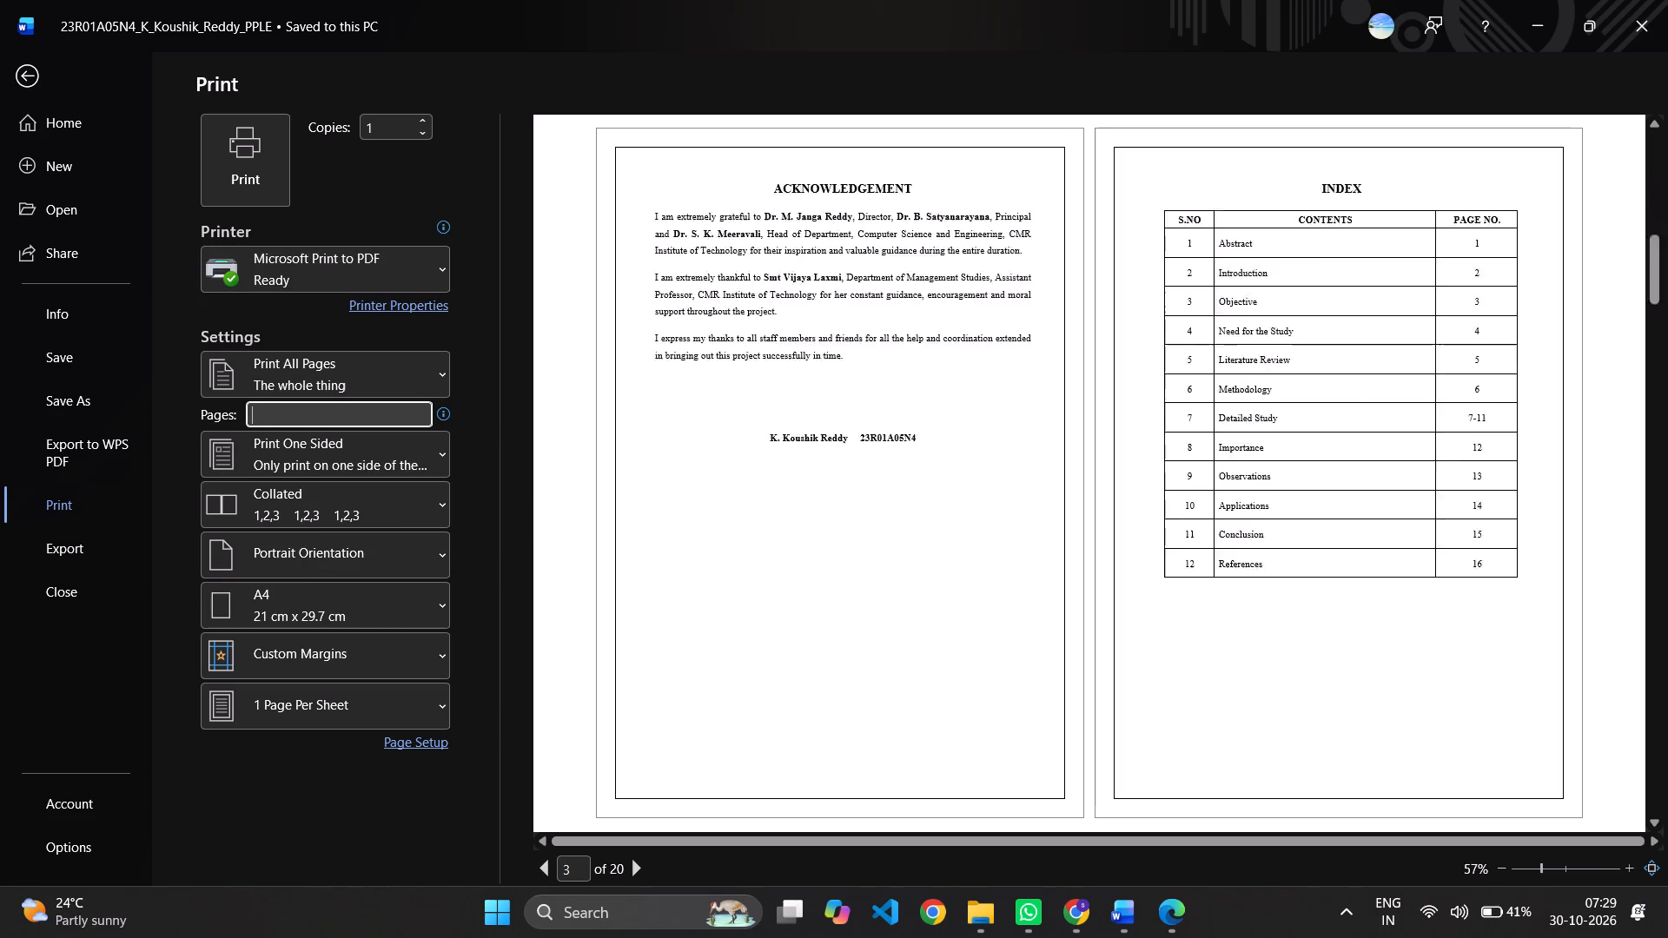
scroll(1345, 353, down, 20)
scroll(1345, 353, down, 8)
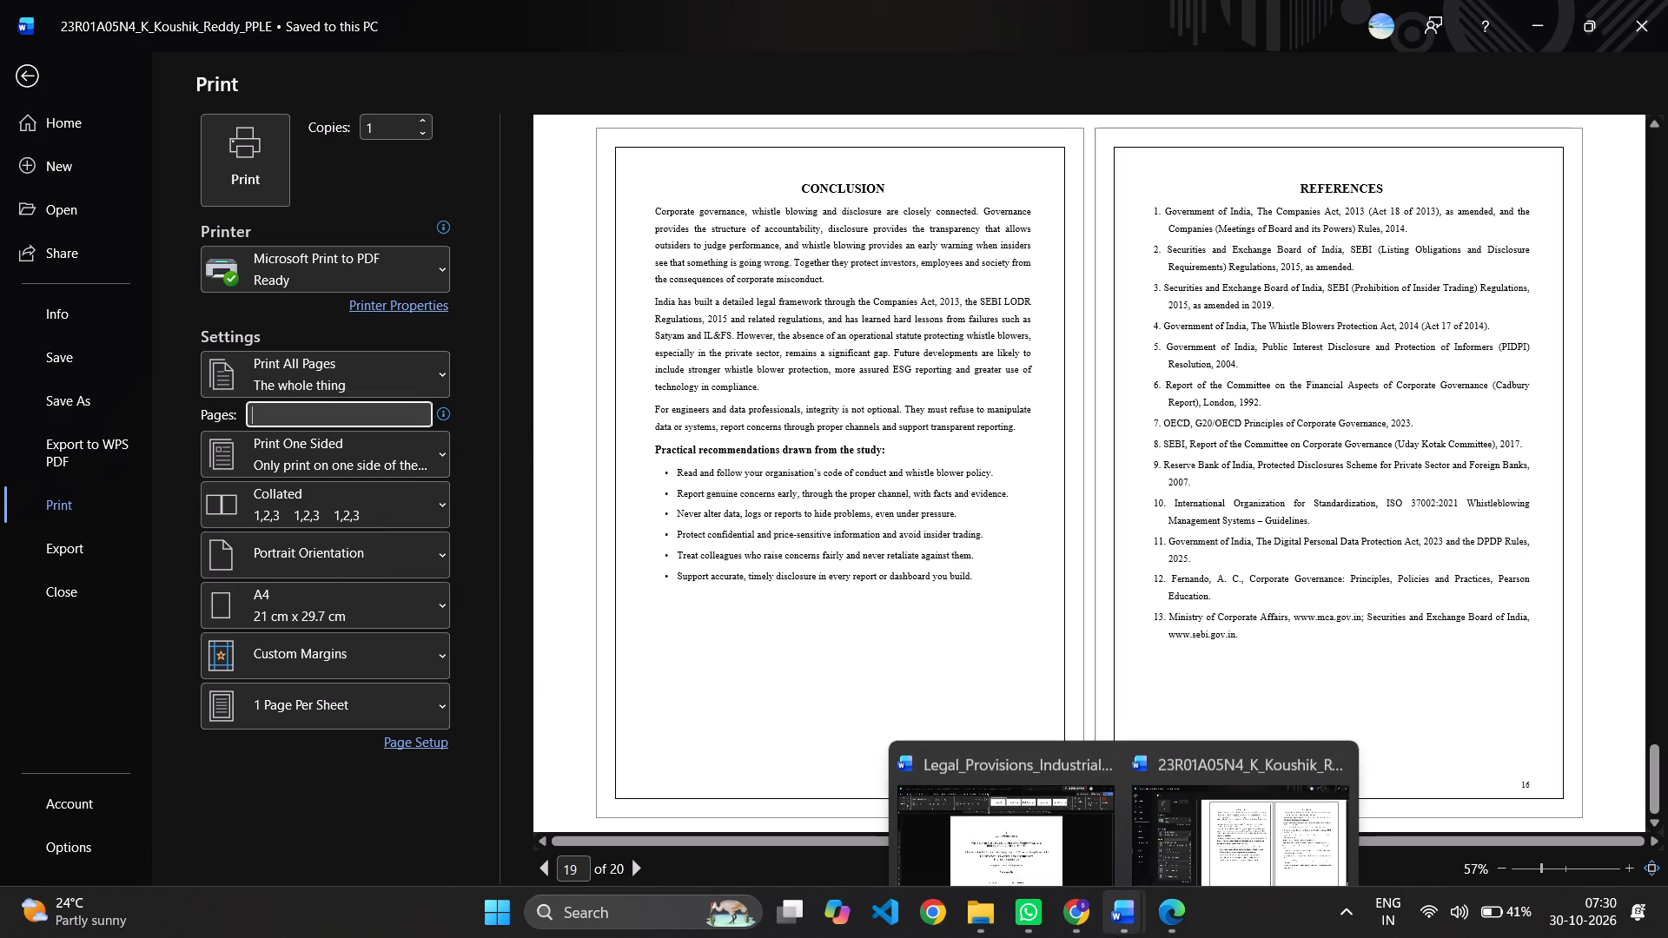
click(1195, 842)
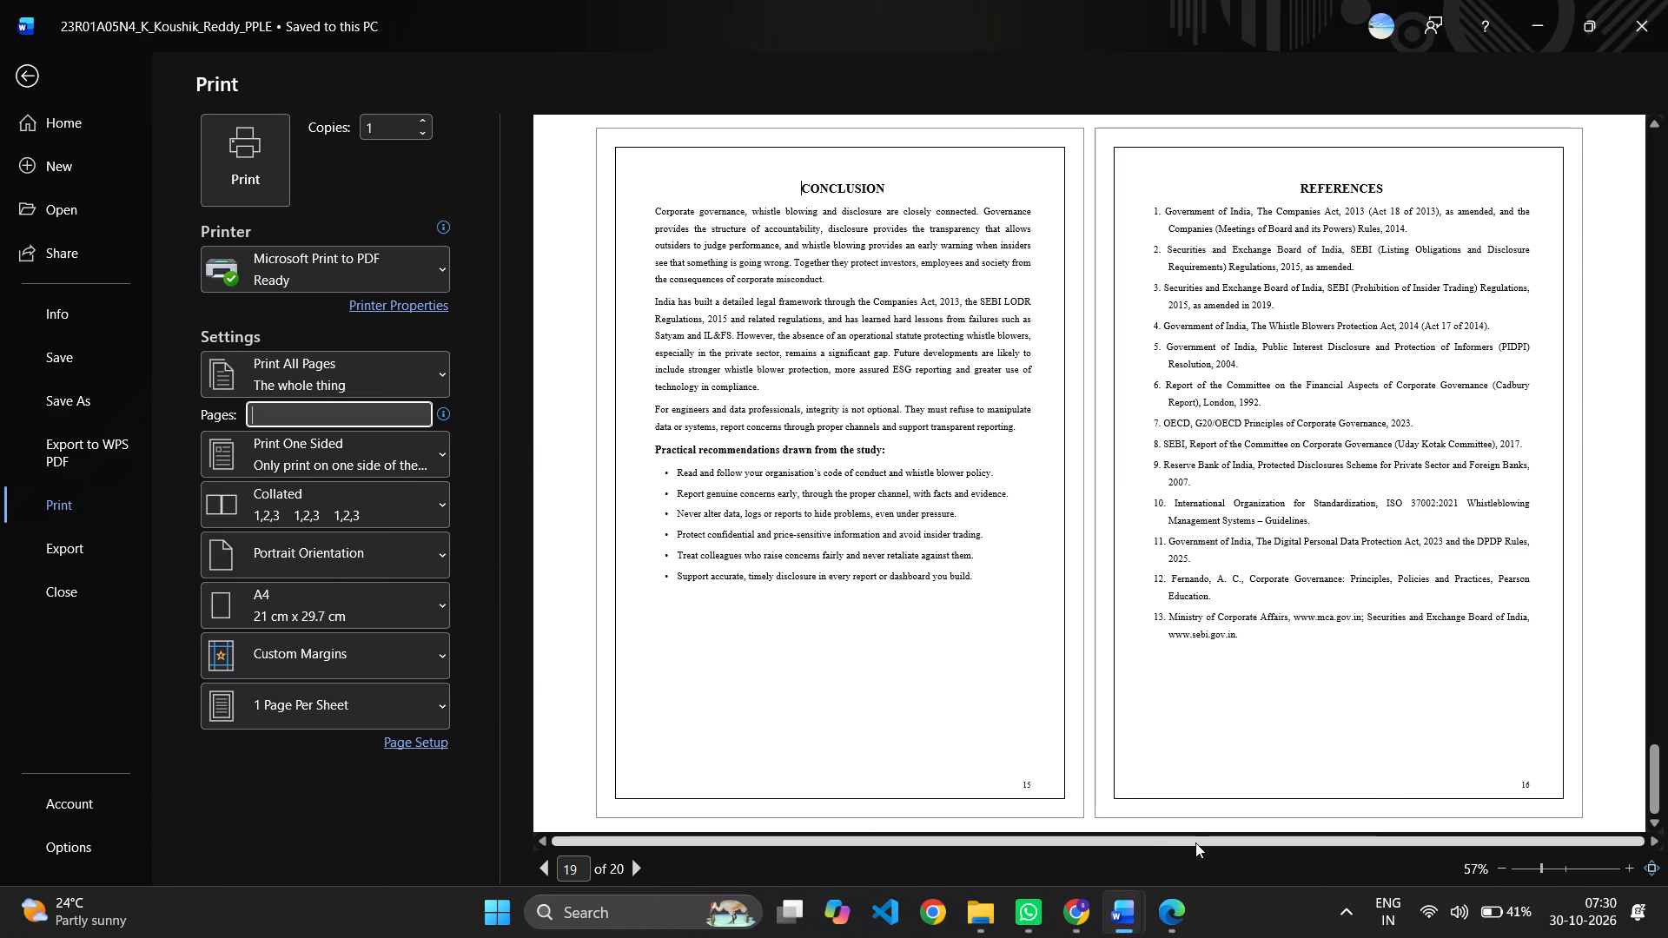
scroll(781, 516, up, 20)
scroll(781, 516, up, 20)
scroll(781, 516, up, 20)
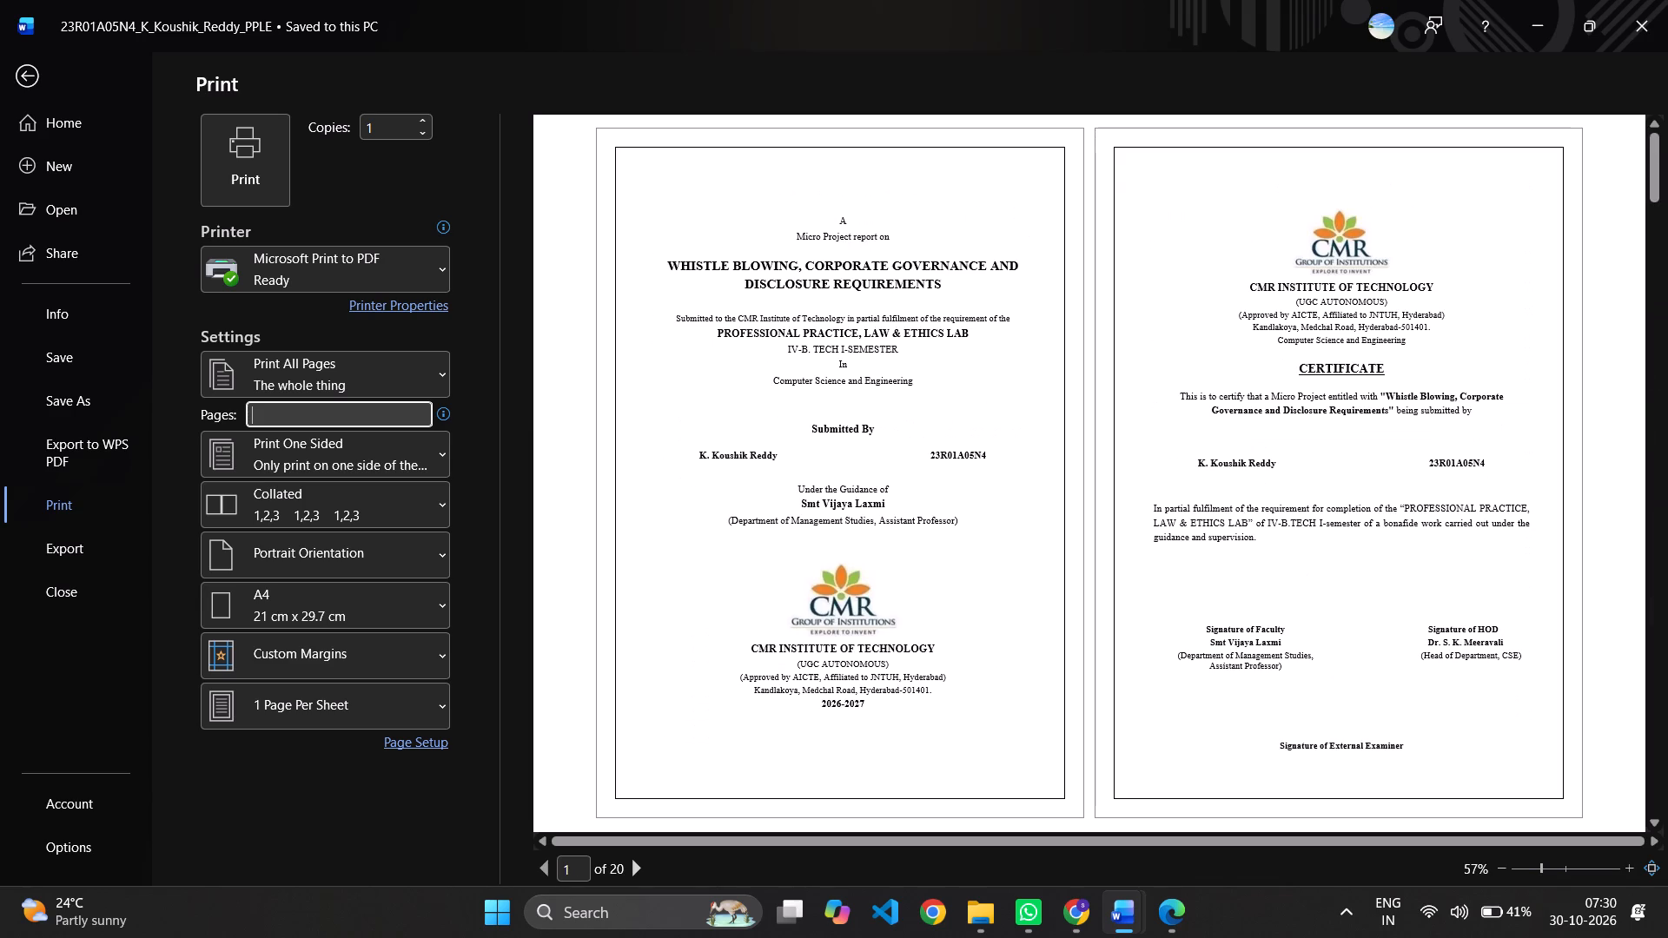
Set the print range to pages 1-16 and compare it with the page numbers in the preview.
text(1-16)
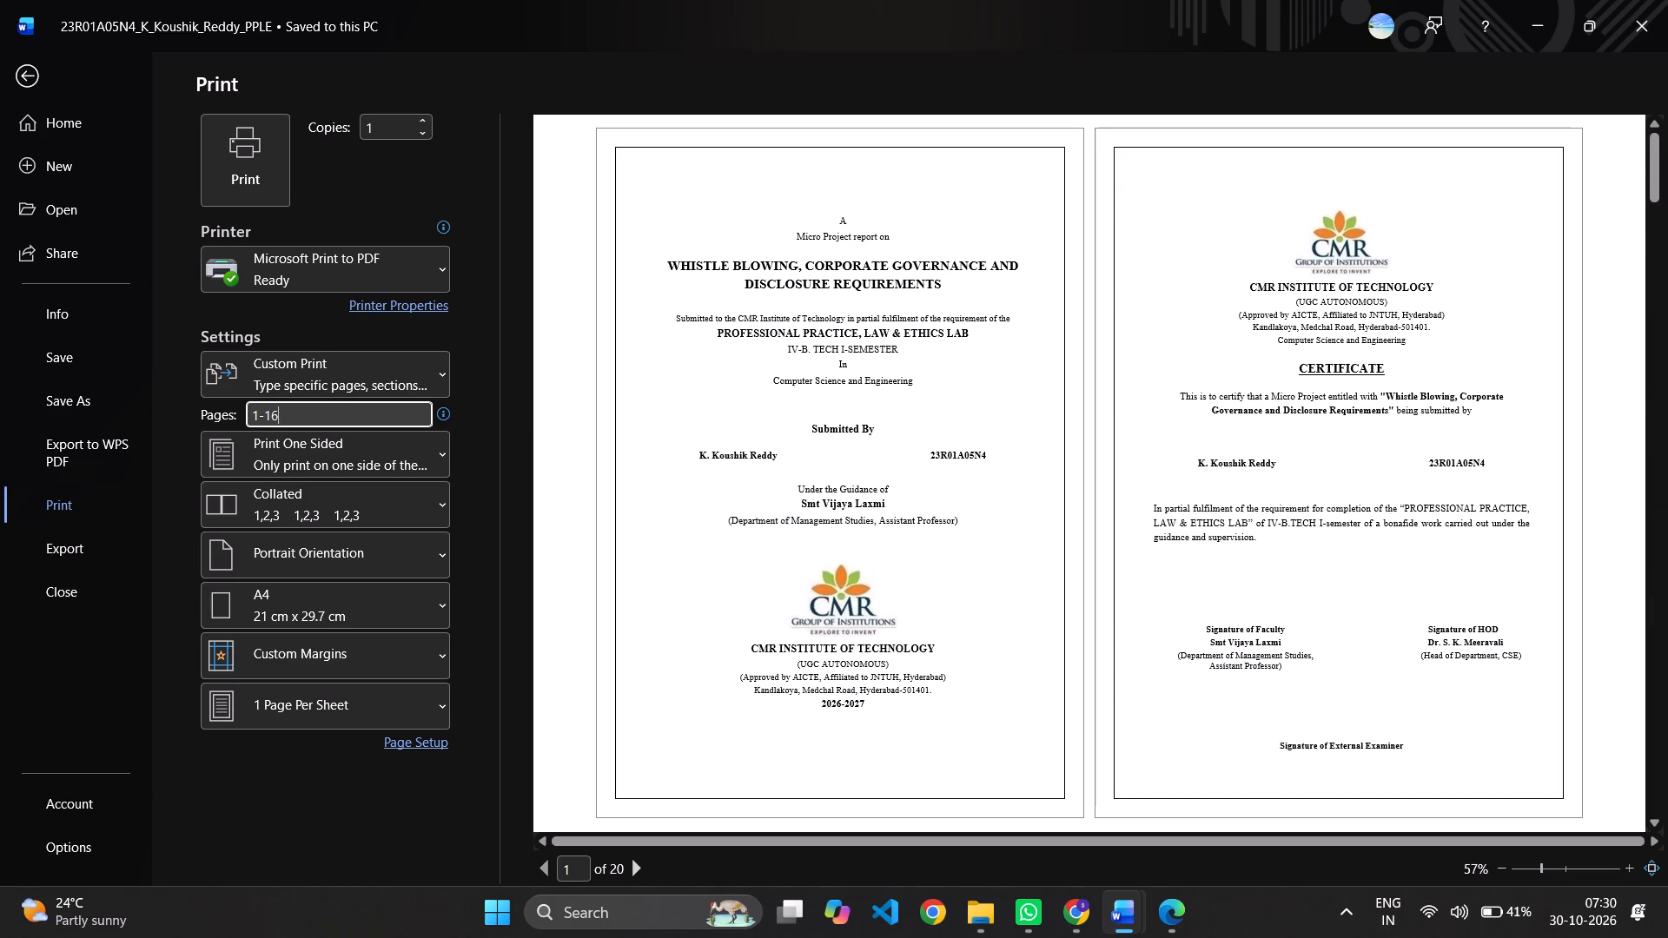
scroll(801, 462, down, 14)
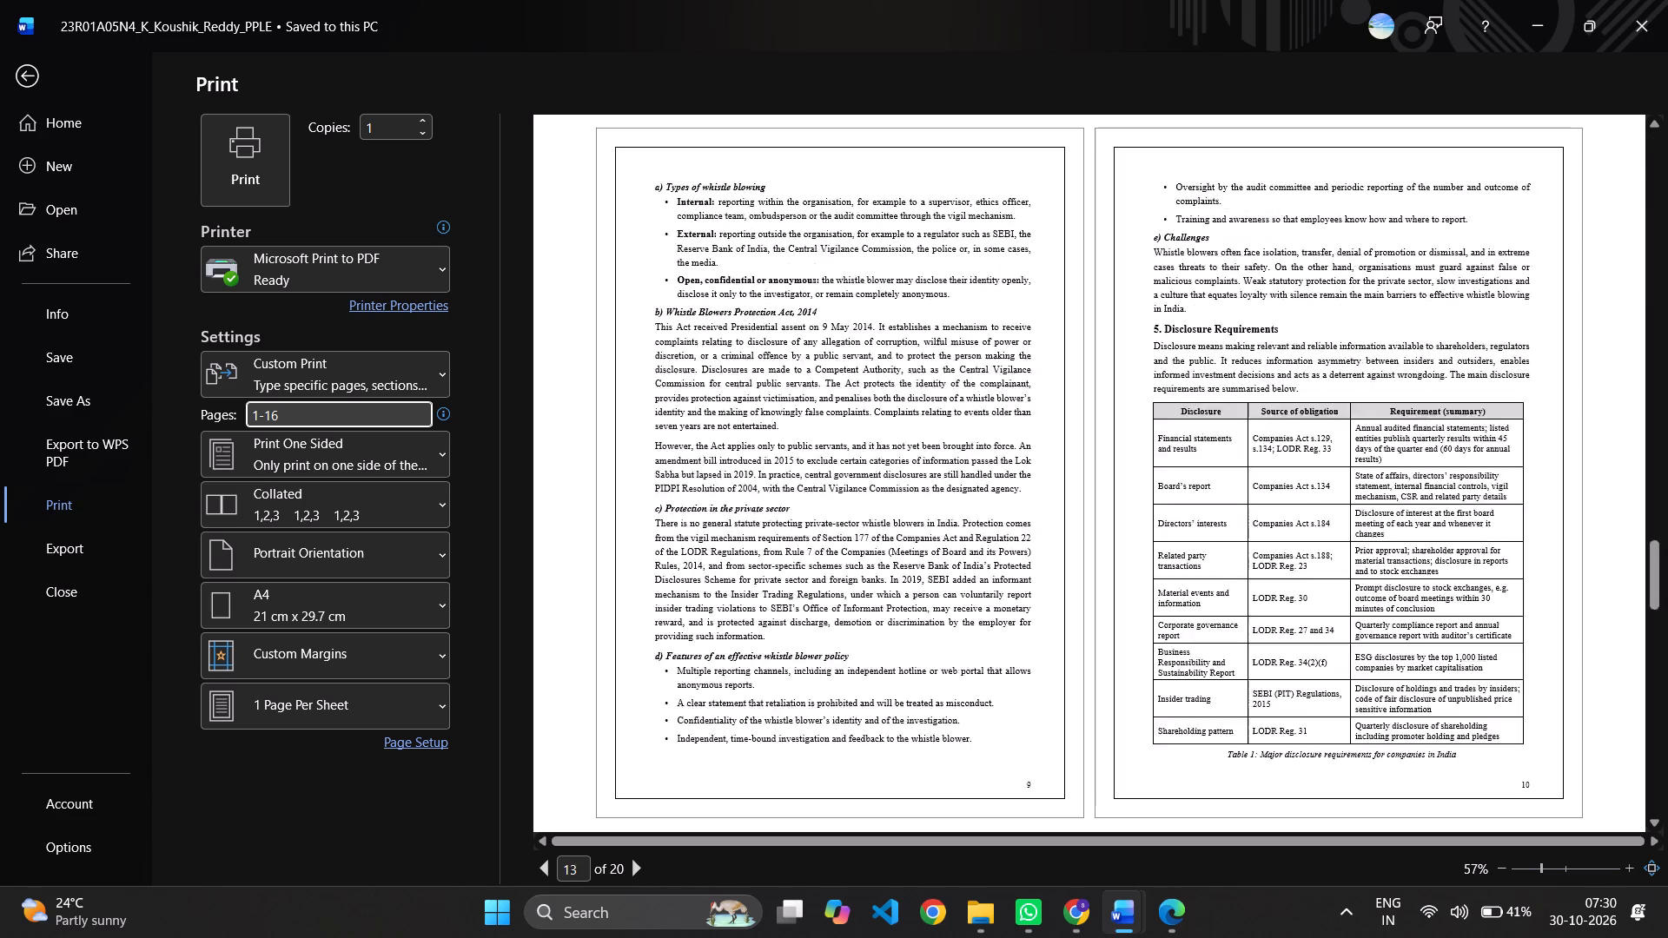
scroll(801, 462, down, 10)
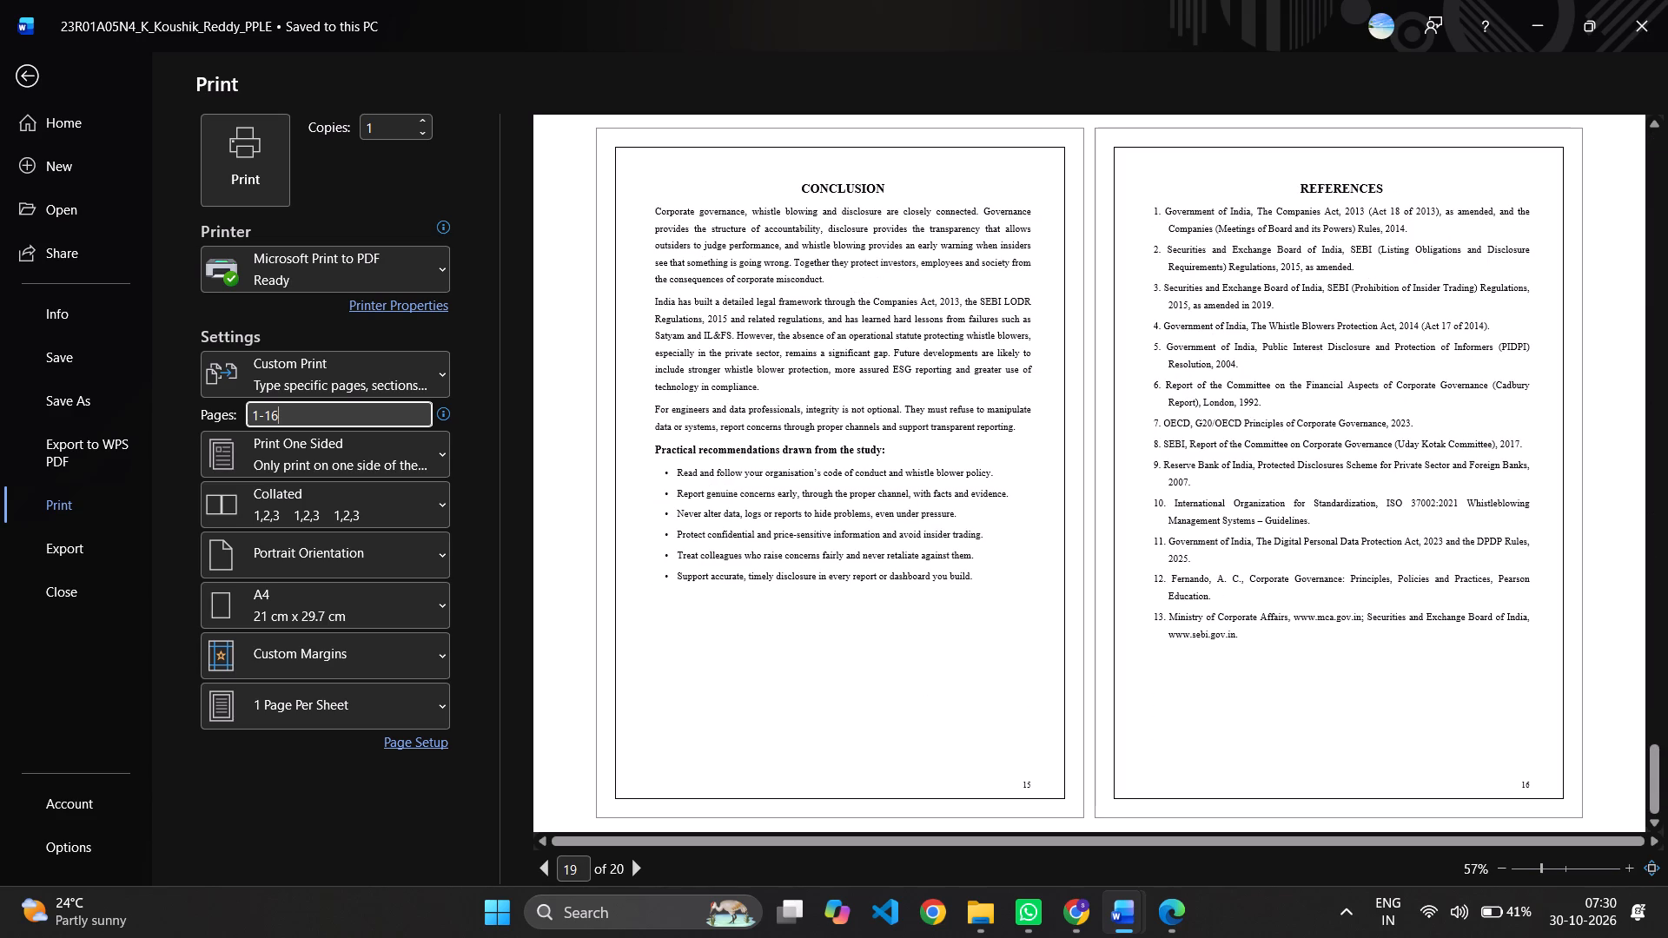
scroll(801, 462, up, 2)
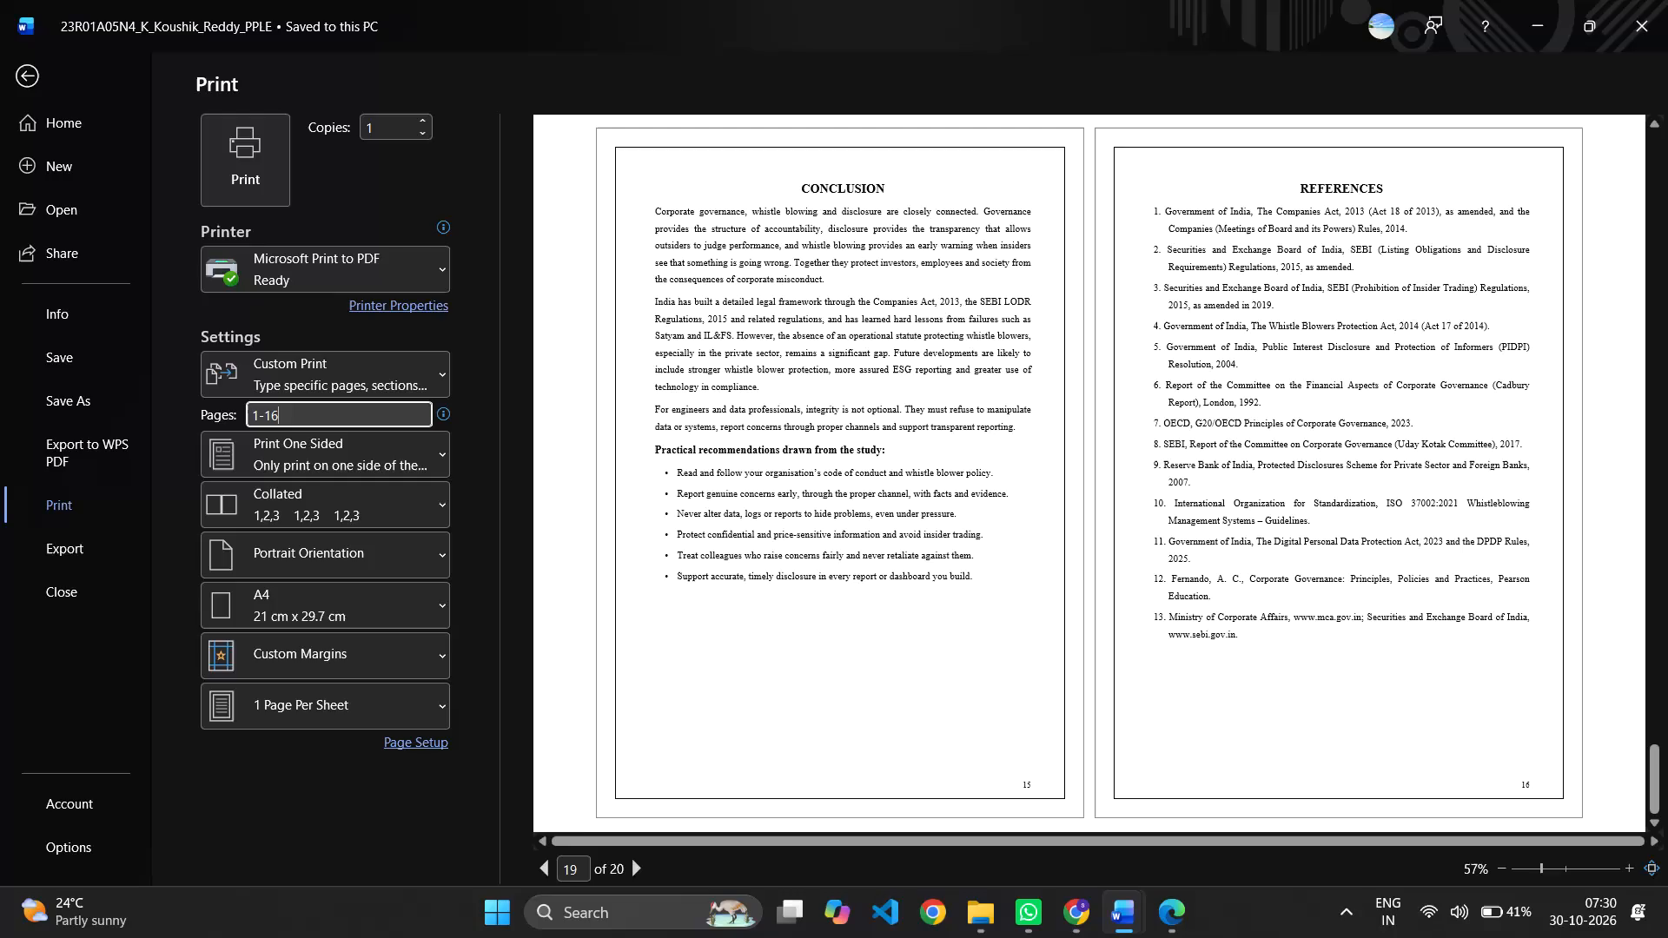
scroll(801, 462, up, 4)
scroll(801, 462, down, 1)
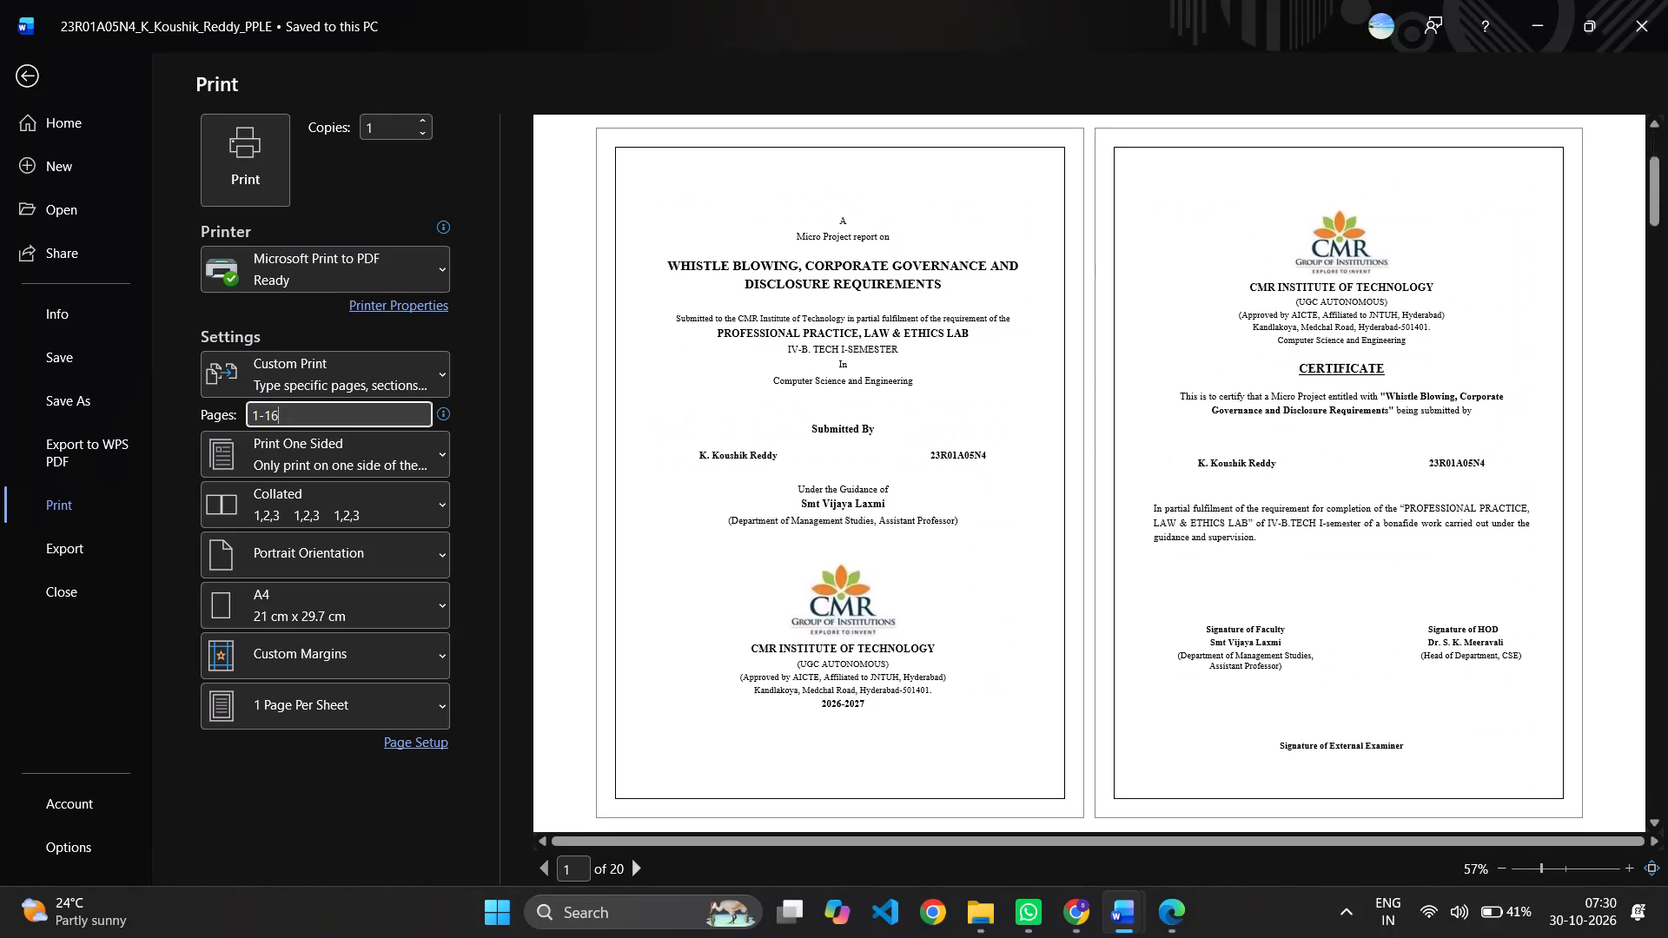
scroll(801, 462, down, 1)
scroll(801, 462, up, 1)
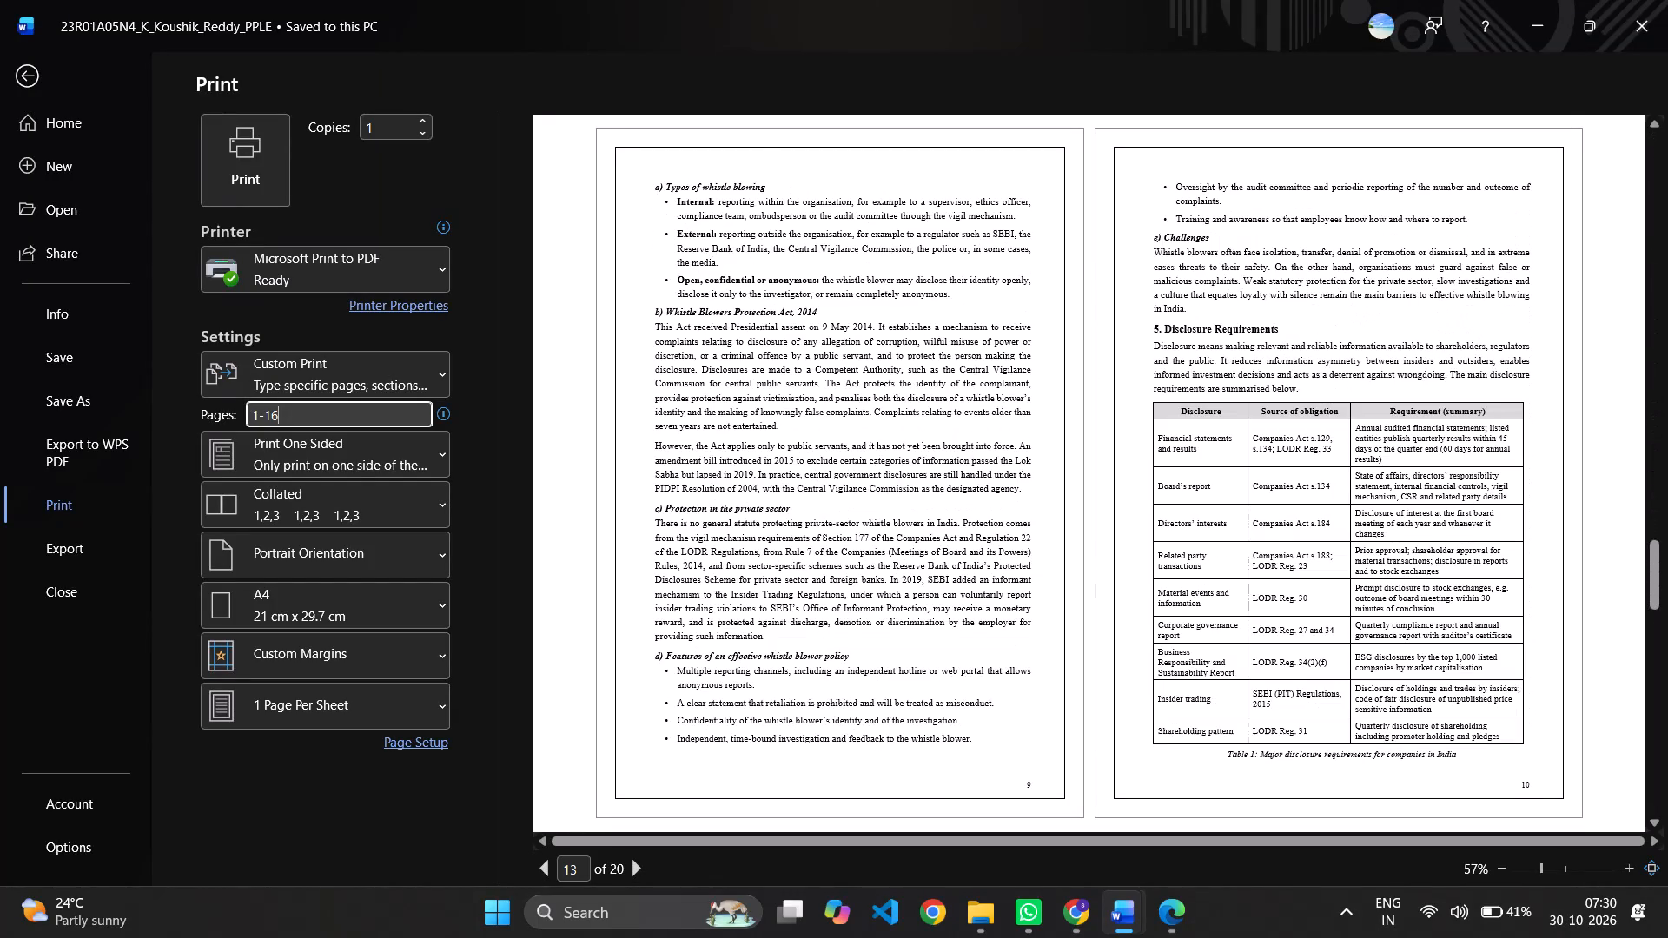
scroll(801, 462, up, 2)
scroll(801, 462, down, 1)
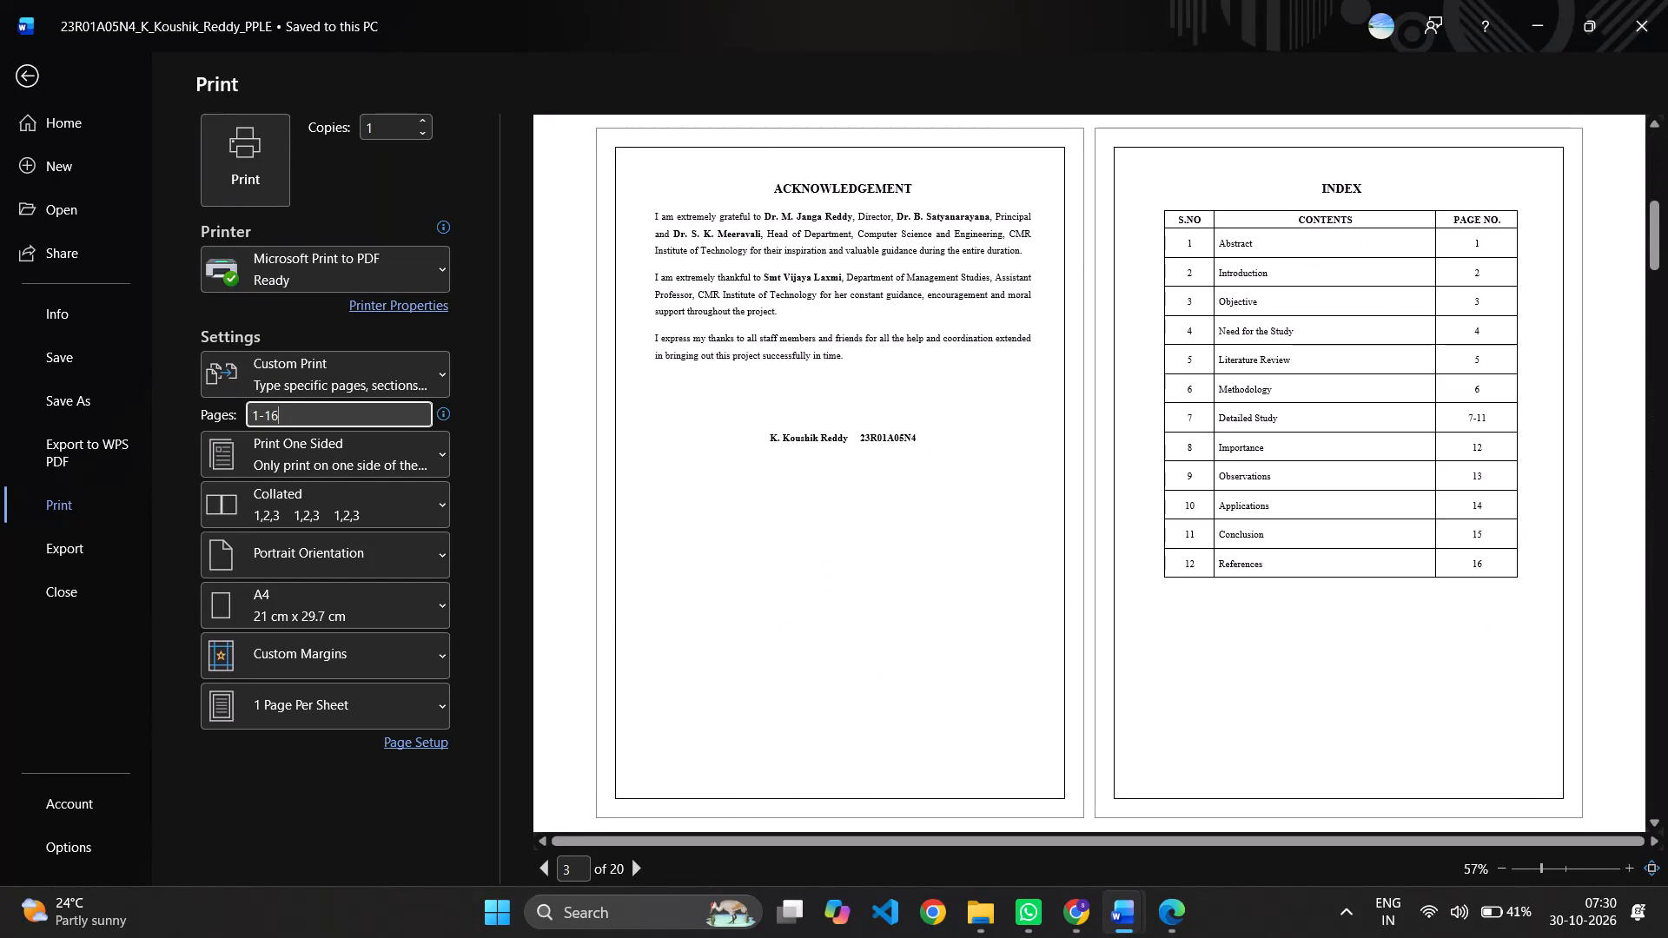
scroll(801, 462, down, 1)
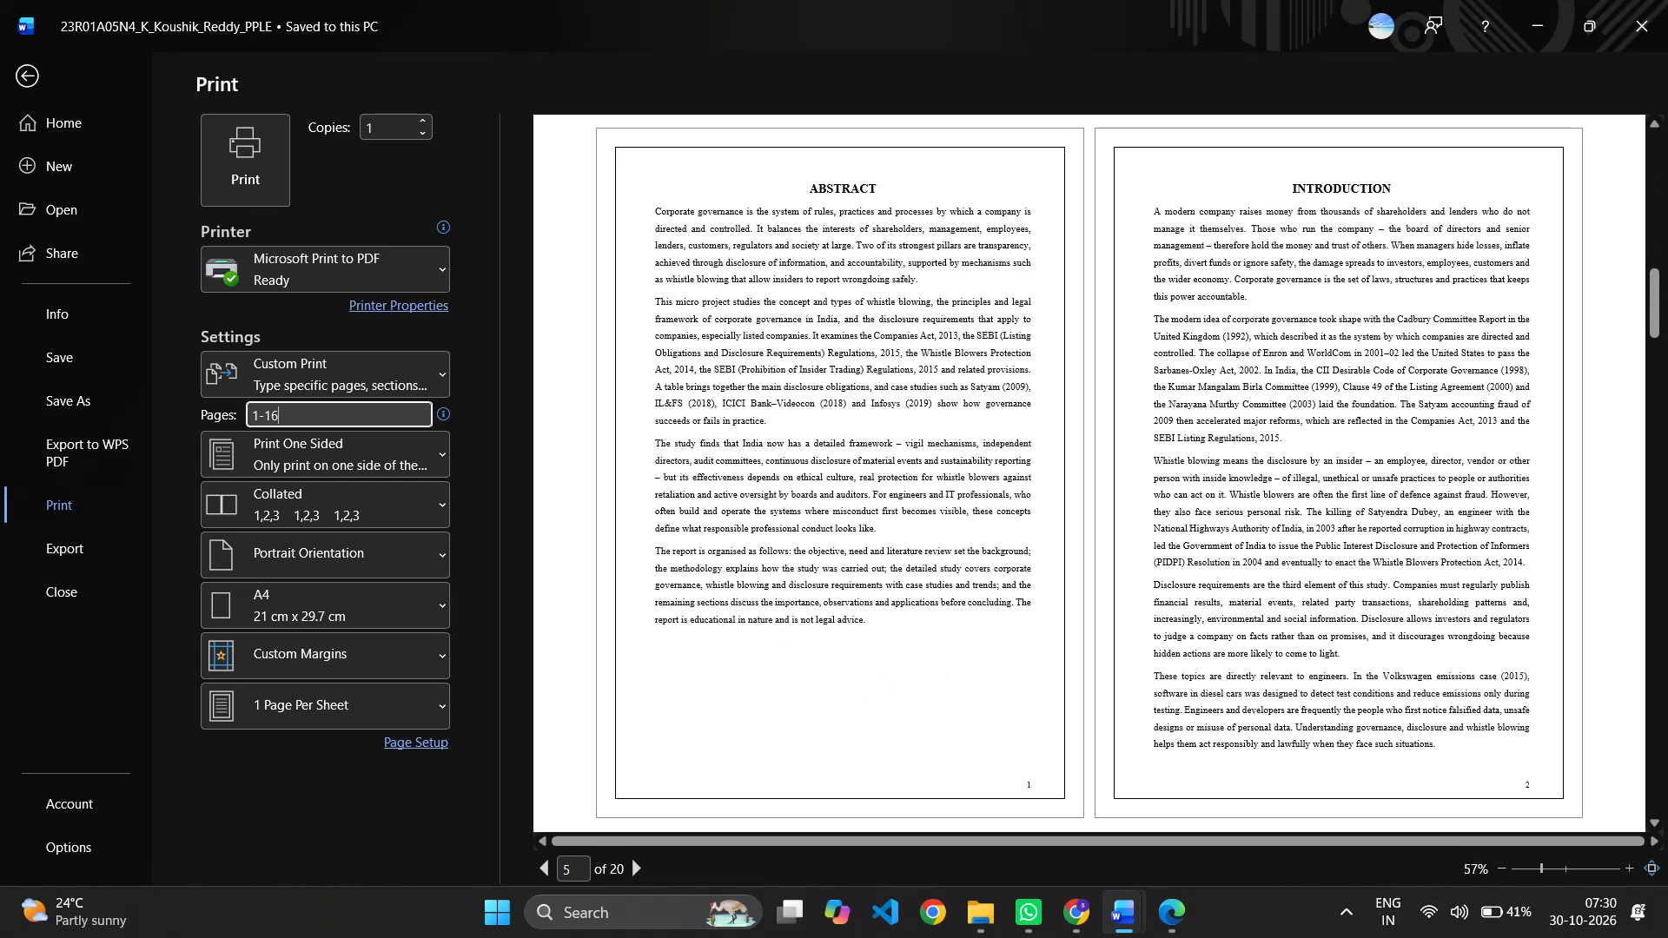
scroll(801, 462, down, 1)
Print the chosen page range to a PDF named content pple in Downloads.
click(280, 198)
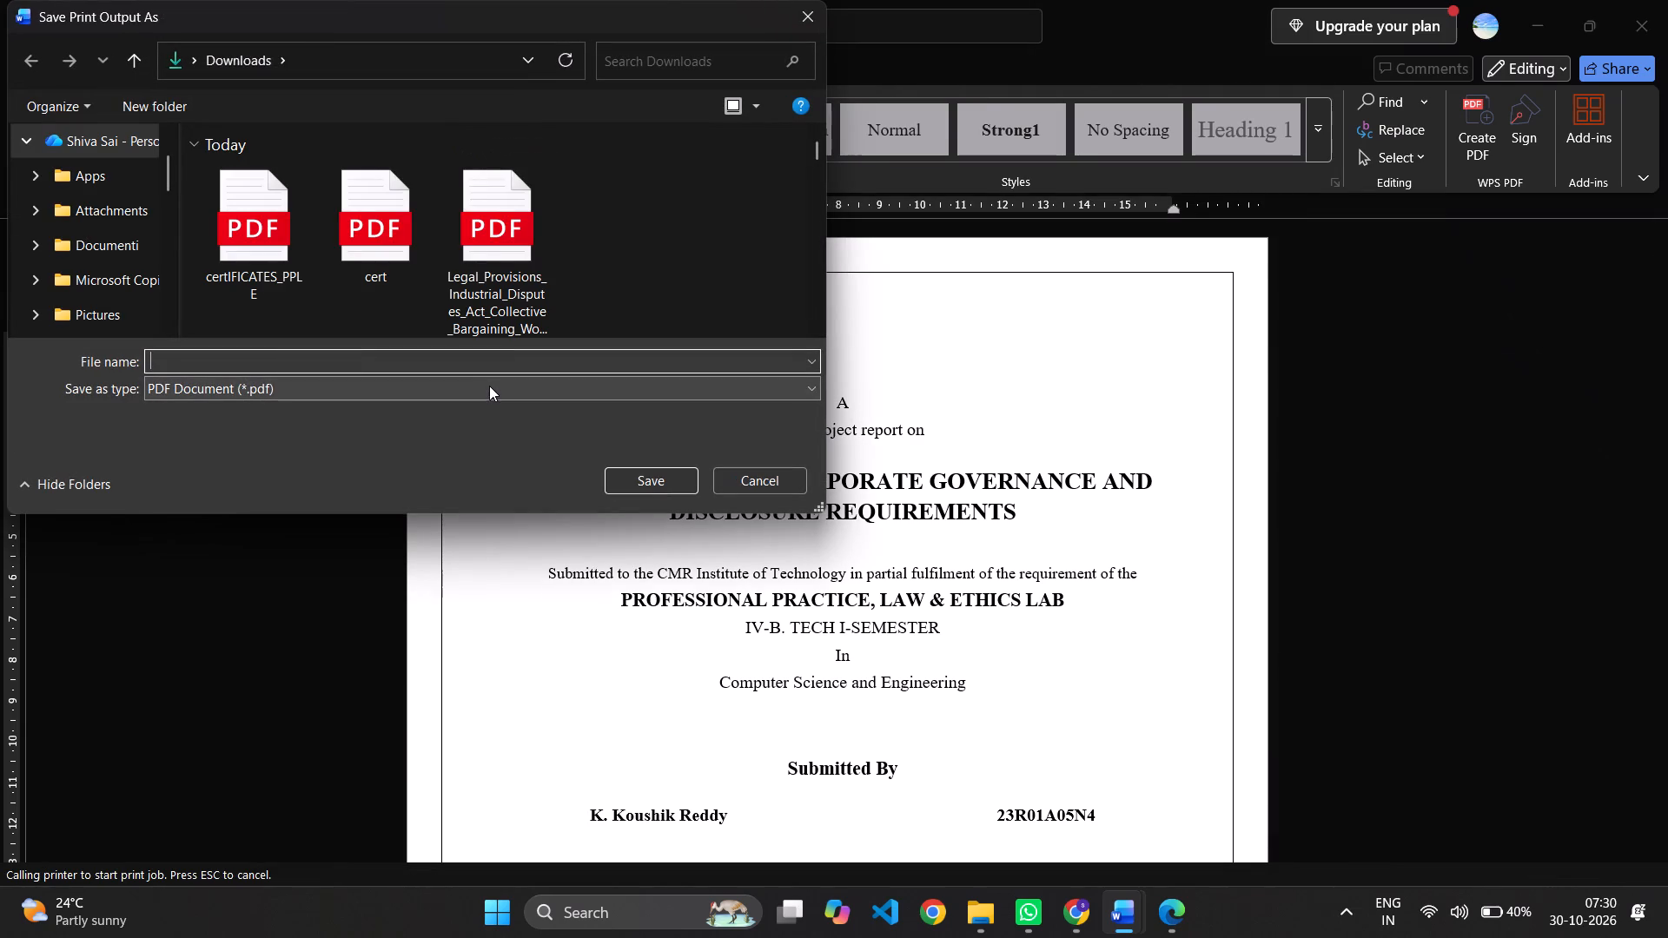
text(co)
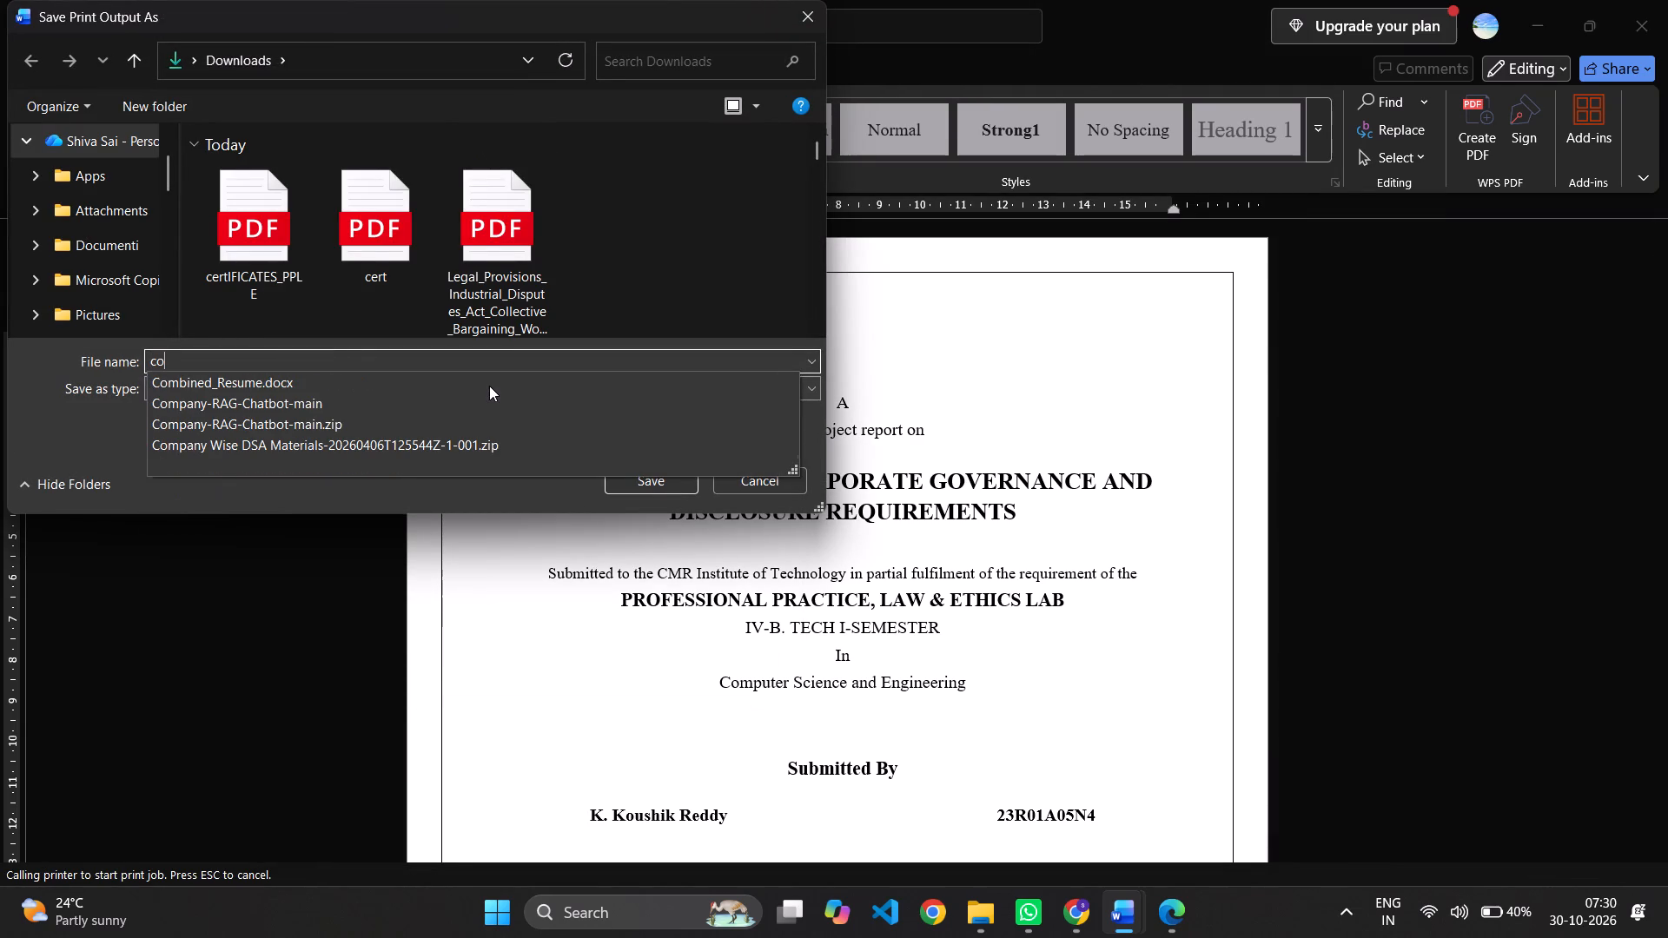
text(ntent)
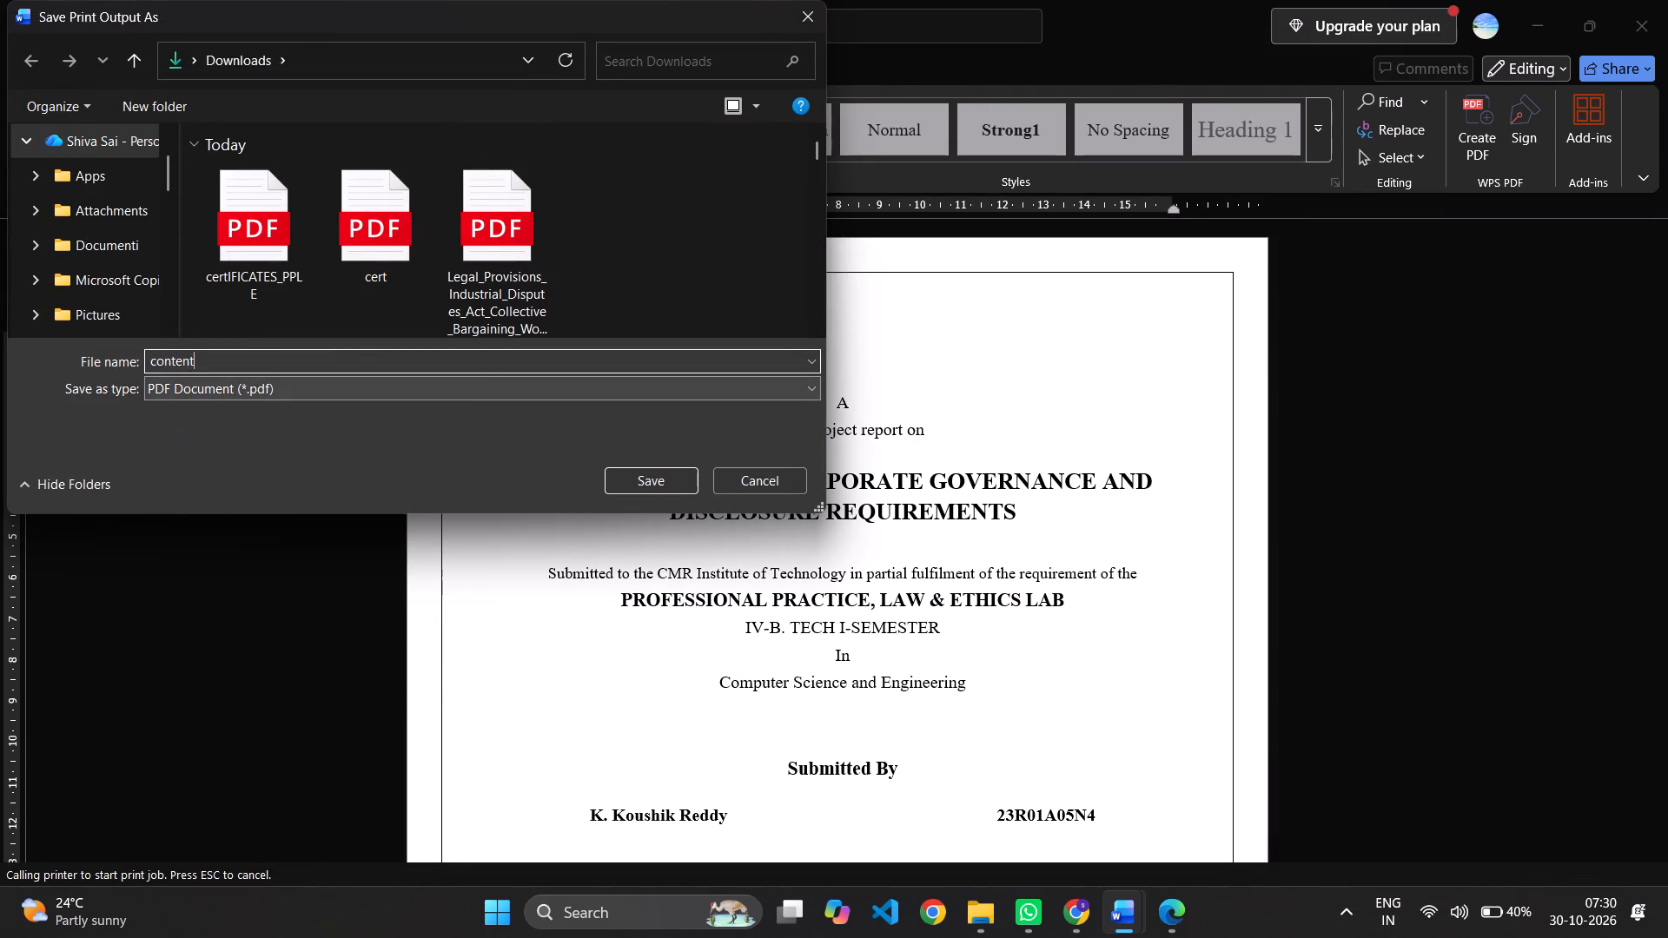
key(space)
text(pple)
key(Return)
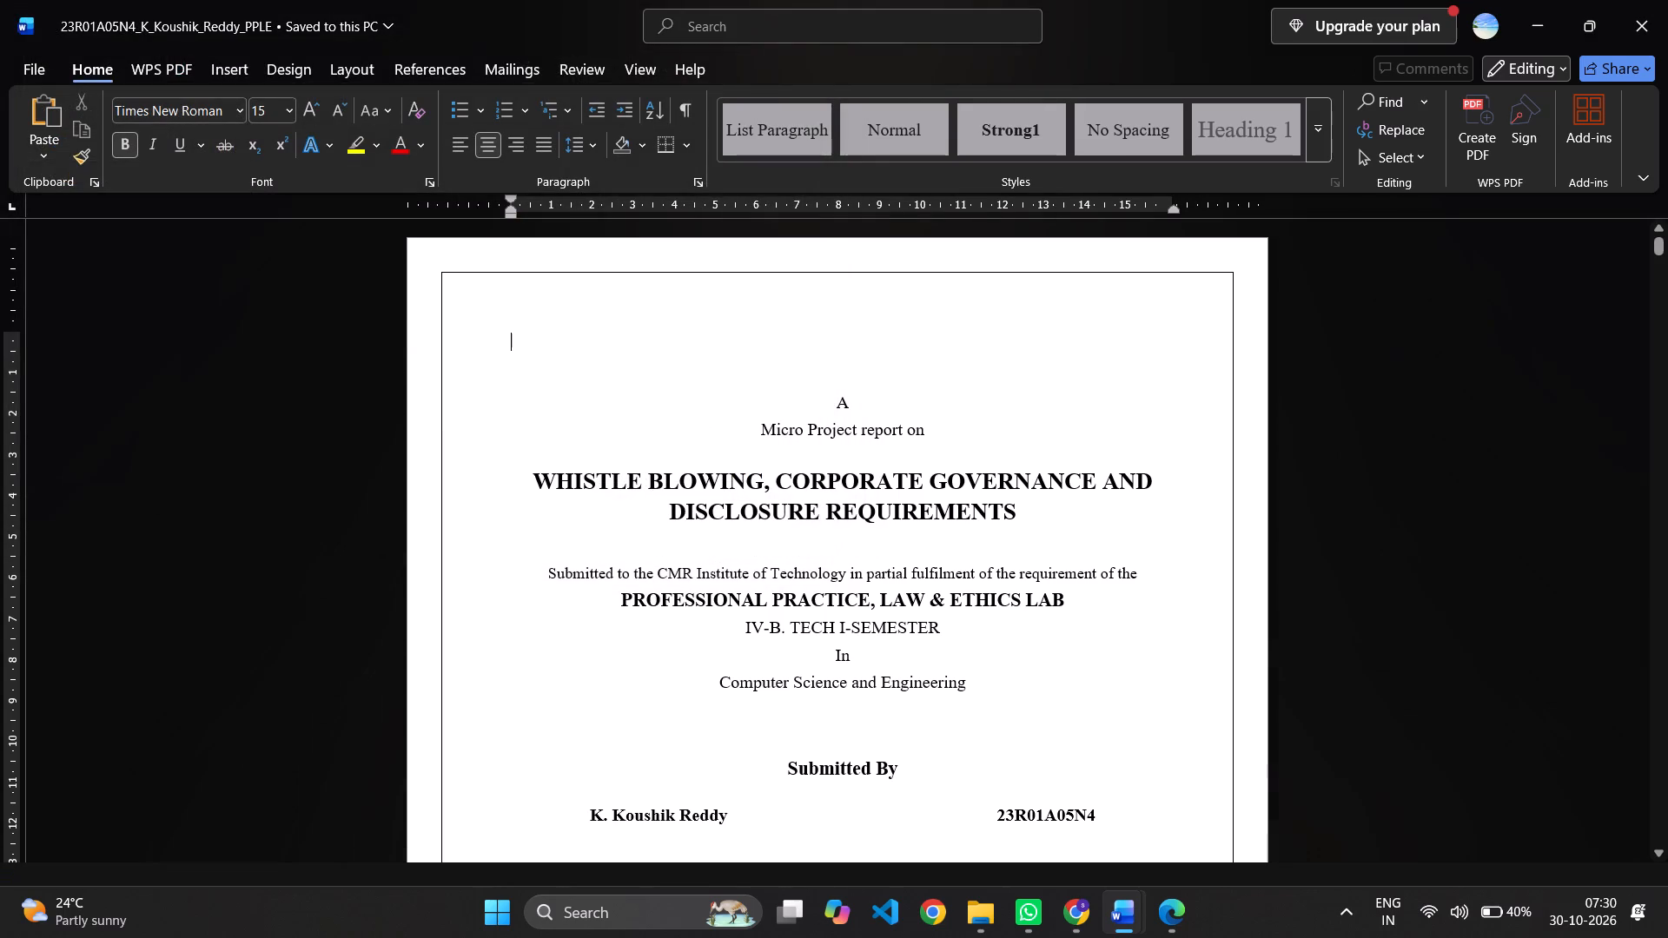
Open the content pple PDF from Downloads in Edge and look through its pages from the cover to the references.
click(996, 924)
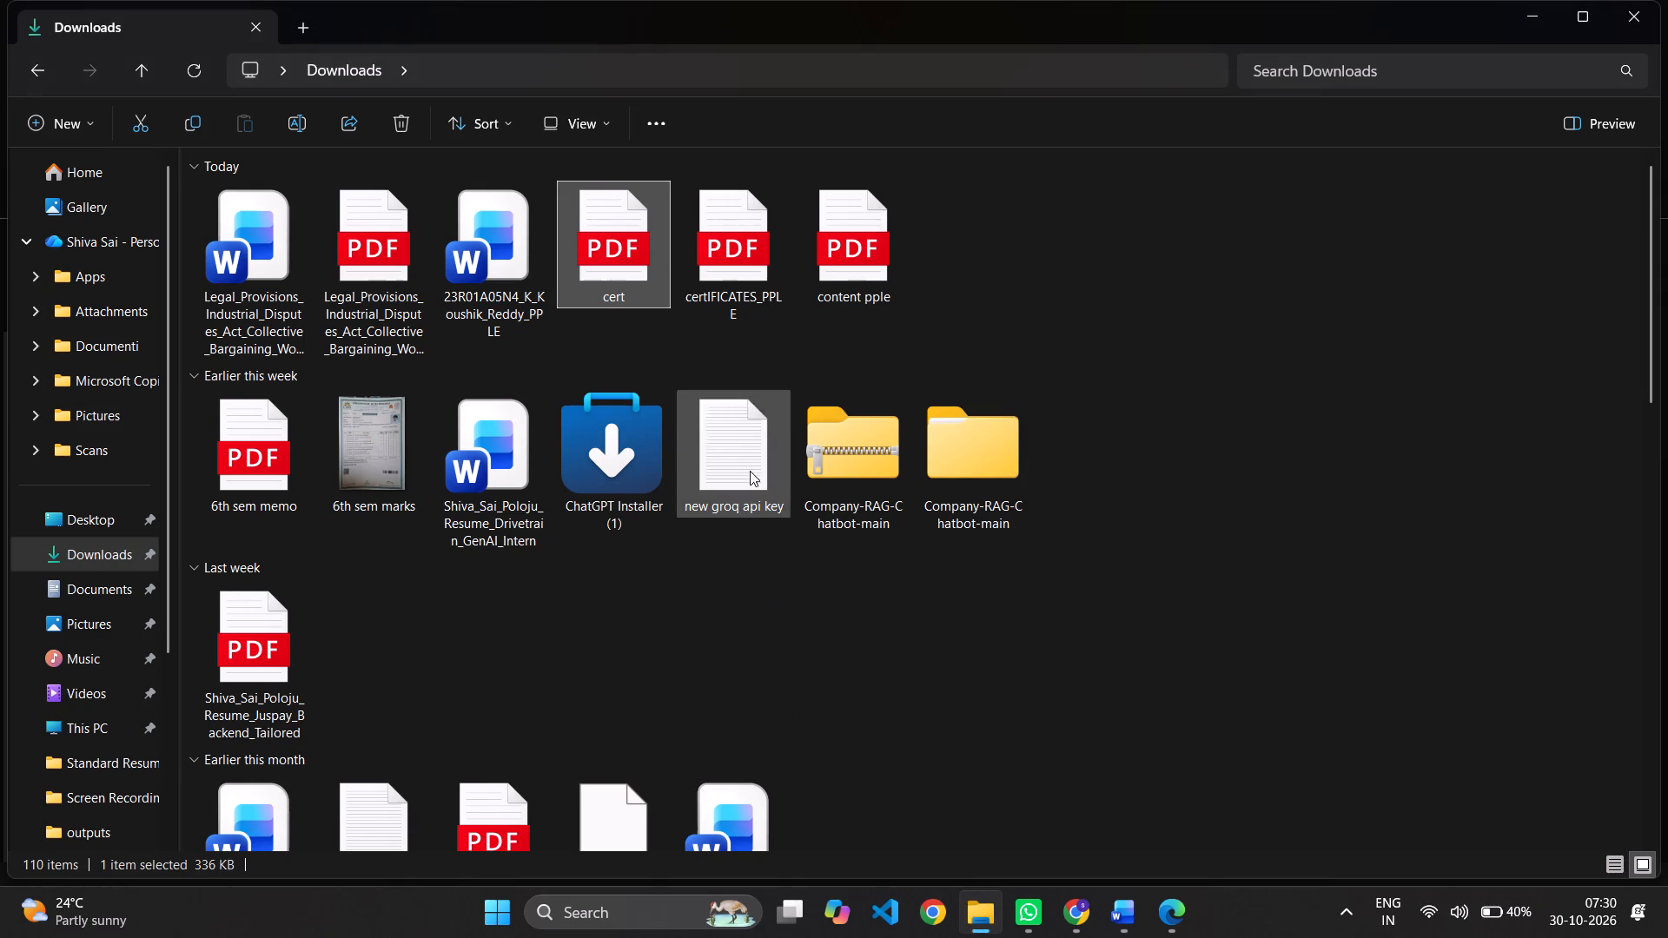
double_click(835, 280)
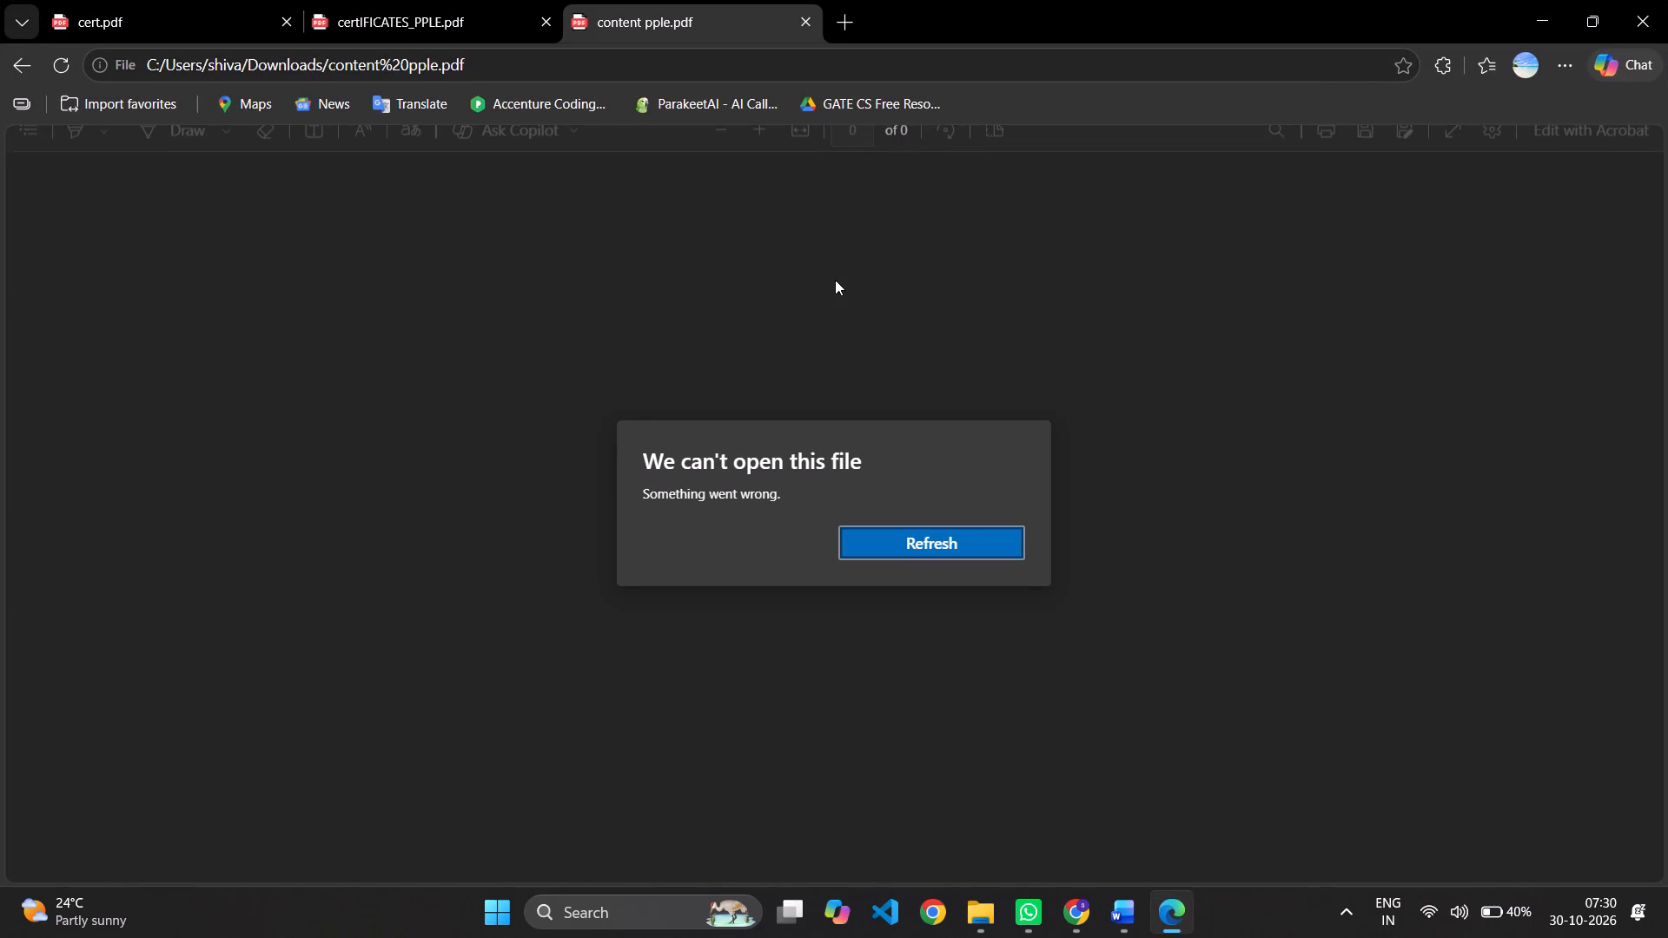
click(898, 541)
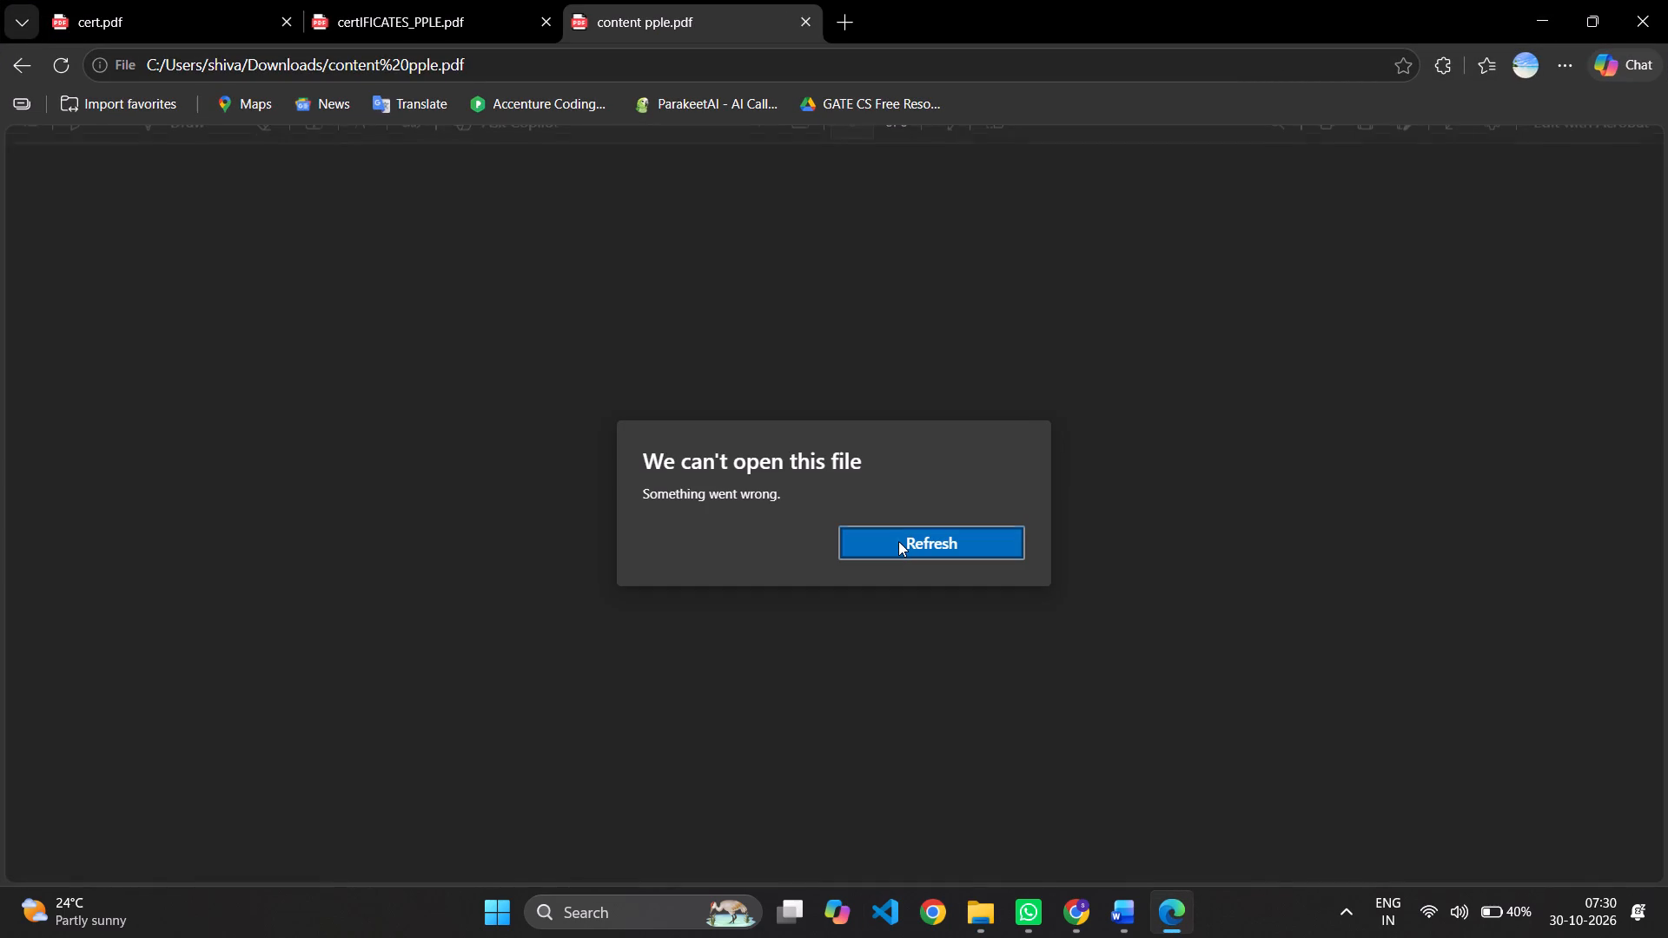
click(898, 541)
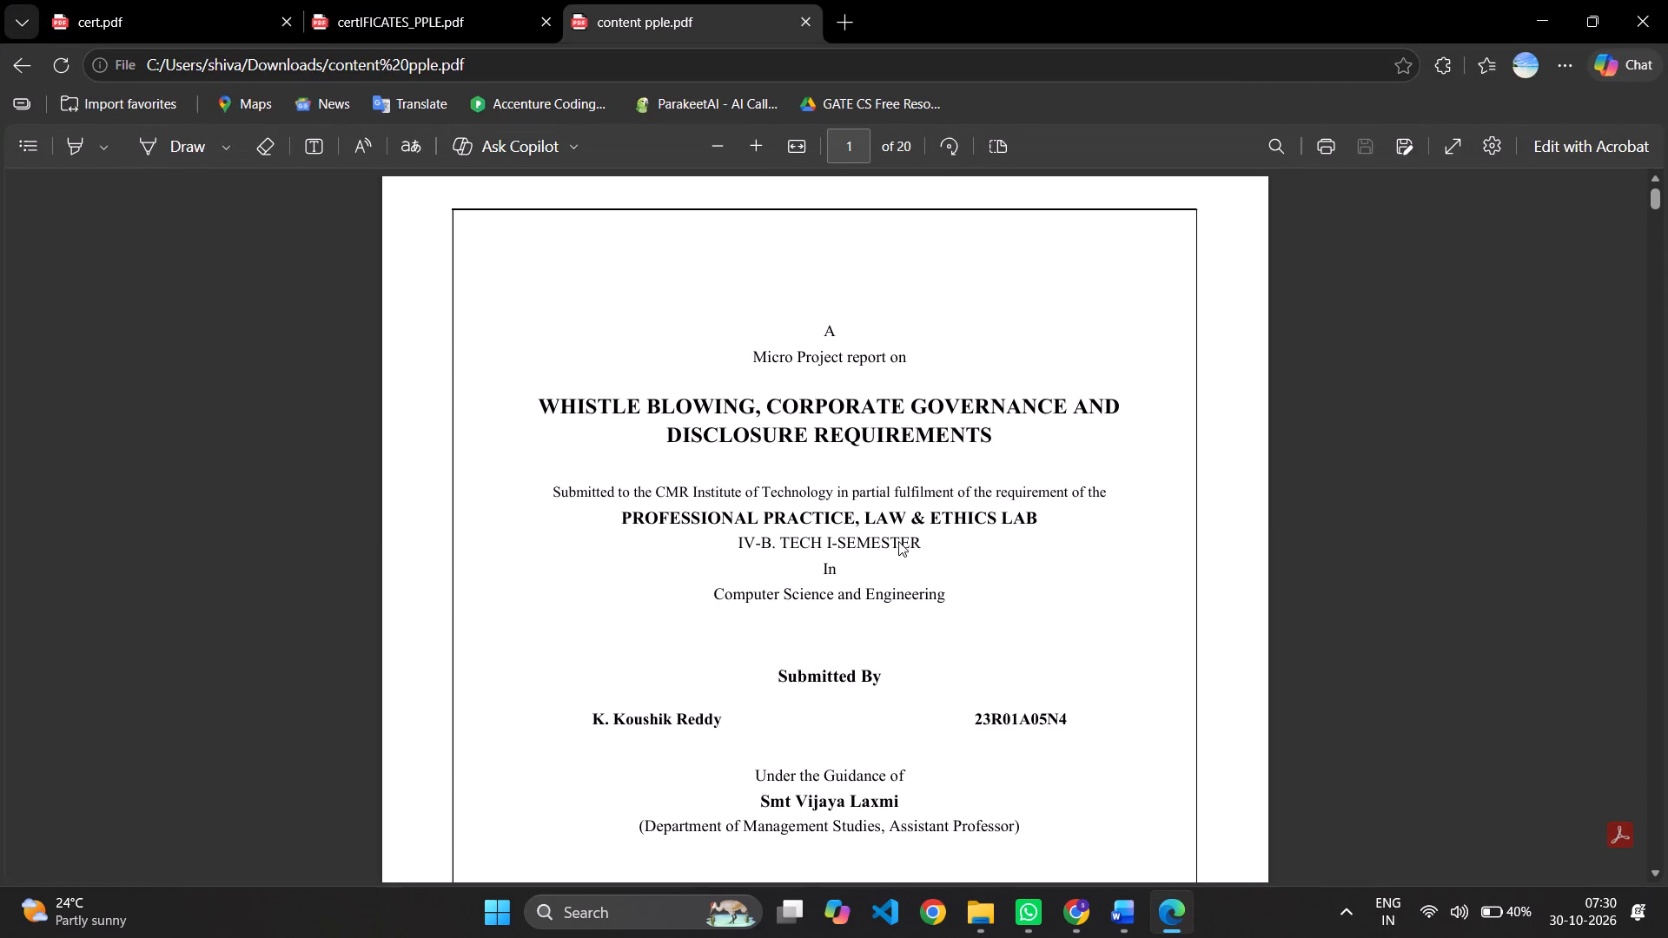
scroll(898, 541, down, 20)
scroll(898, 541, down, 16)
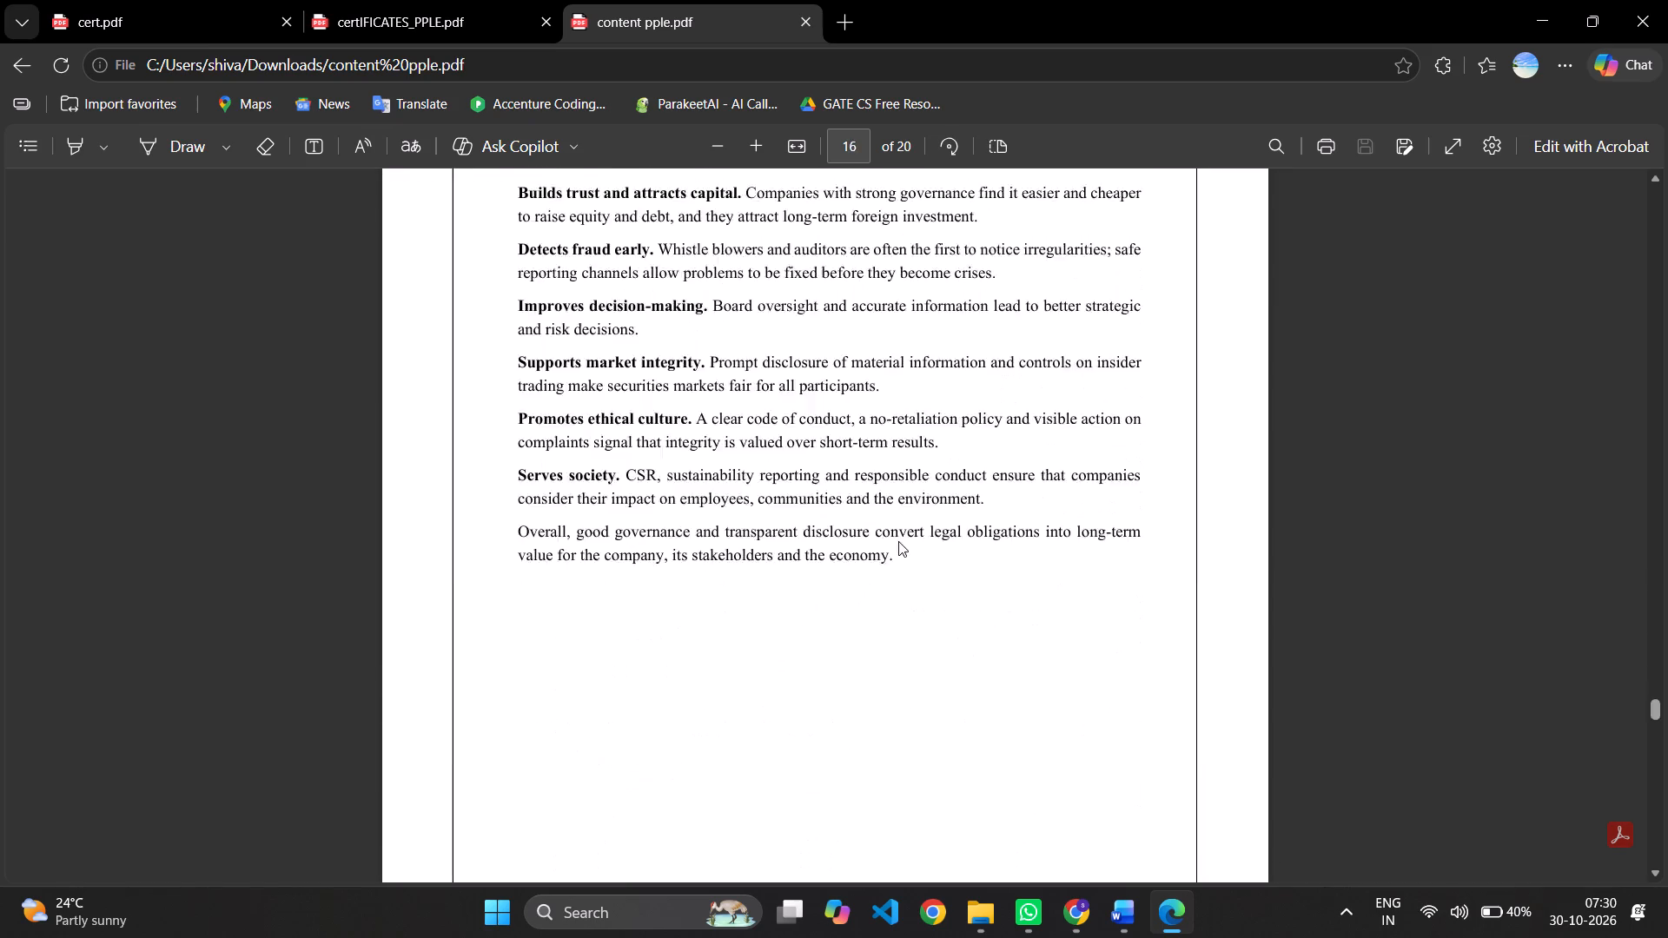
scroll(898, 541, down, 4)
scroll(898, 541, up, 14)
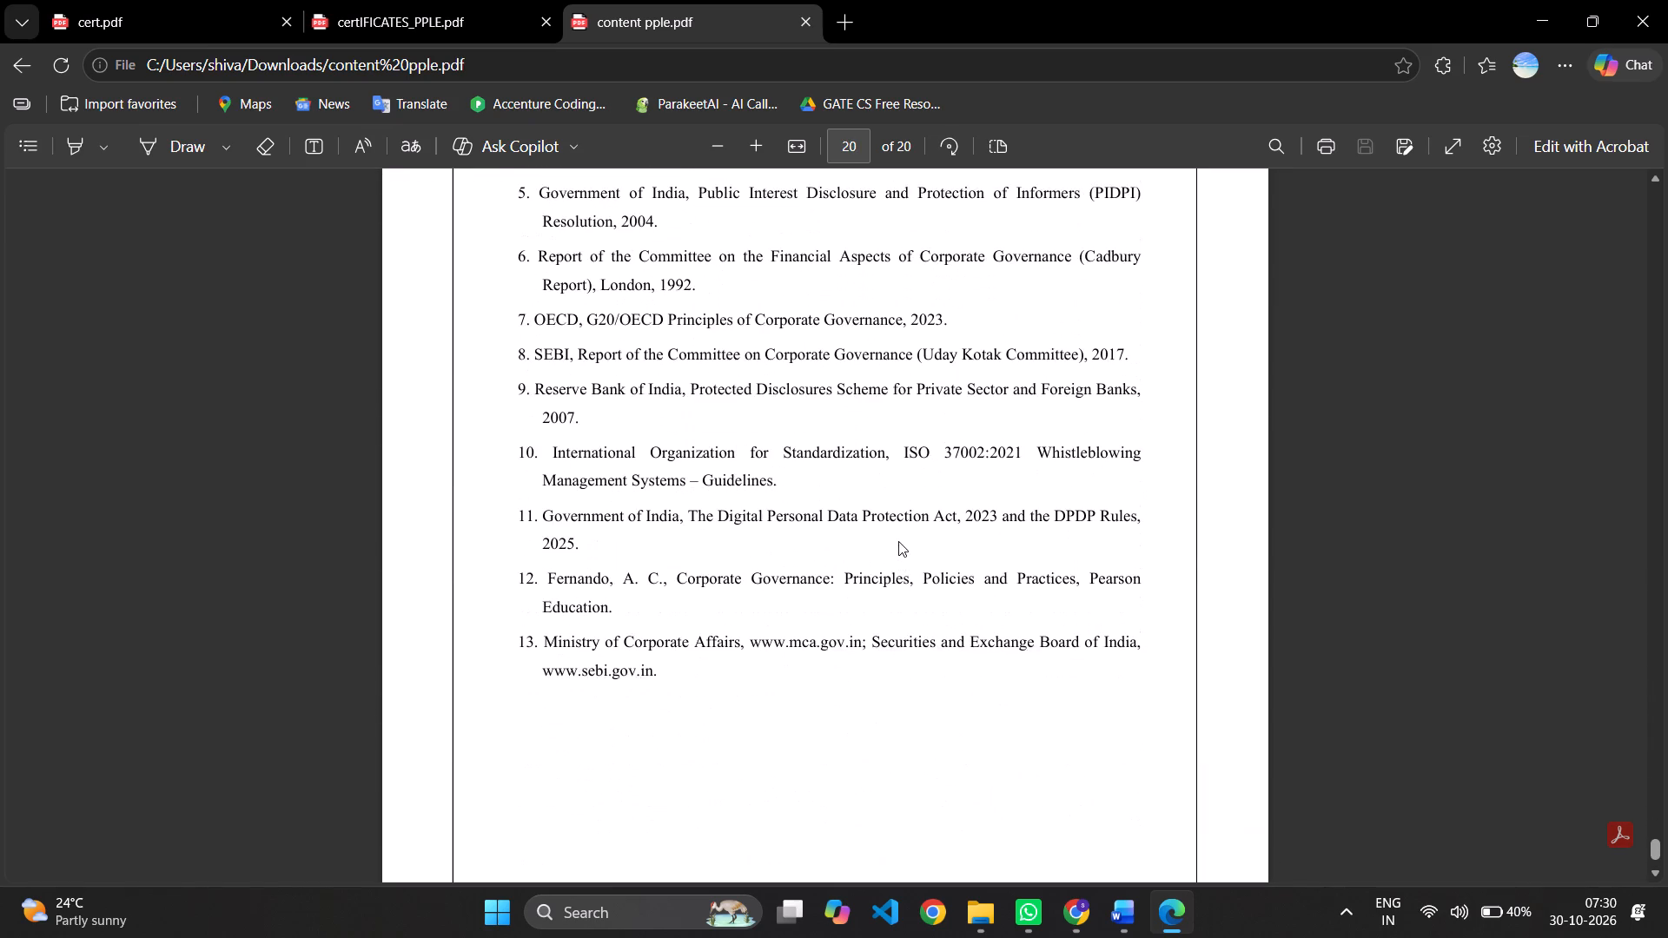
scroll(898, 541, up, 20)
scroll(898, 541, up, 20)
scroll(898, 541, up, 2)
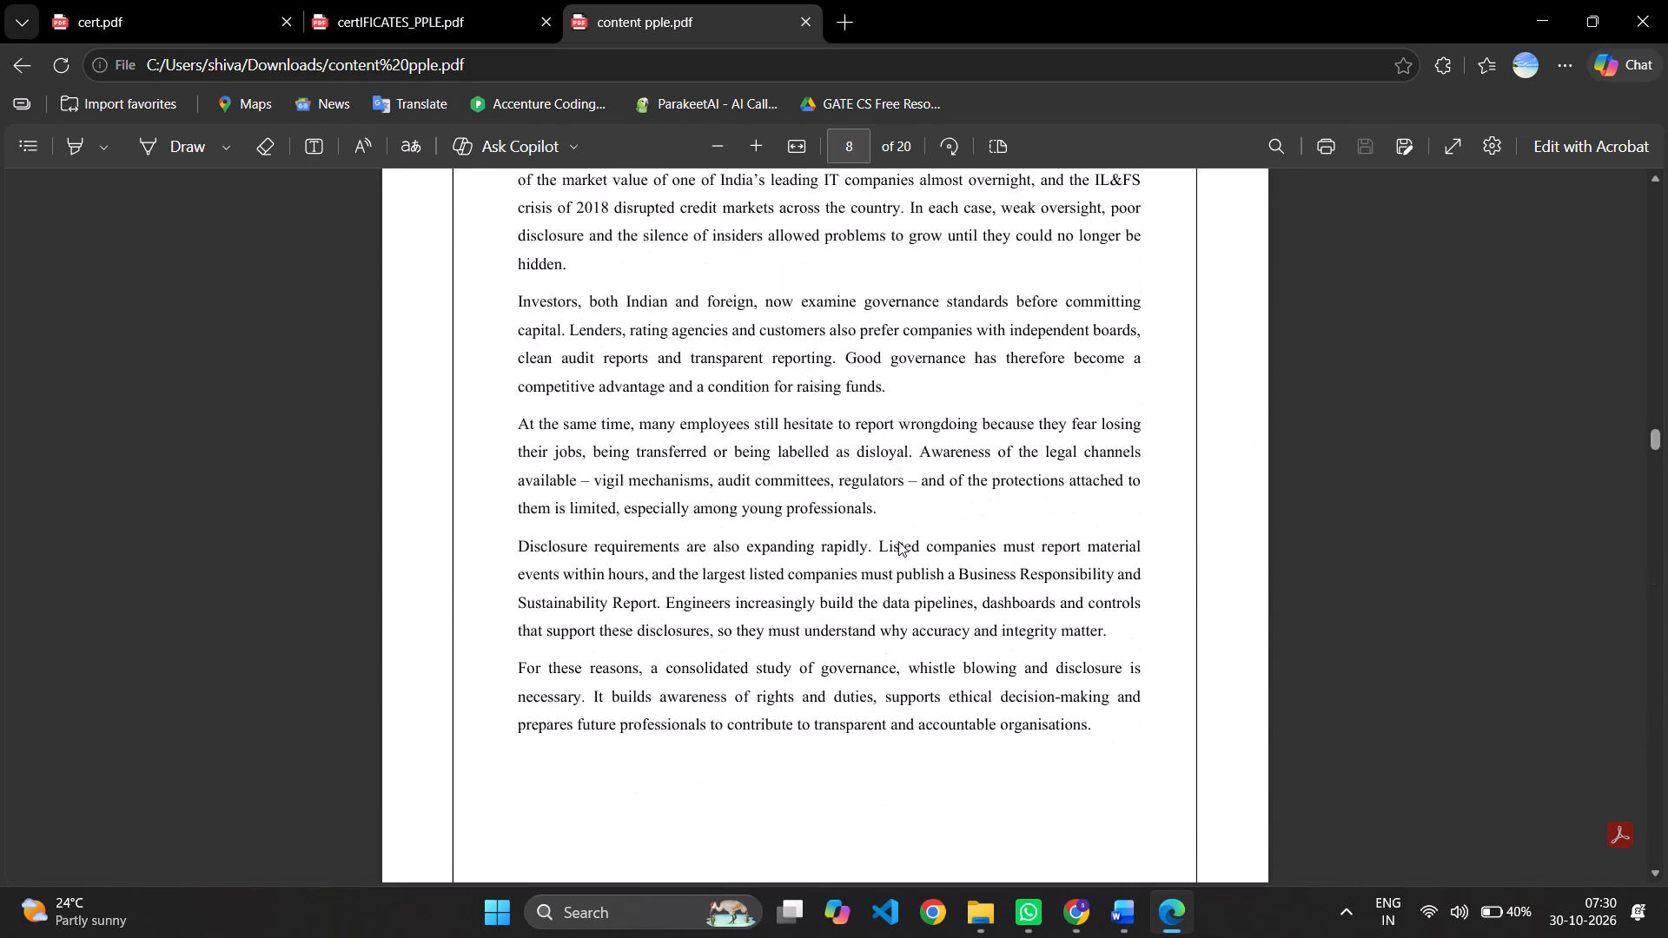
scroll(898, 541, up, 11)
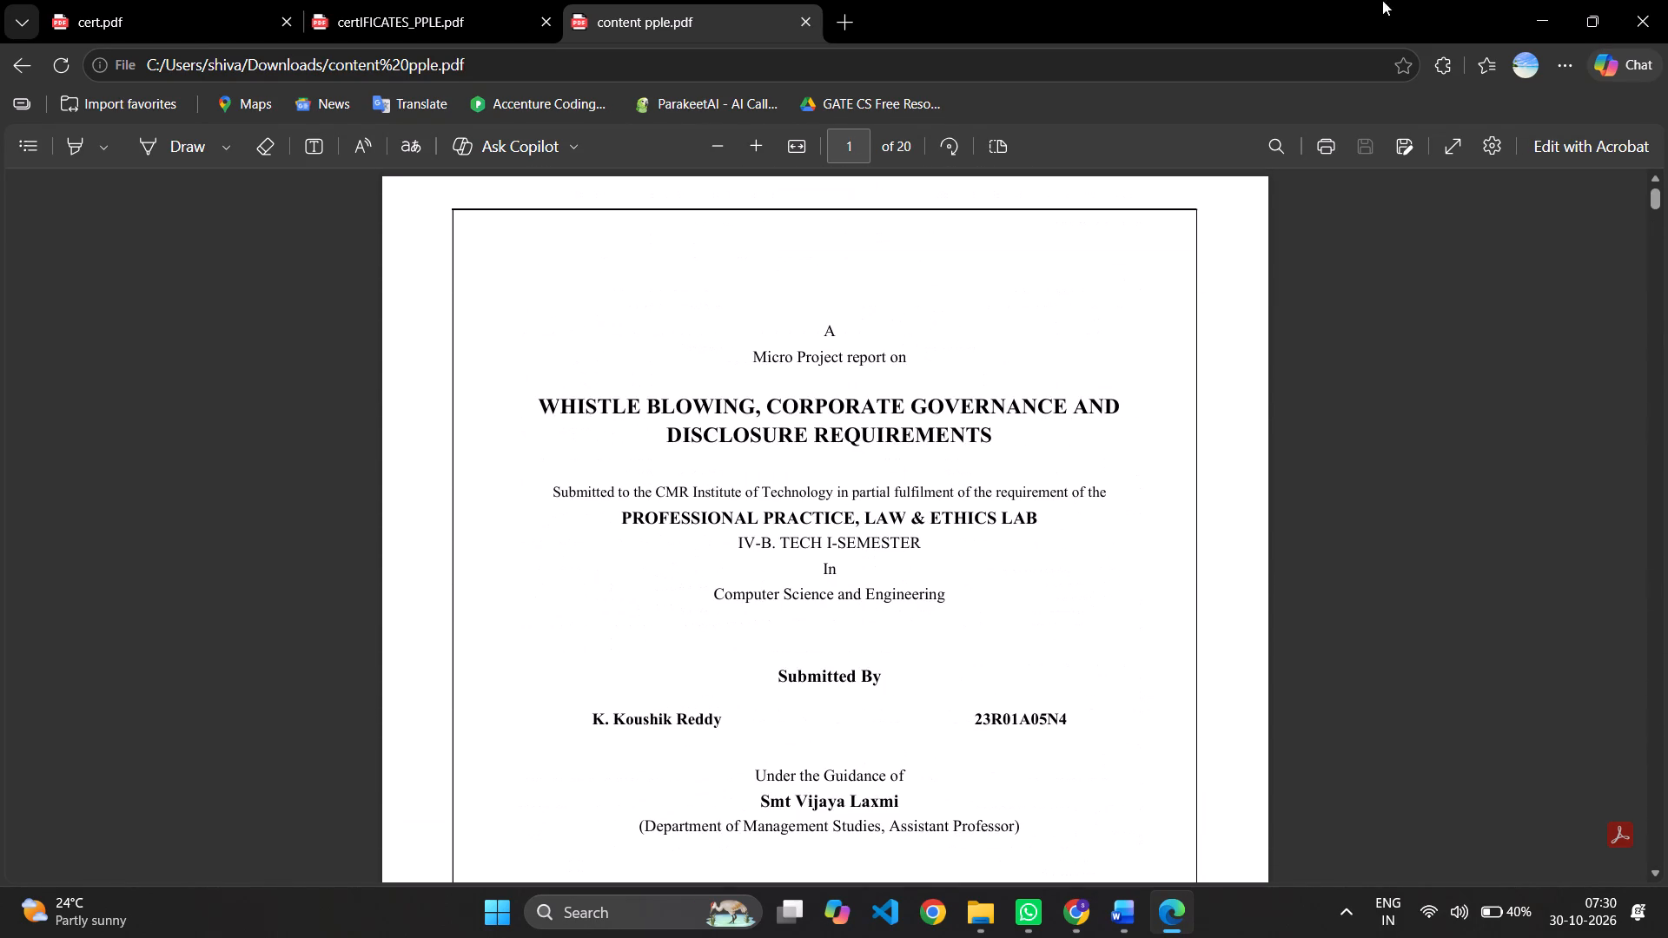
click(1544, 0)
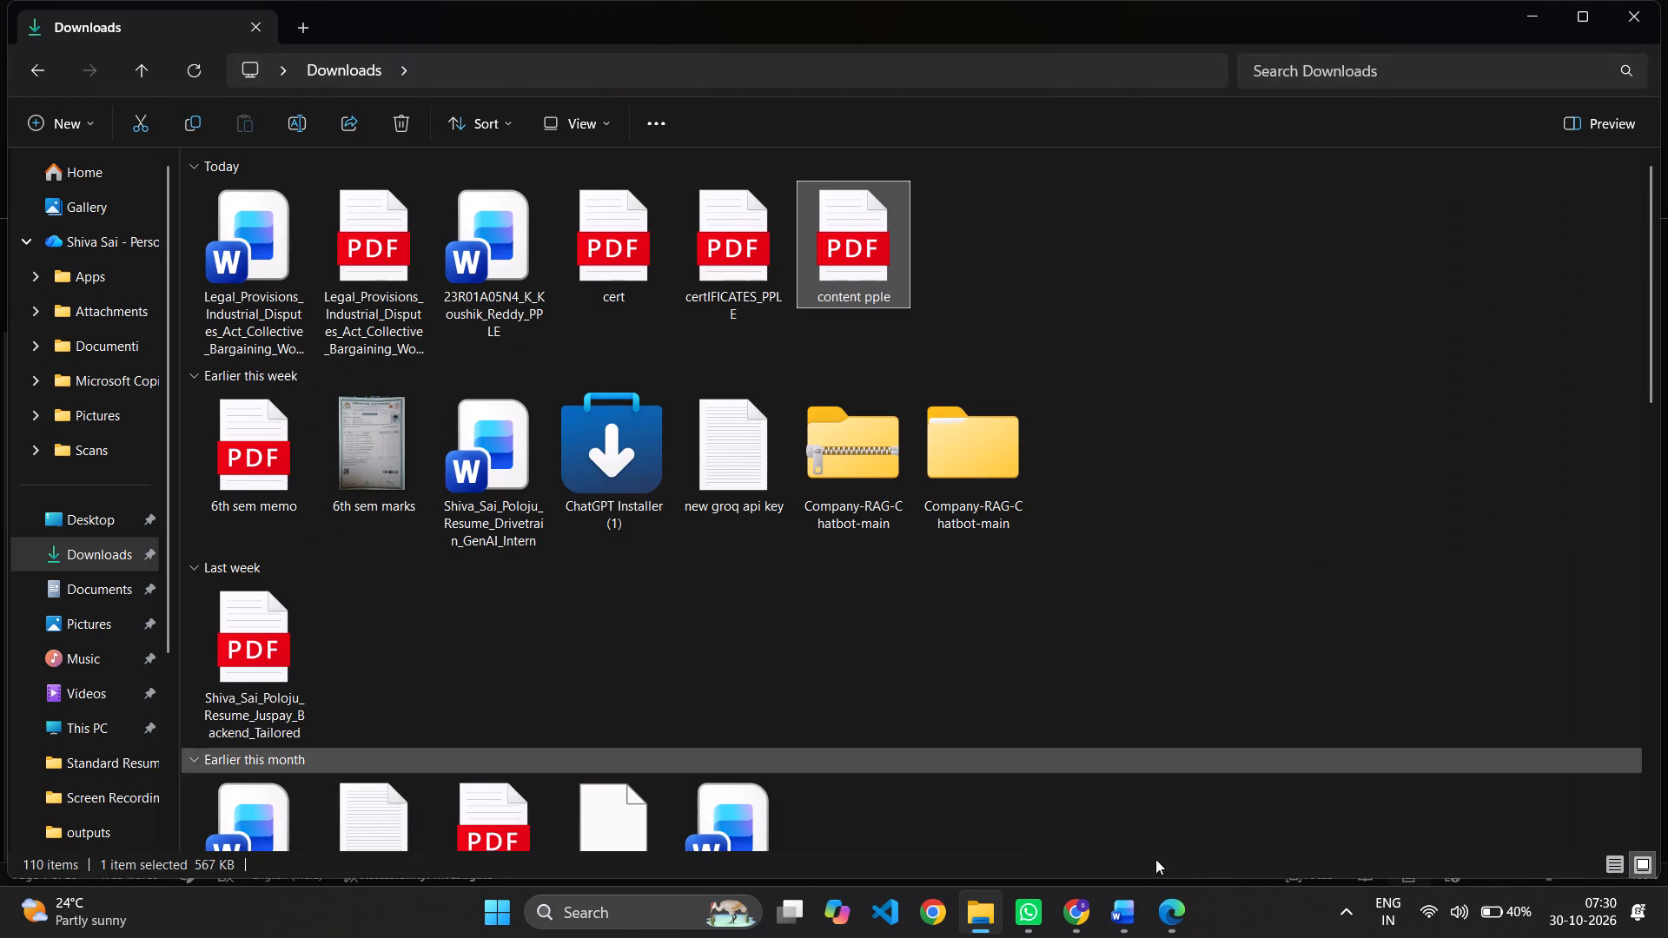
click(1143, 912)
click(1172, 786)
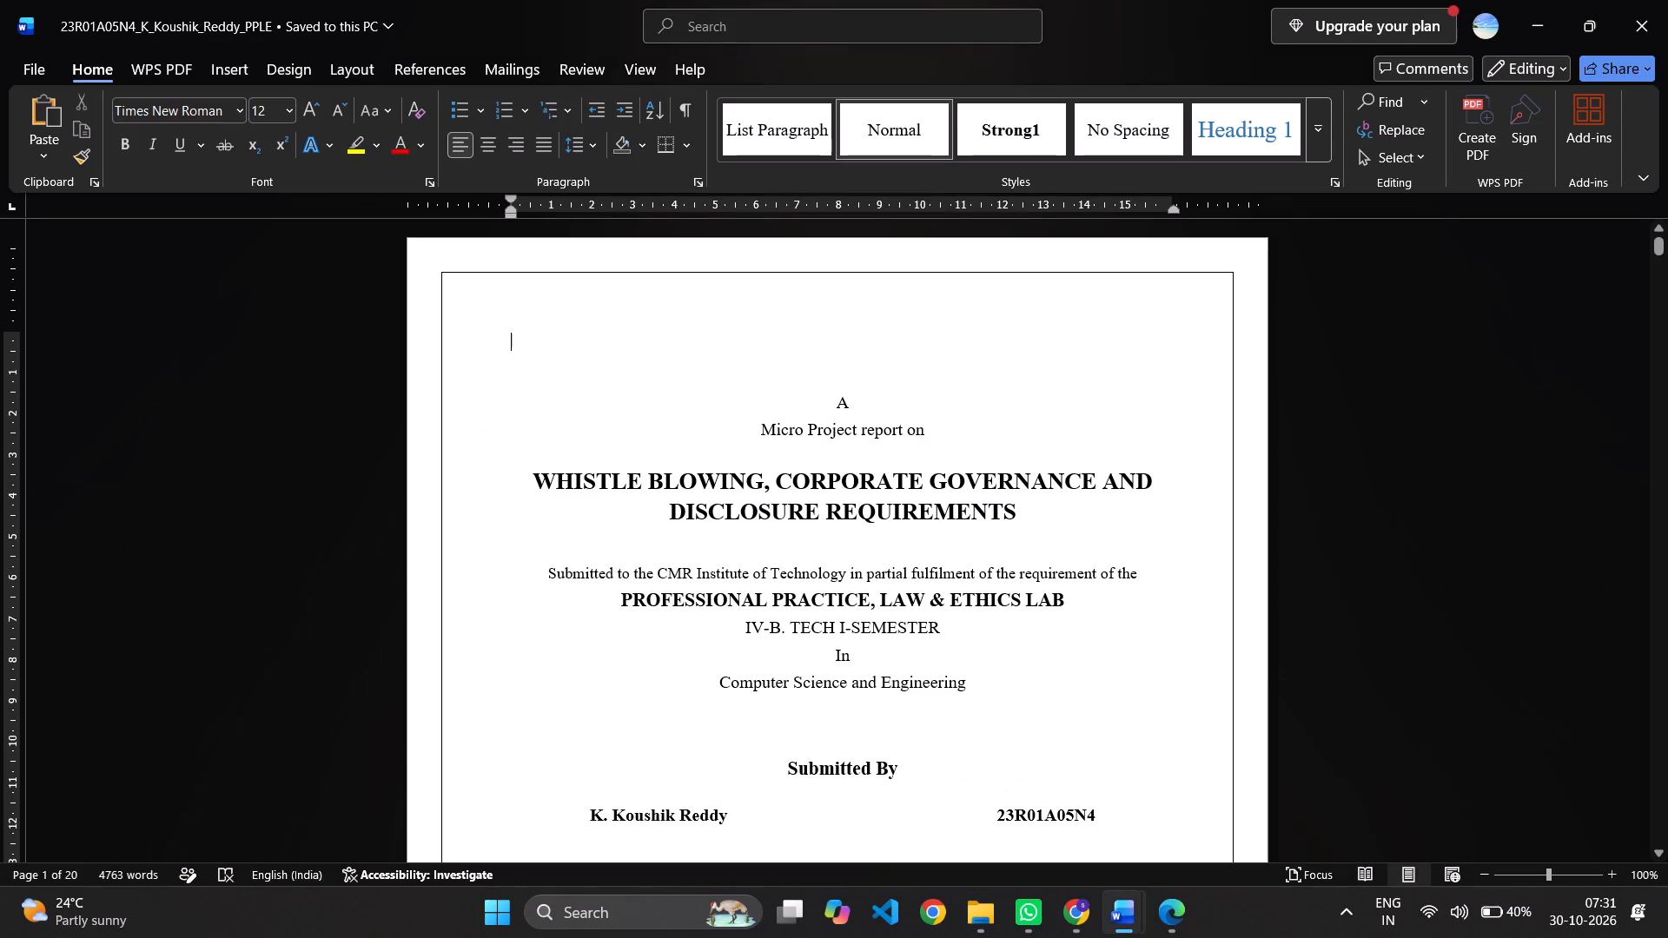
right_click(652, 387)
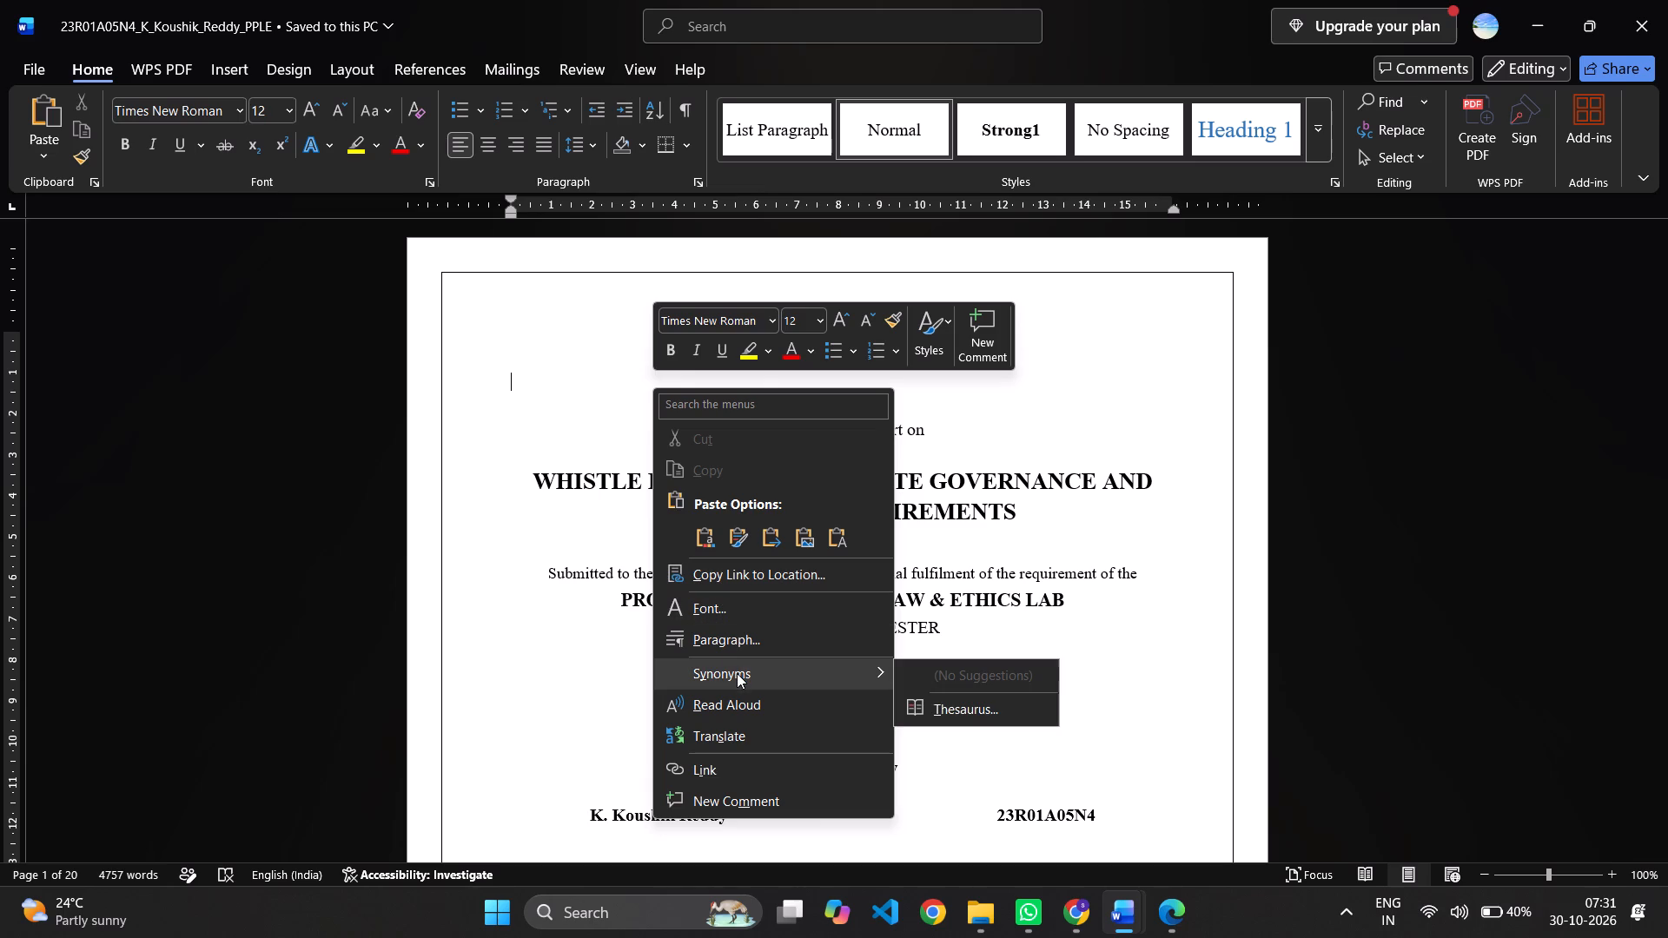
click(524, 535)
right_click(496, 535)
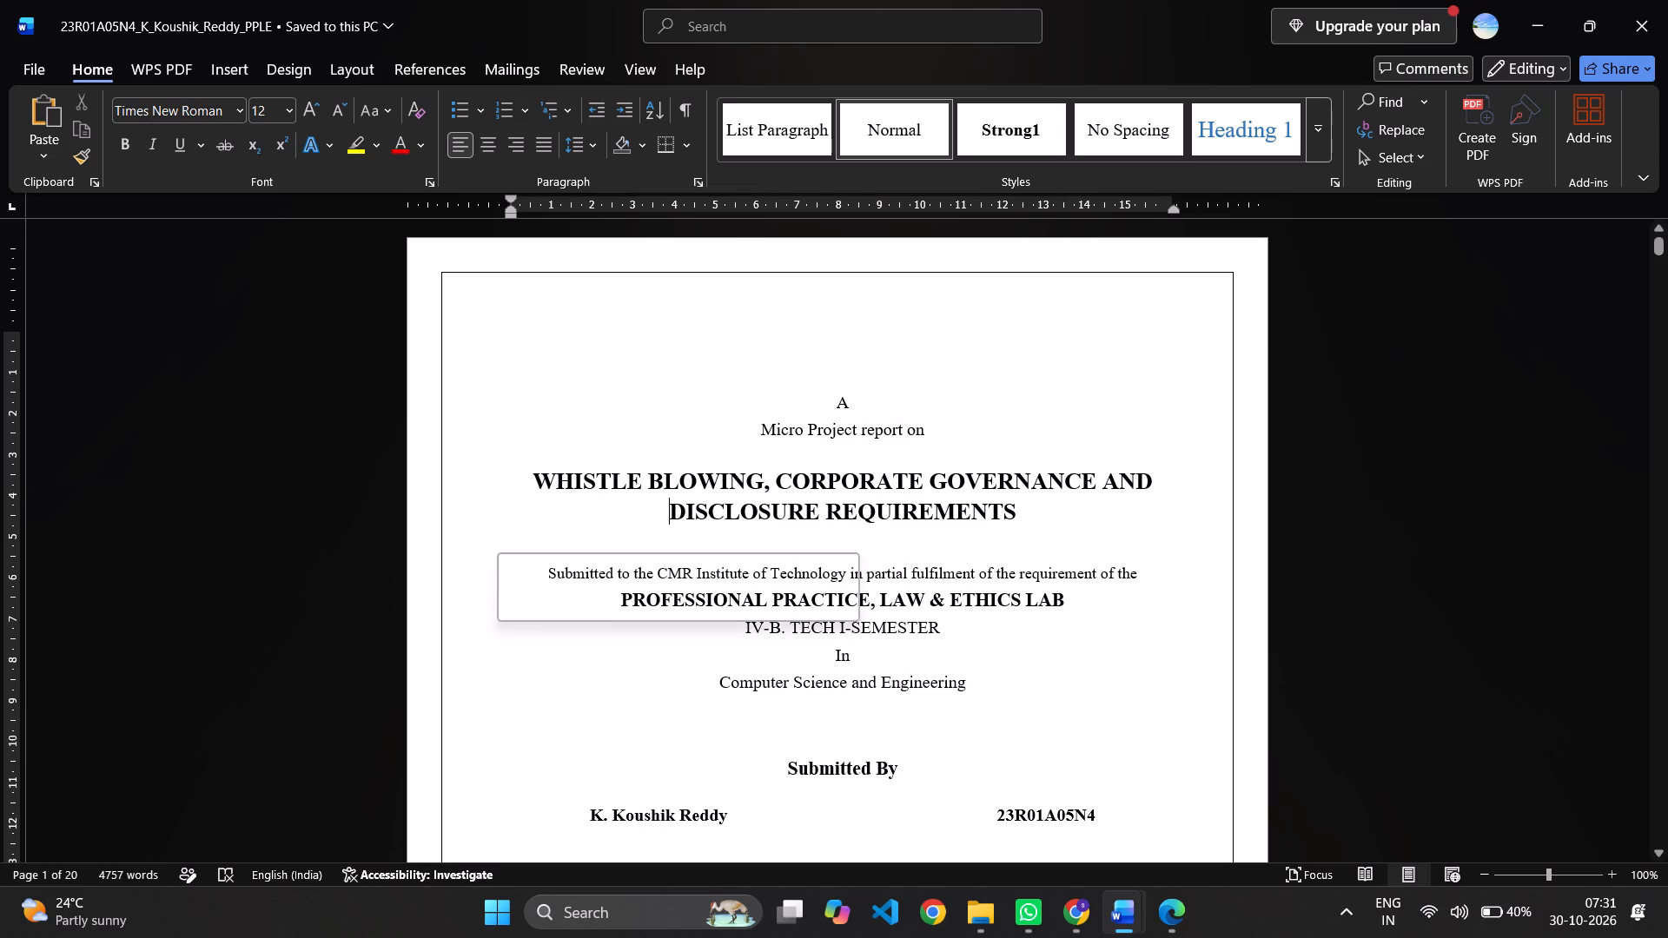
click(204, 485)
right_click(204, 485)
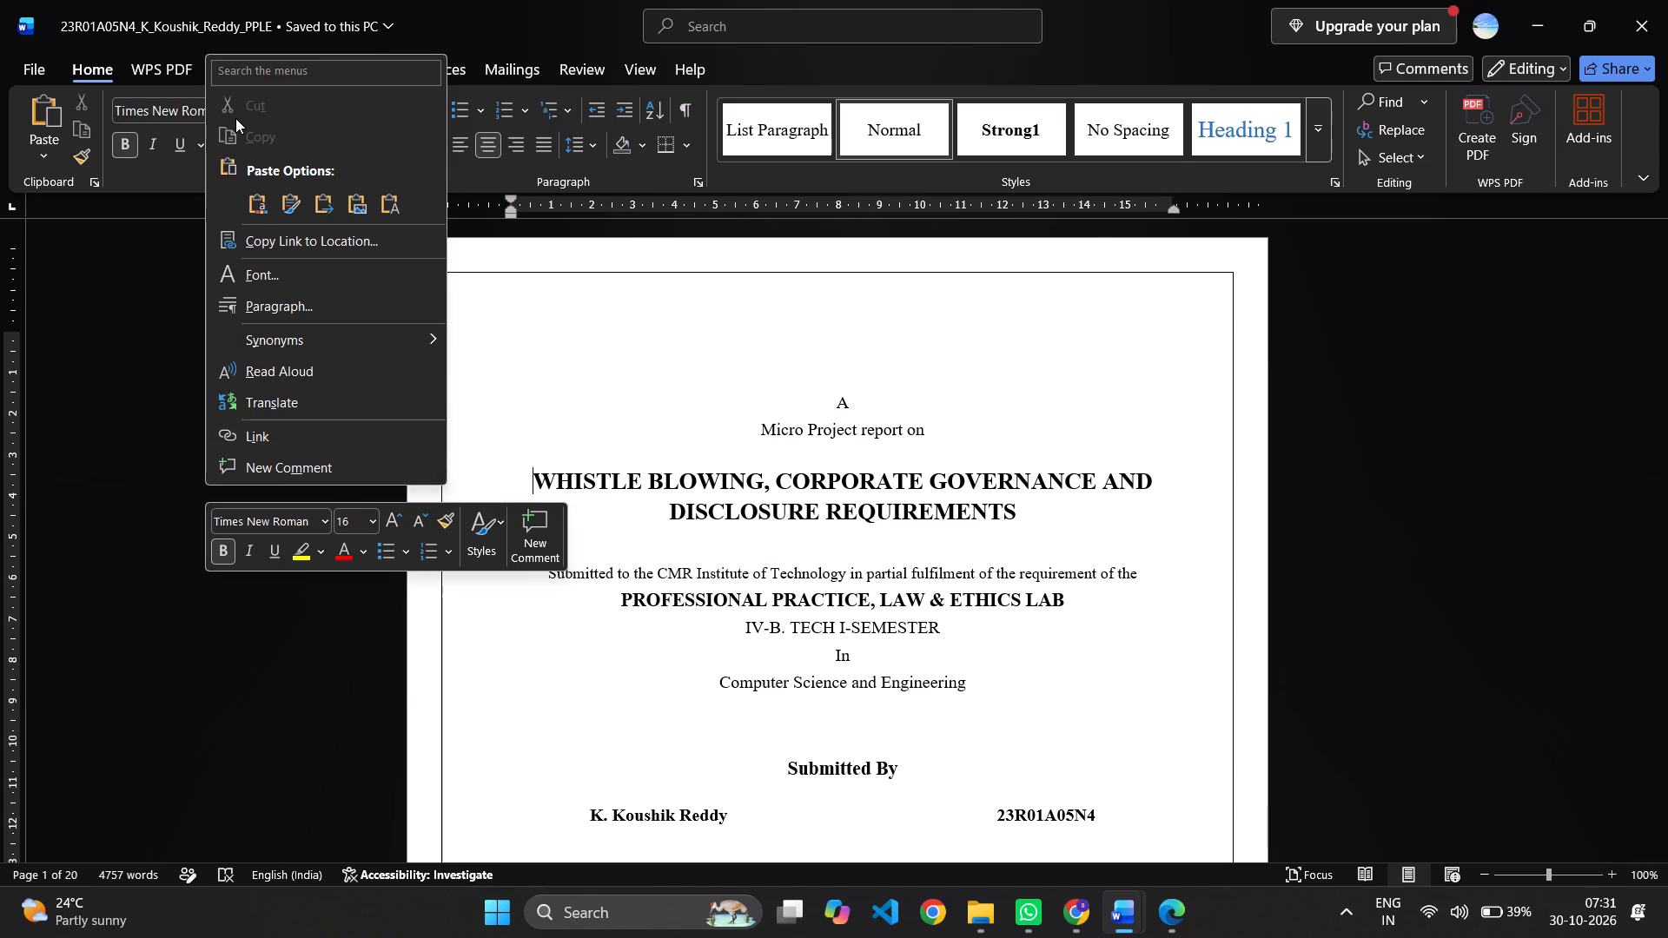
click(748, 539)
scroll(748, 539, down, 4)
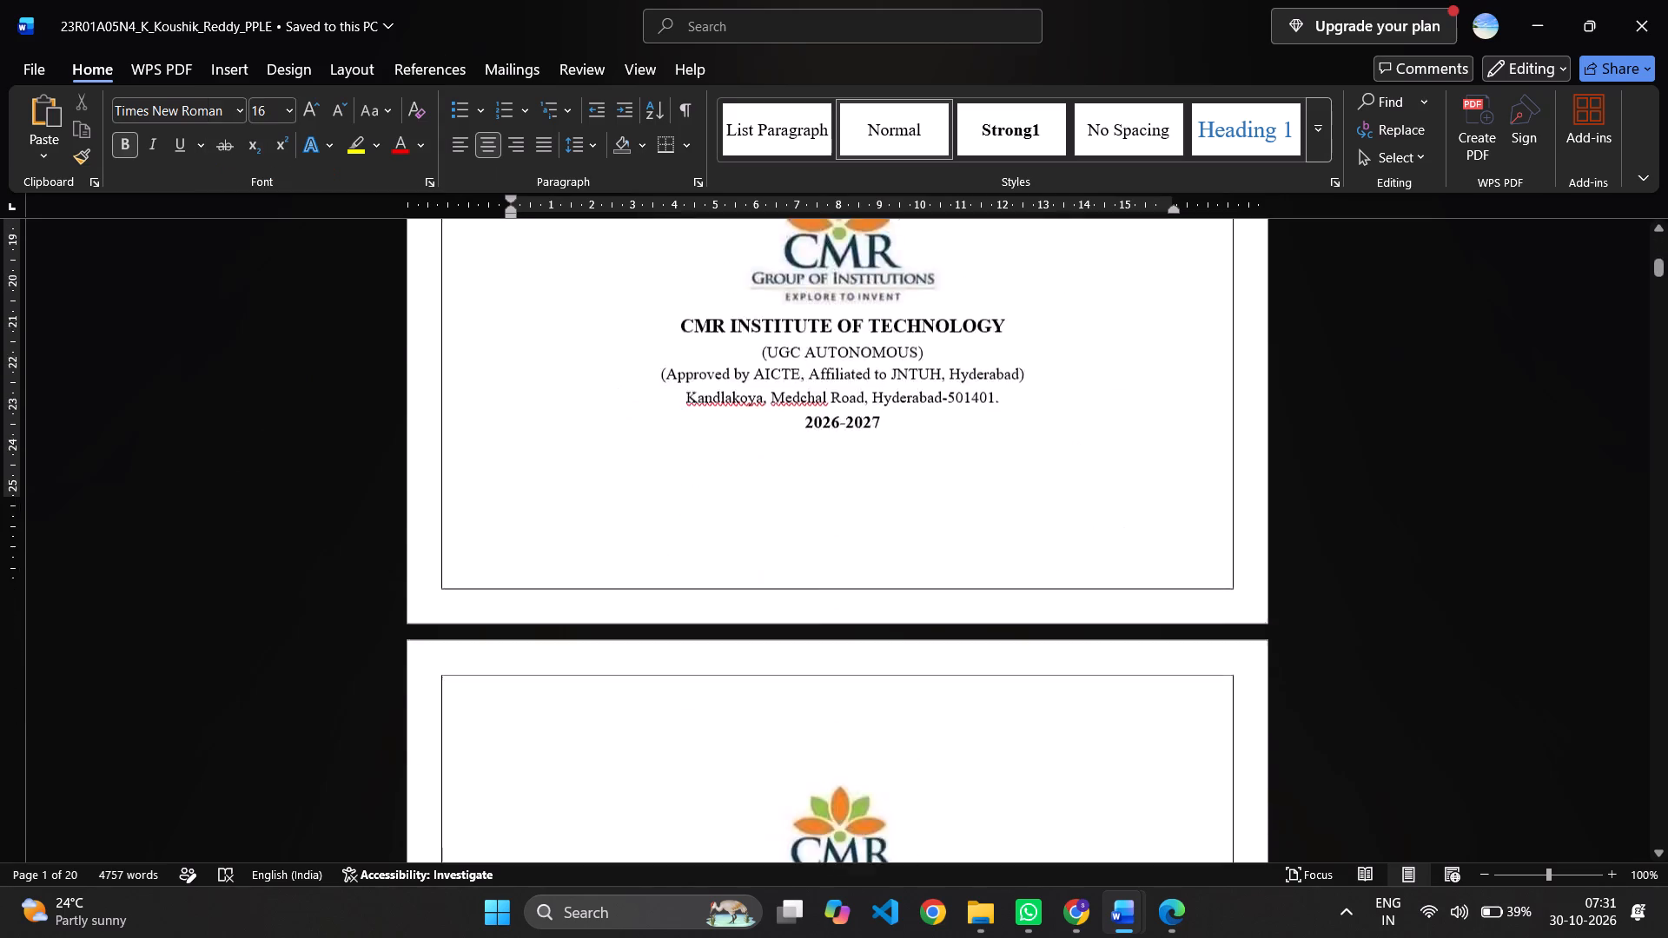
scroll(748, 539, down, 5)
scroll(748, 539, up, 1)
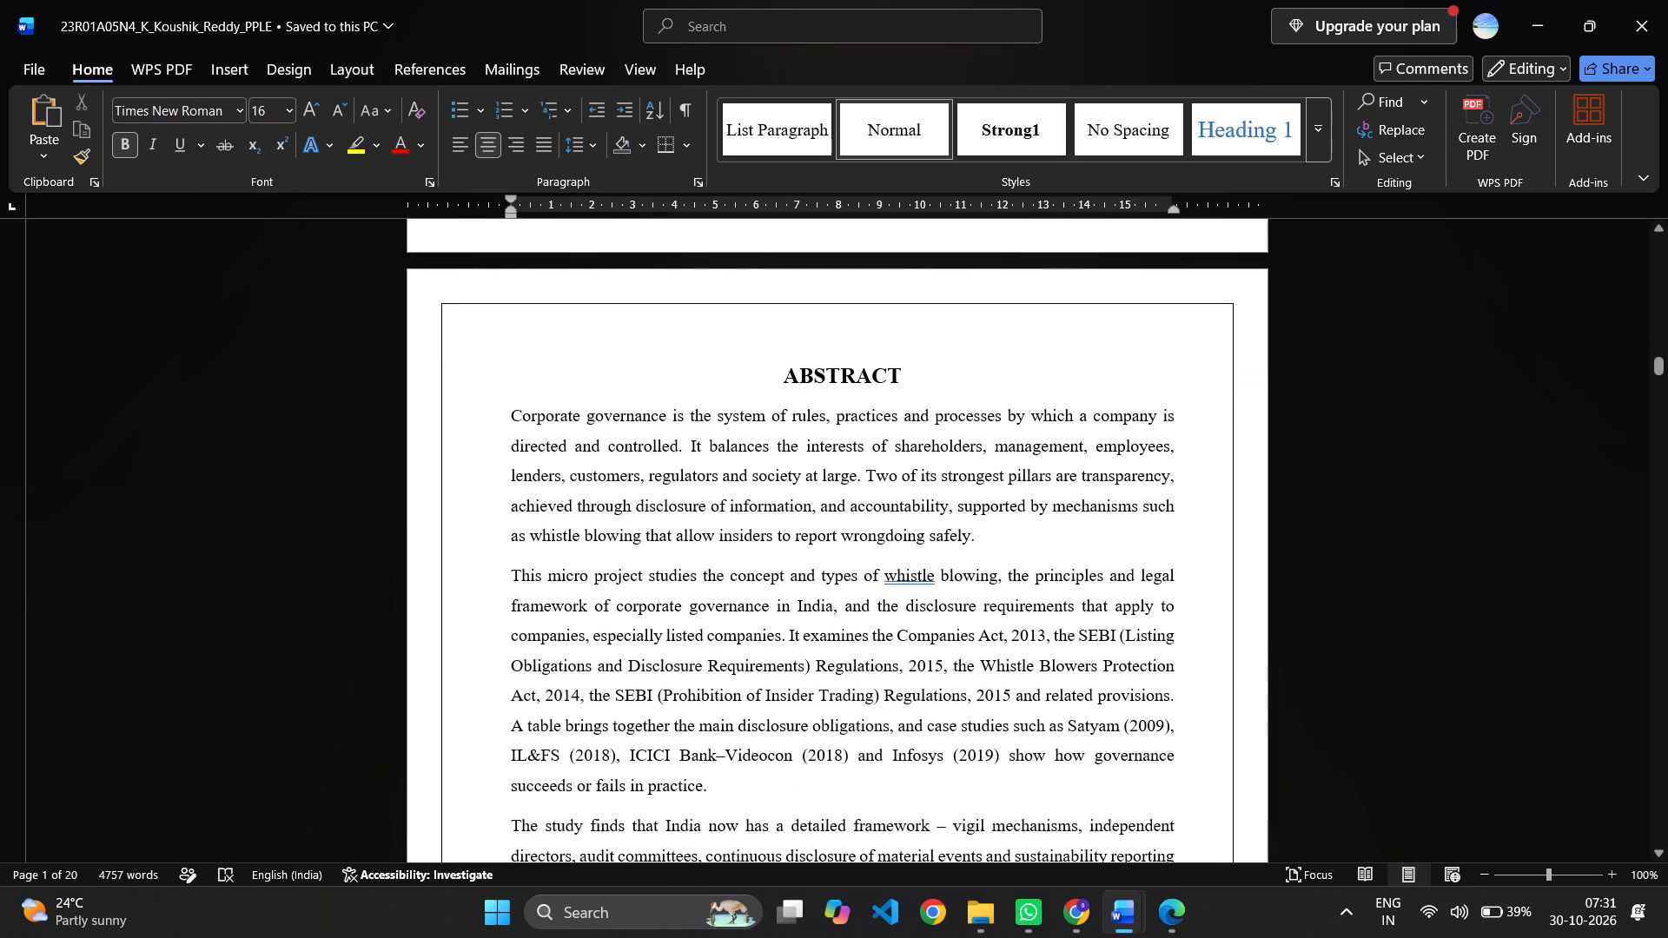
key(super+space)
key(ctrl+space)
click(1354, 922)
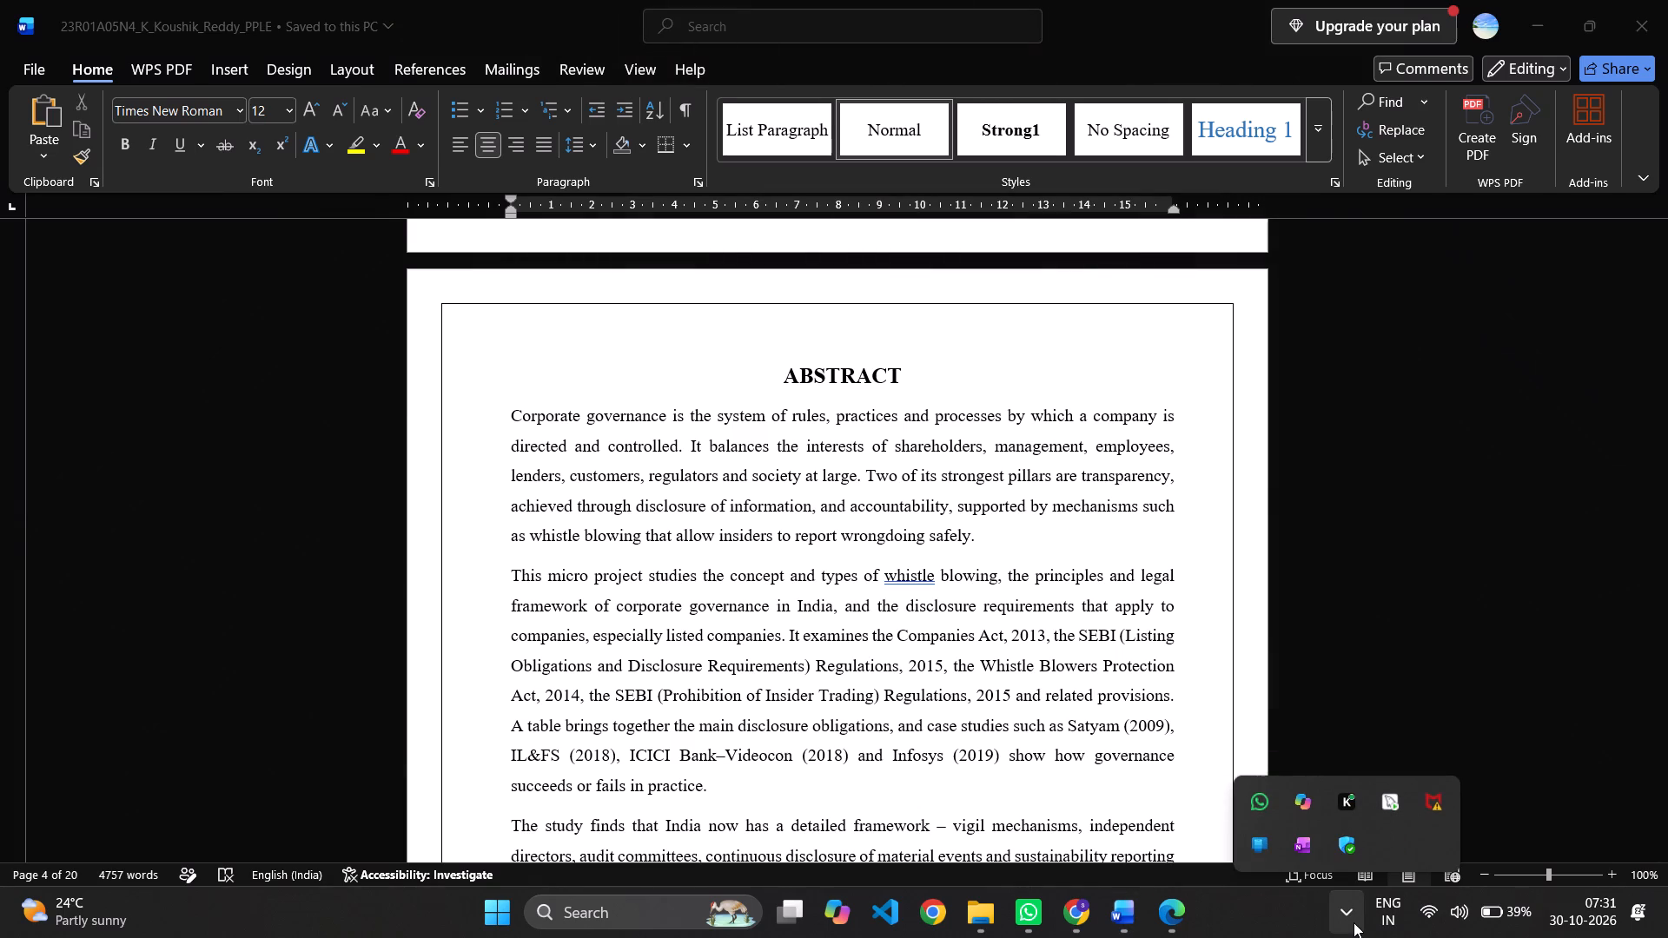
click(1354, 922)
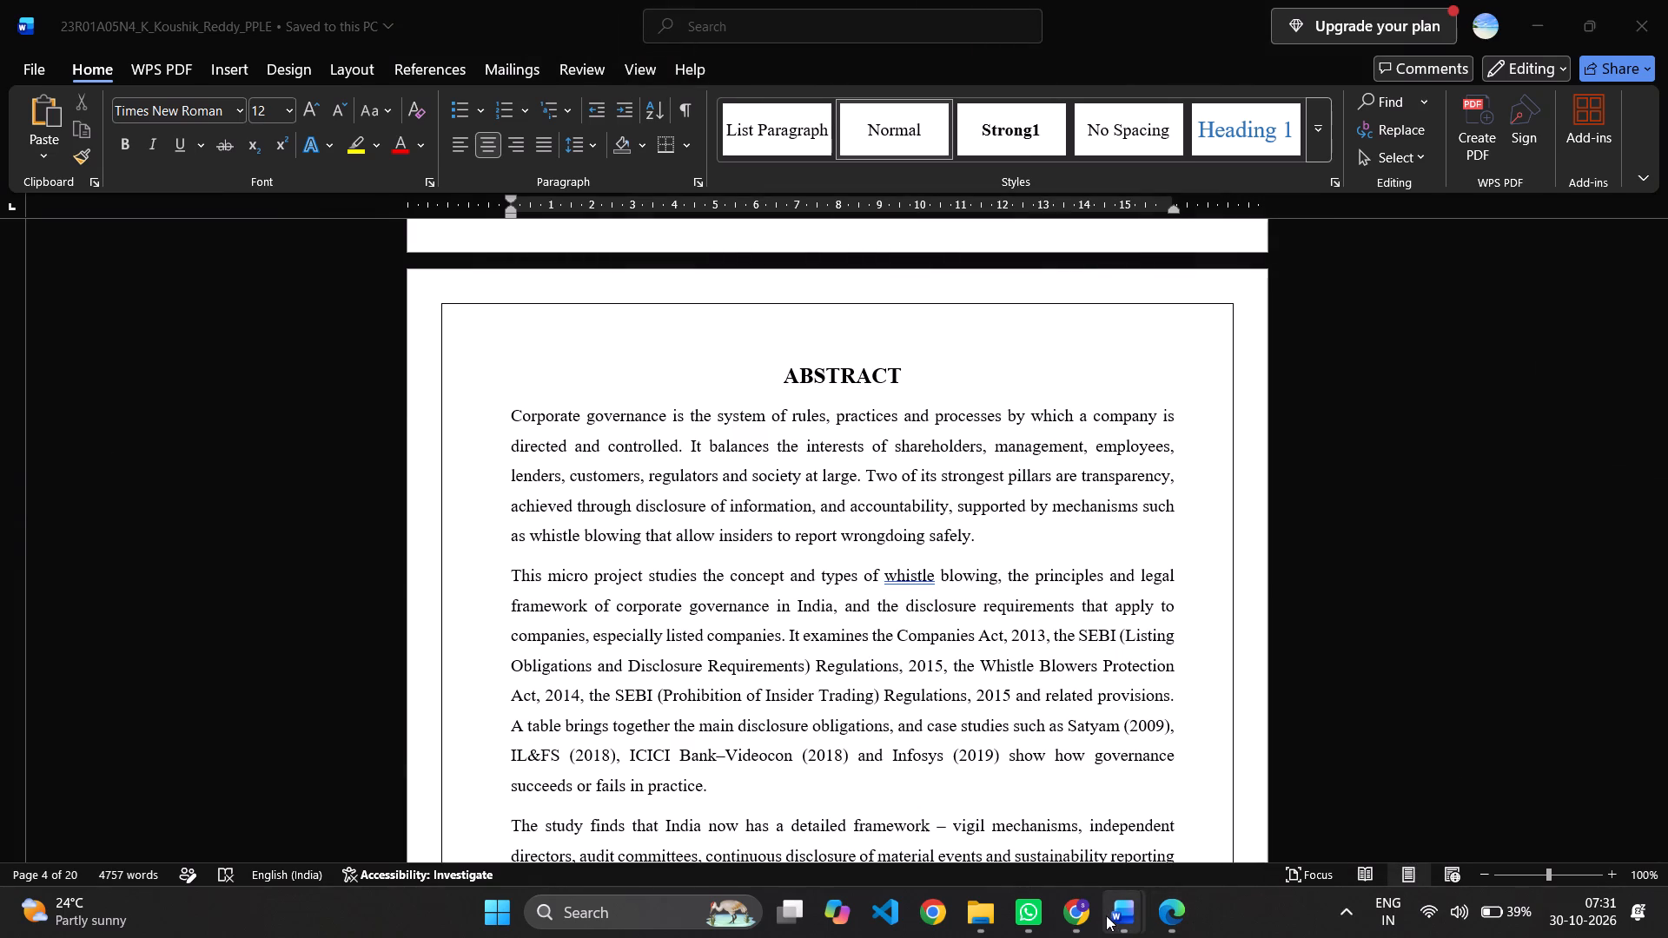
Switch to the iLovePDF page in Chrome.
click(1085, 915)
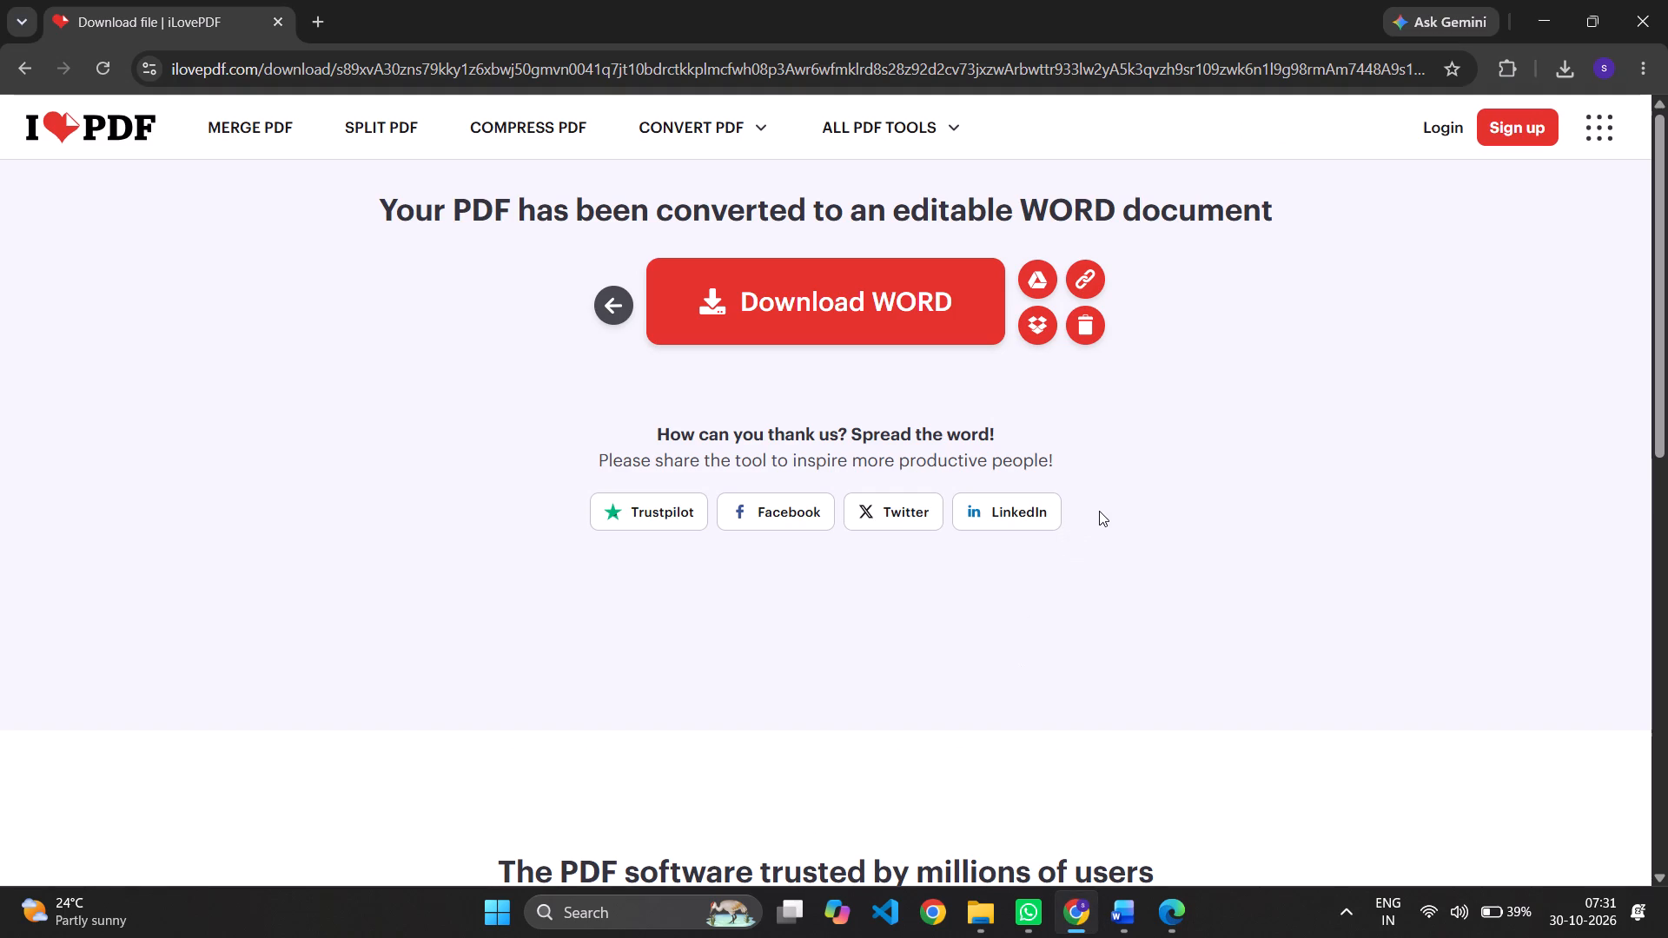
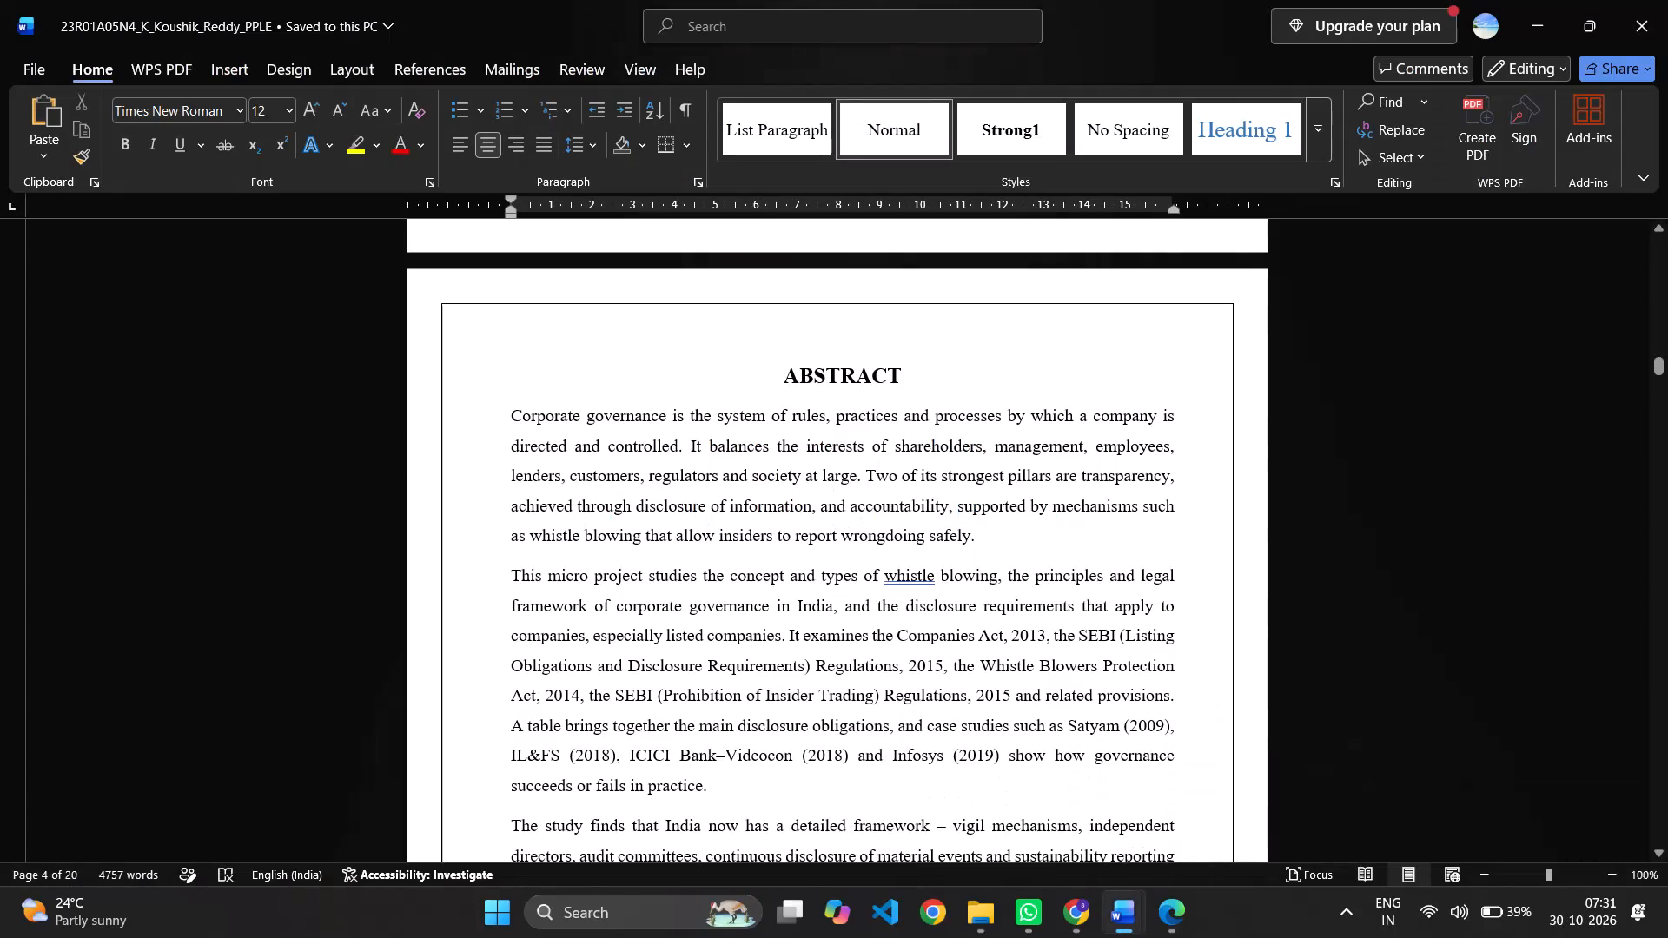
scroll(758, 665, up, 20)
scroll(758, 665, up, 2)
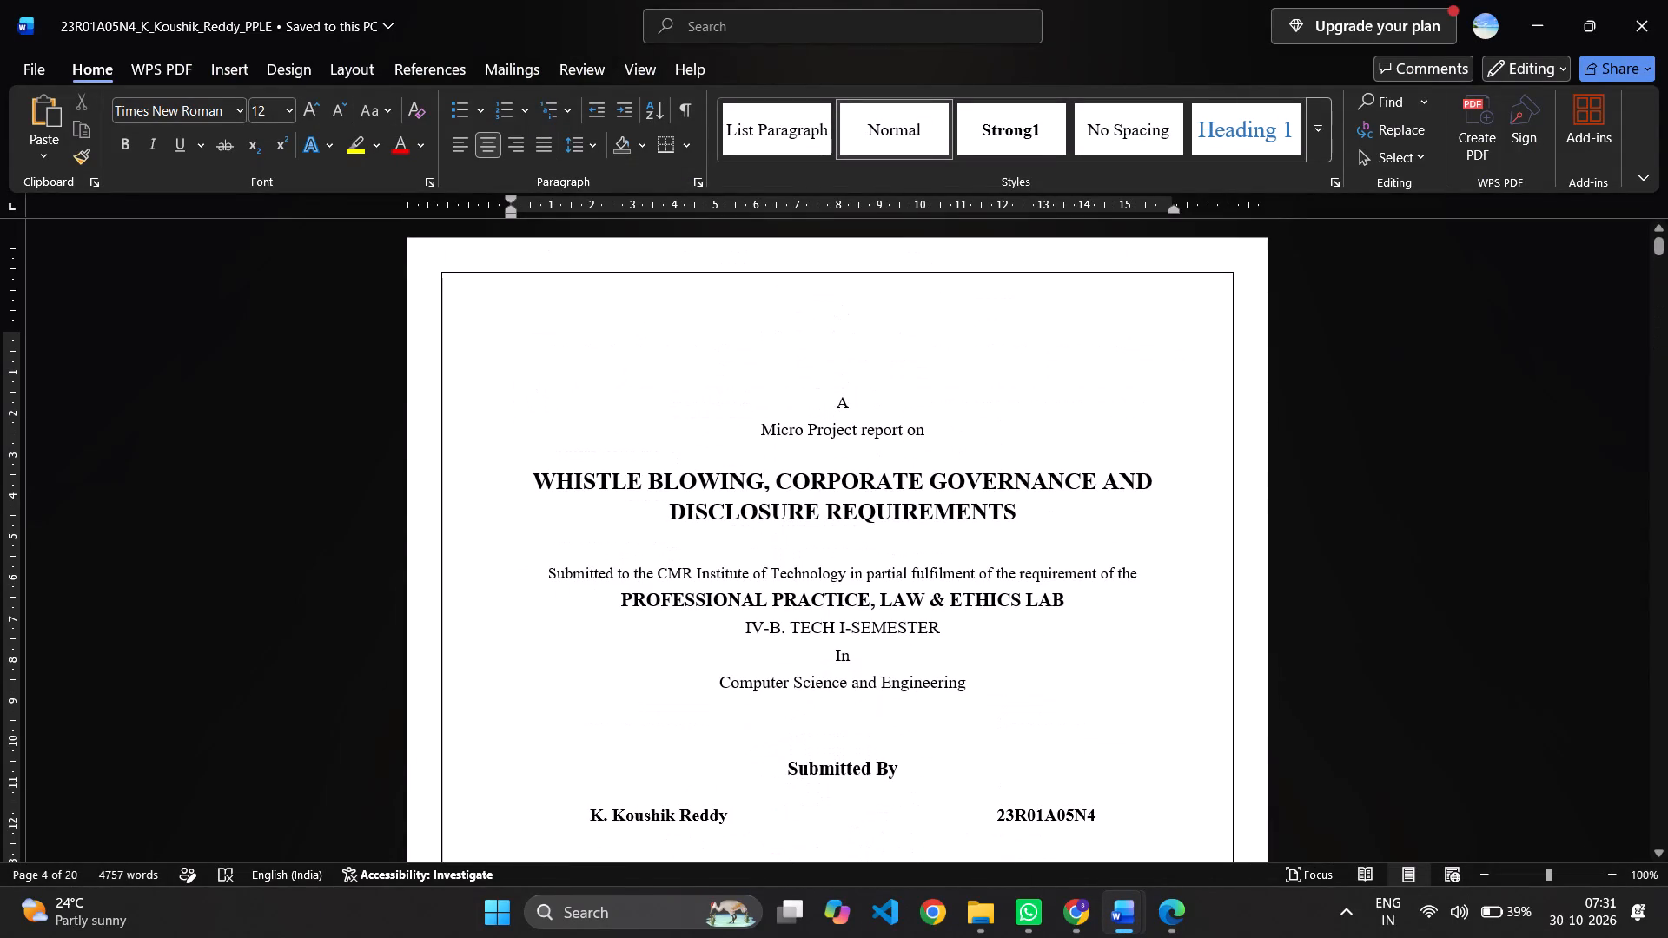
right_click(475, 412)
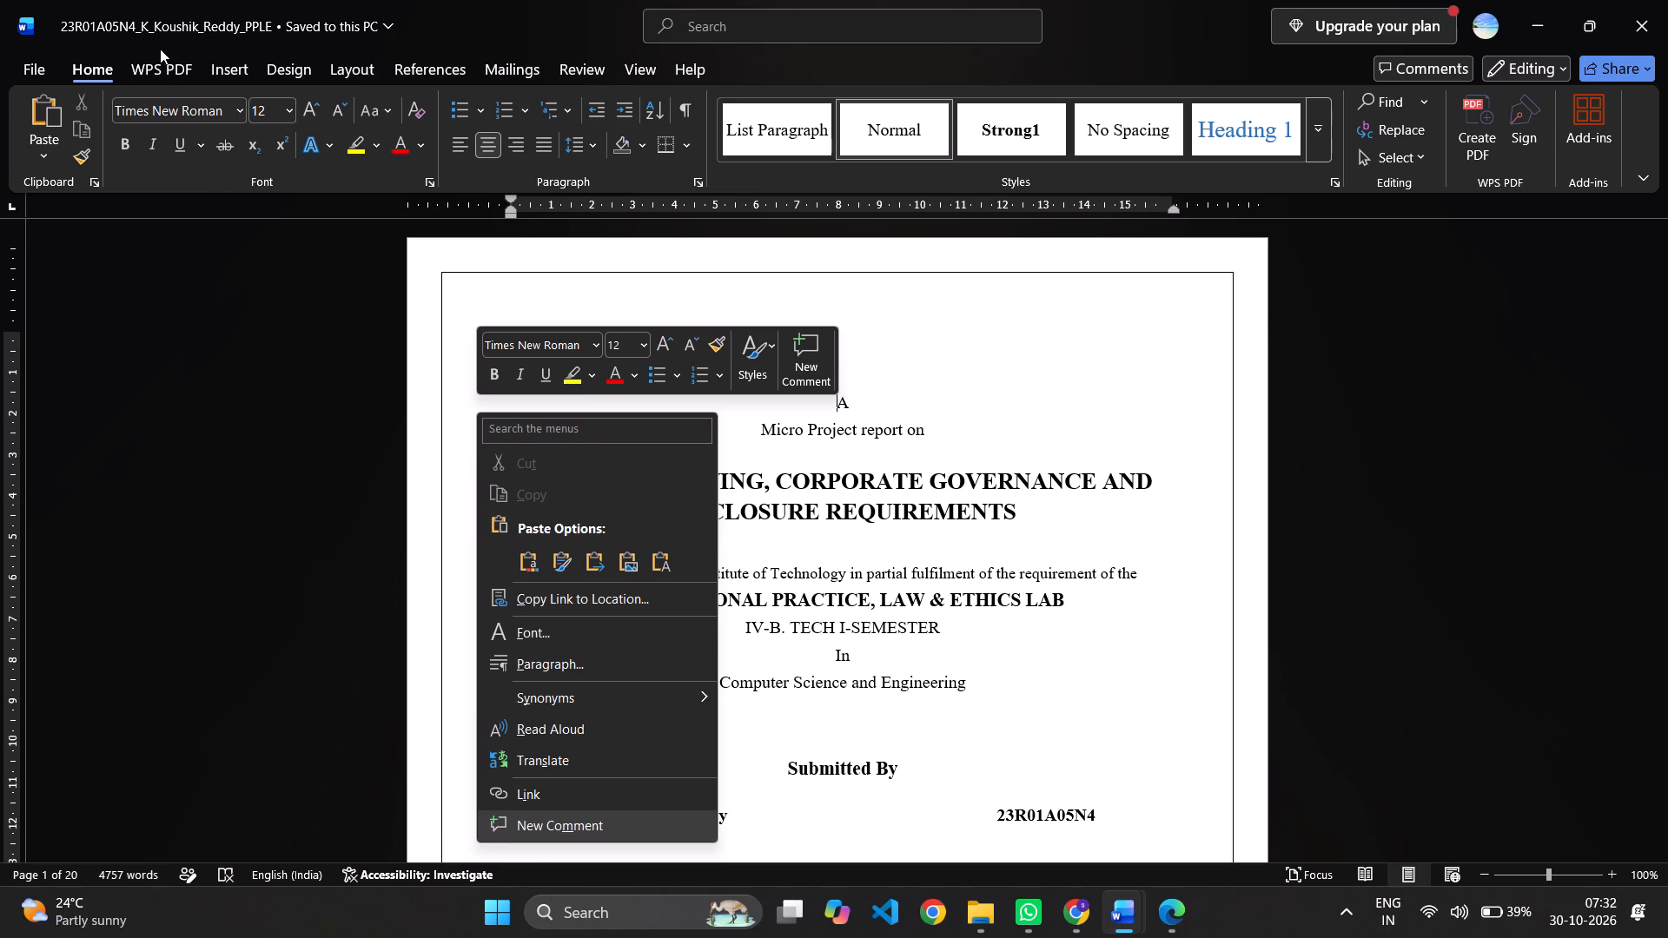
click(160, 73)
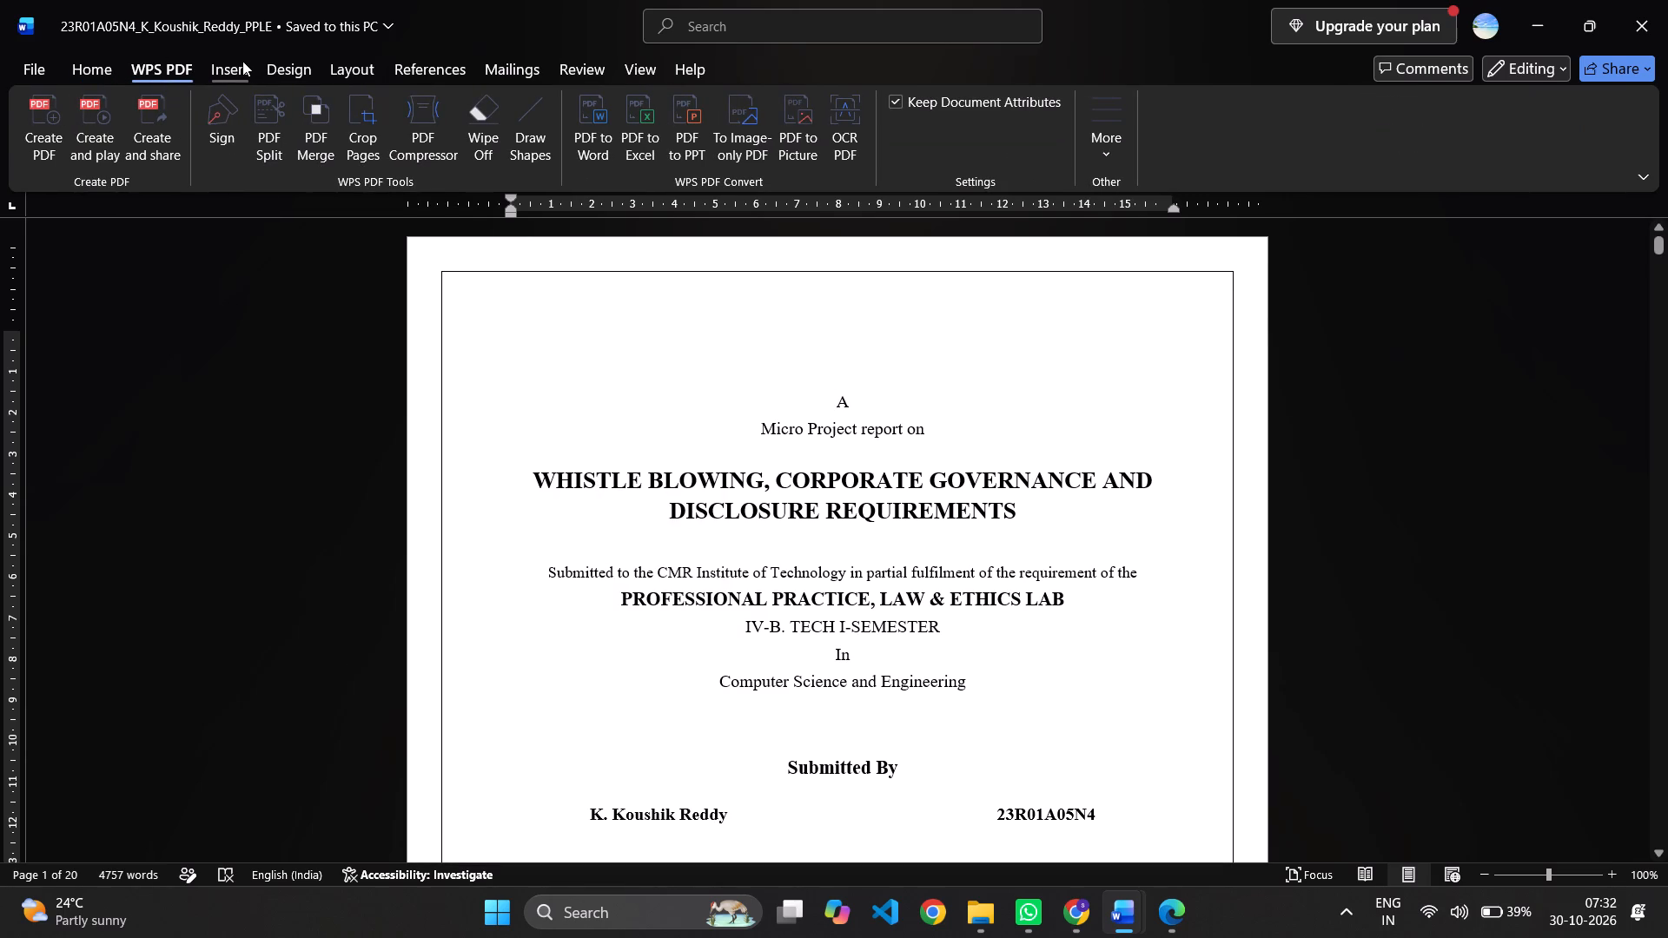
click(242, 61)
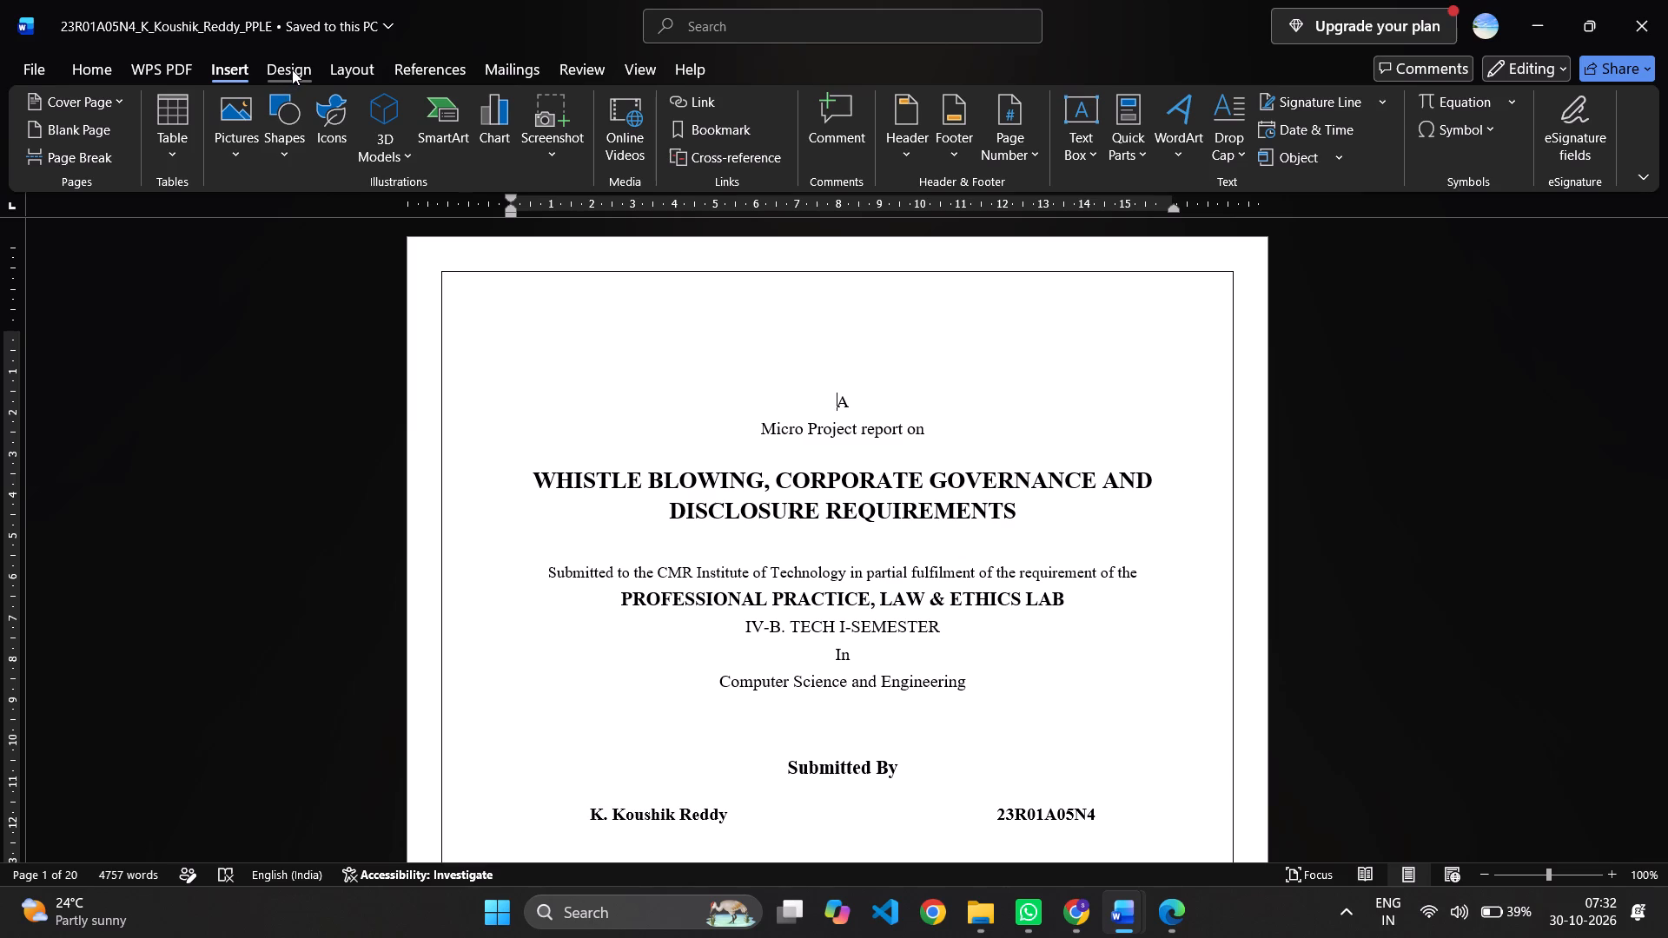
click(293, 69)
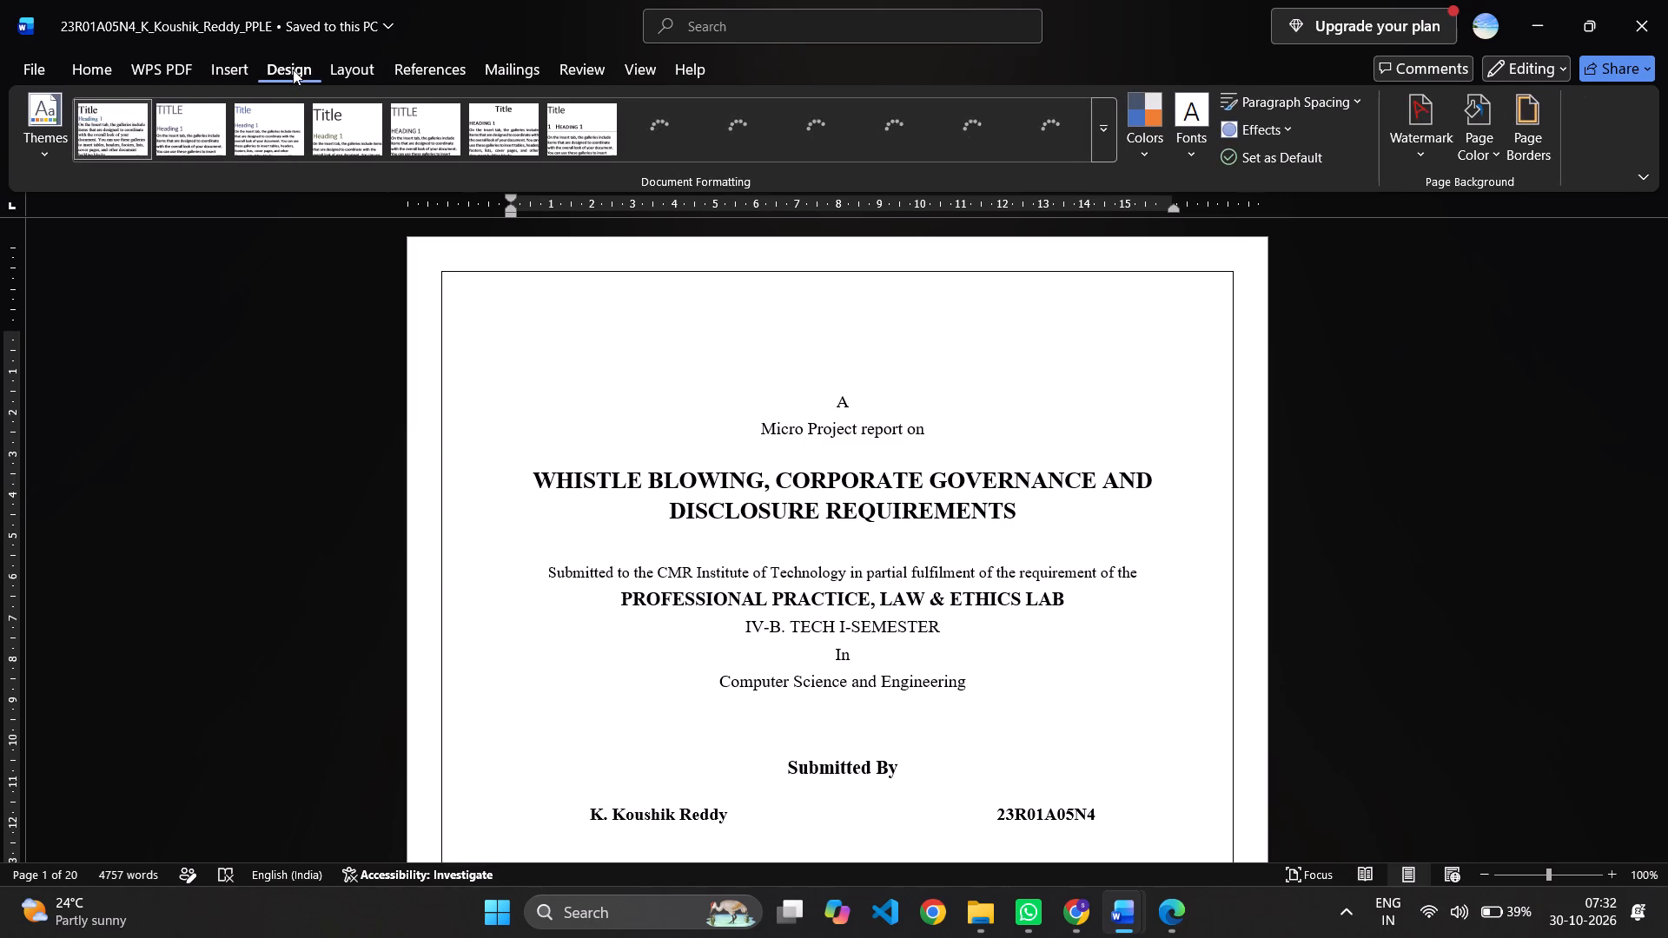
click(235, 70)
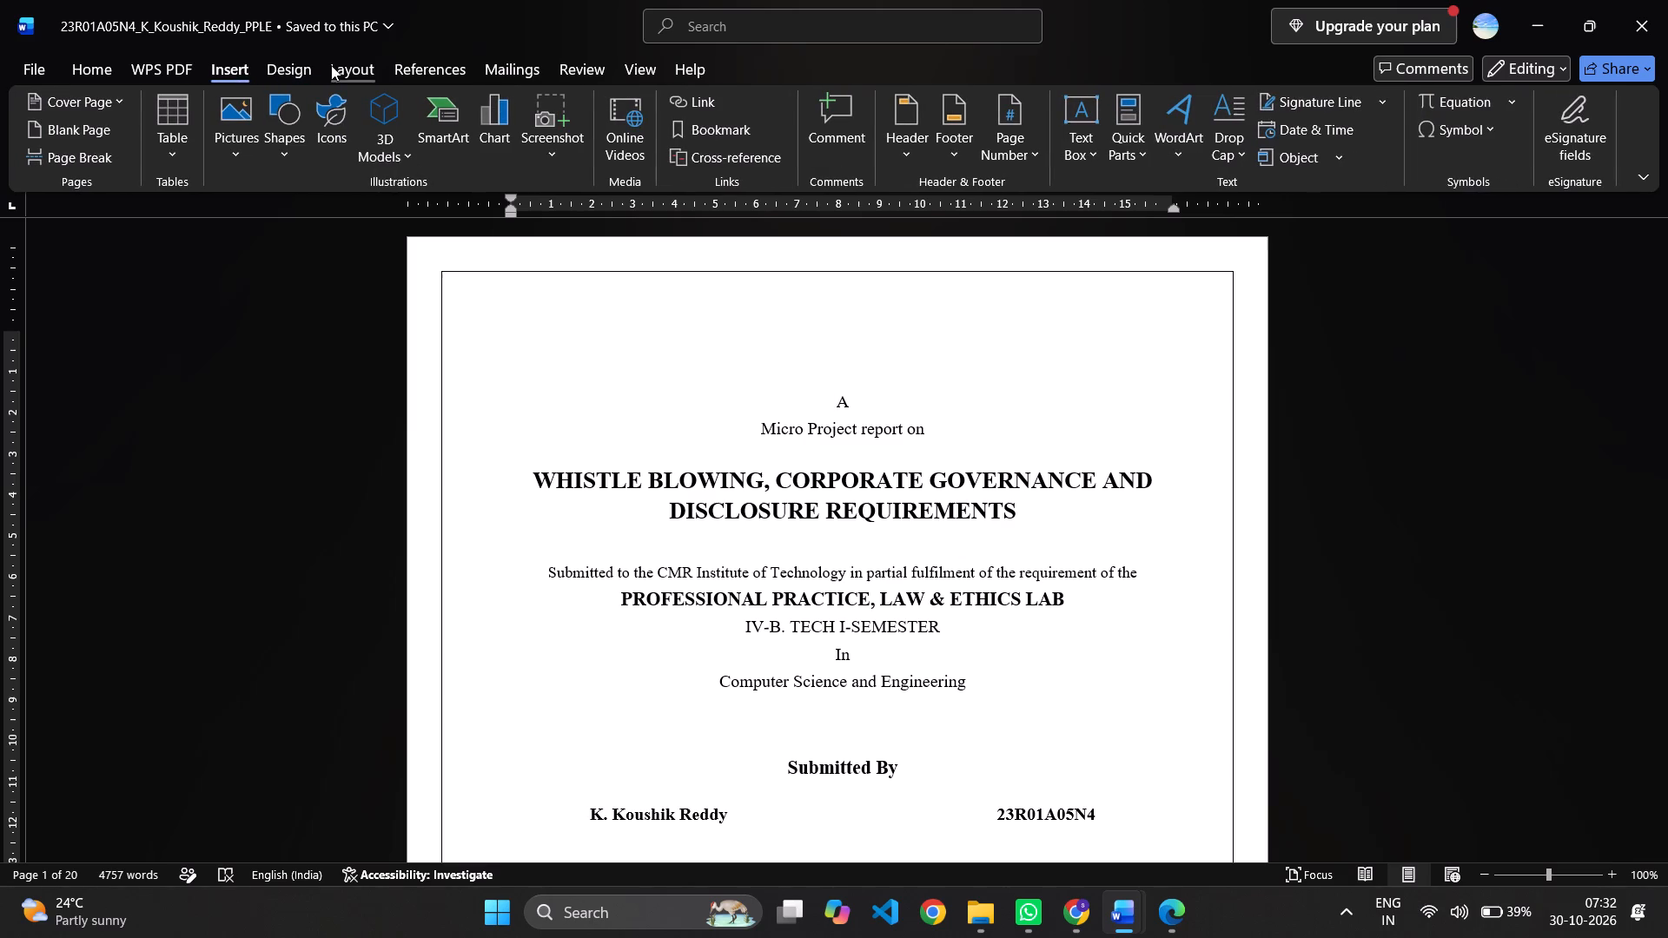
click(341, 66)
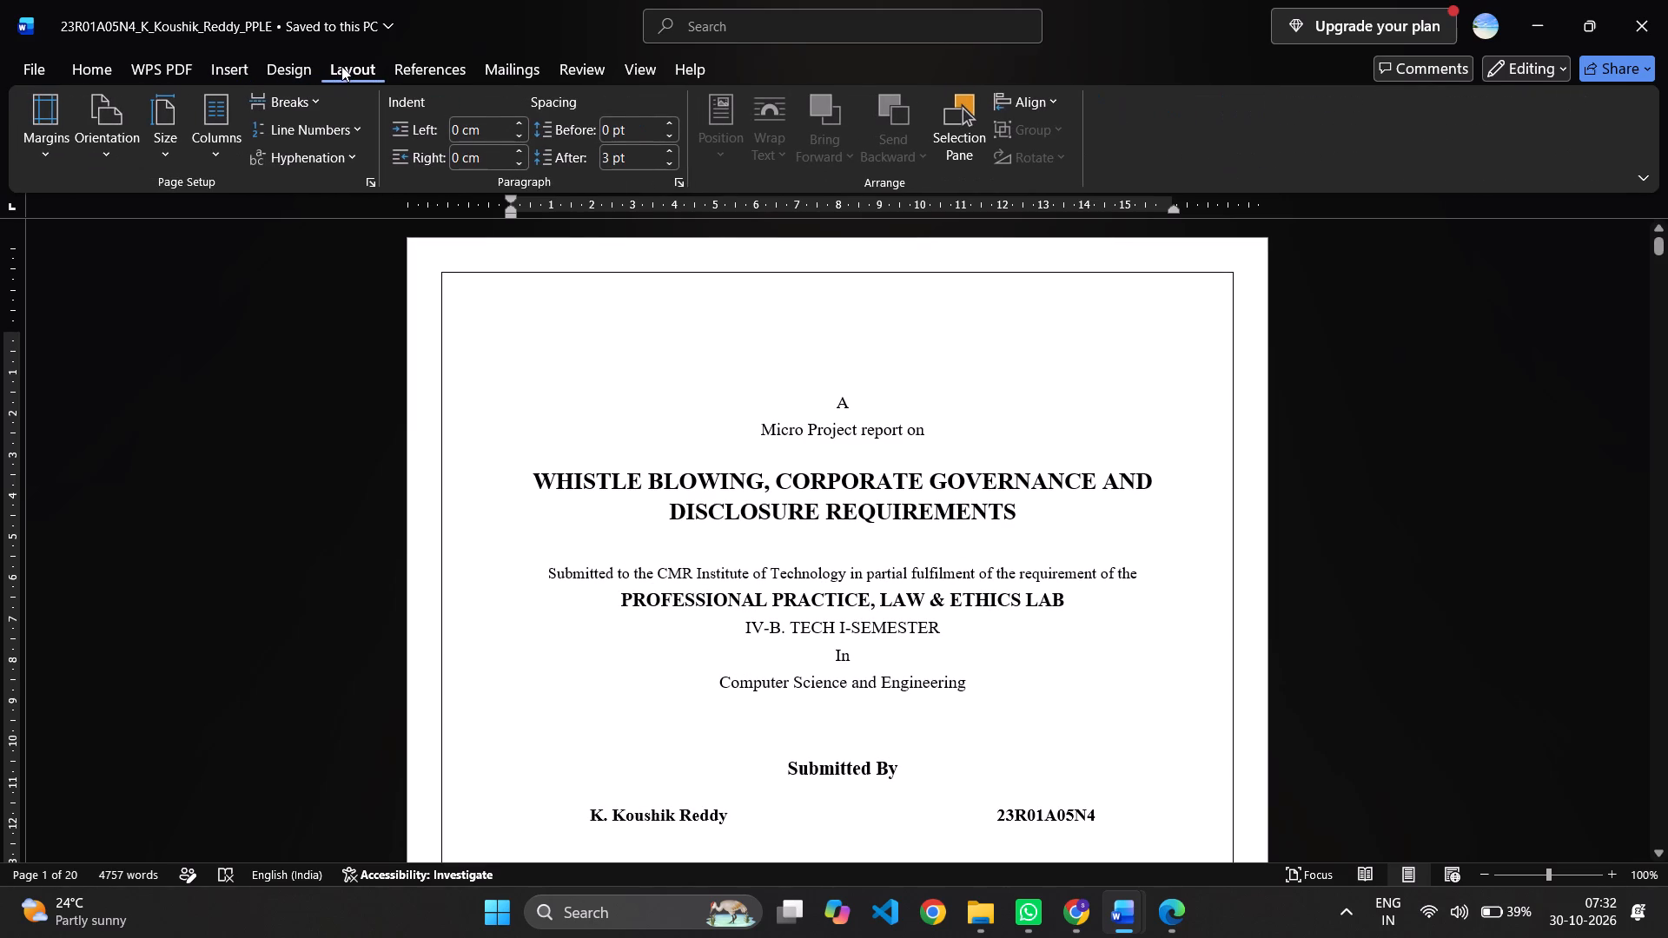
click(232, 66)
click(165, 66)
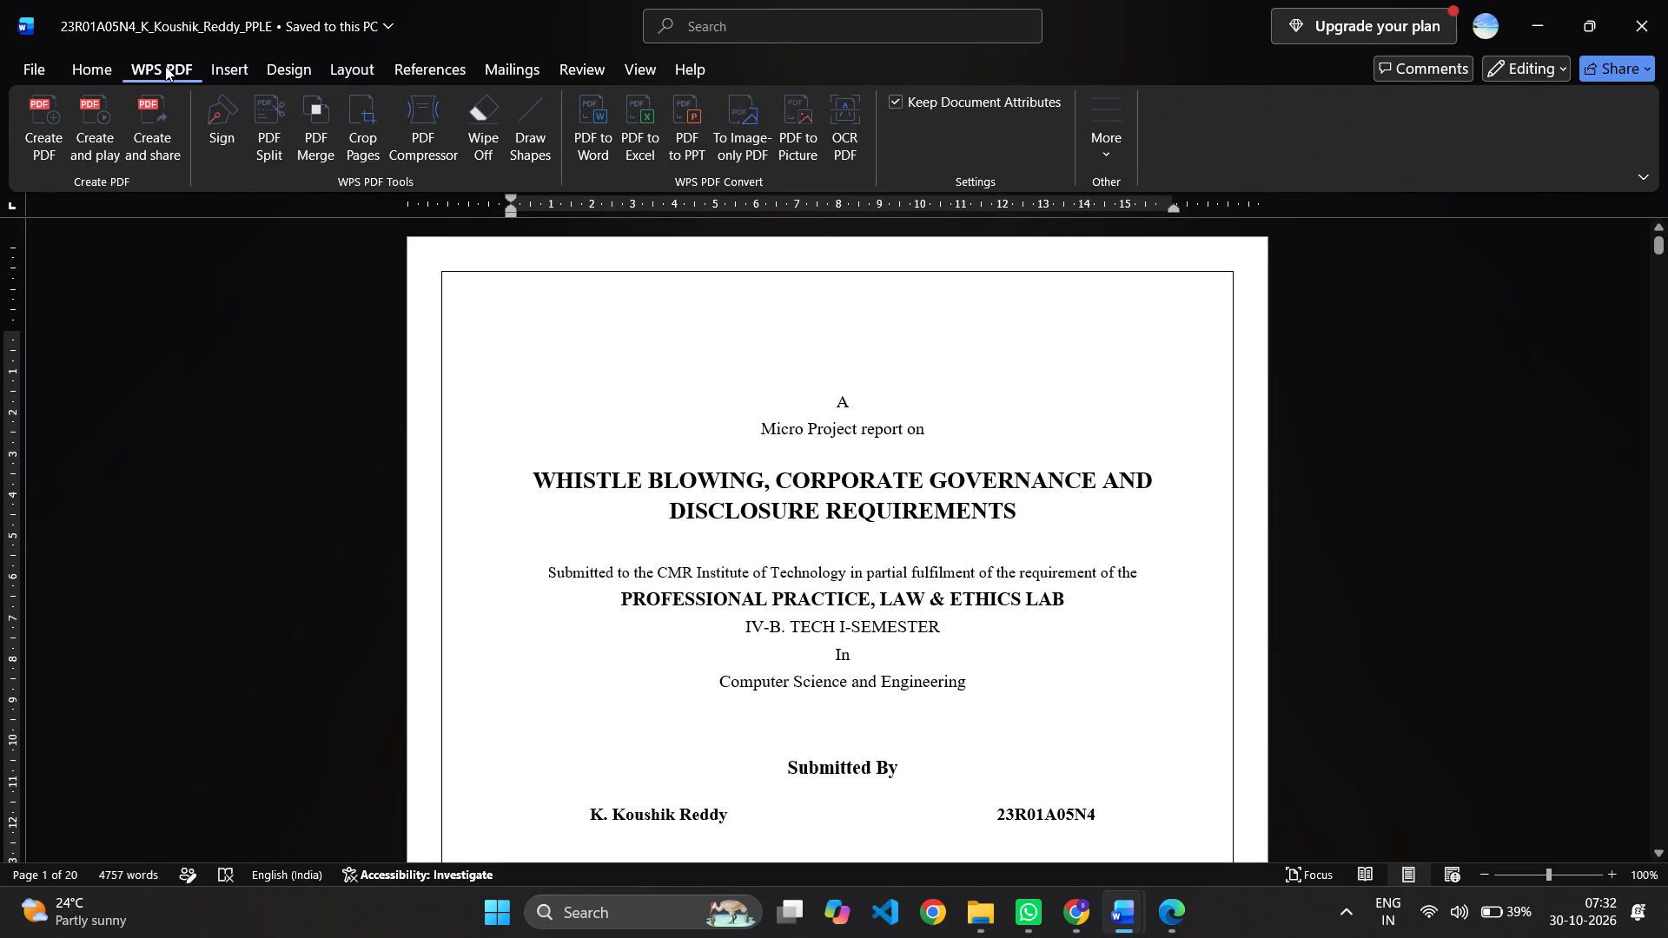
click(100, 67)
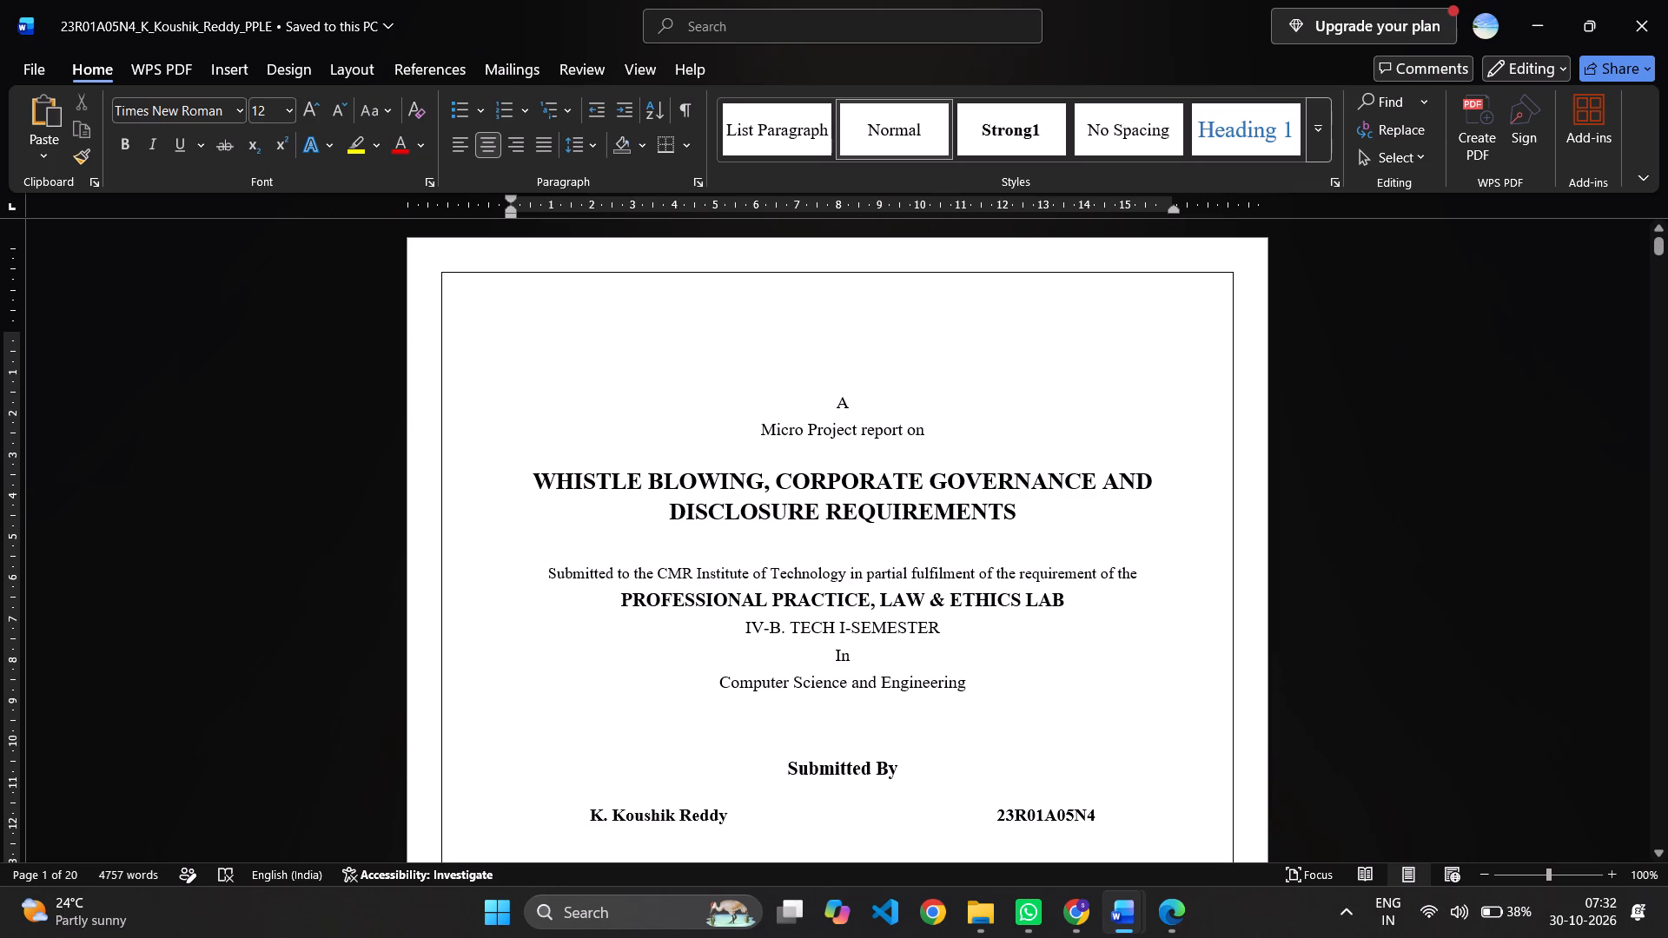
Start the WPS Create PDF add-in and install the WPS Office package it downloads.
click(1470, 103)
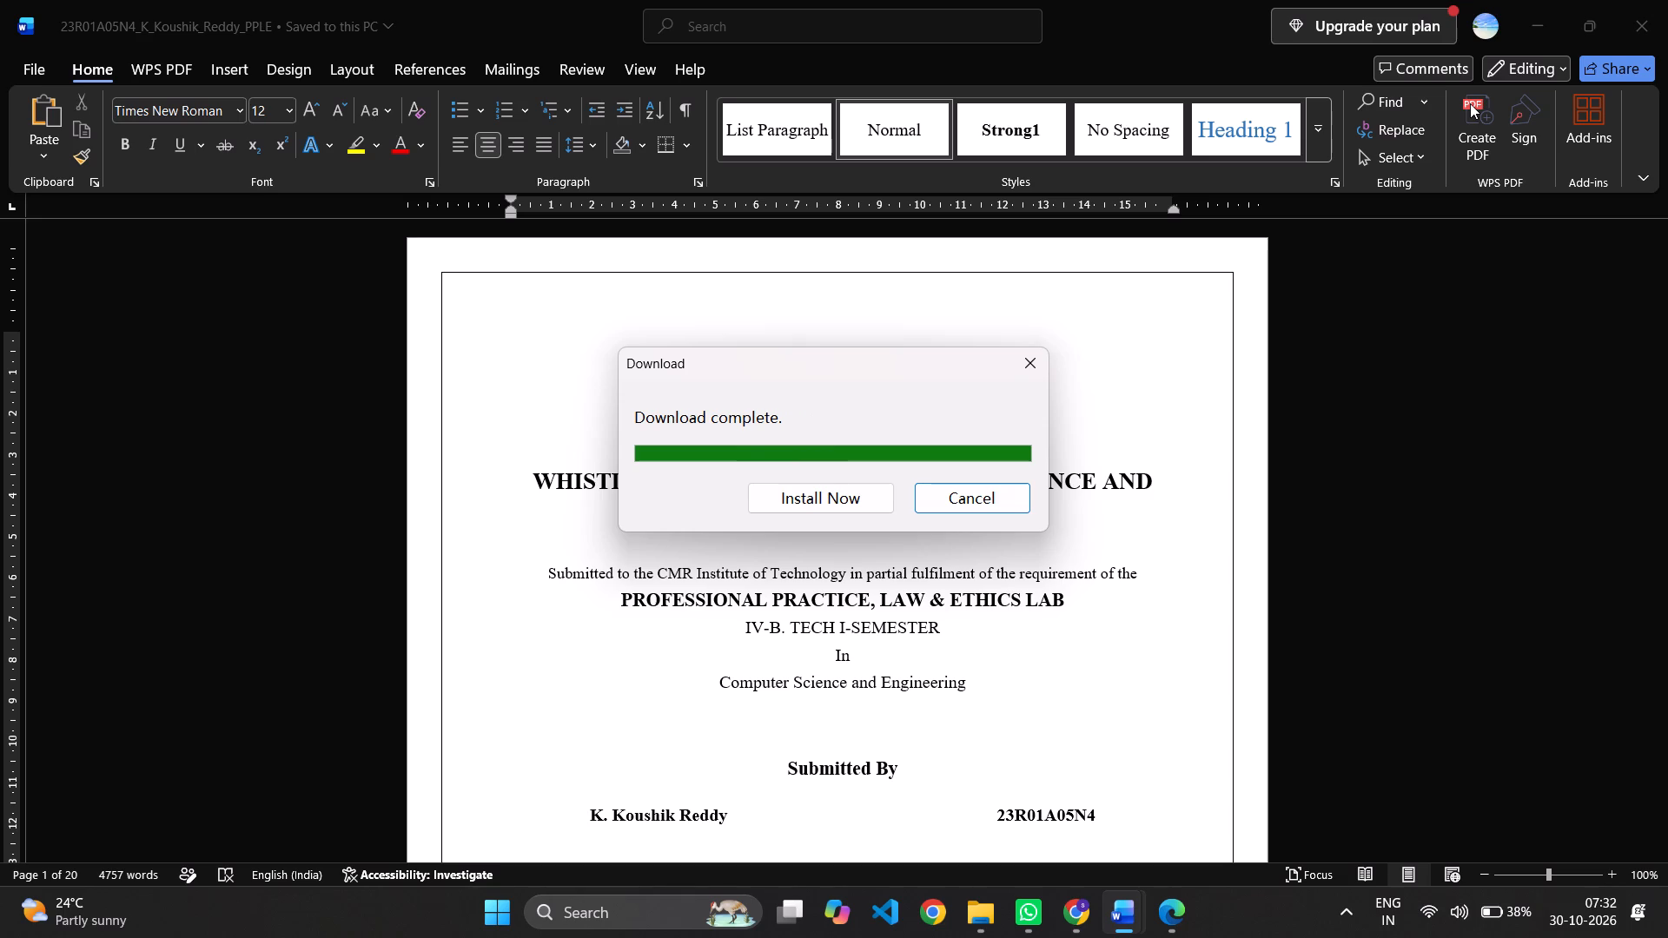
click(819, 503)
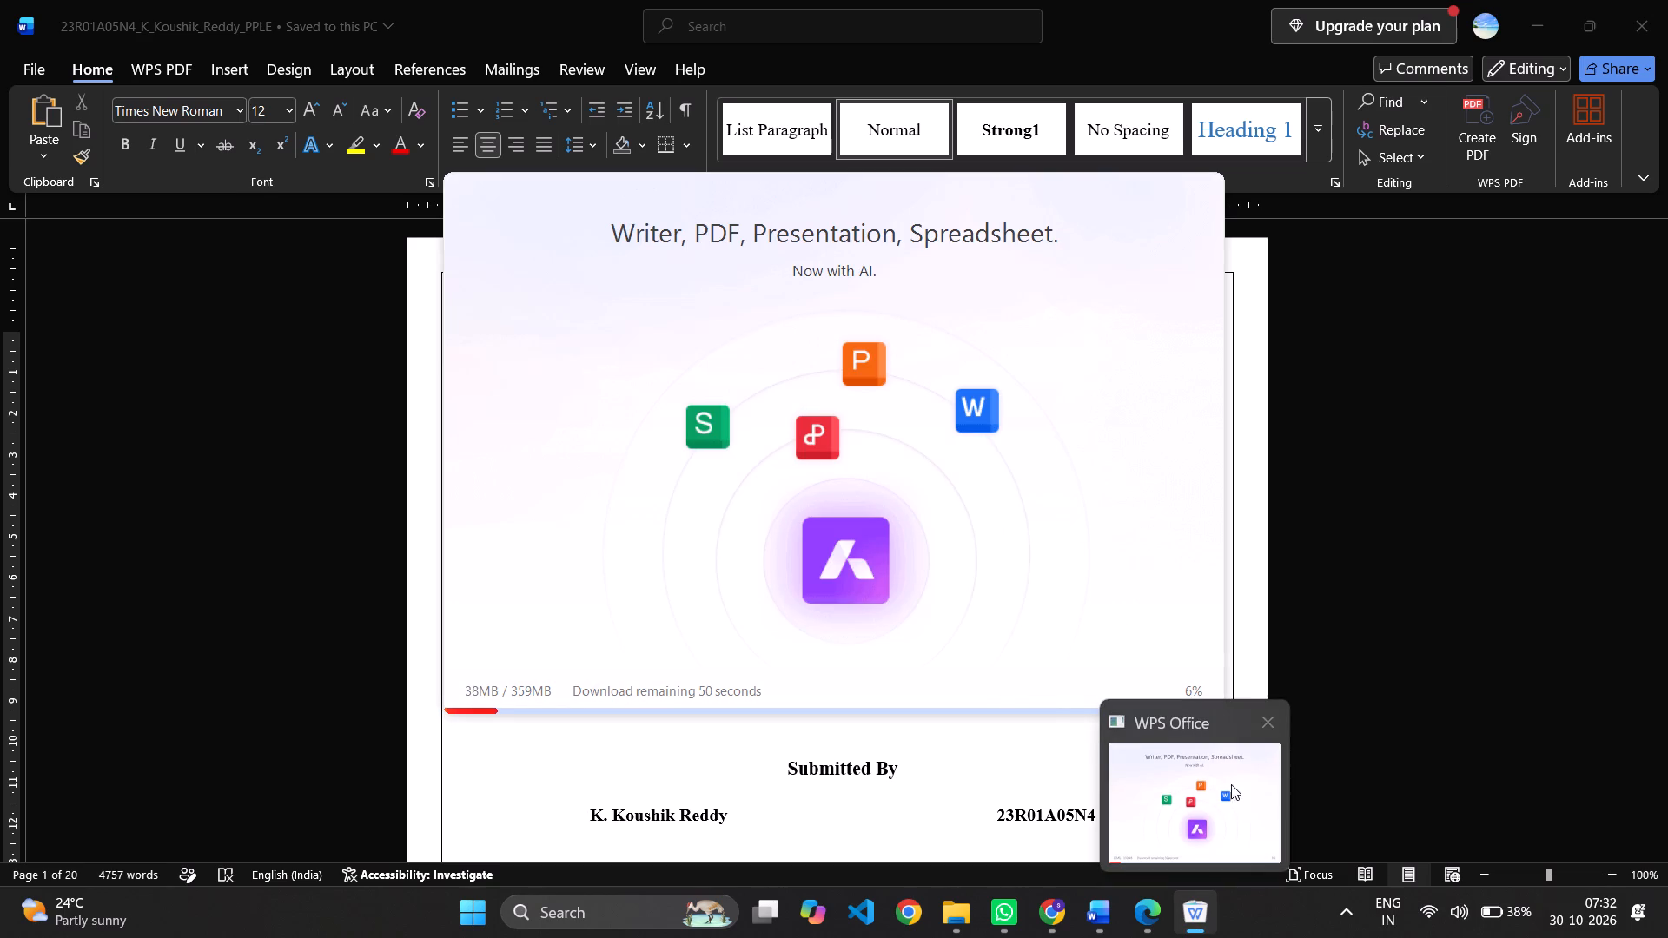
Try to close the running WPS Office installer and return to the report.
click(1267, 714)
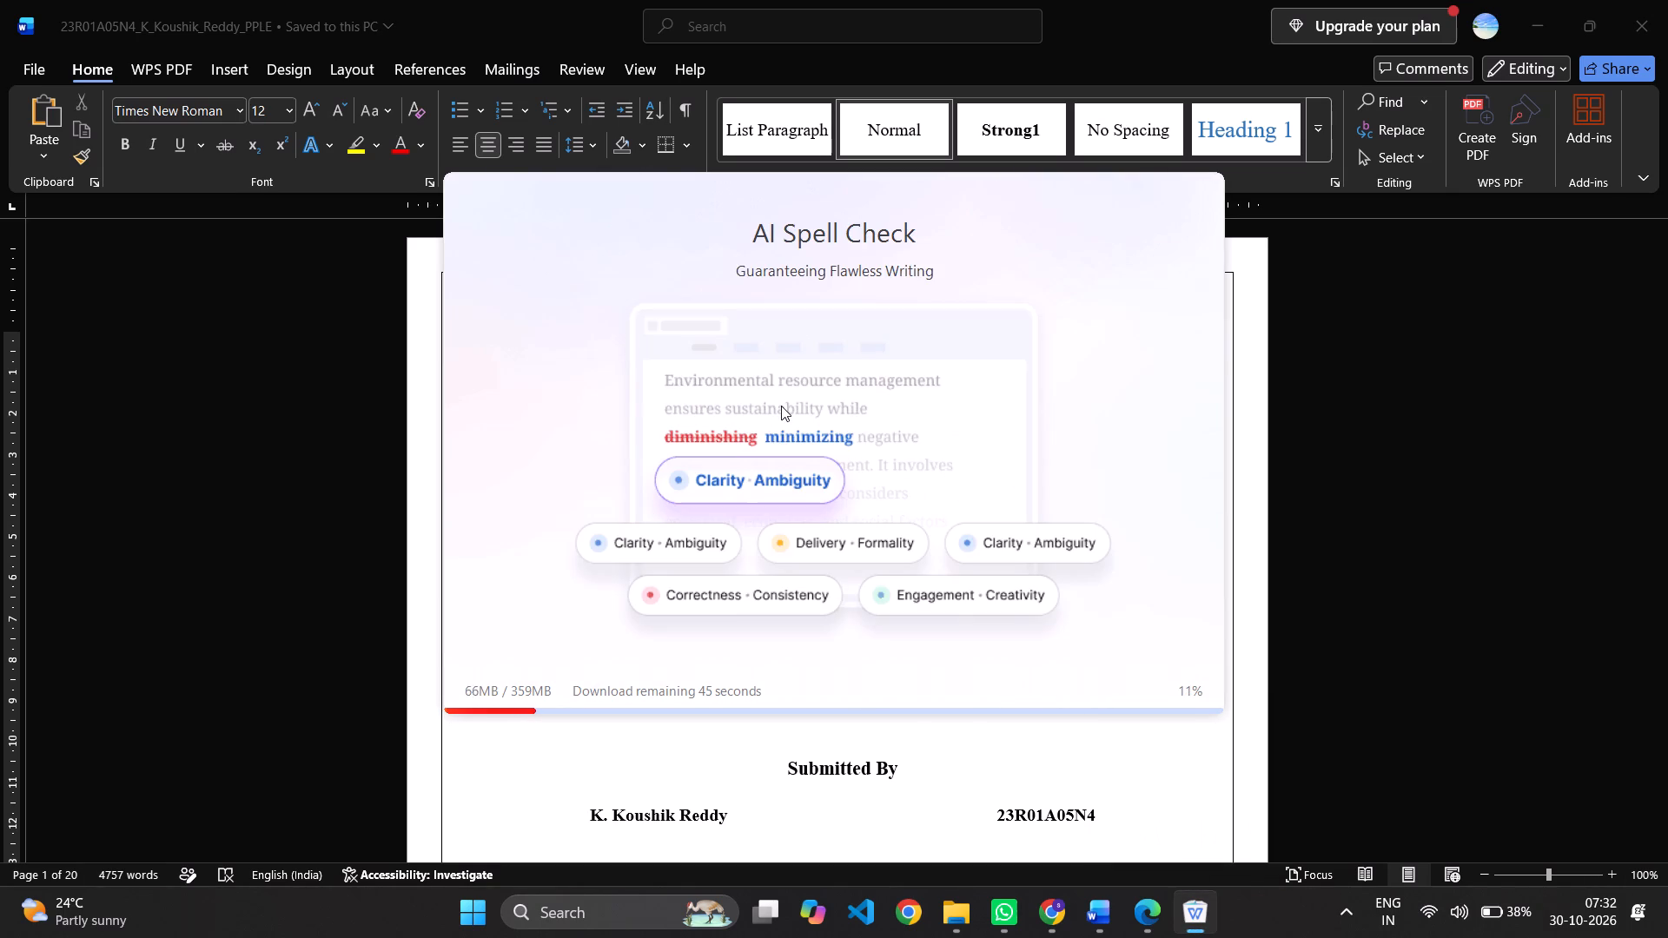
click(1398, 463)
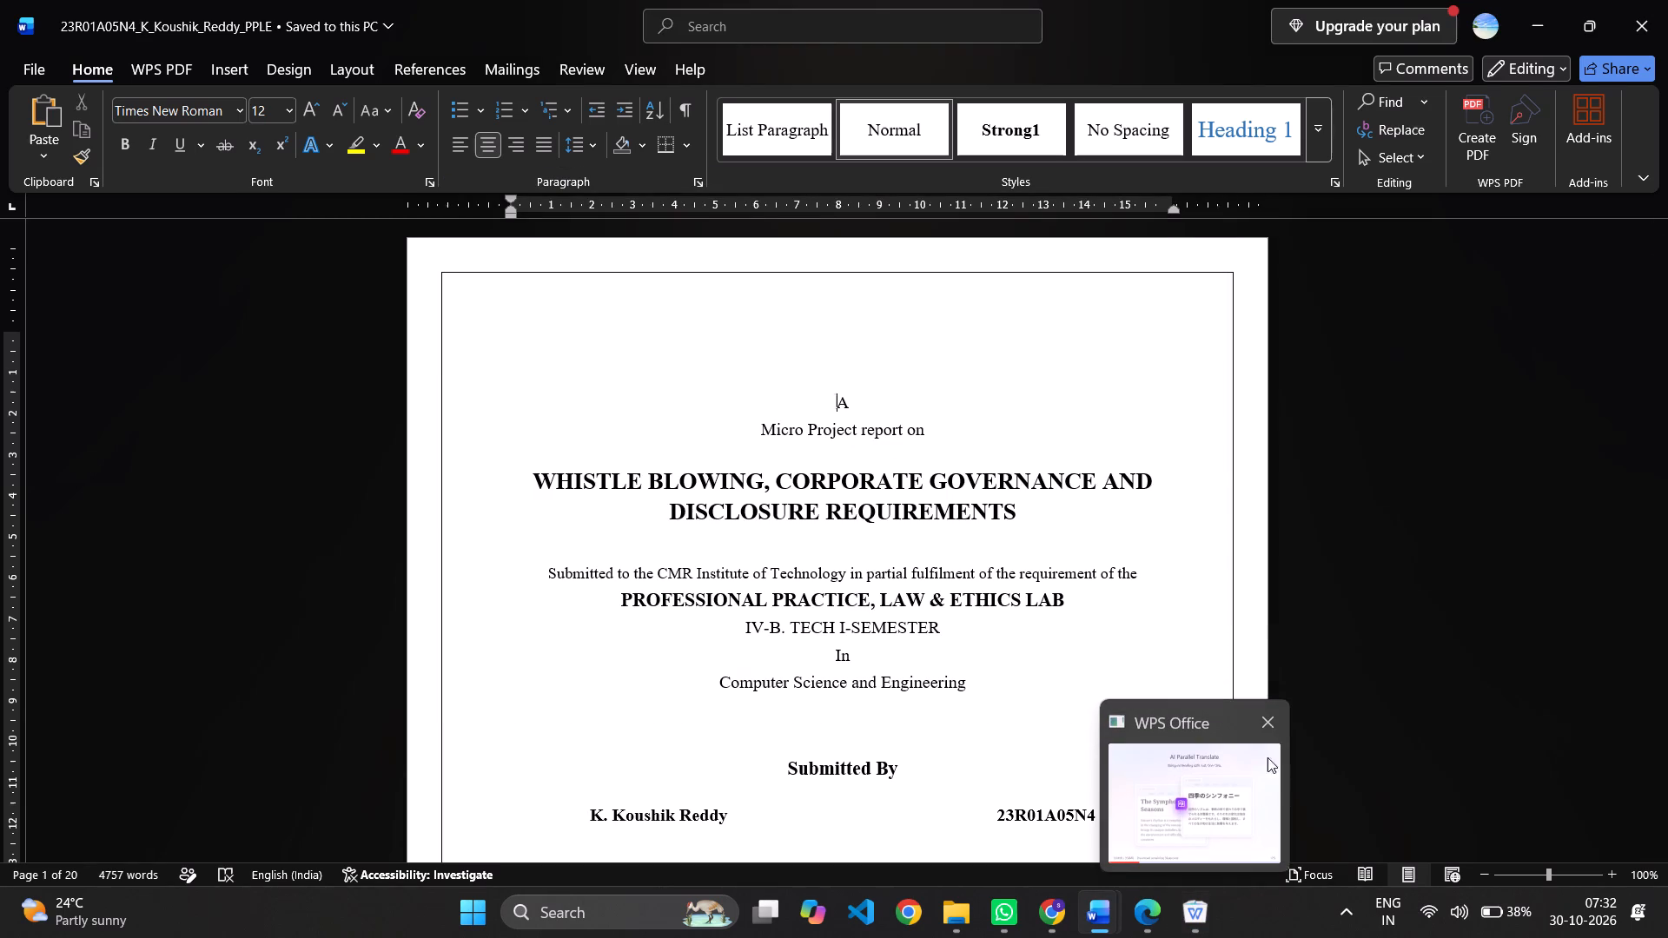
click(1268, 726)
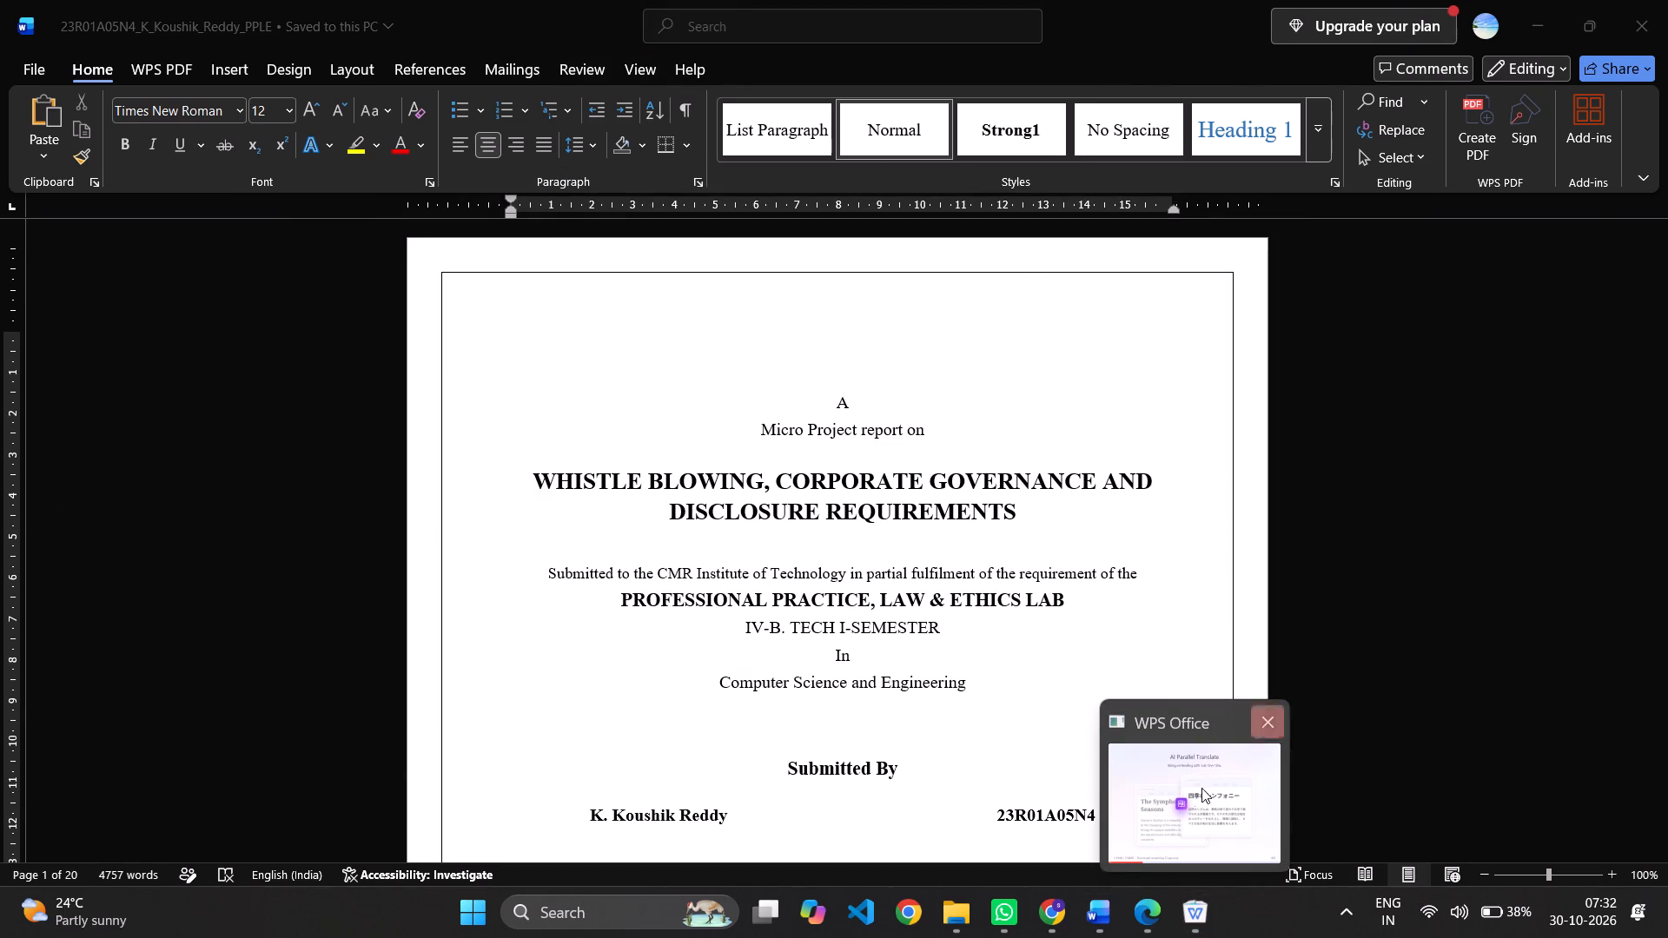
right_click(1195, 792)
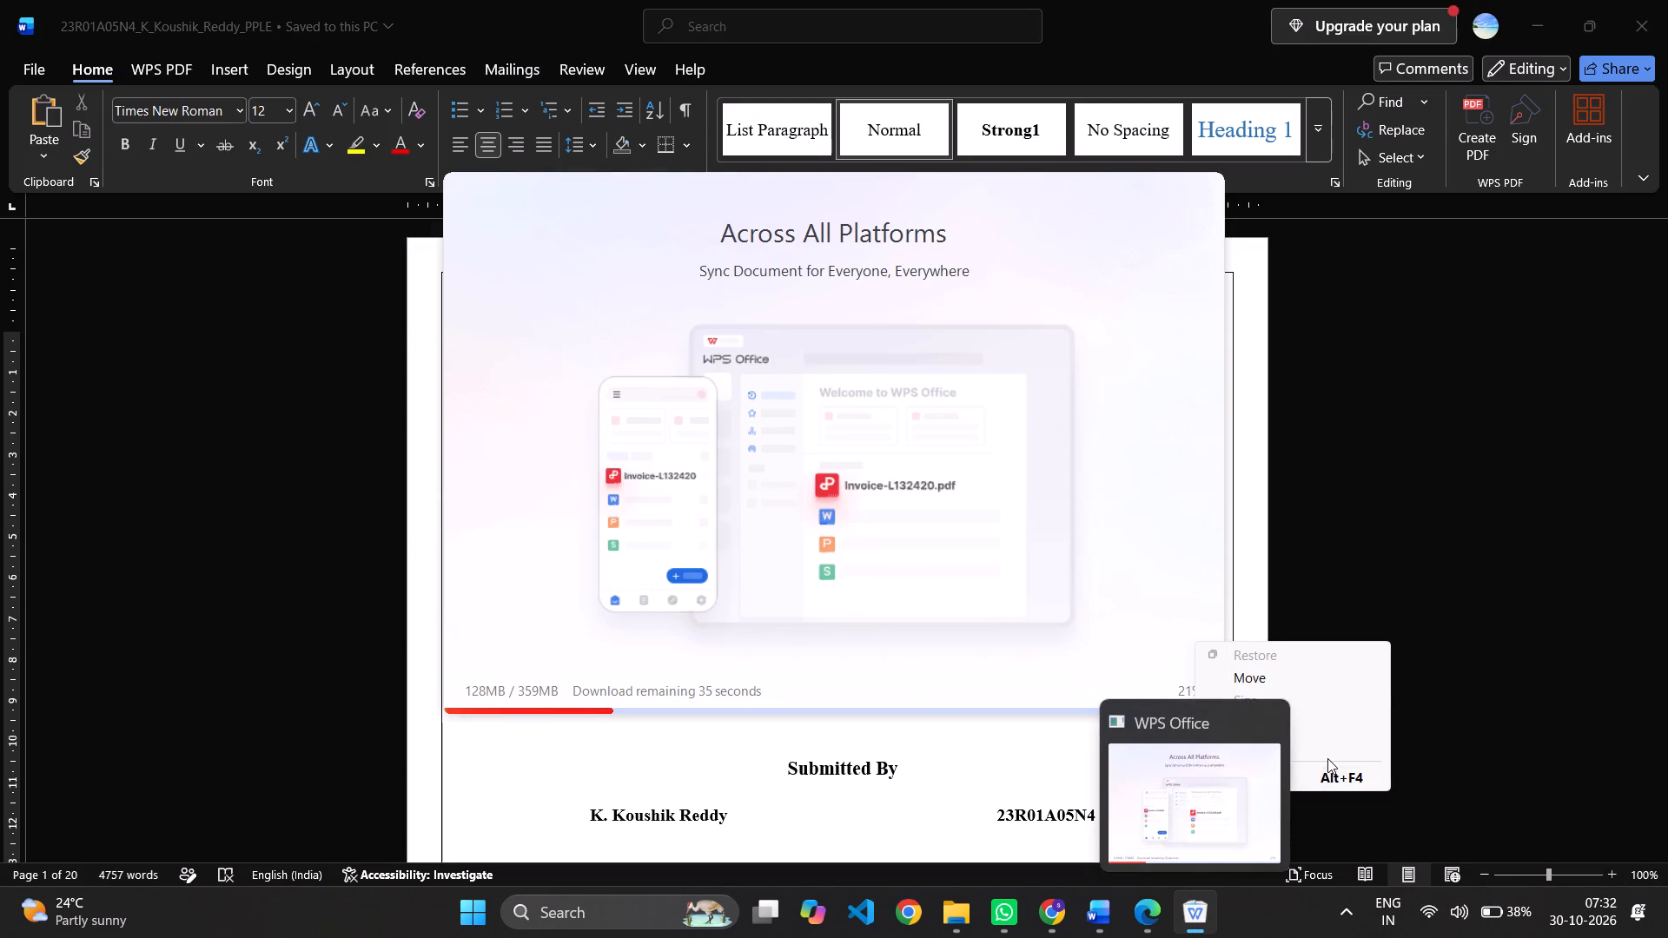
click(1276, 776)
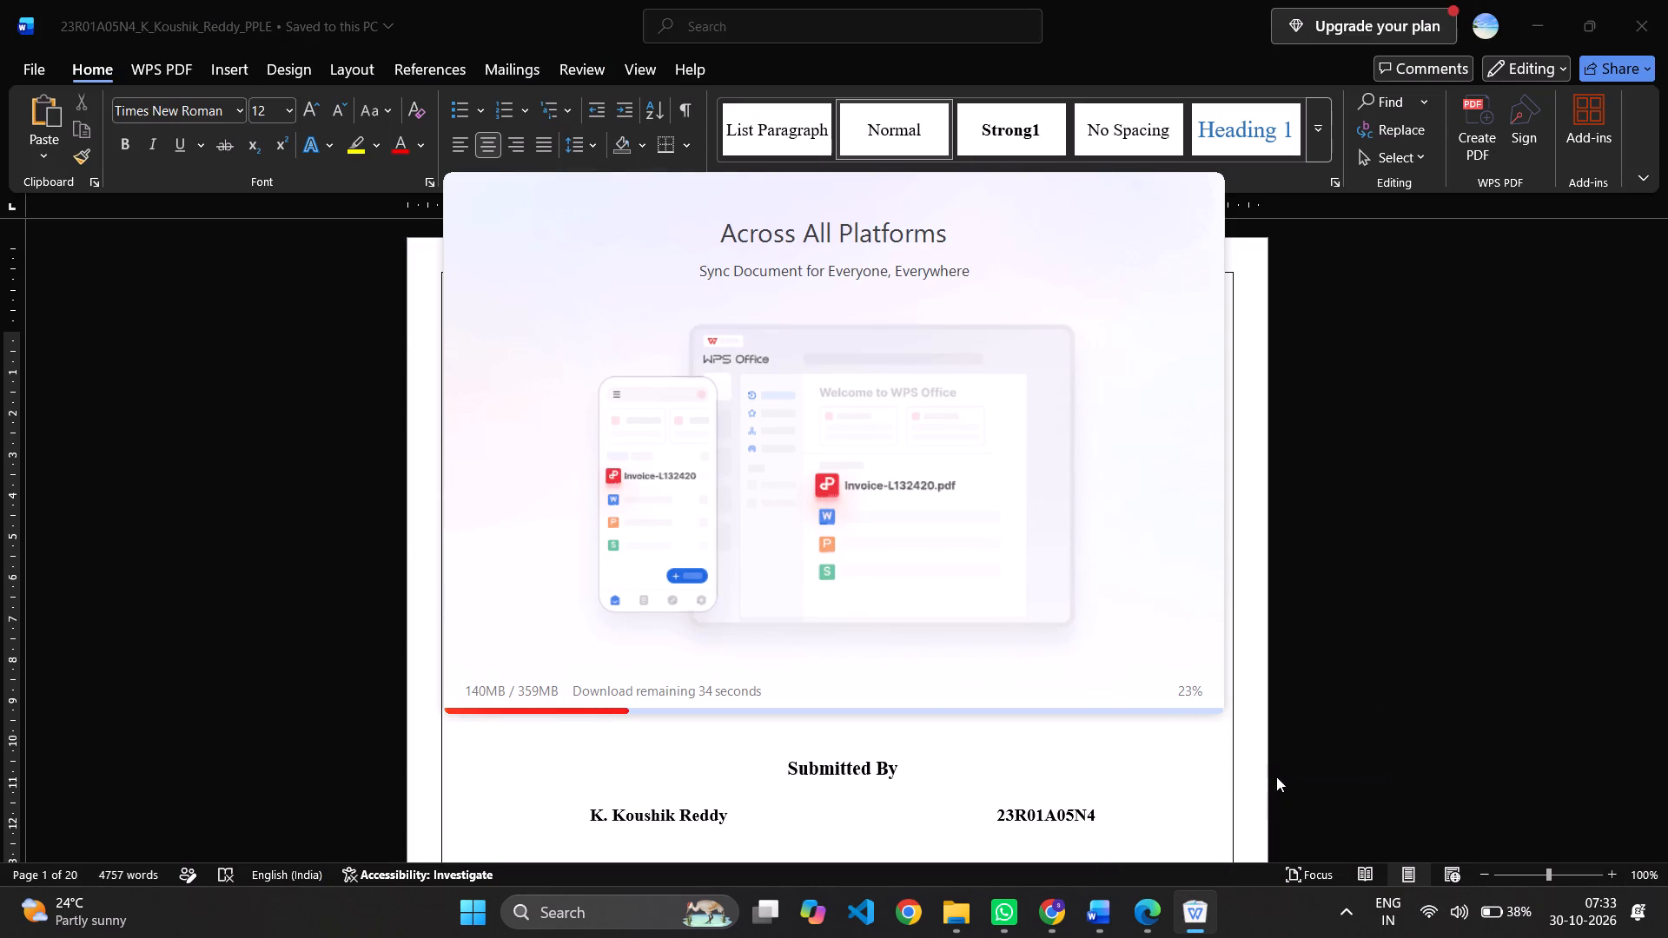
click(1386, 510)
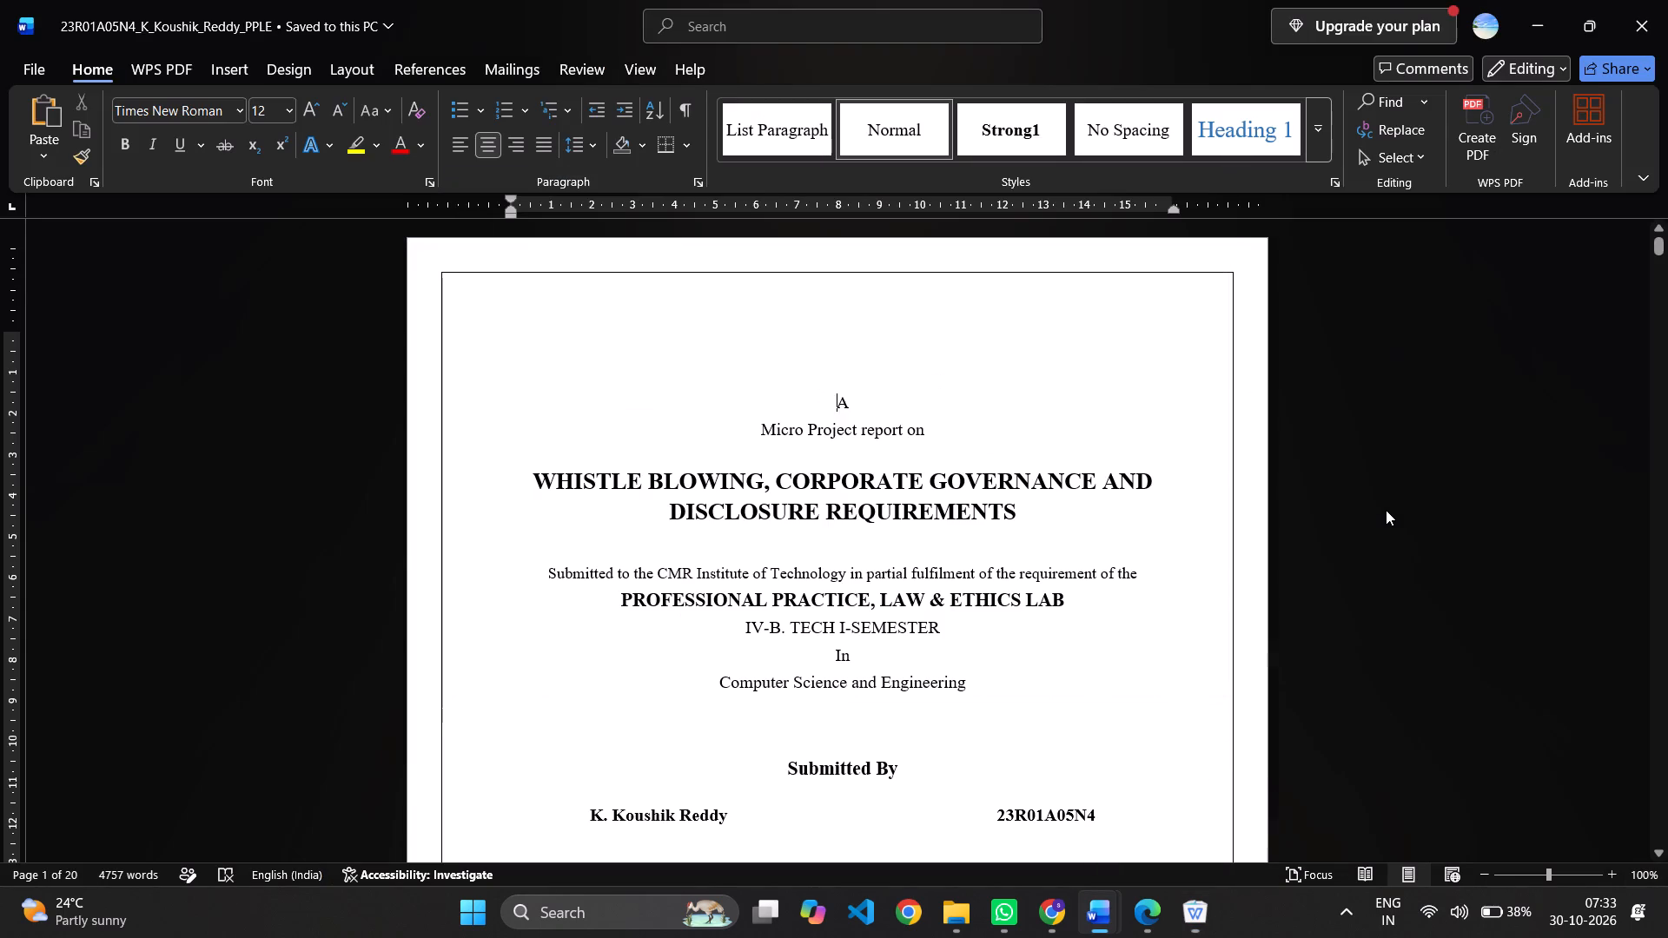
Search Google in an incognito Chrome window for how to cut the page in MS Word and read the suggested methods.
click(1052, 908)
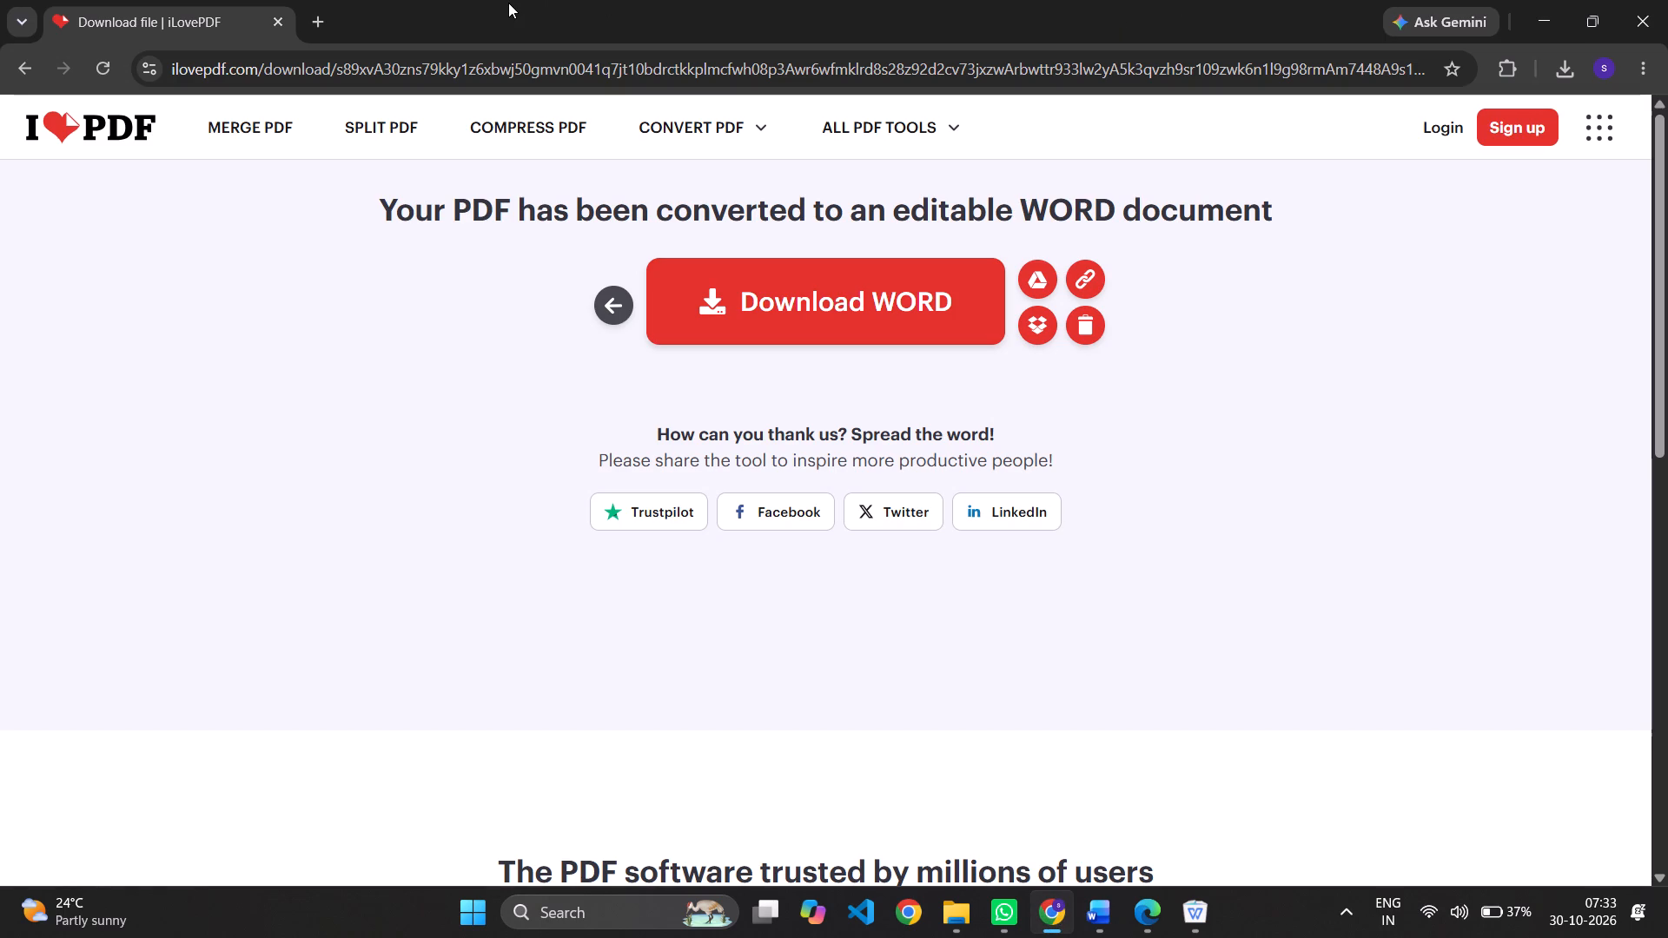
key(ctrl+shift+n)
text(HOW TO CUT THE PAH)
key(BackSpace)
text(GE IN MS WORD)
key(Return)
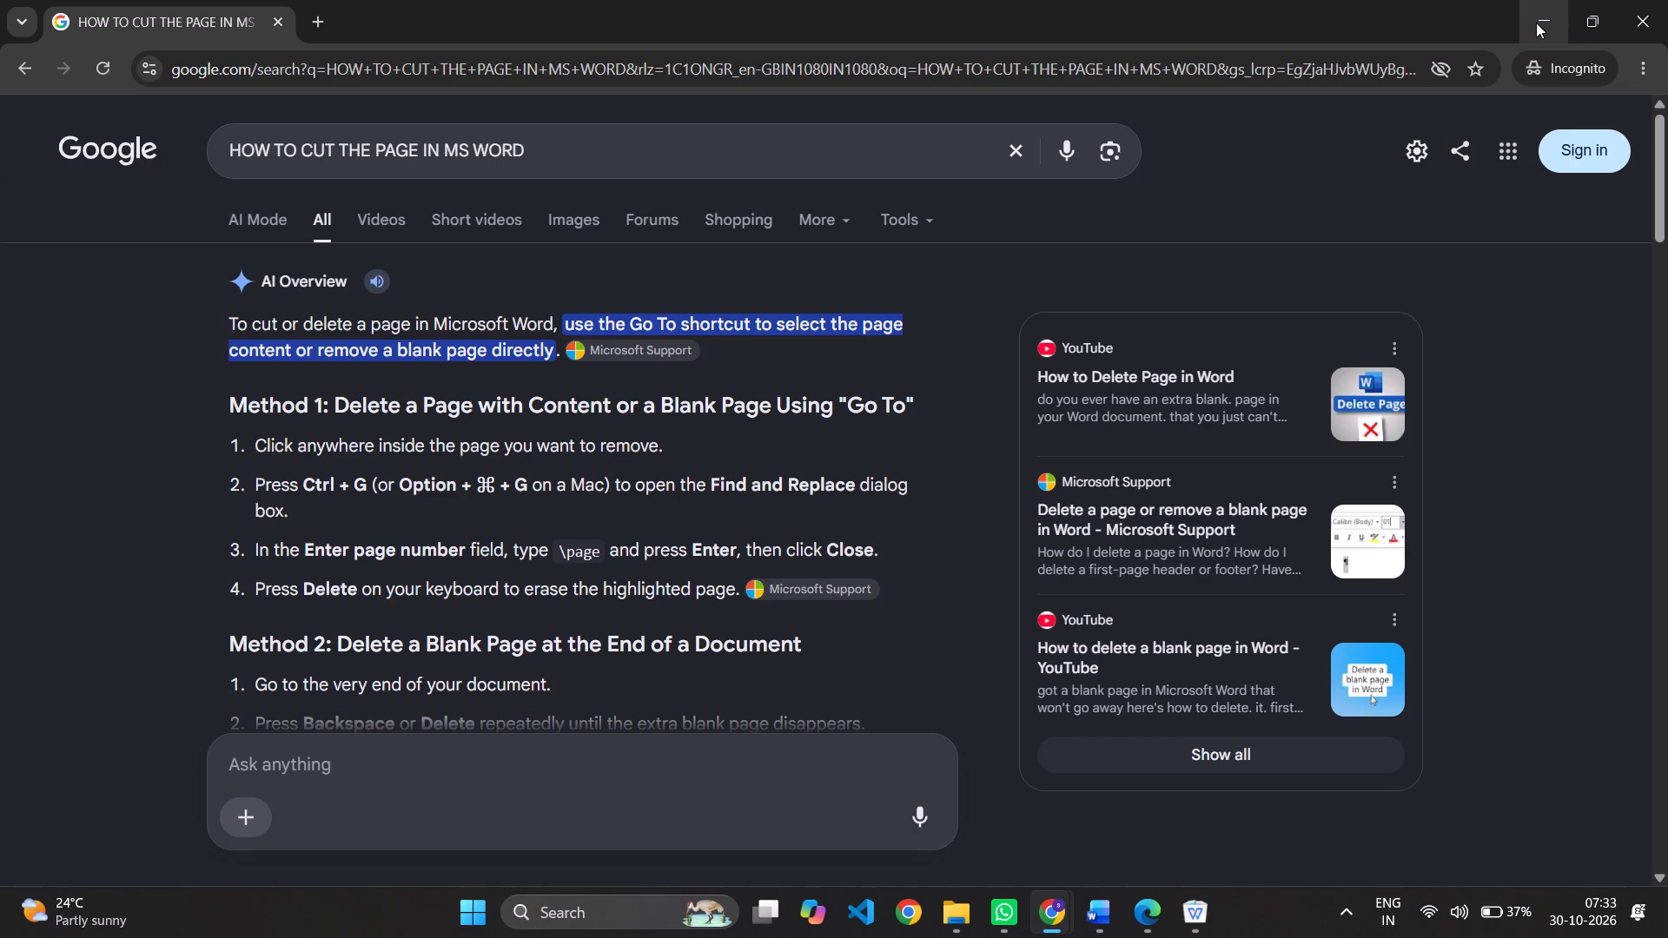
scroll(635, 549, down, 3)
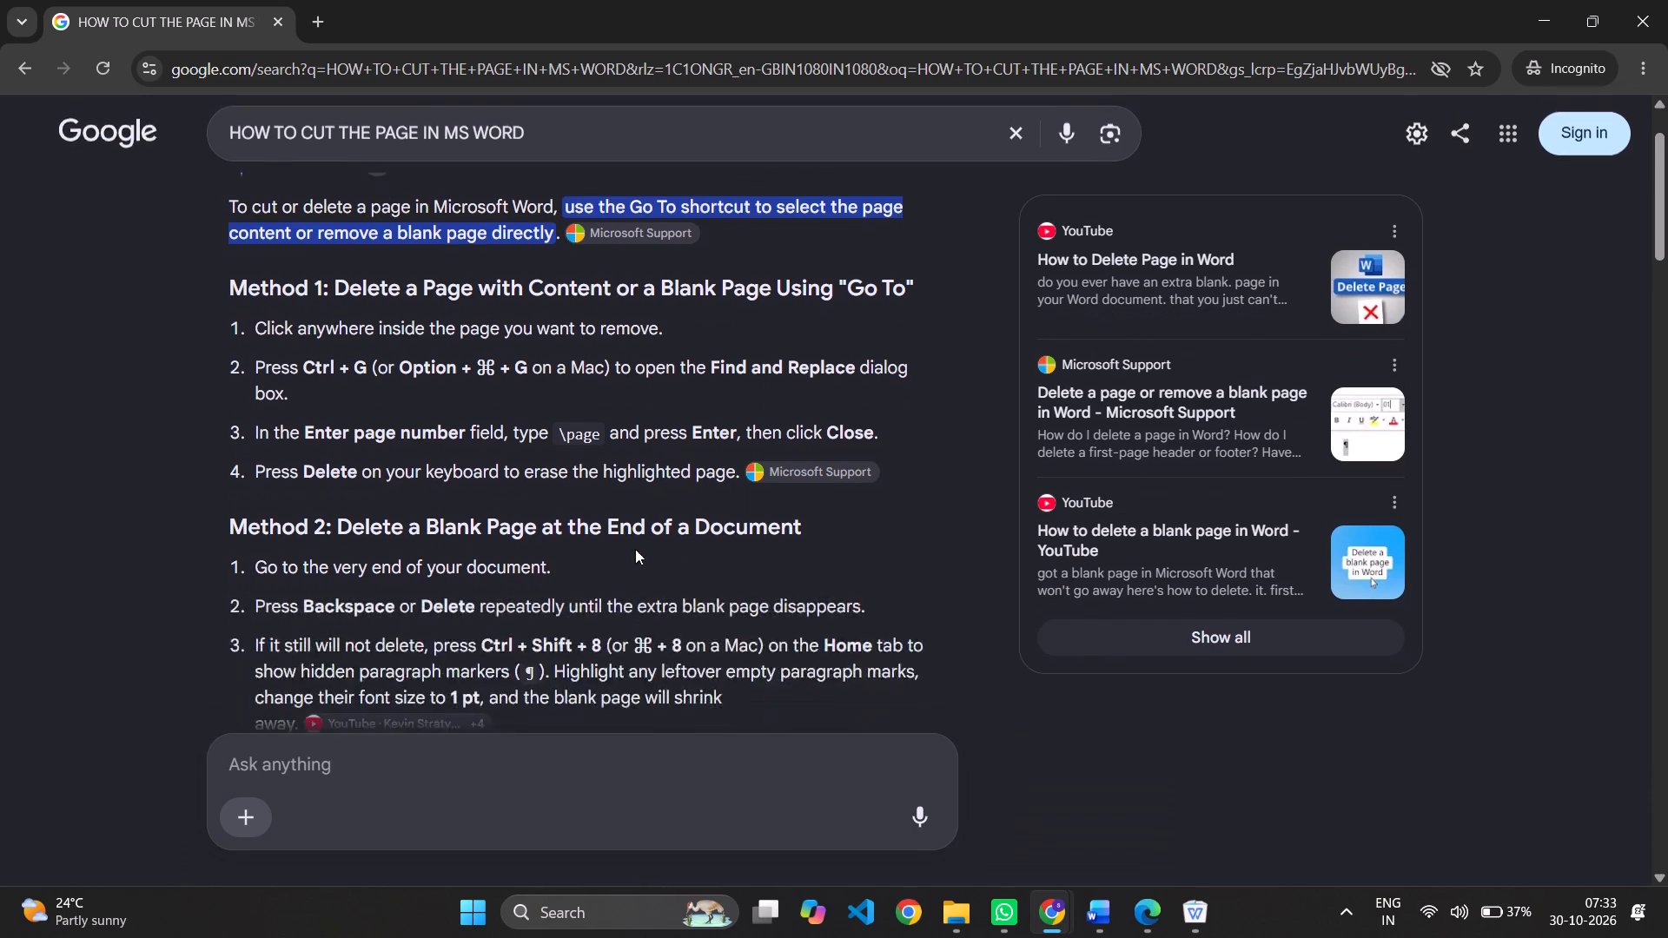
scroll(635, 549, down, 3)
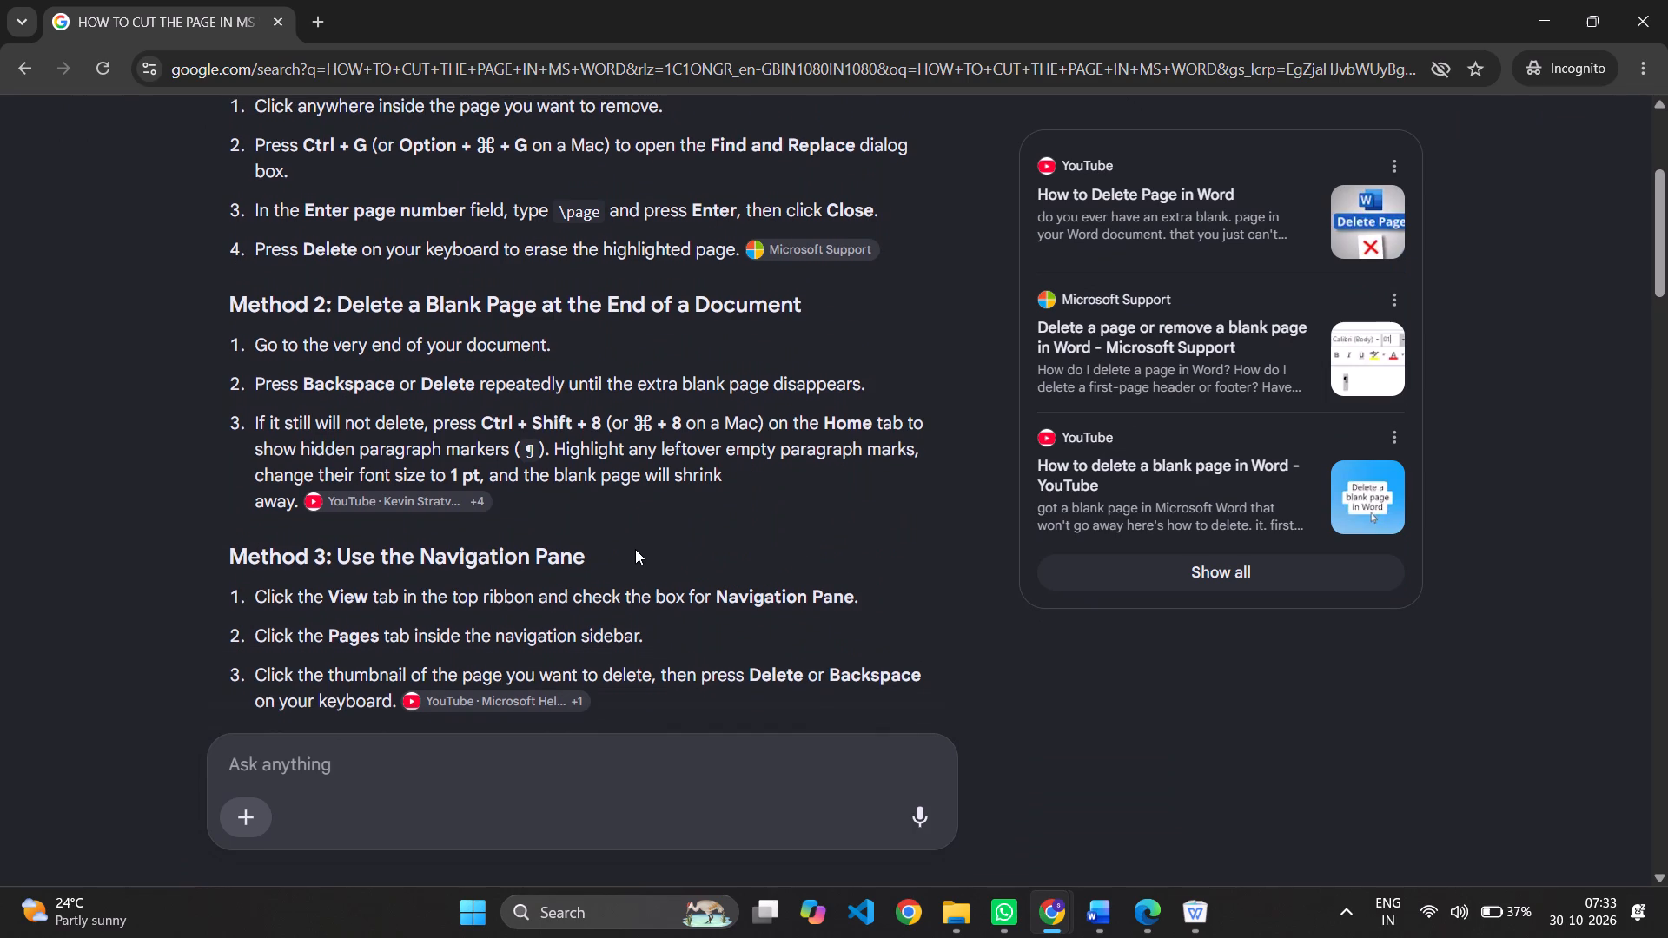
click(1534, 13)
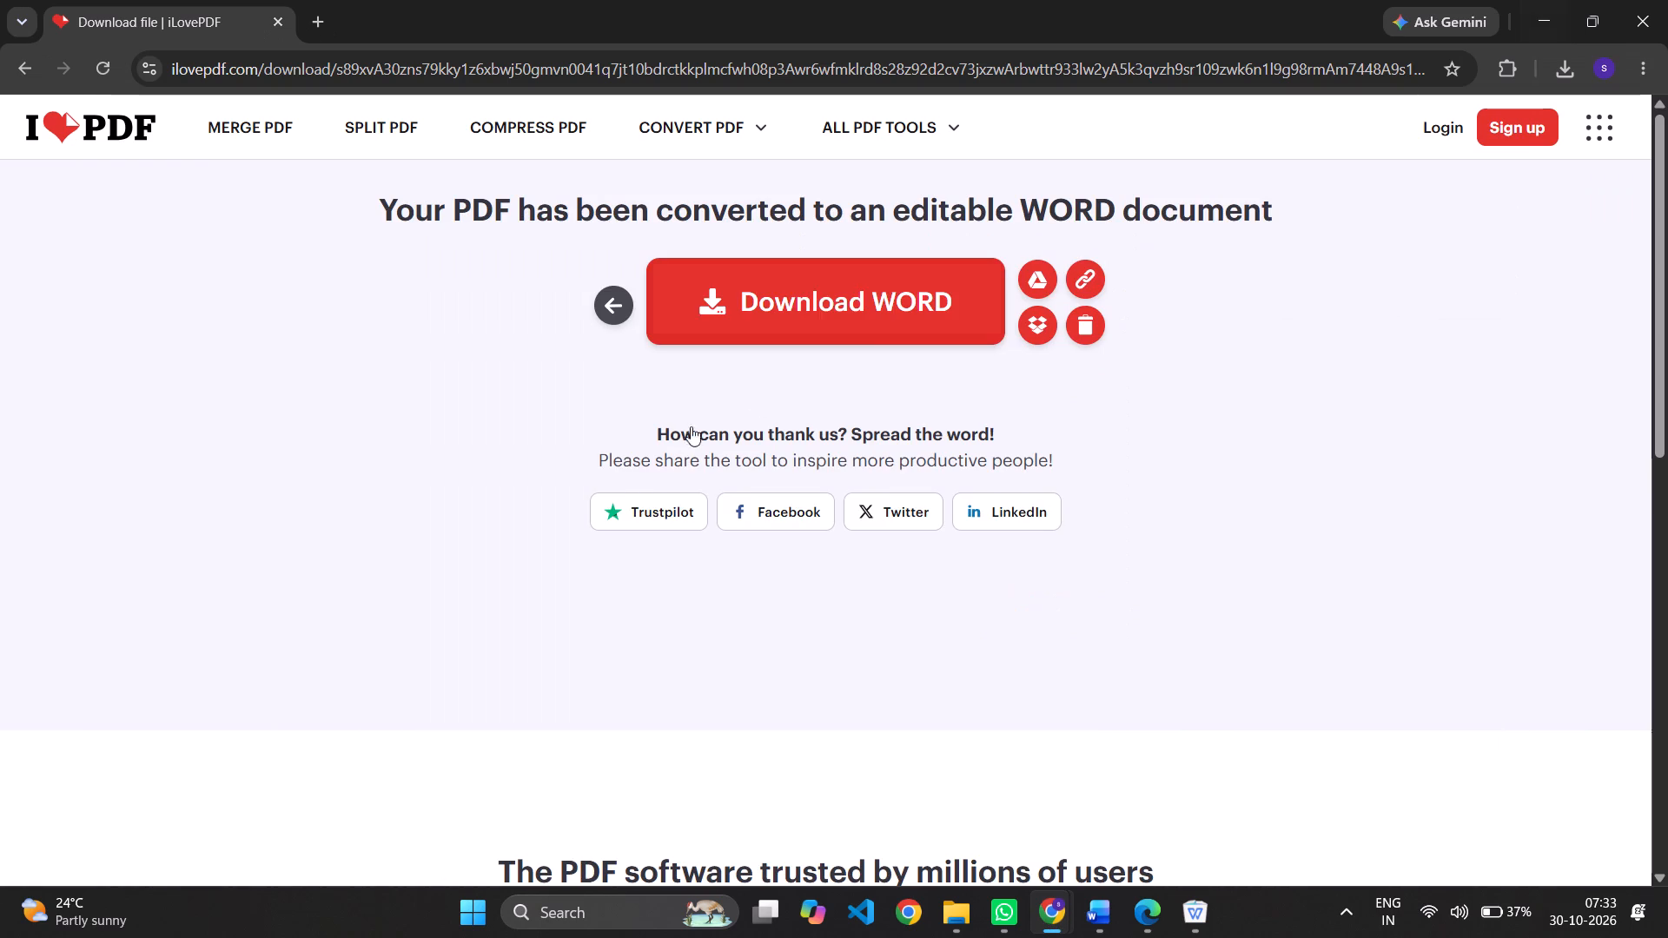
Switch to the whistle blowing report in Word and delete the front matter from the cover page up to the INDEX heading.
click(1095, 910)
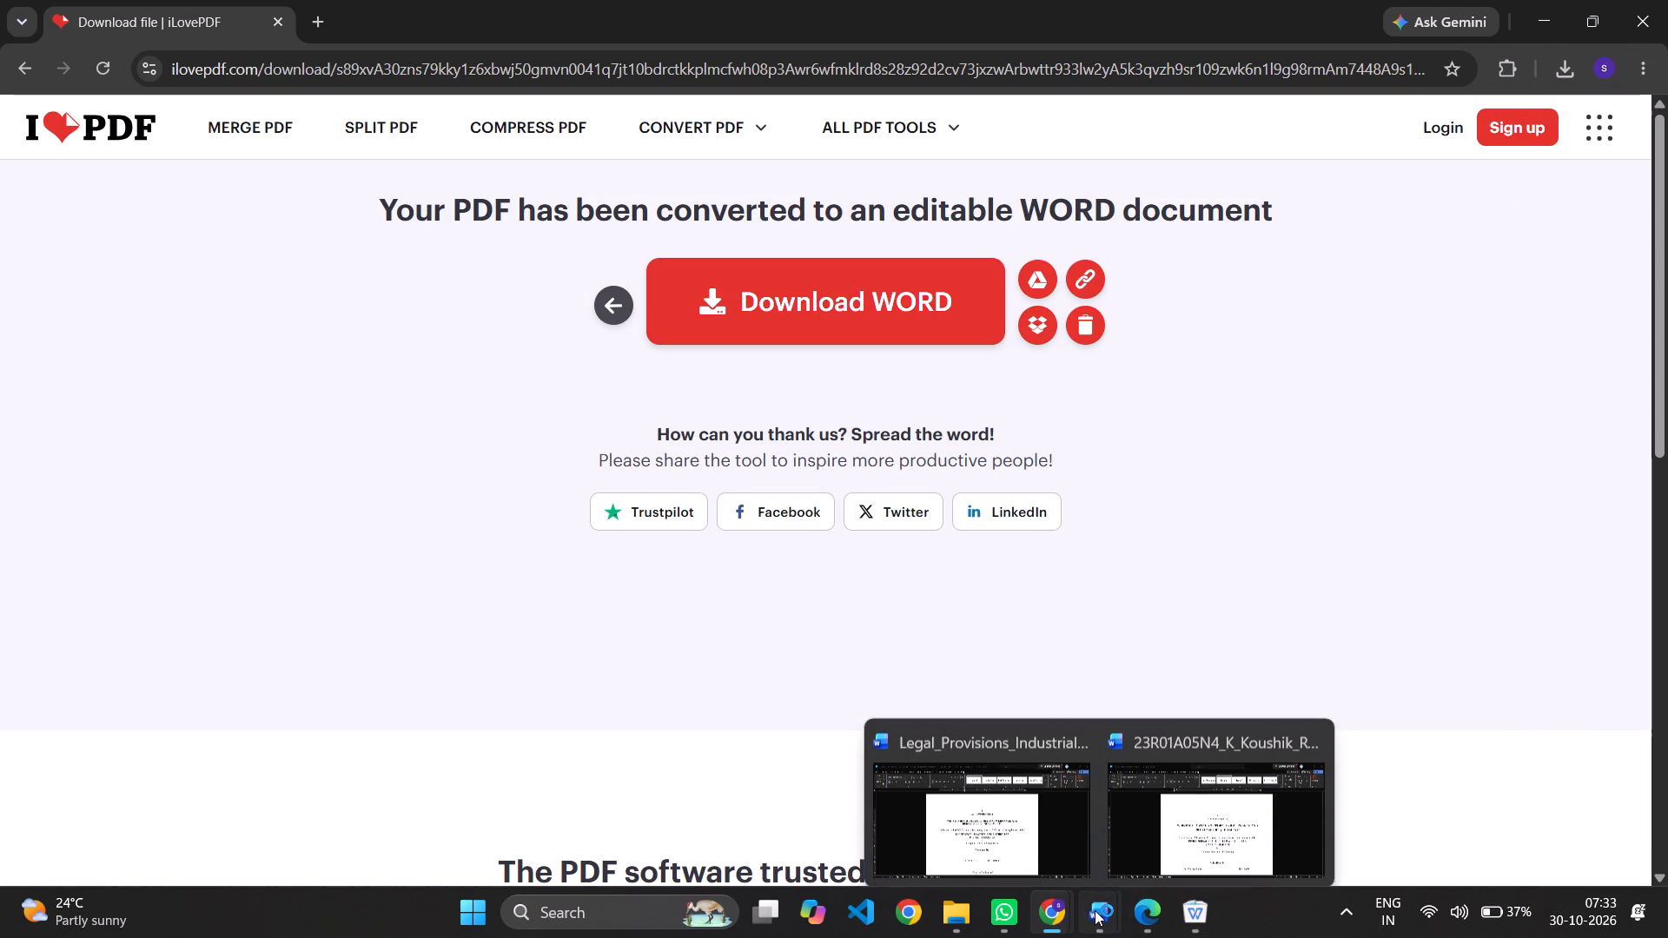
click(1144, 818)
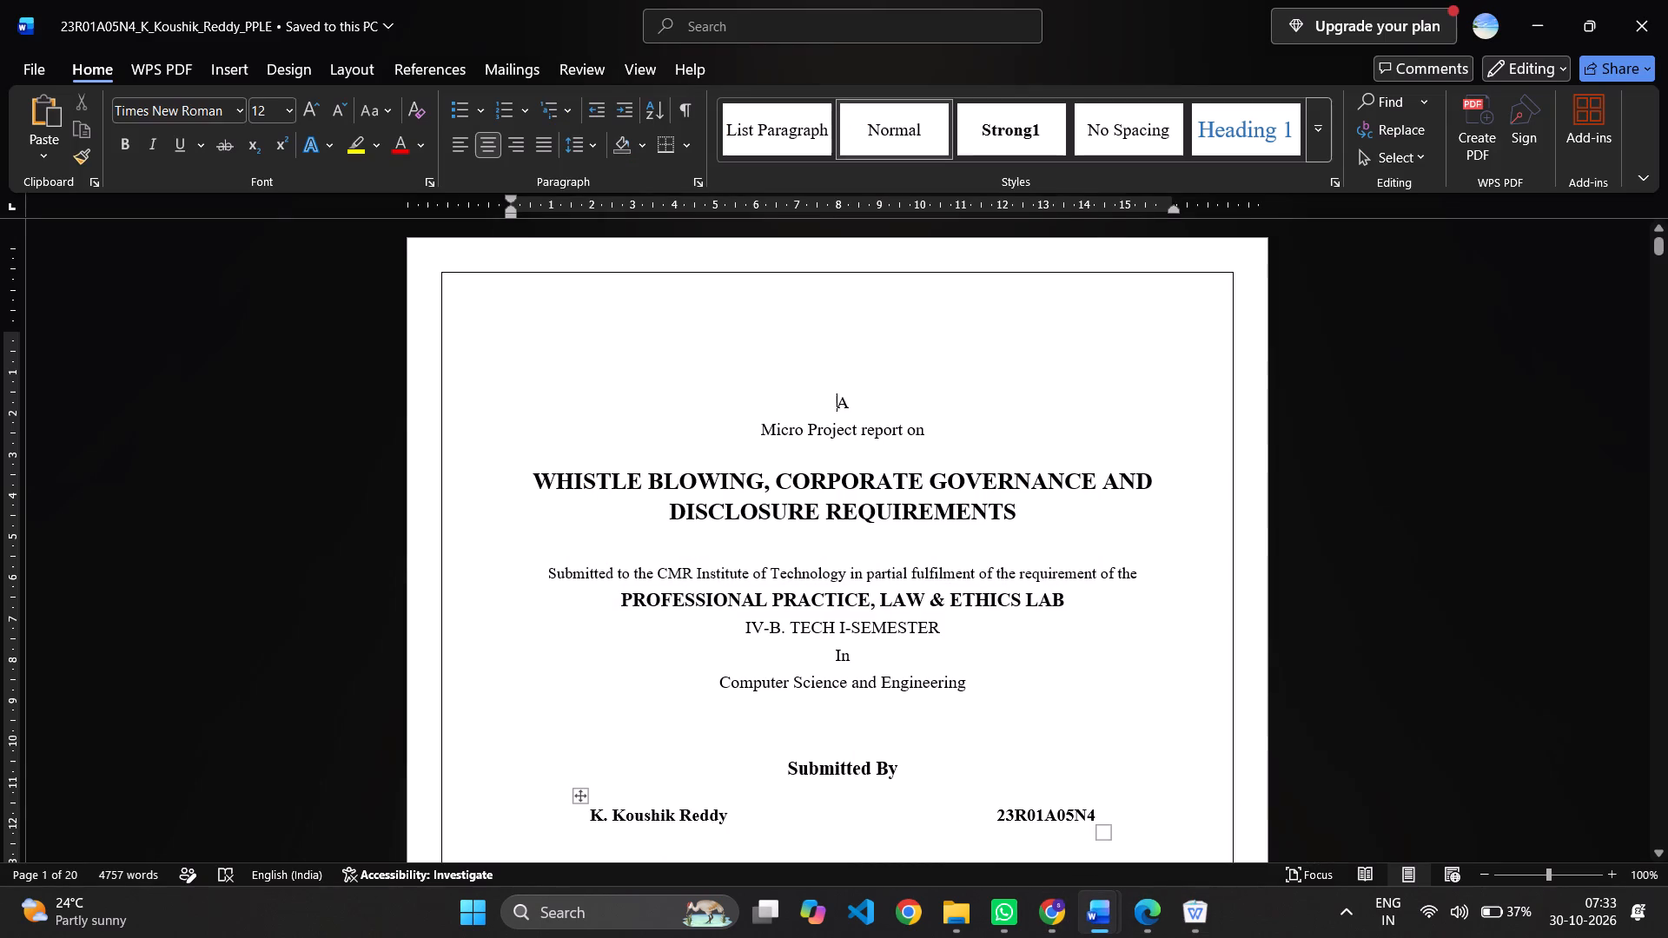
drag(738, 387, 879, 935)
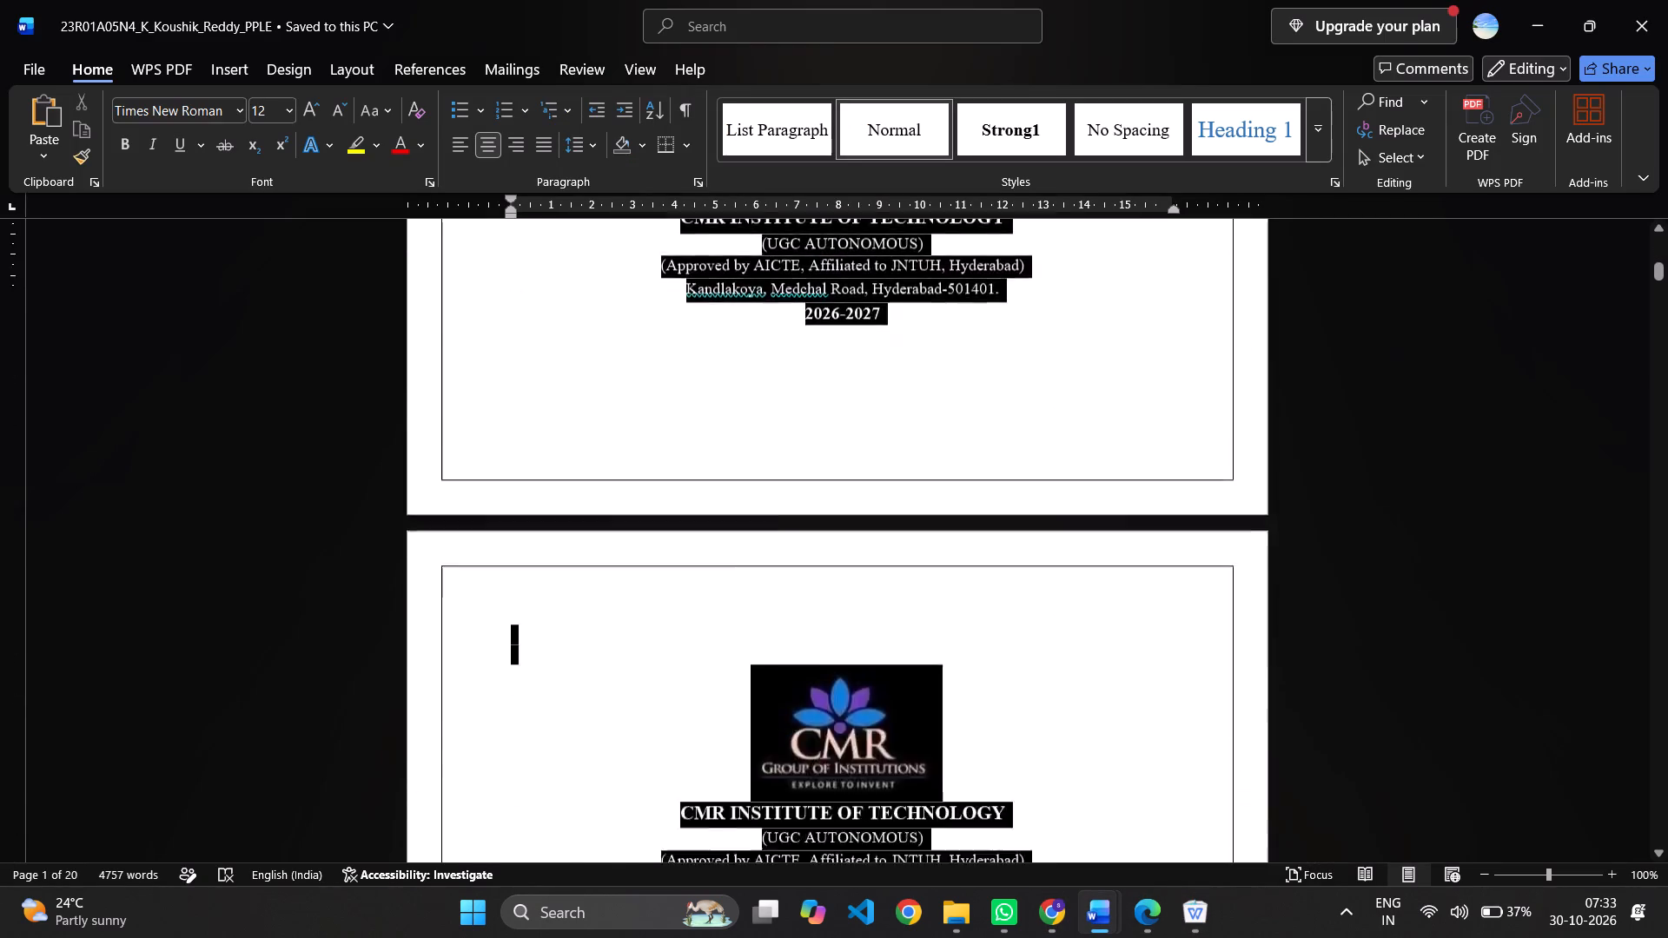
drag(879, 935, 1027, 735)
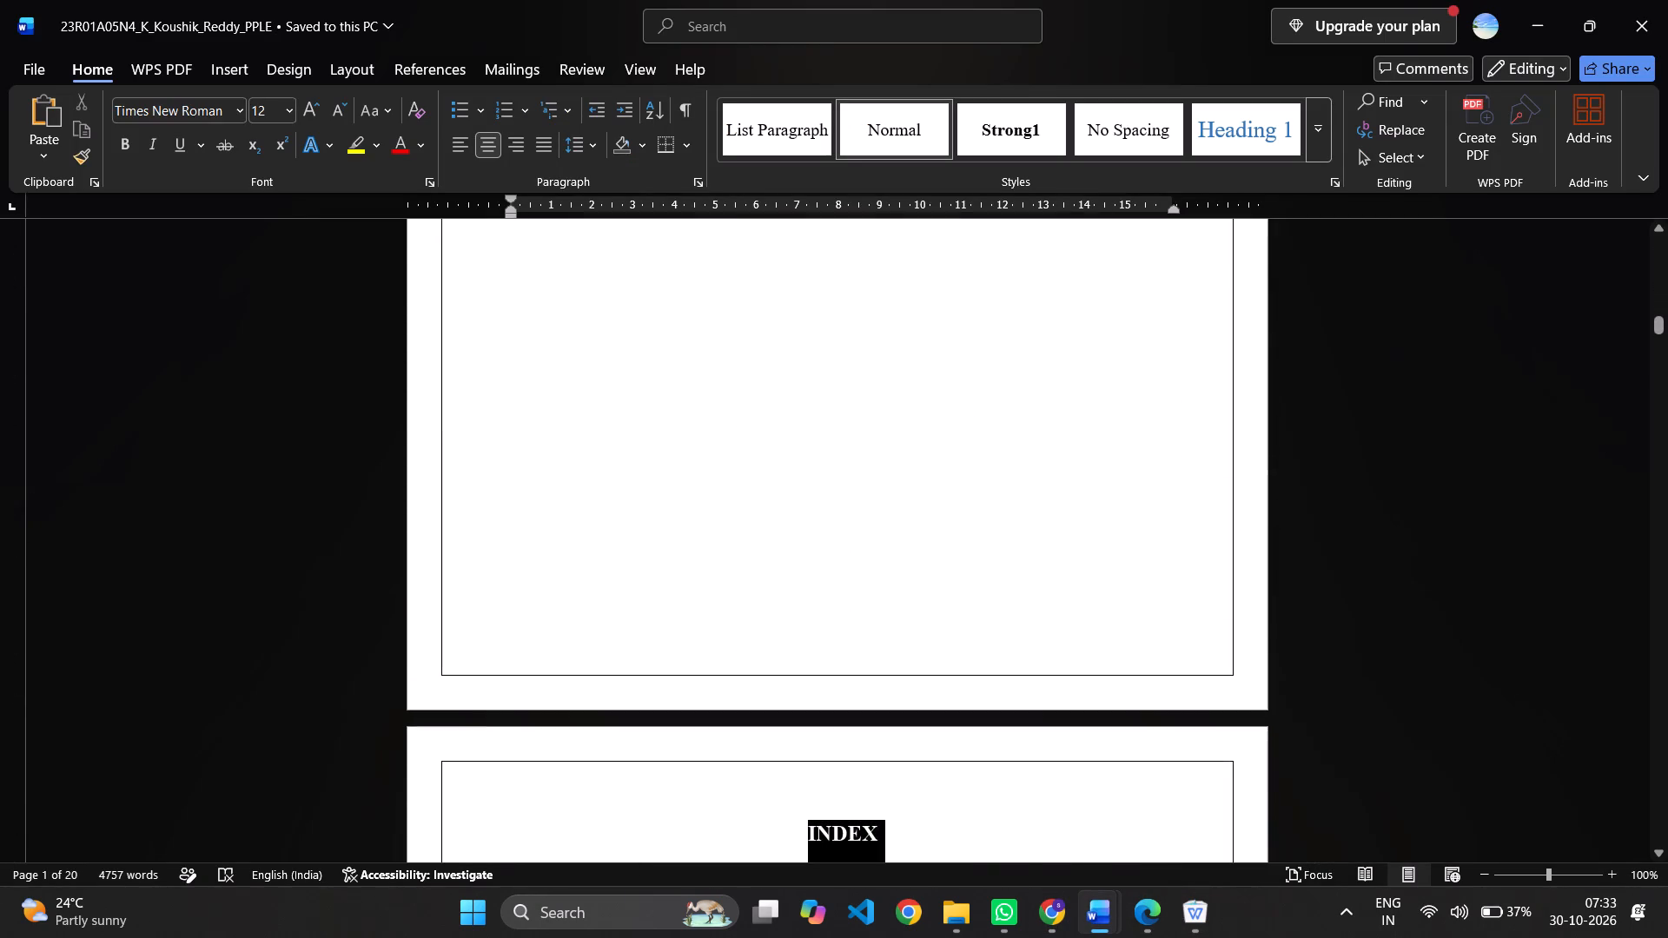
drag(1027, 735, 1069, 612)
key(Delete)
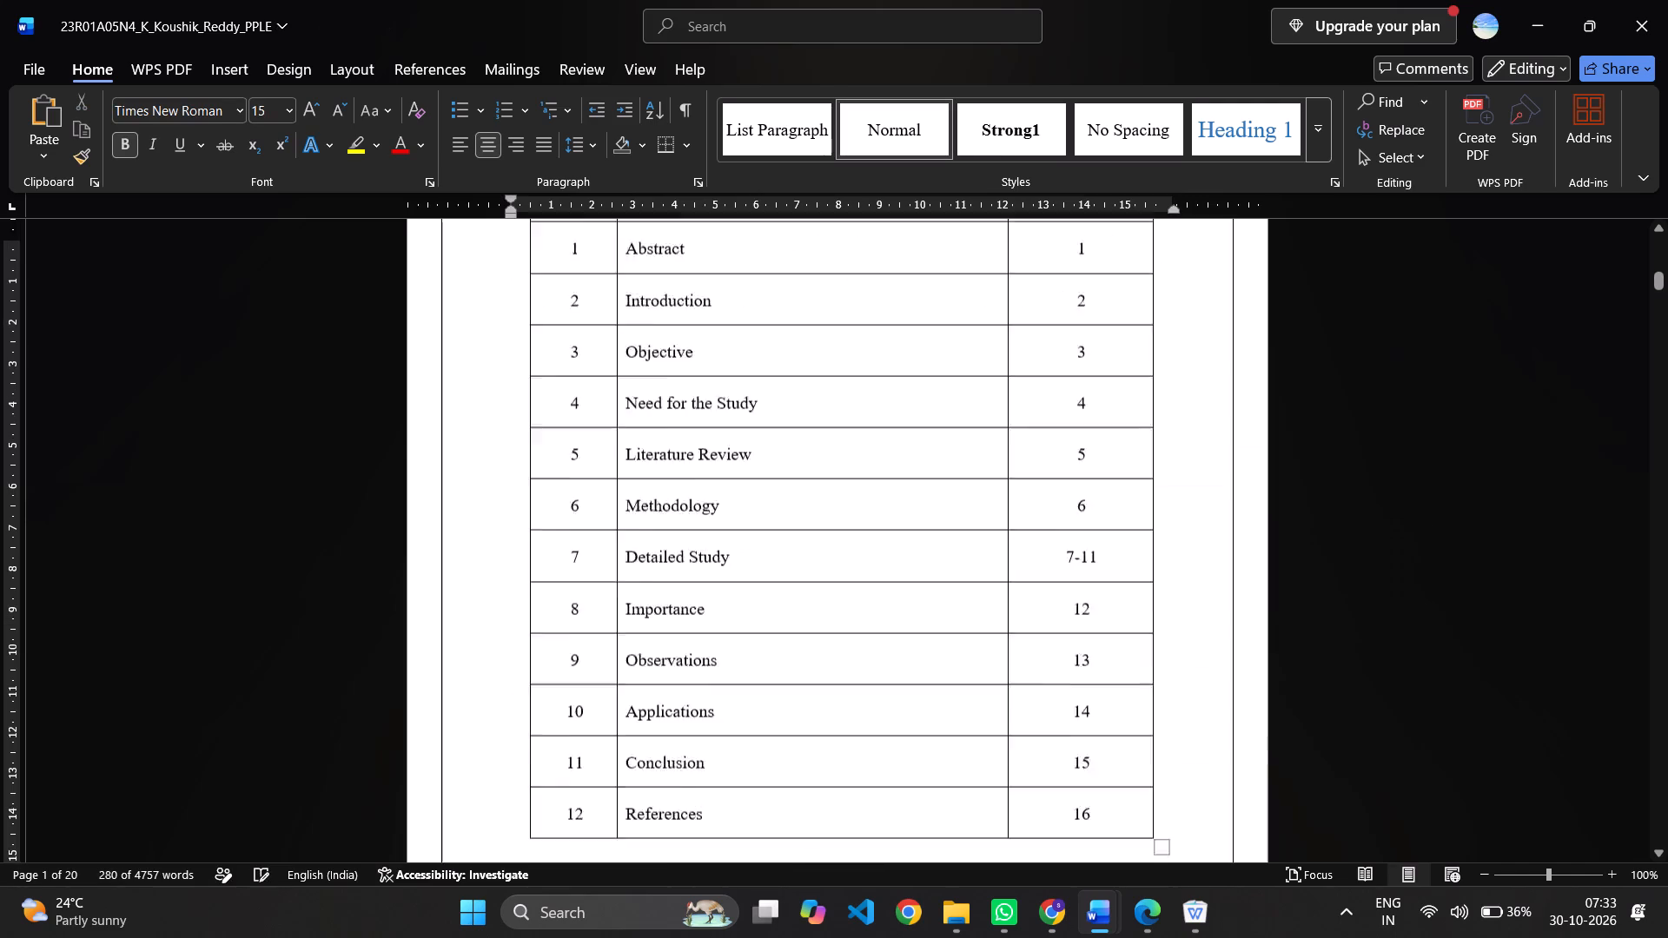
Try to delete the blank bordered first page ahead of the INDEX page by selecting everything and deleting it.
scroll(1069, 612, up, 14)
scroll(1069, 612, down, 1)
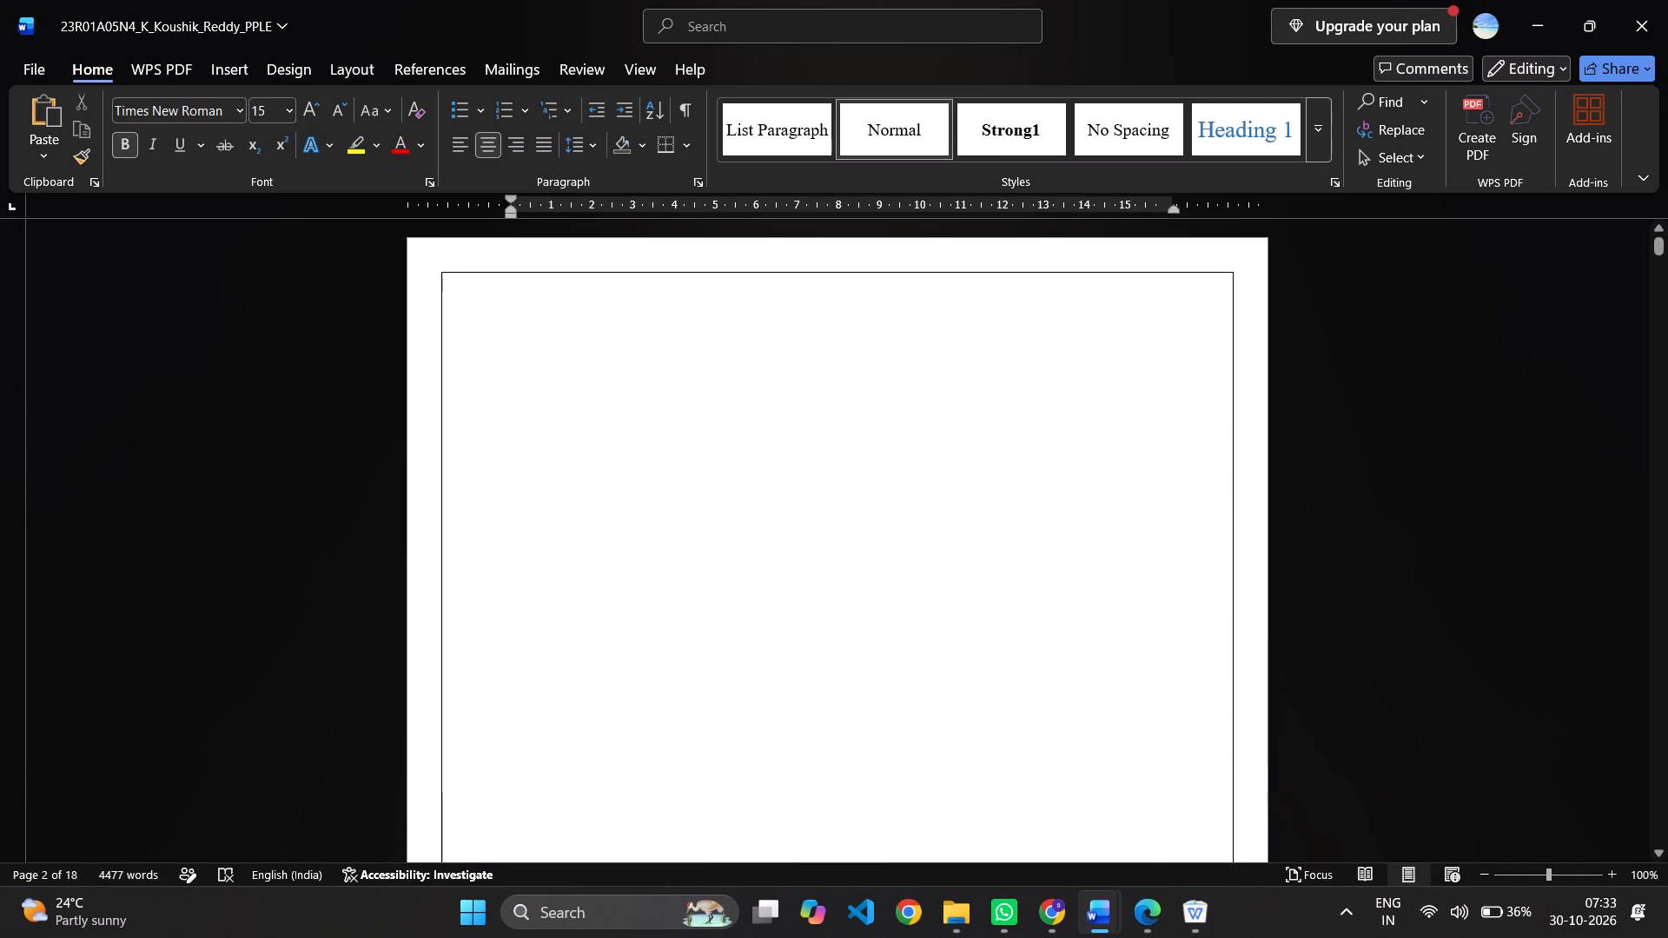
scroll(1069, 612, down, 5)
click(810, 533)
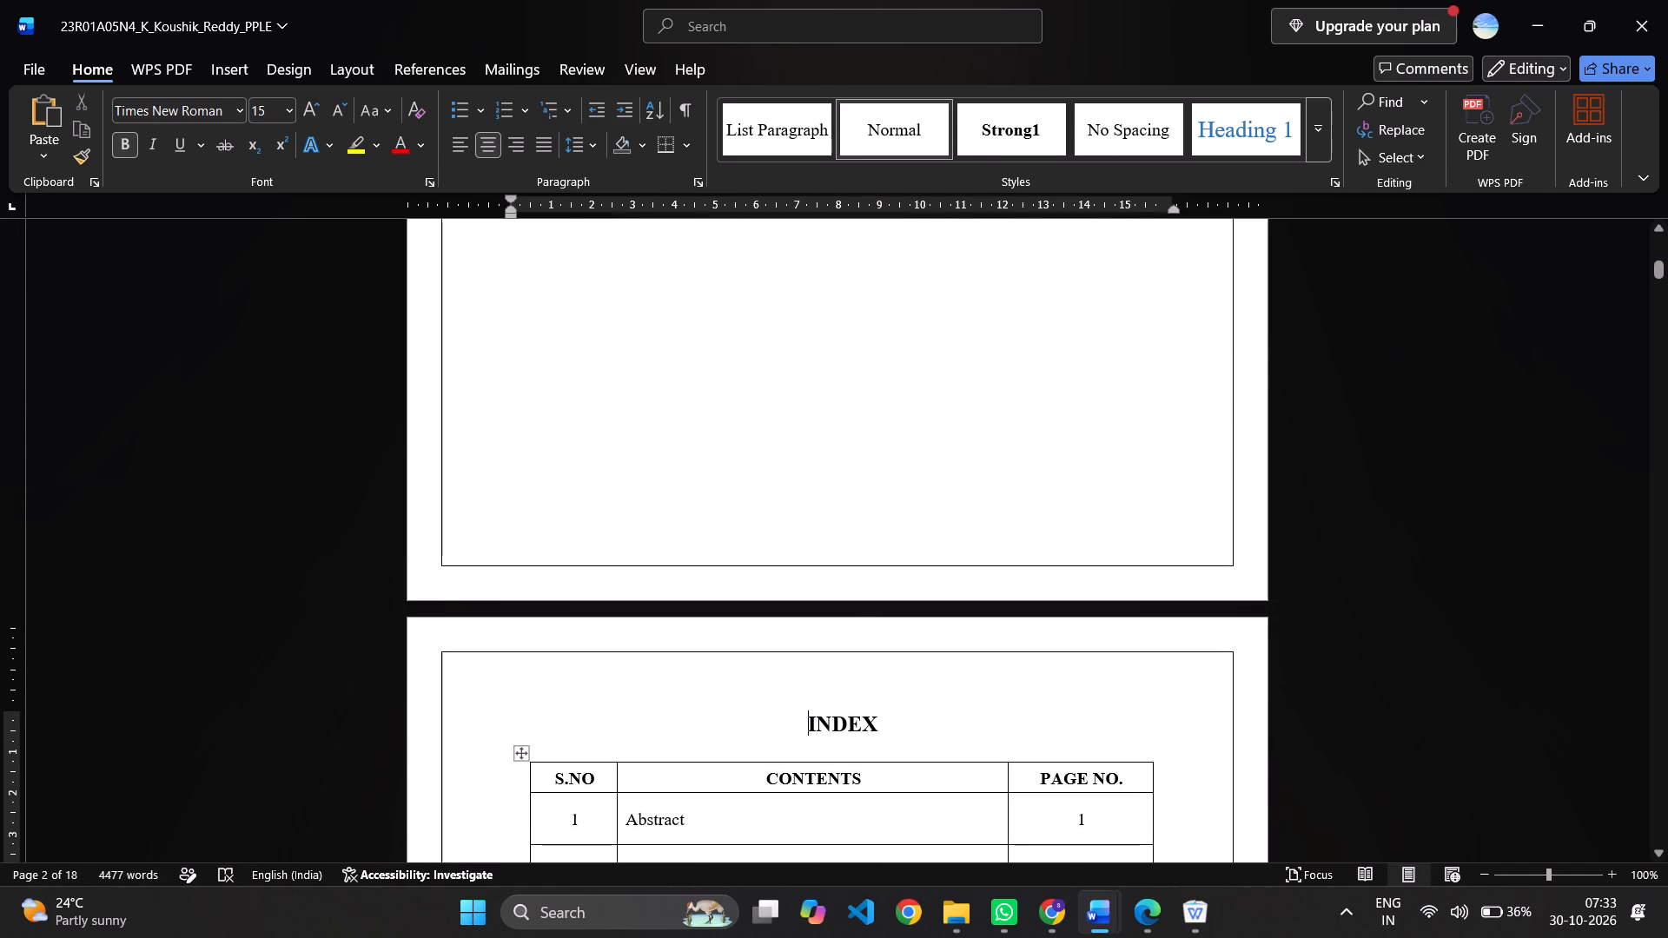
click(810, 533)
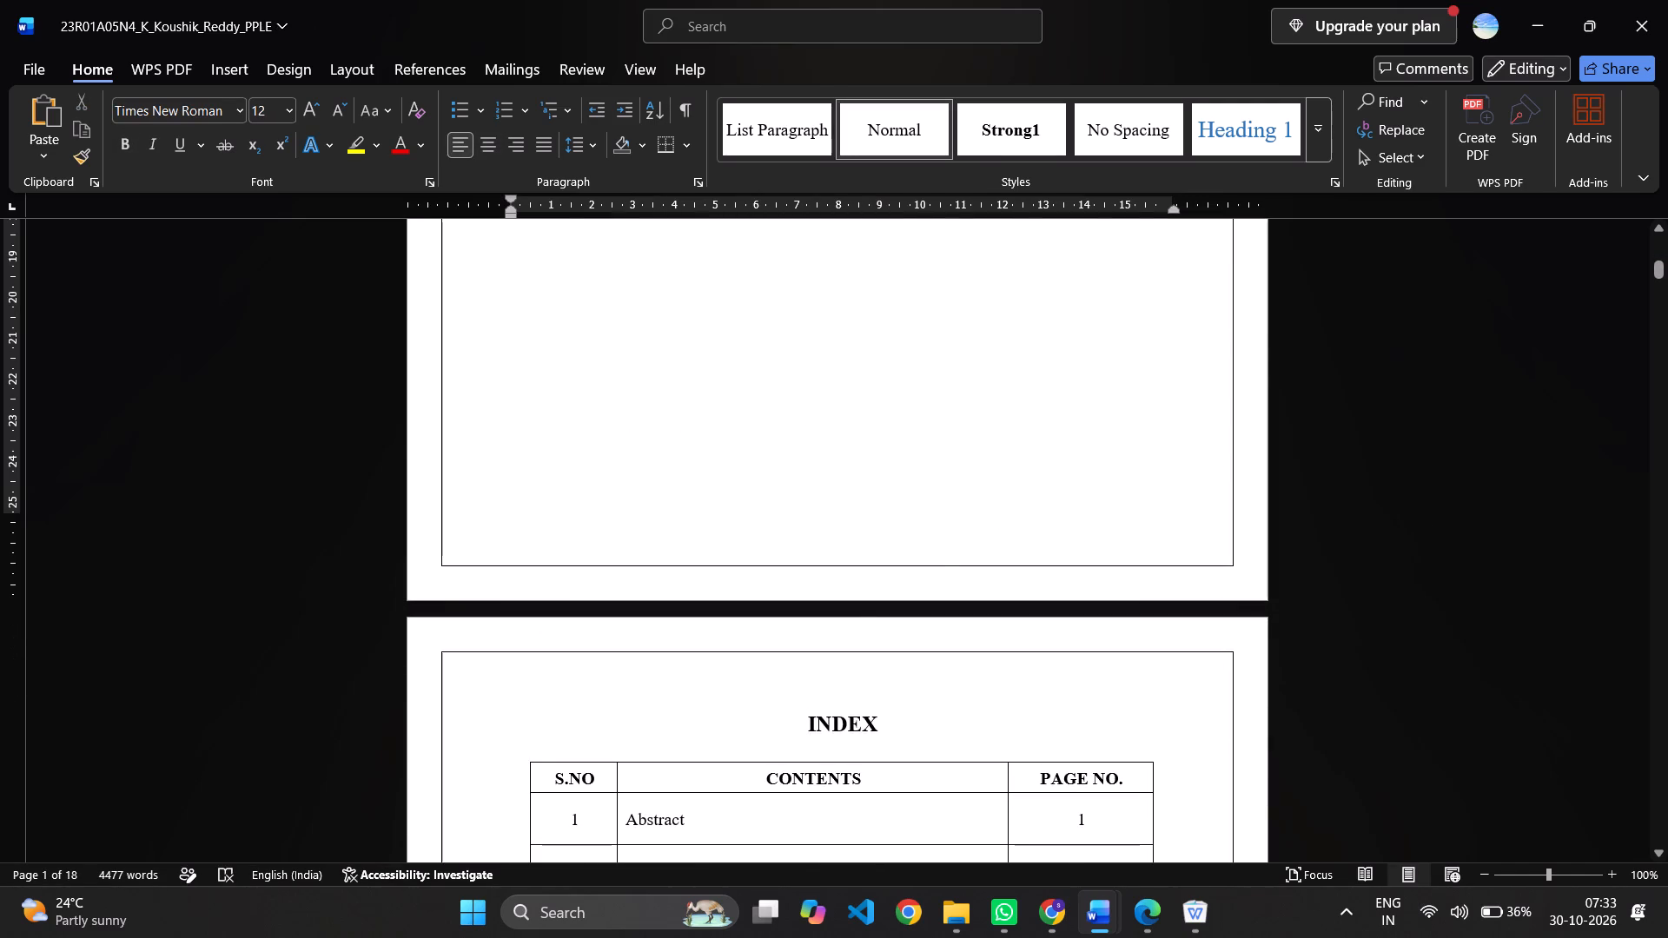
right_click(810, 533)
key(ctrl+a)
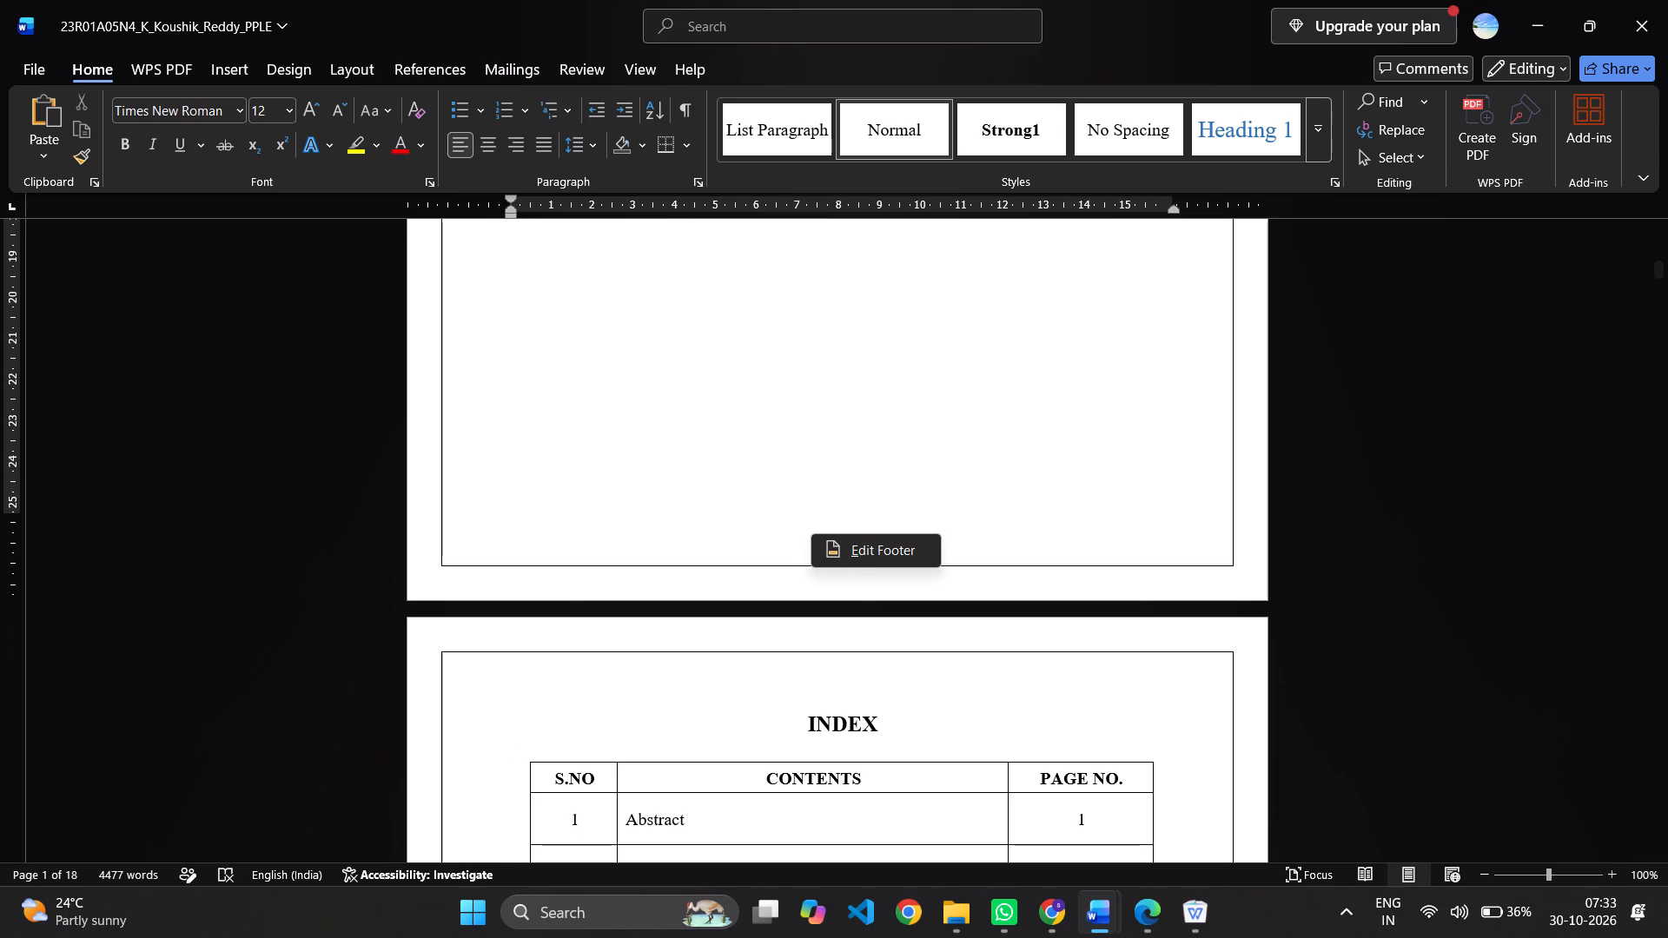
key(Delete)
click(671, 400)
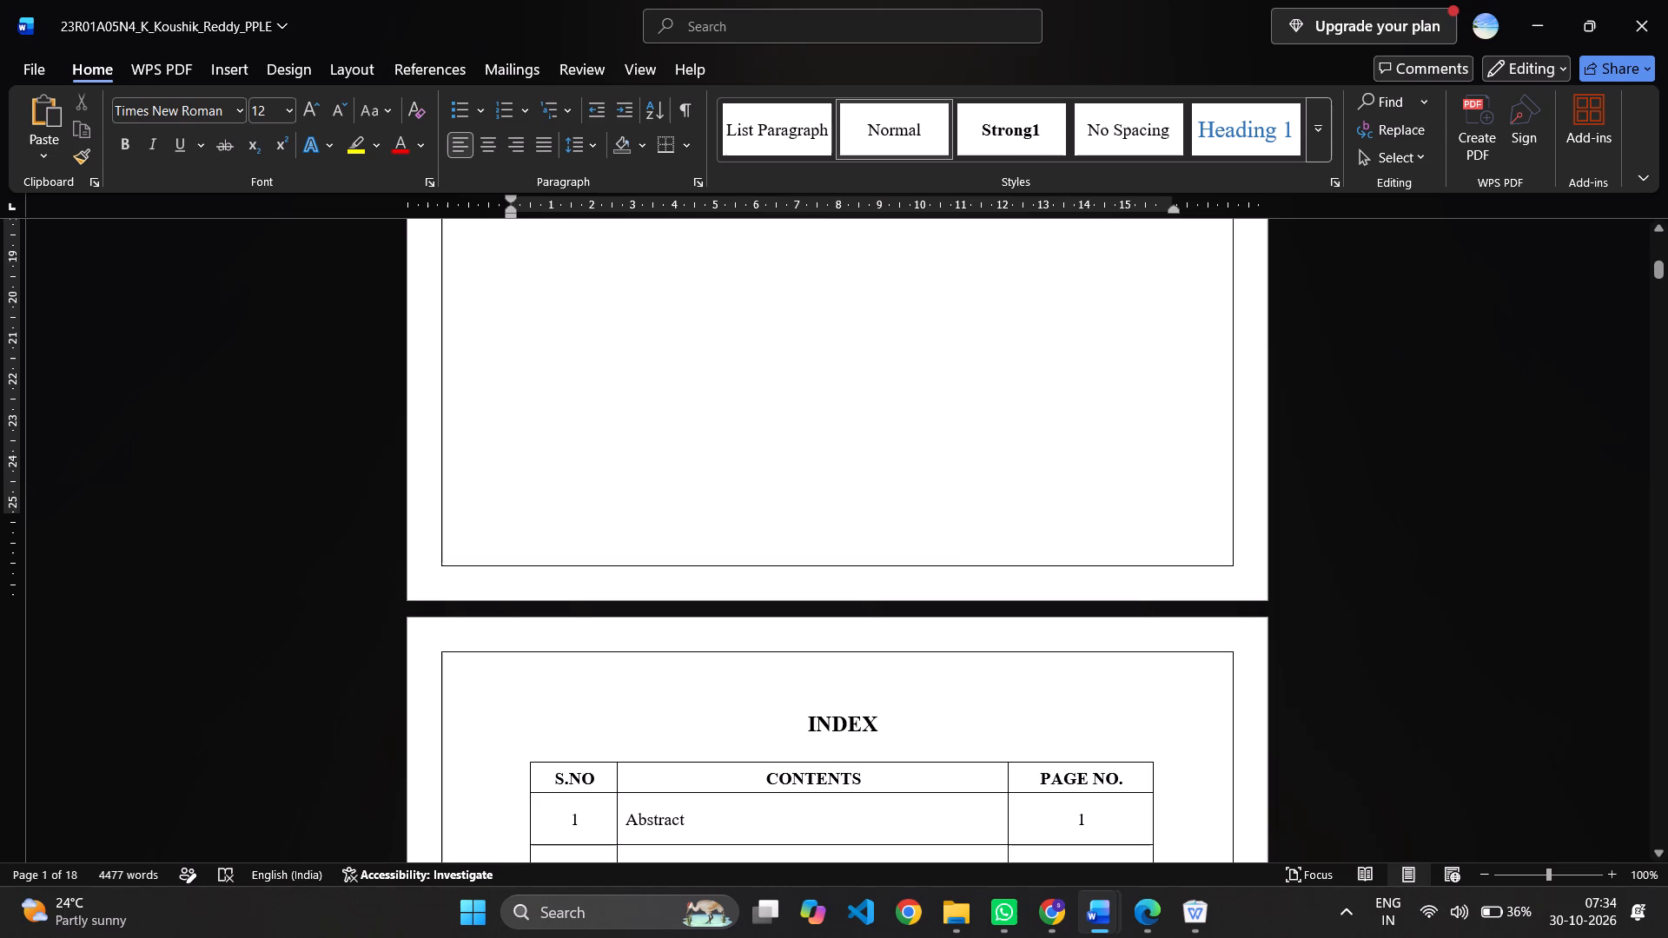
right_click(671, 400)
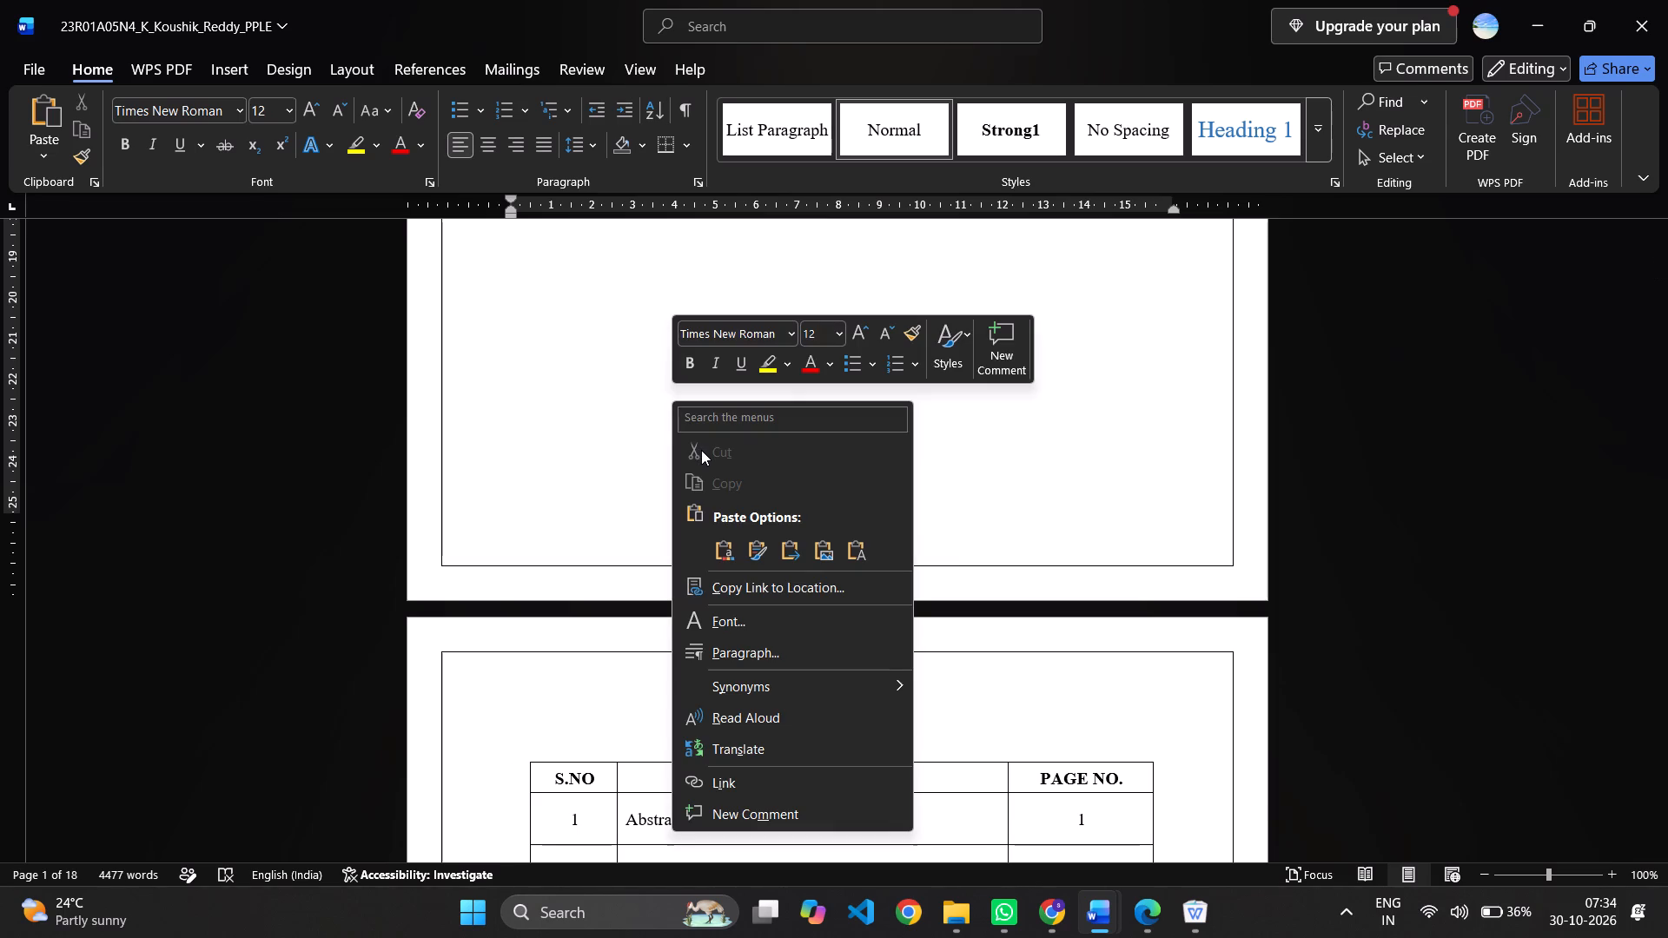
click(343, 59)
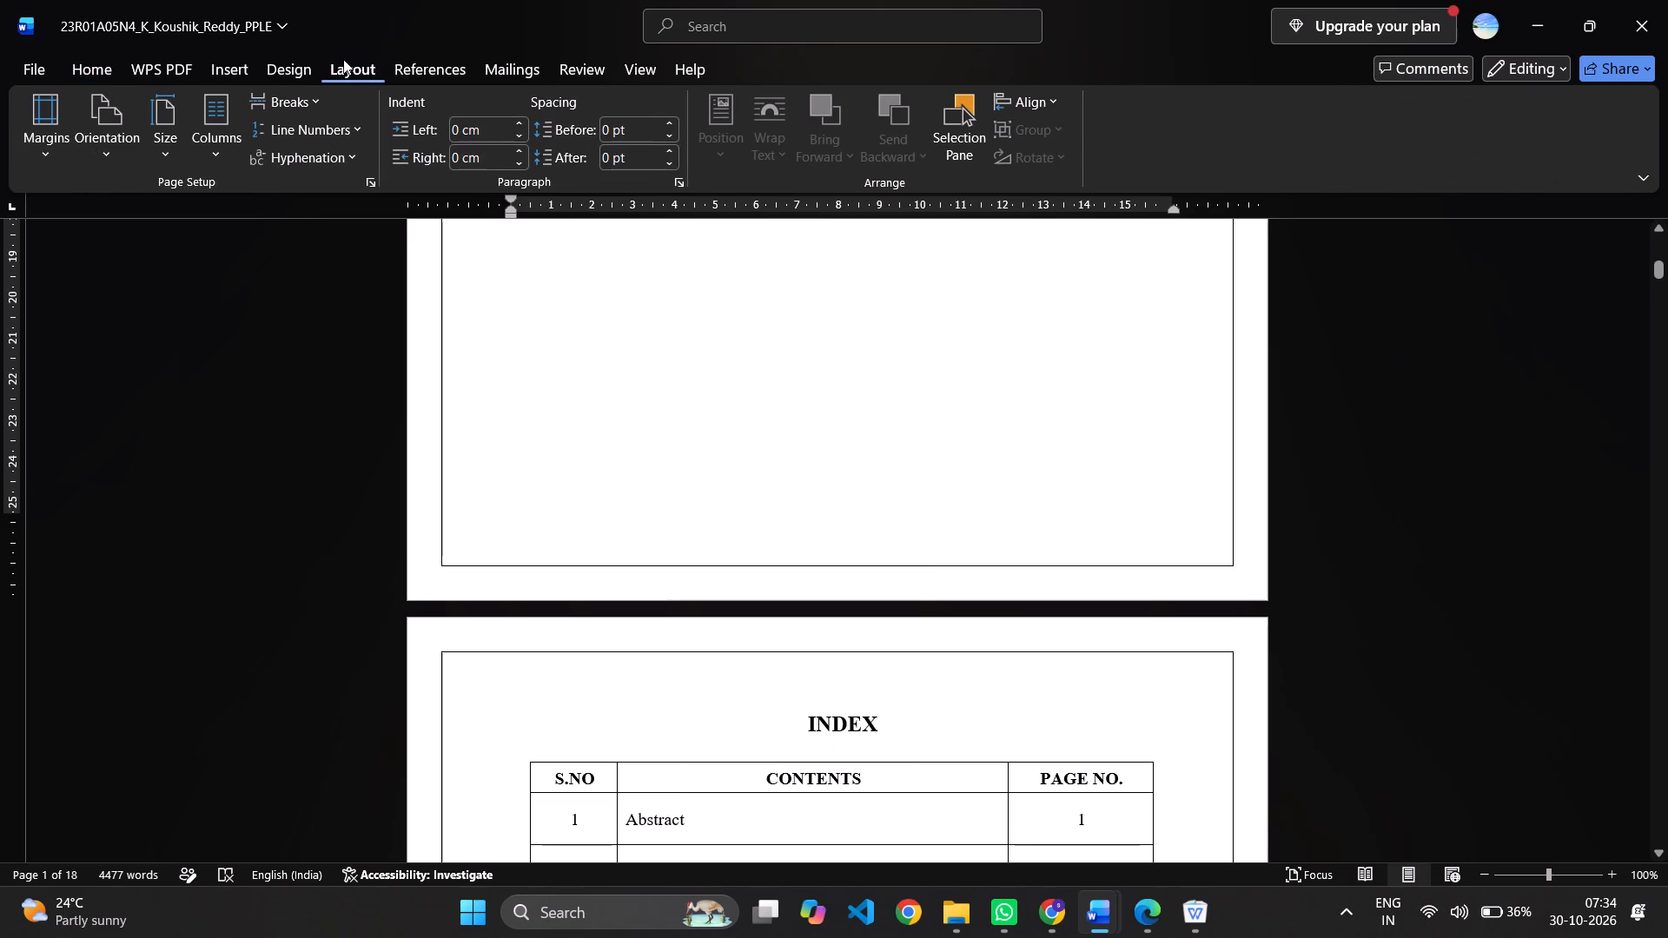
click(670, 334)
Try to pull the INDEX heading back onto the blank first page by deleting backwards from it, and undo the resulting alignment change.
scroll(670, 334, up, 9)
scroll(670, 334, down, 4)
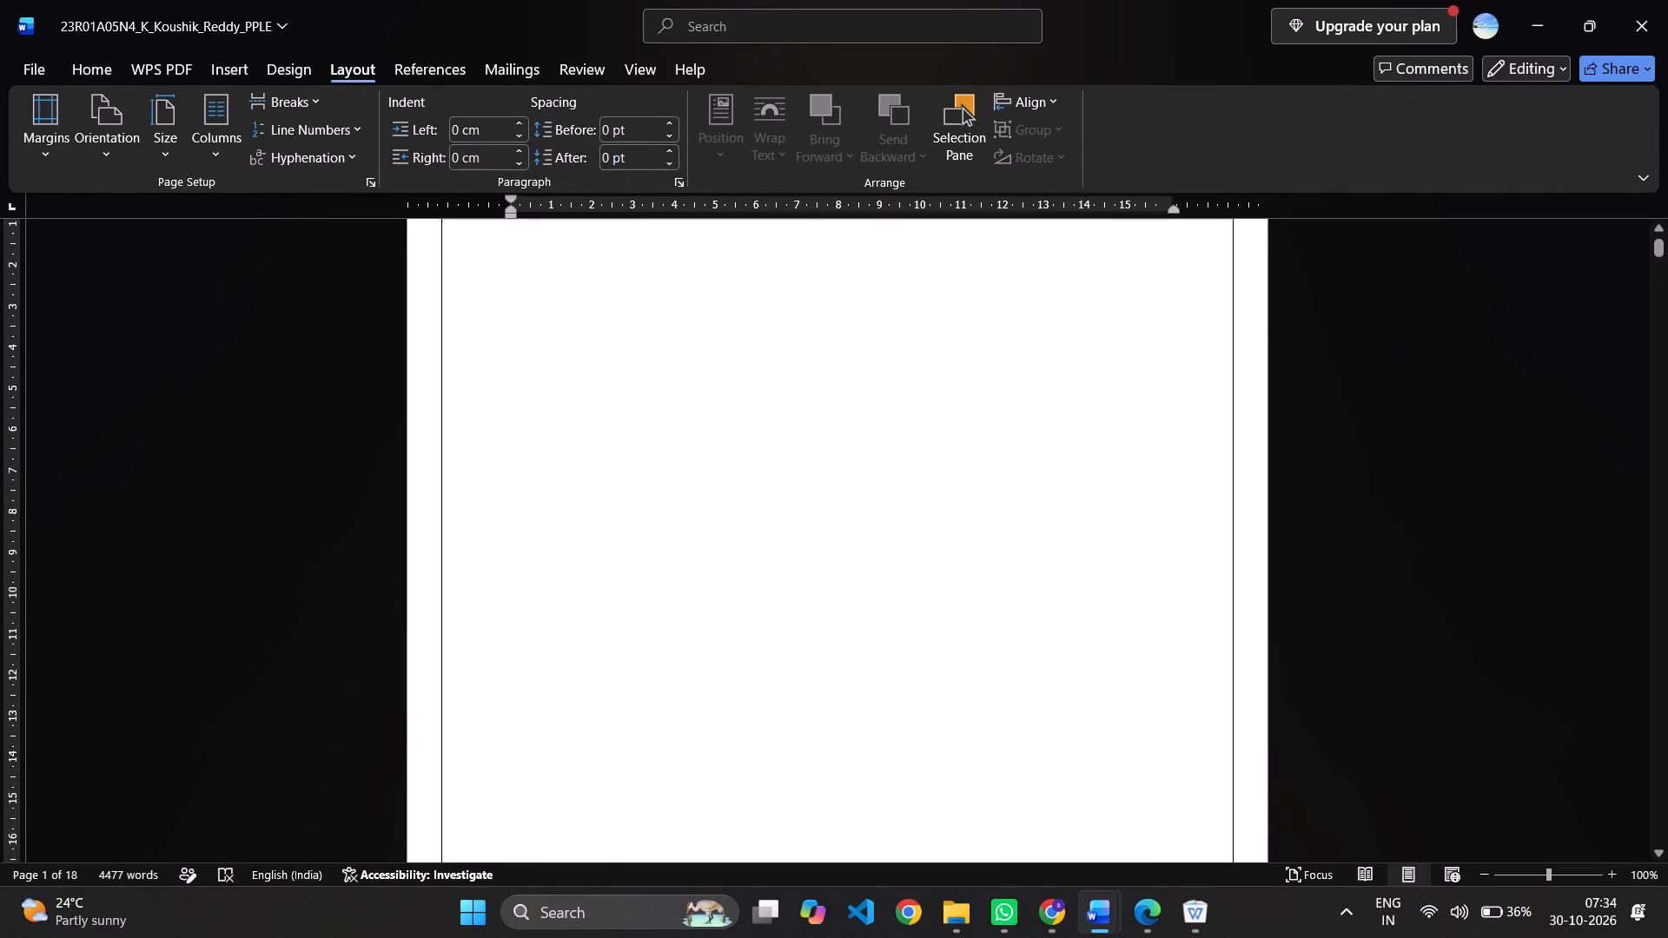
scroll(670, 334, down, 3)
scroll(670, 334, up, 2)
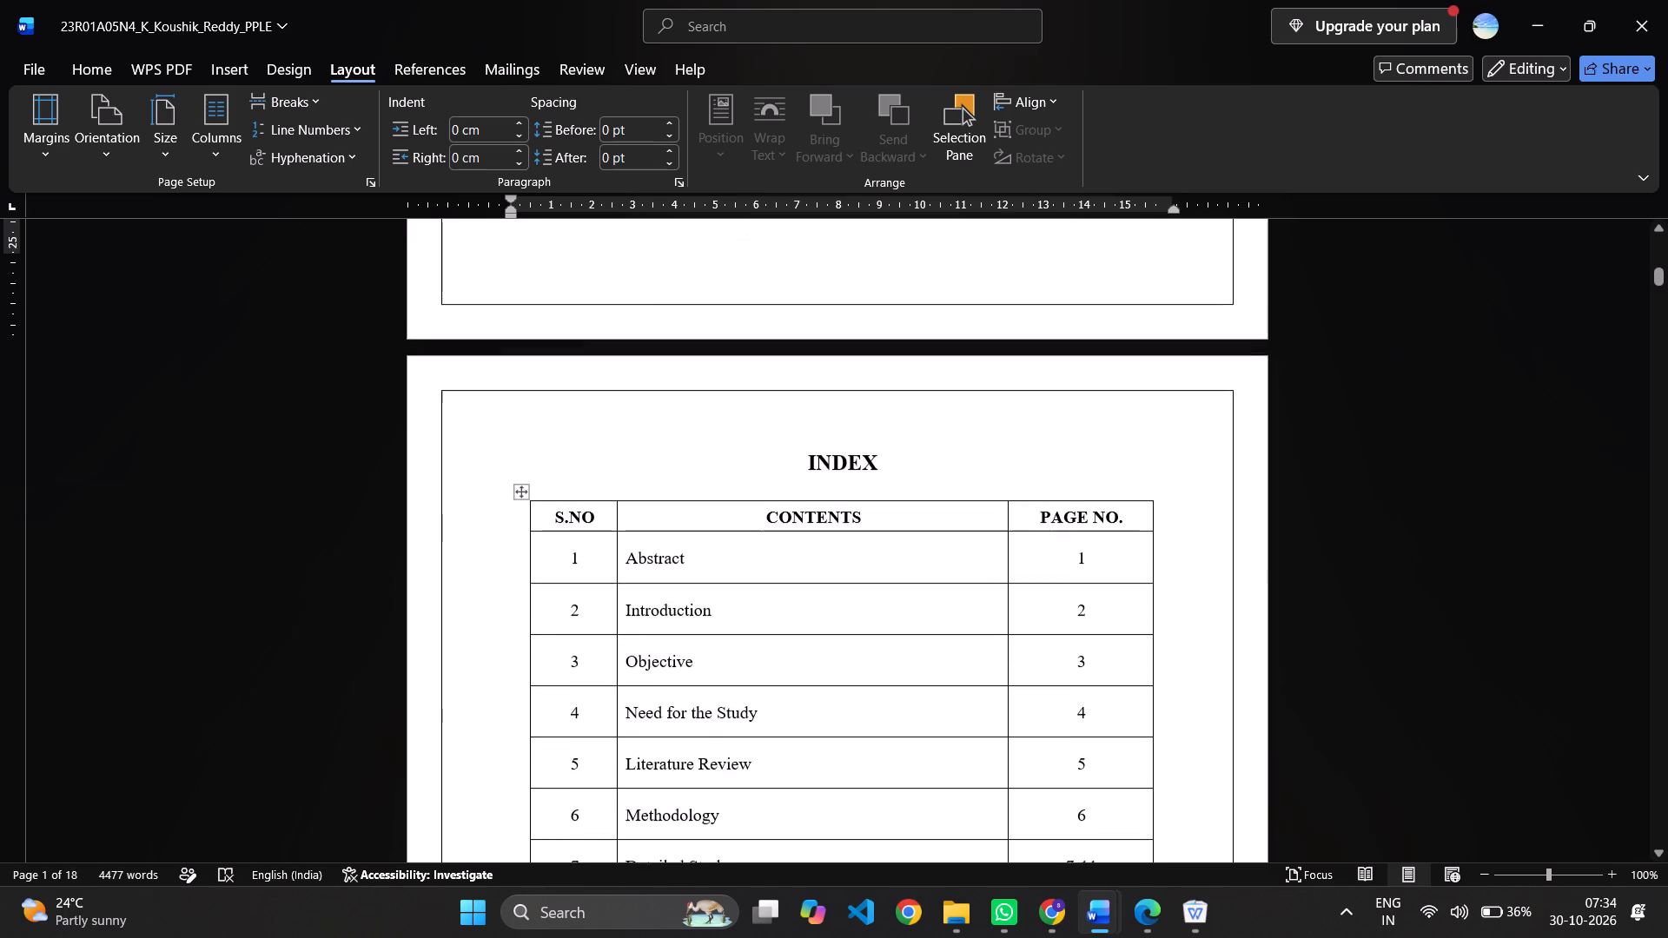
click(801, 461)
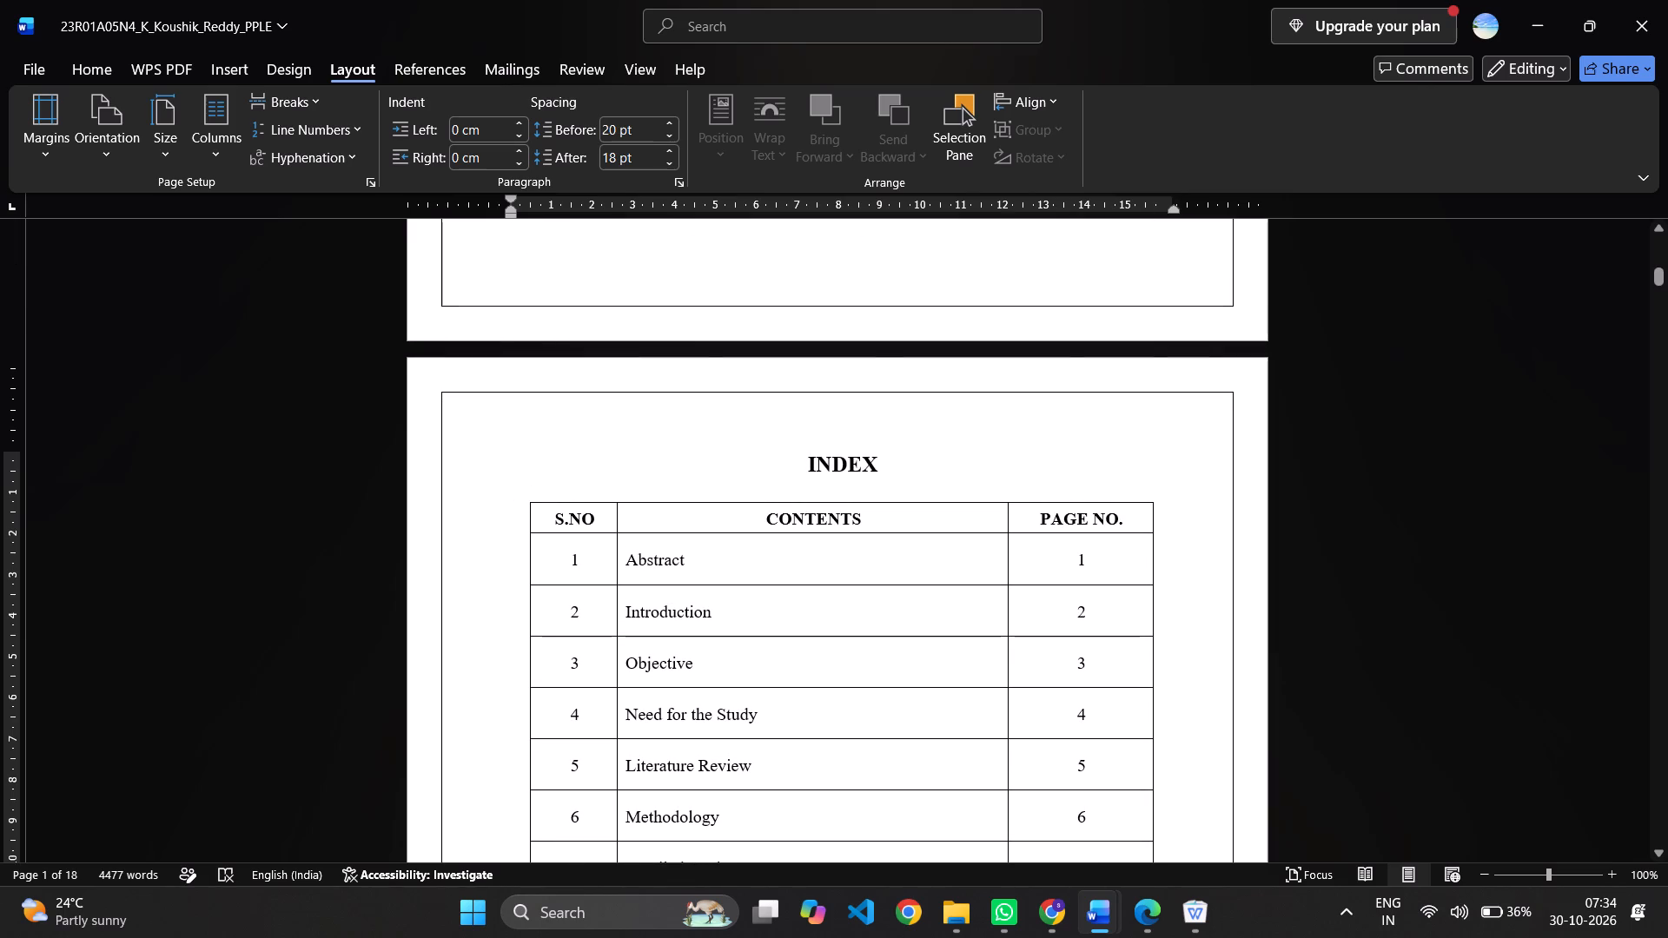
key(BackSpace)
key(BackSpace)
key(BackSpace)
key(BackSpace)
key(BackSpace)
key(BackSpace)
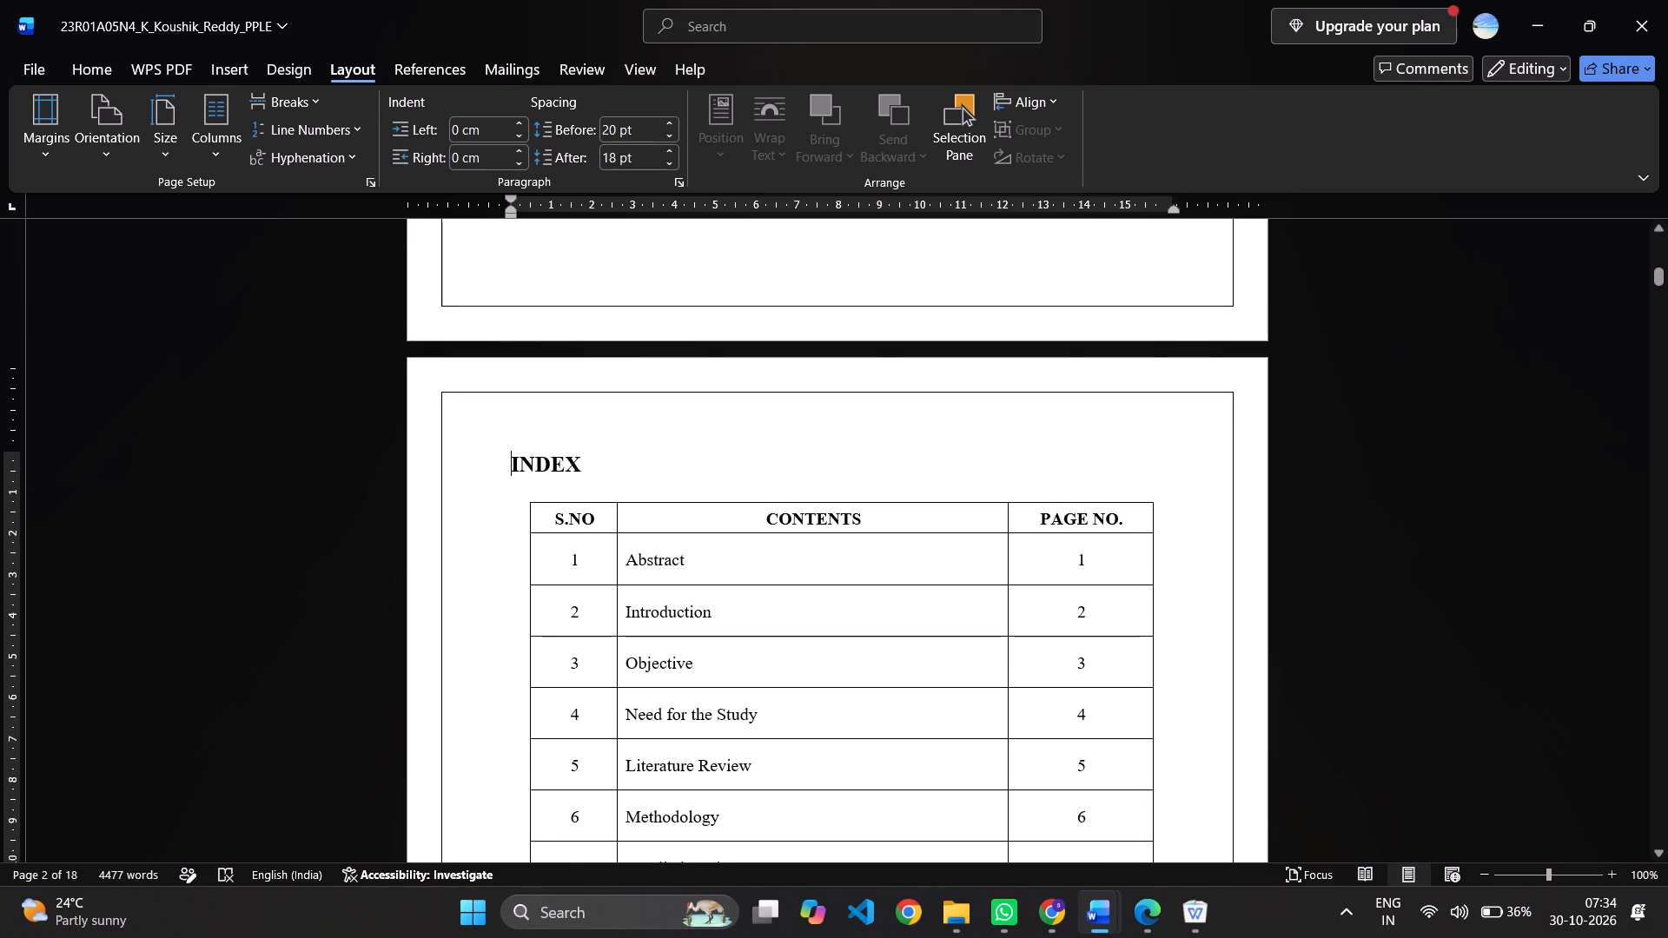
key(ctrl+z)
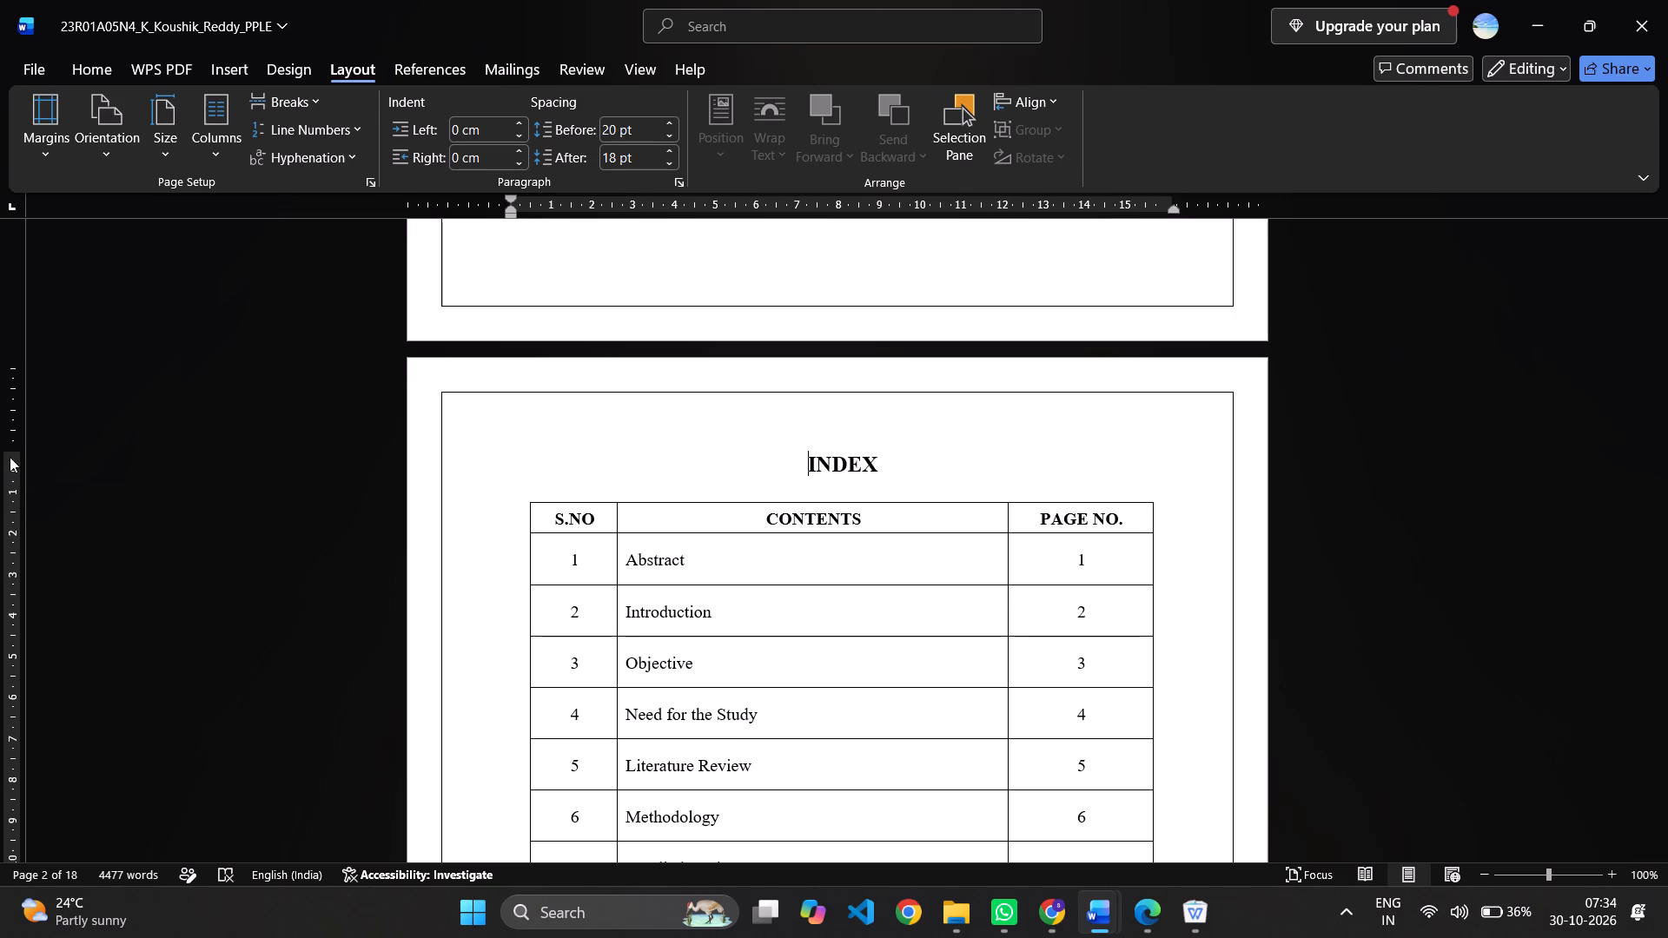
Adjust the top margin of the INDEX page with the vertical ruler, leaving the heading slightly higher but inside the page border.
drag(10, 452, 8, 369)
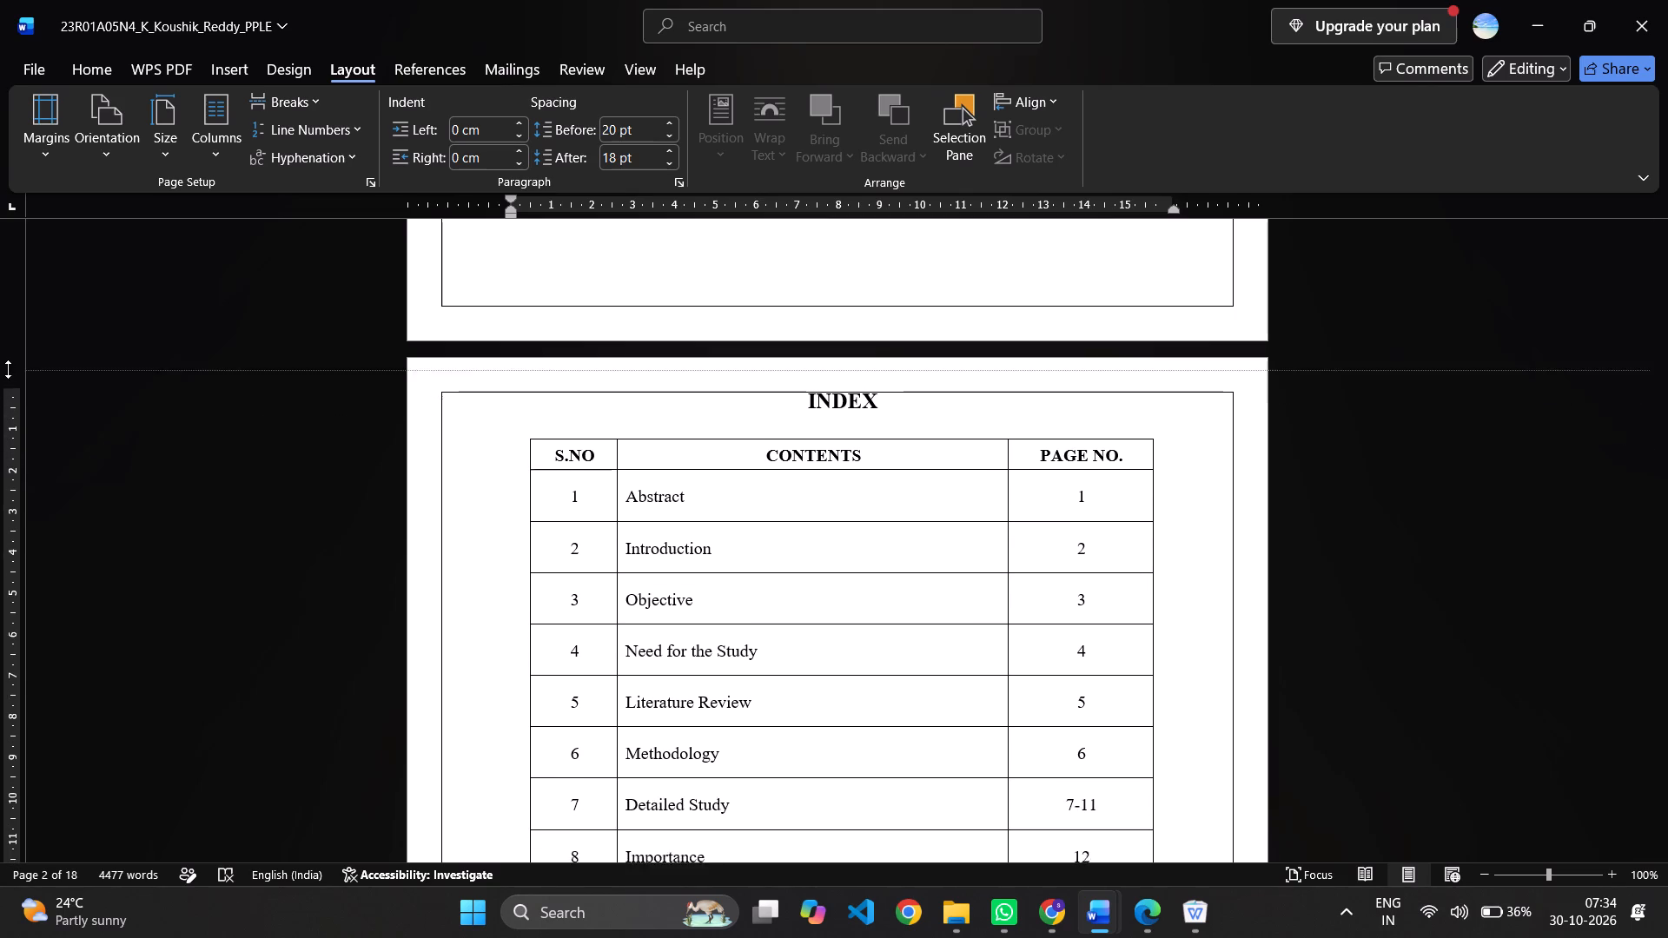
drag(8, 369, 8, 340)
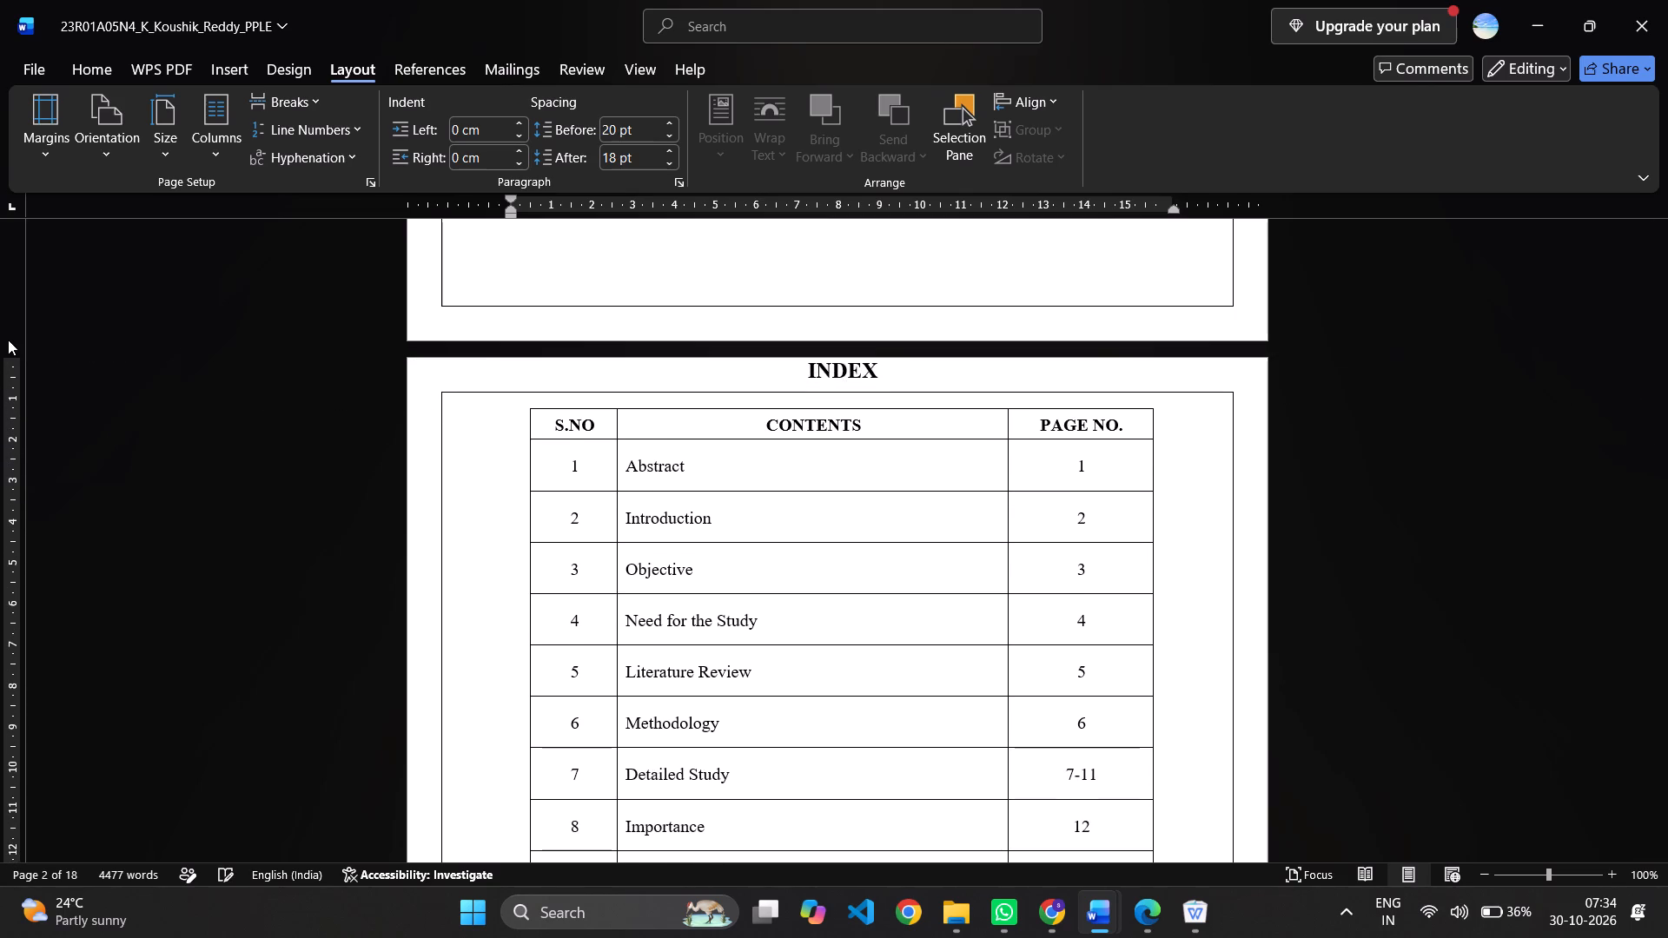
drag(8, 359, 10, 461)
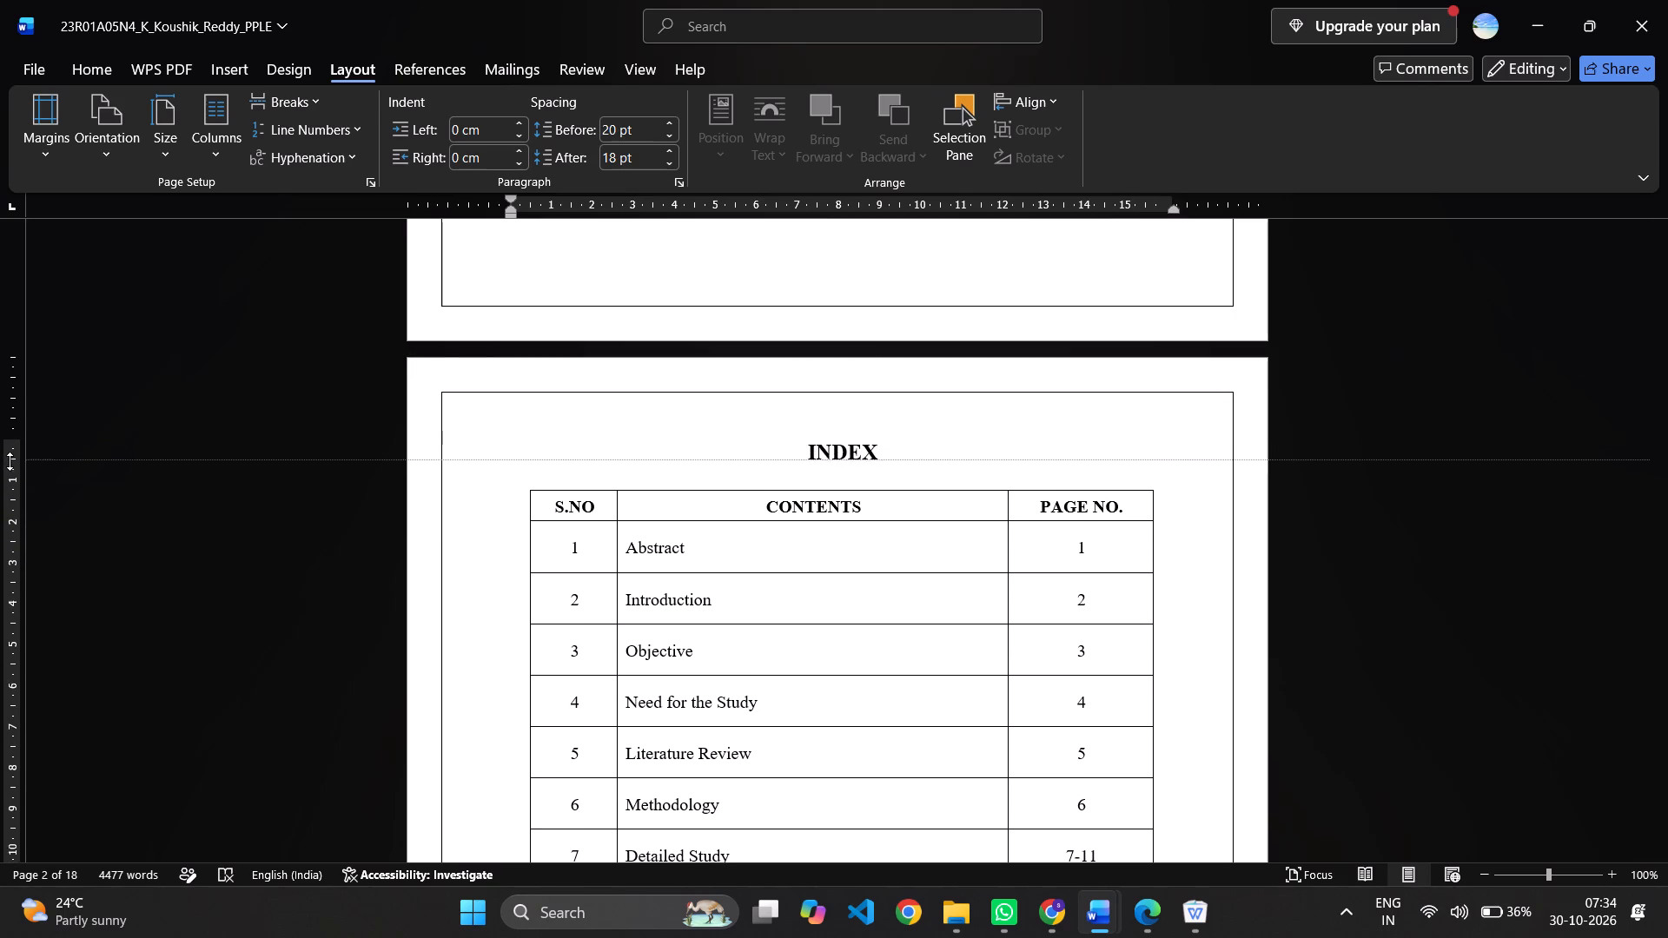
drag(10, 461, 9, 443)
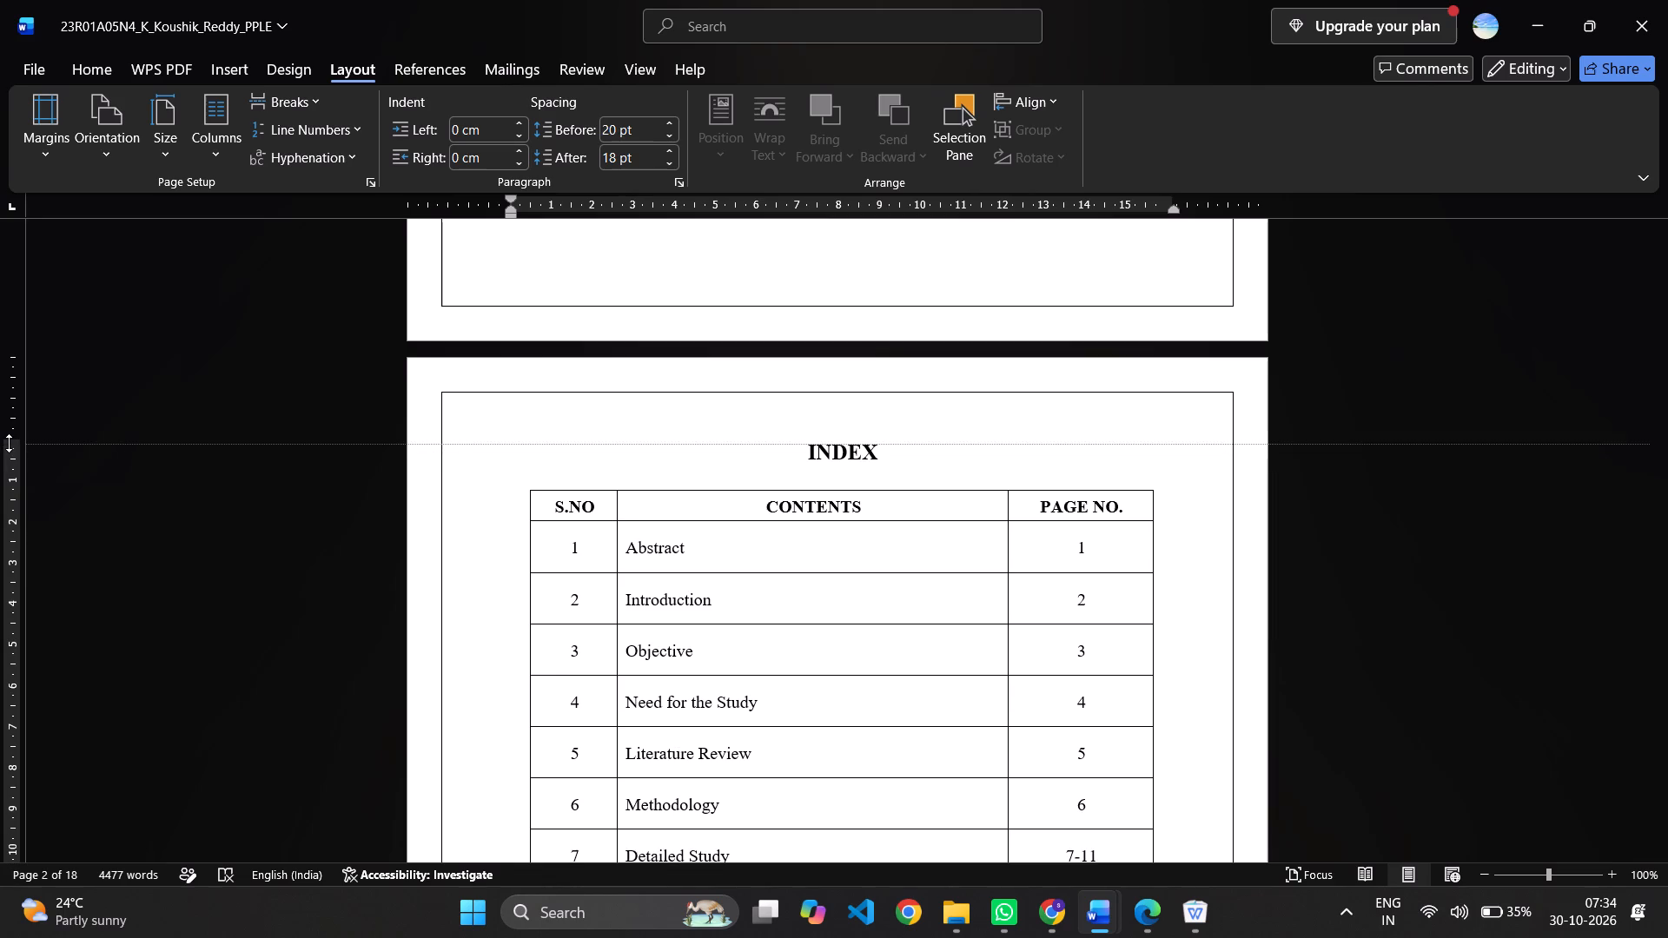
drag(9, 443, 8, 442)
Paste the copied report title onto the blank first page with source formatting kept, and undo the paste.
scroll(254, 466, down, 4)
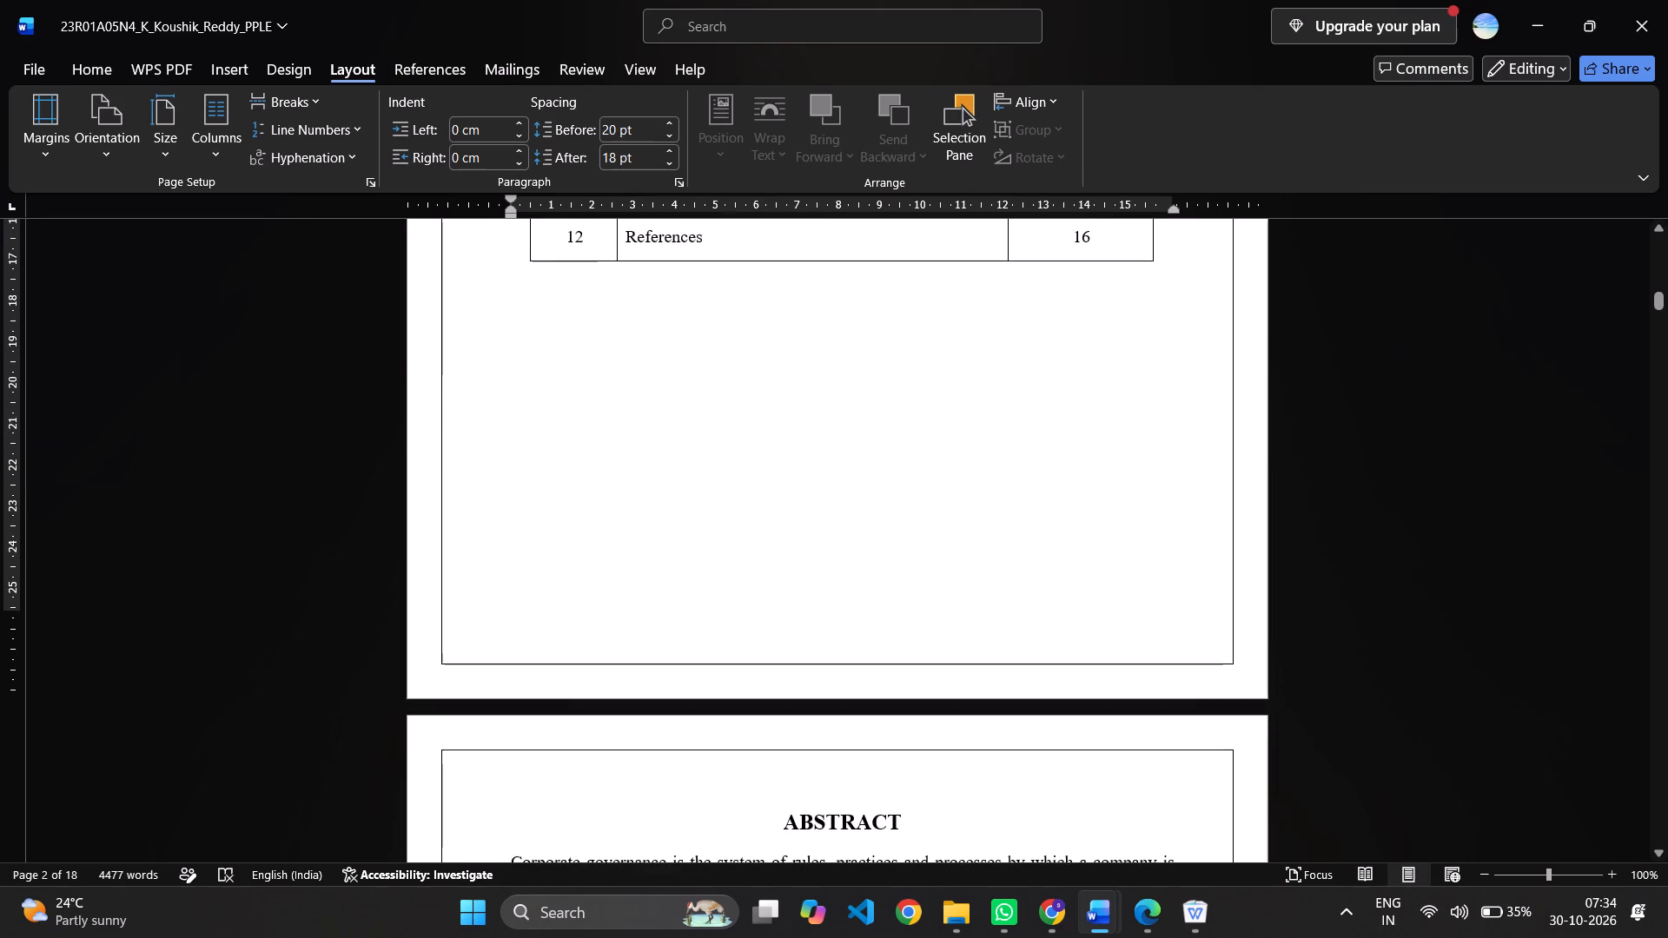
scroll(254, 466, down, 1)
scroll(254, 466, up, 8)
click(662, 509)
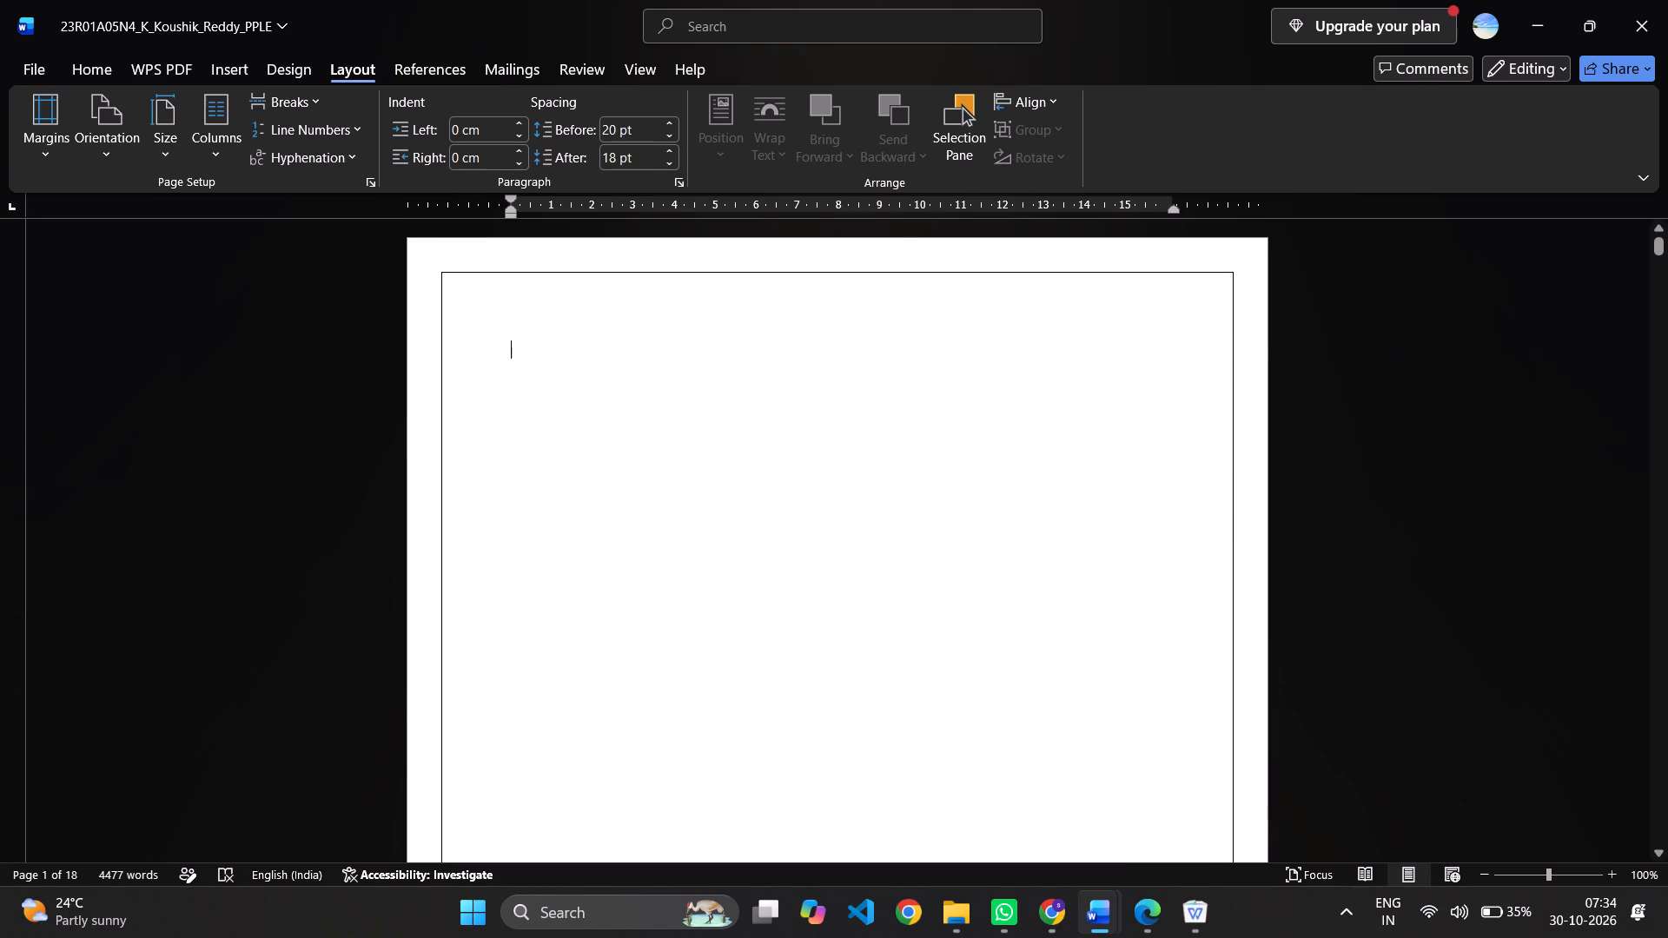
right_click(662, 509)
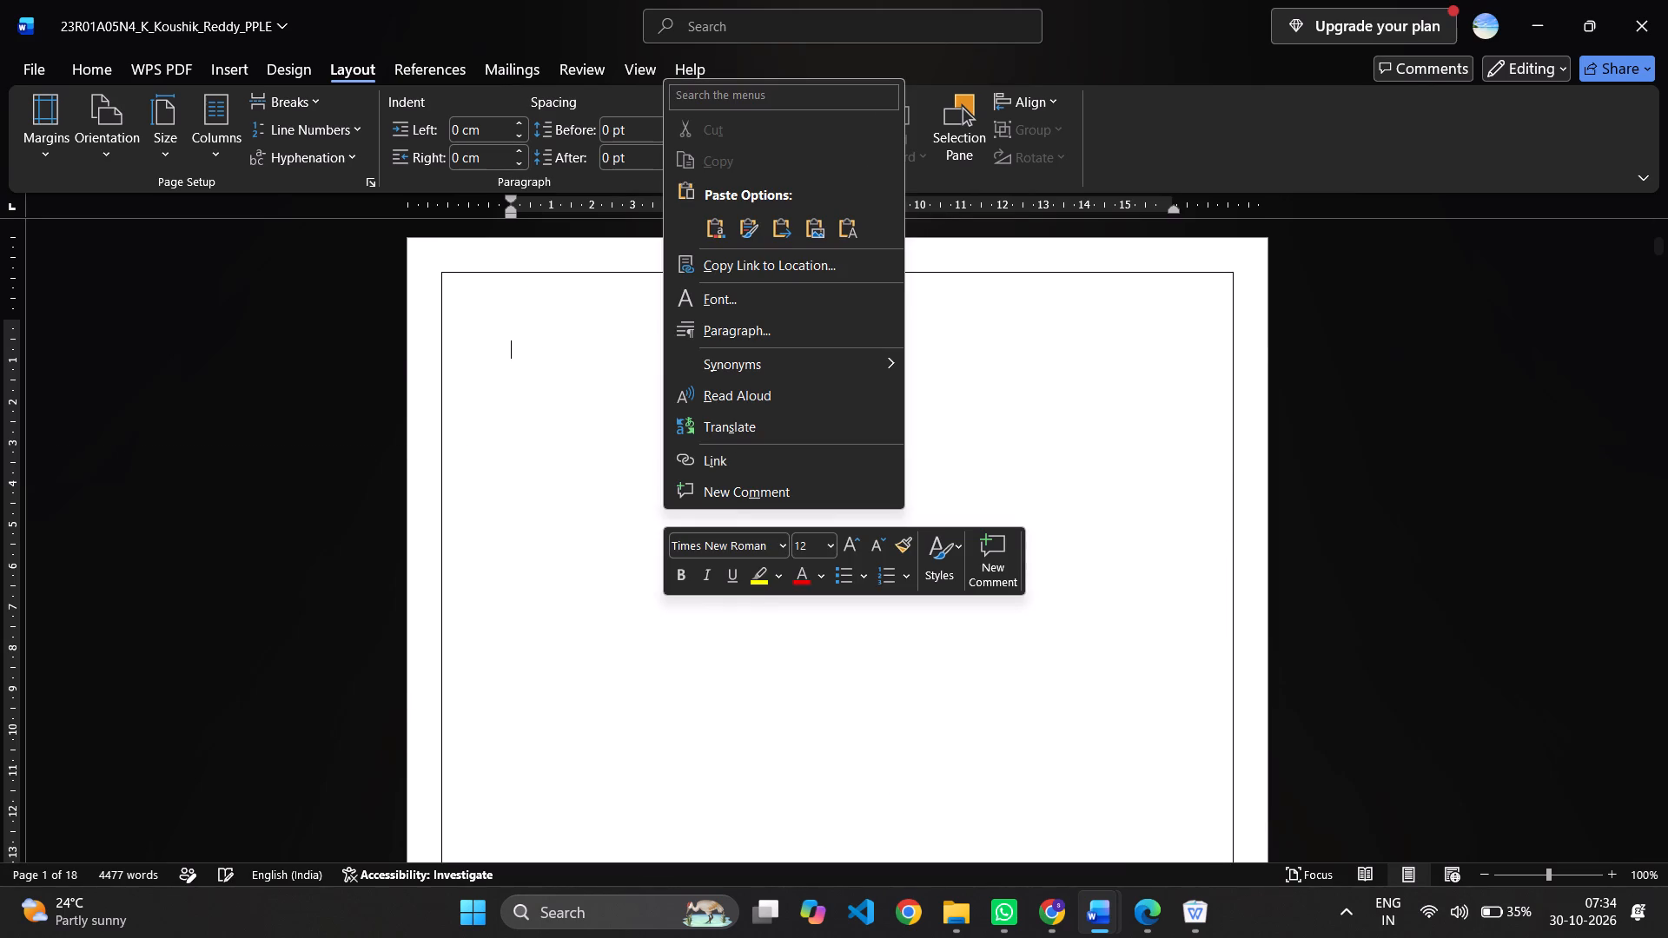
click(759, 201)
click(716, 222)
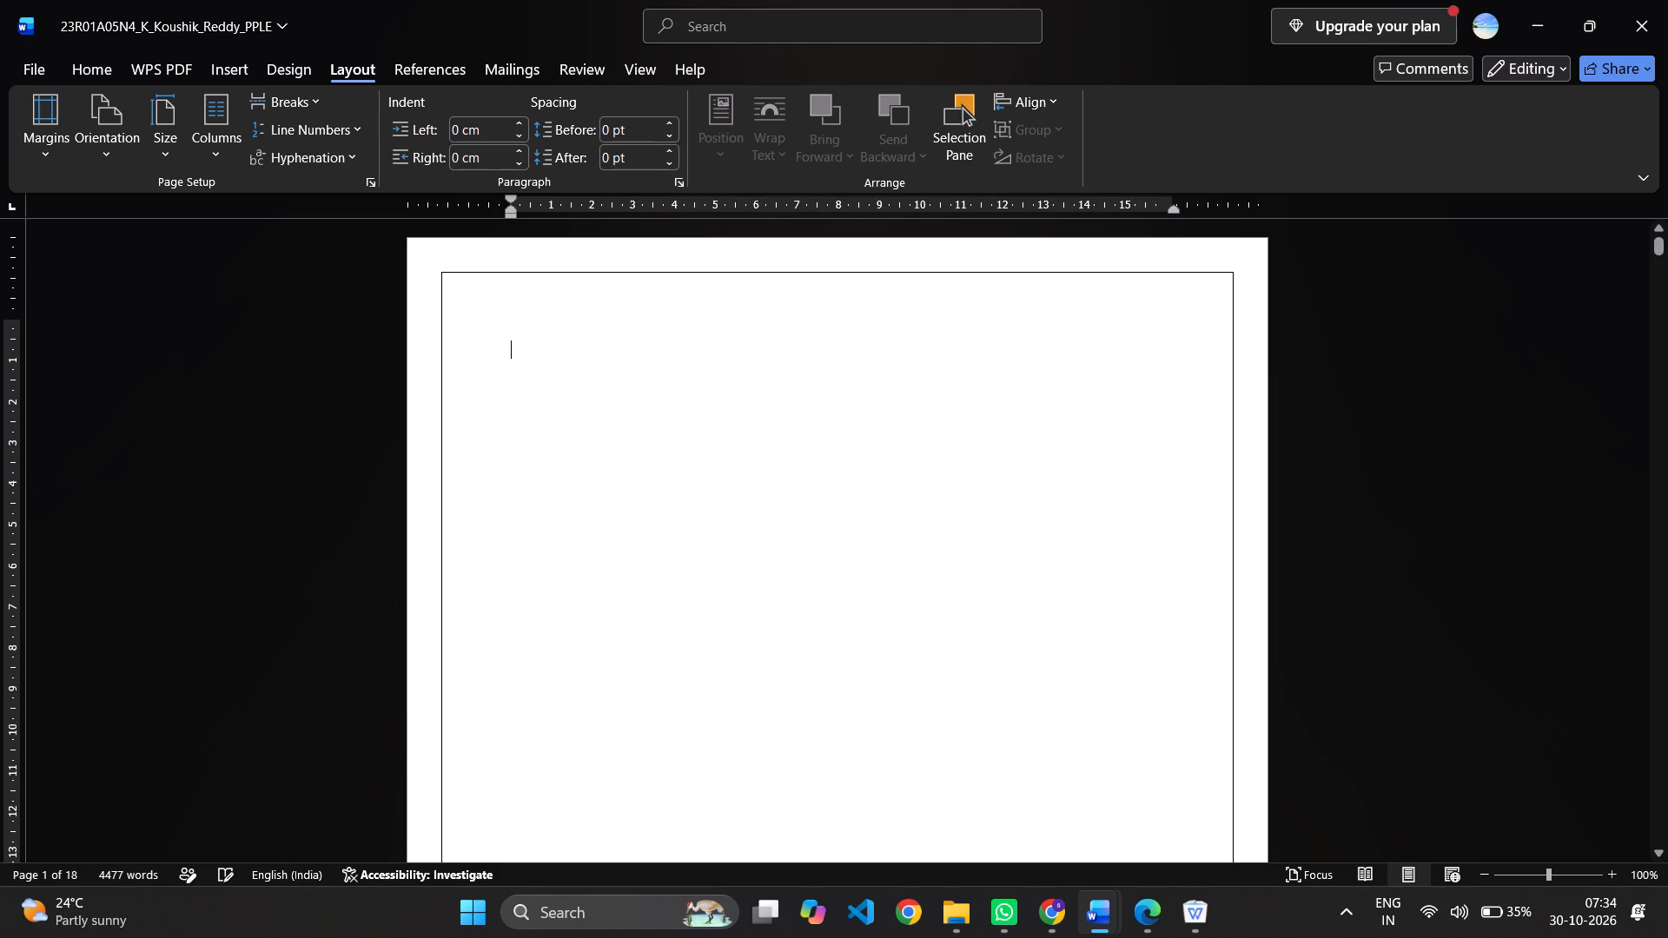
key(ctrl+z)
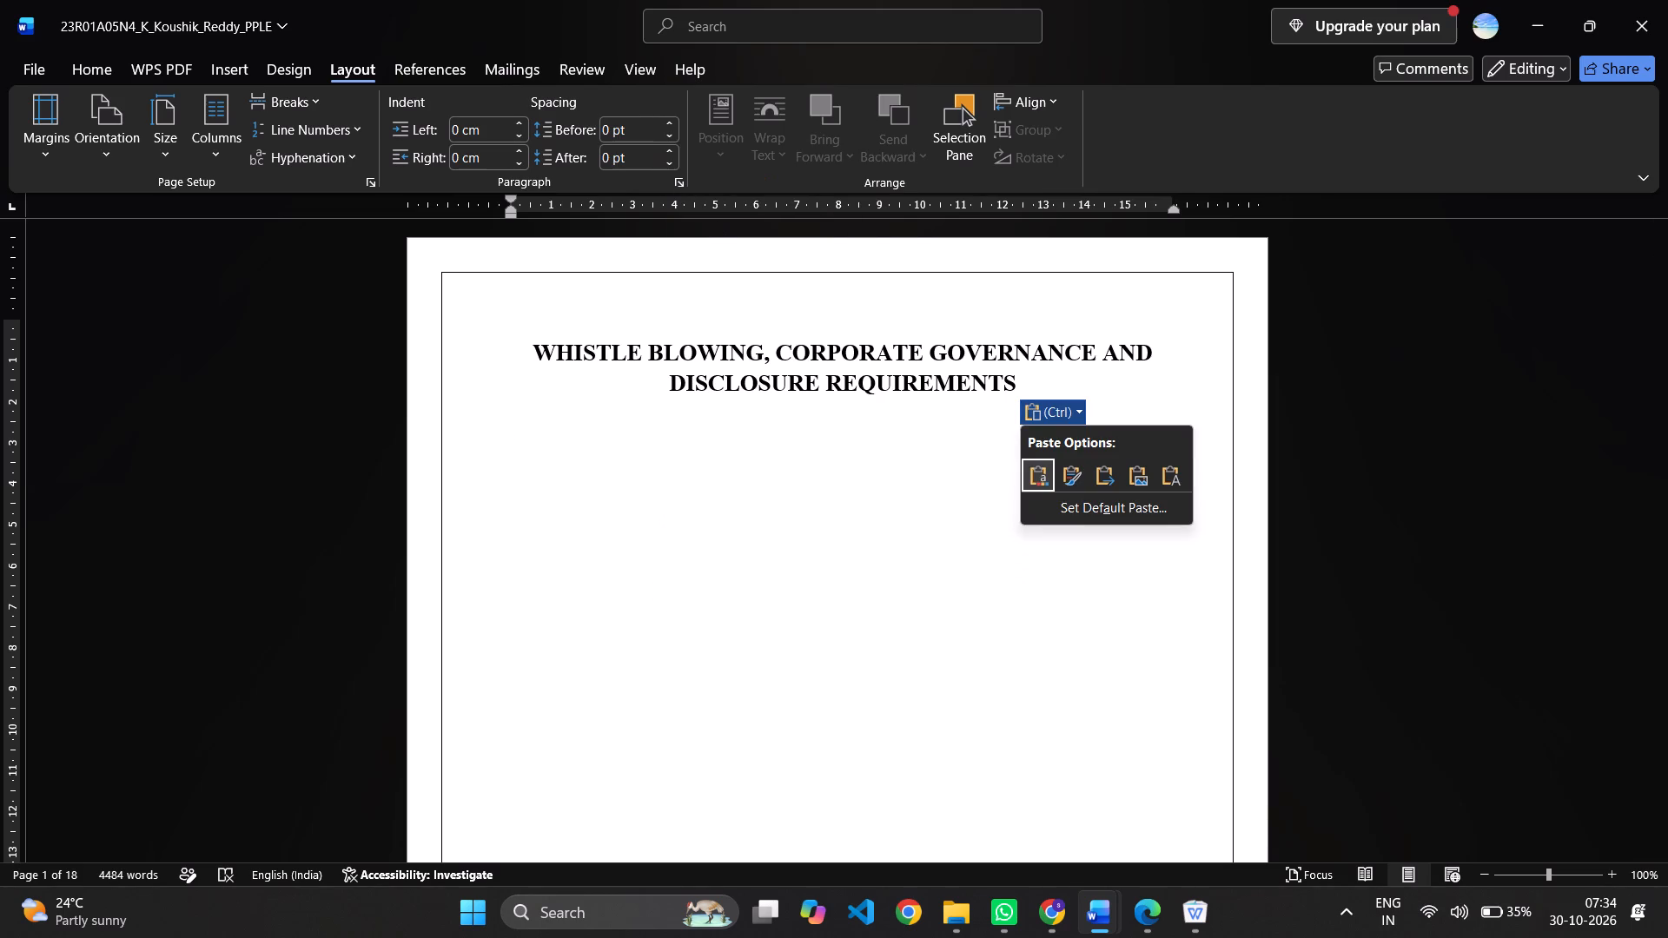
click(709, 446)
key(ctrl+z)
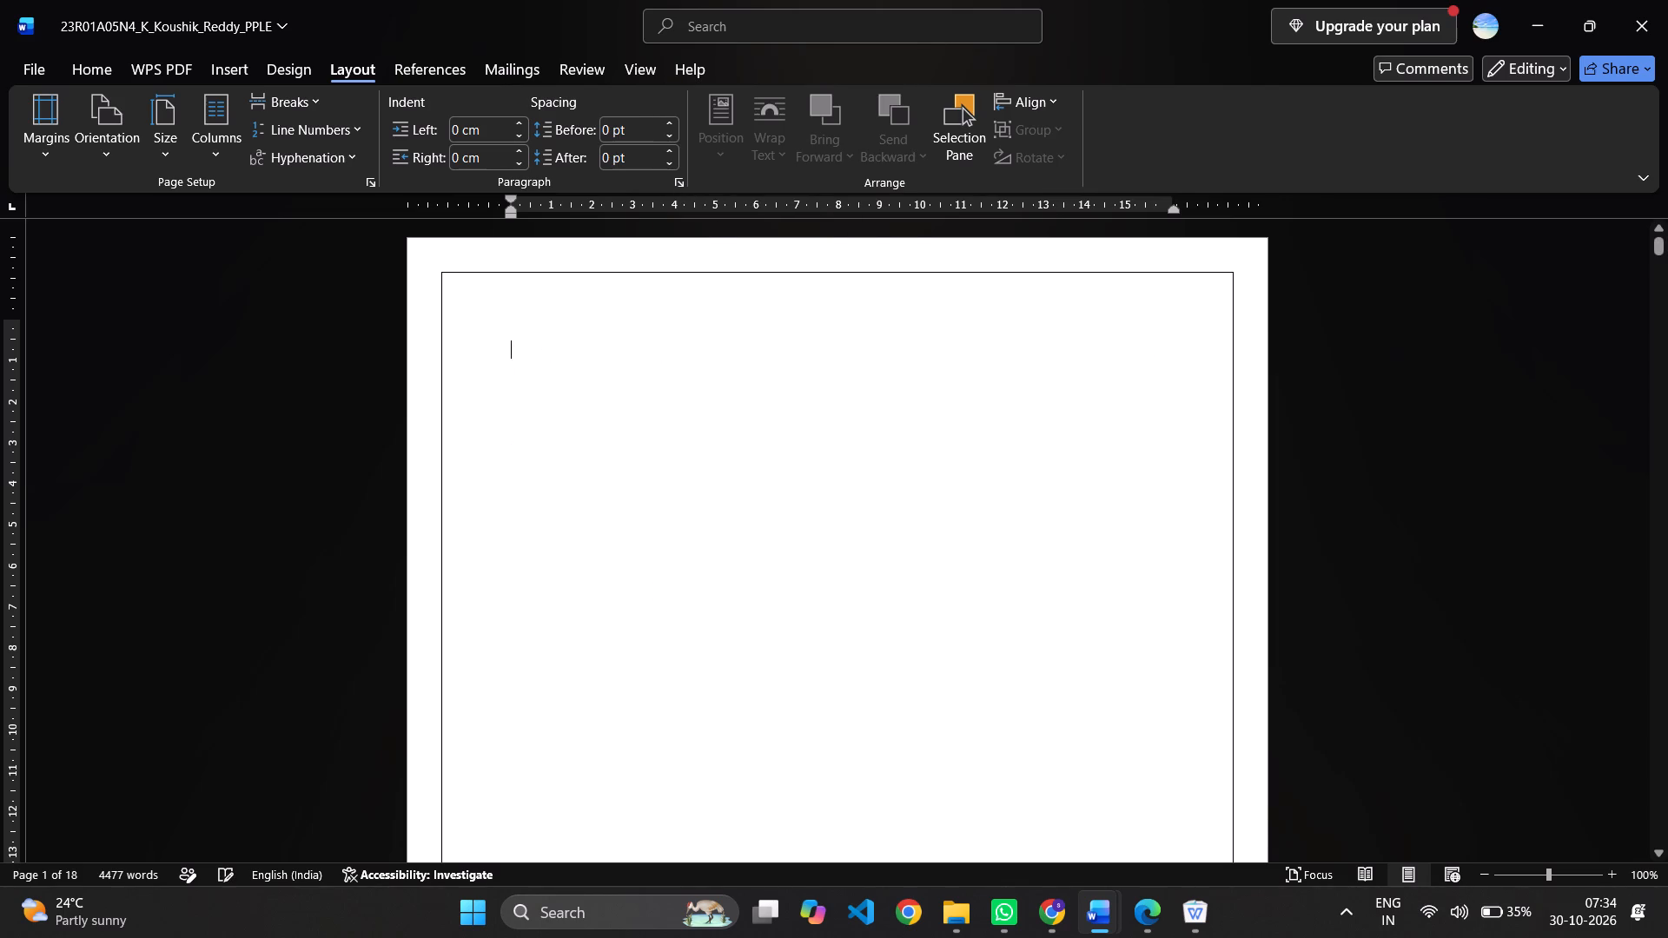
Examine the print preview, the page range choices and the available printers for the report, and return to the document.
scroll(709, 446, down, 4)
key(ctrl+p)
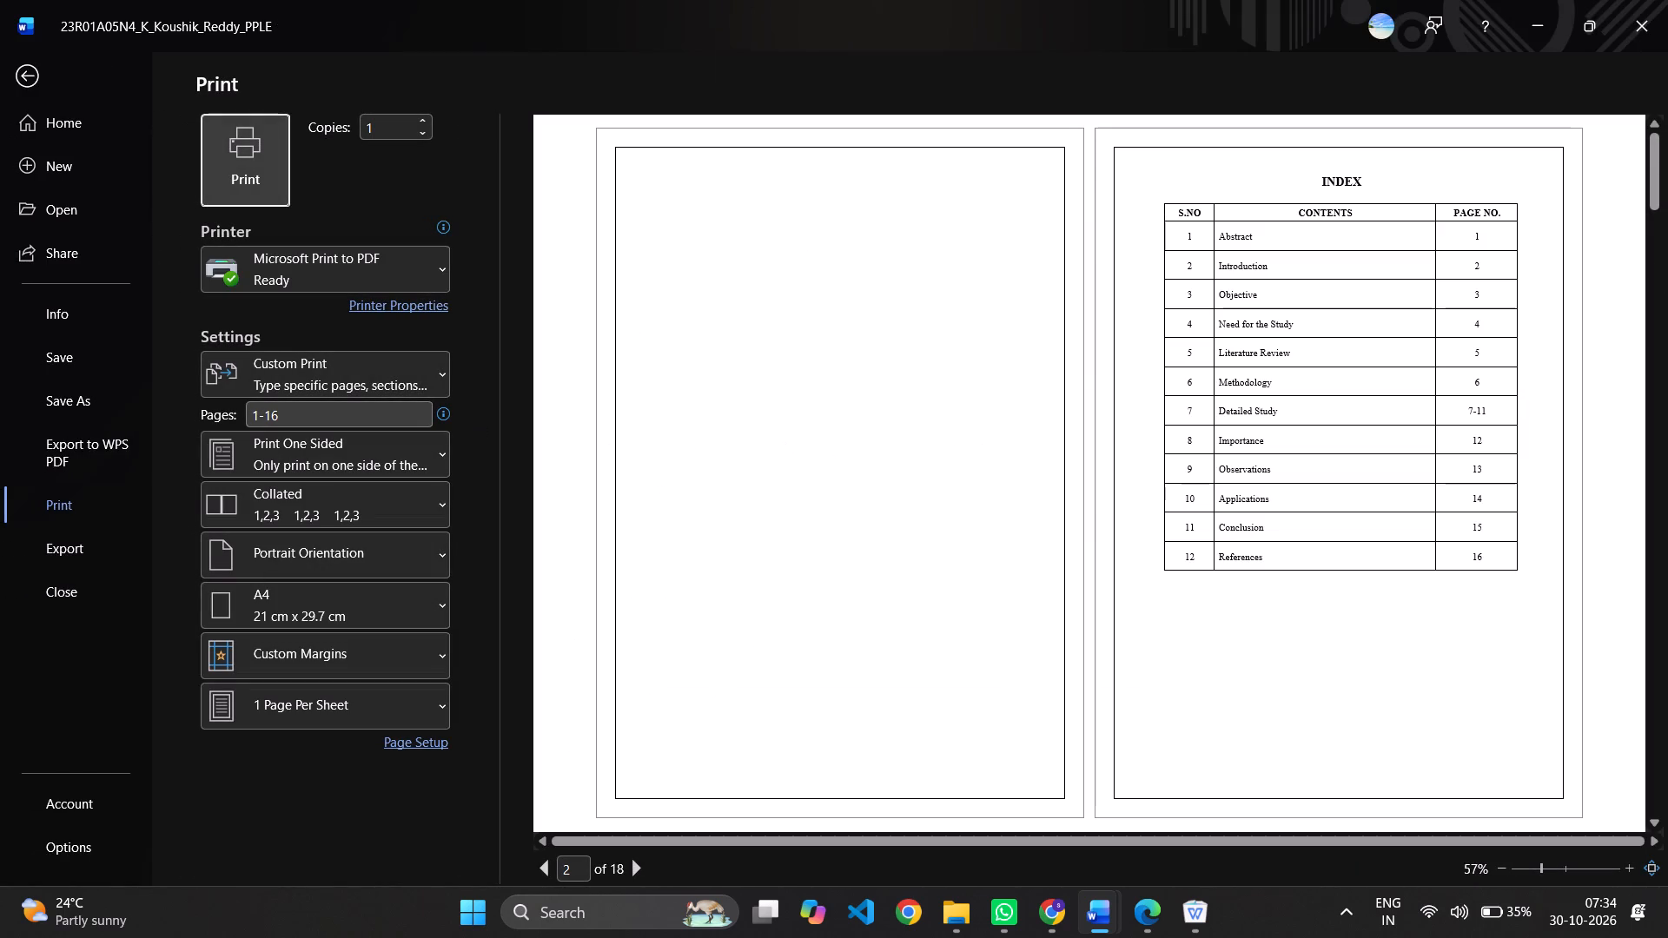
click(337, 415)
click(382, 364)
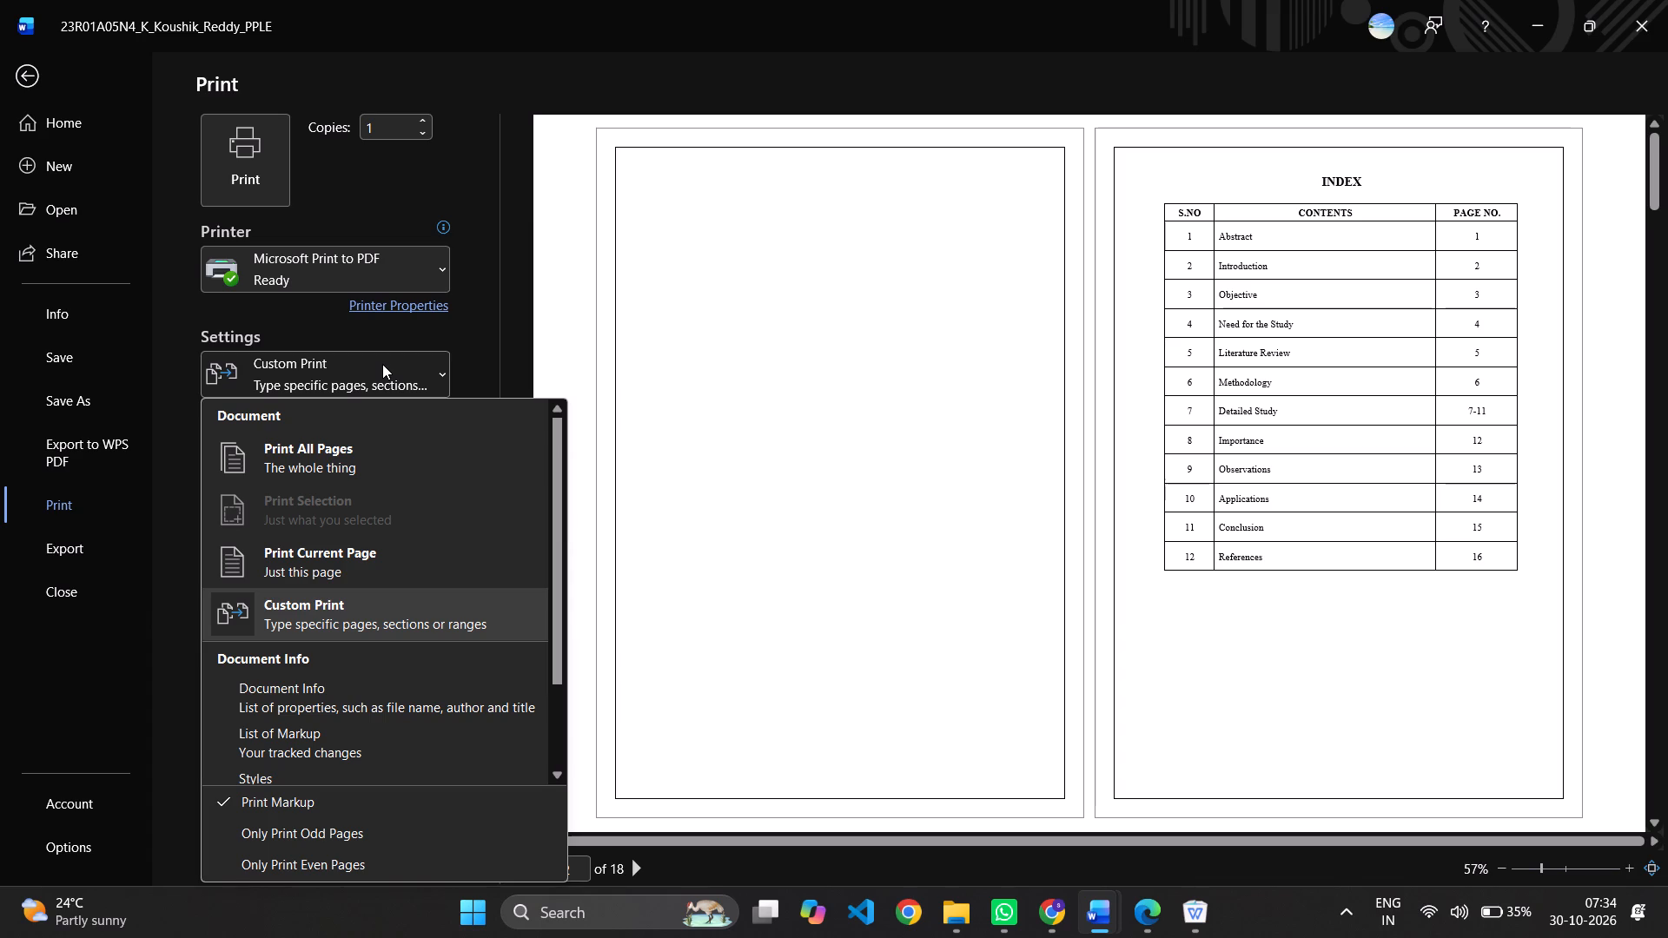
scroll(394, 610, down, 2)
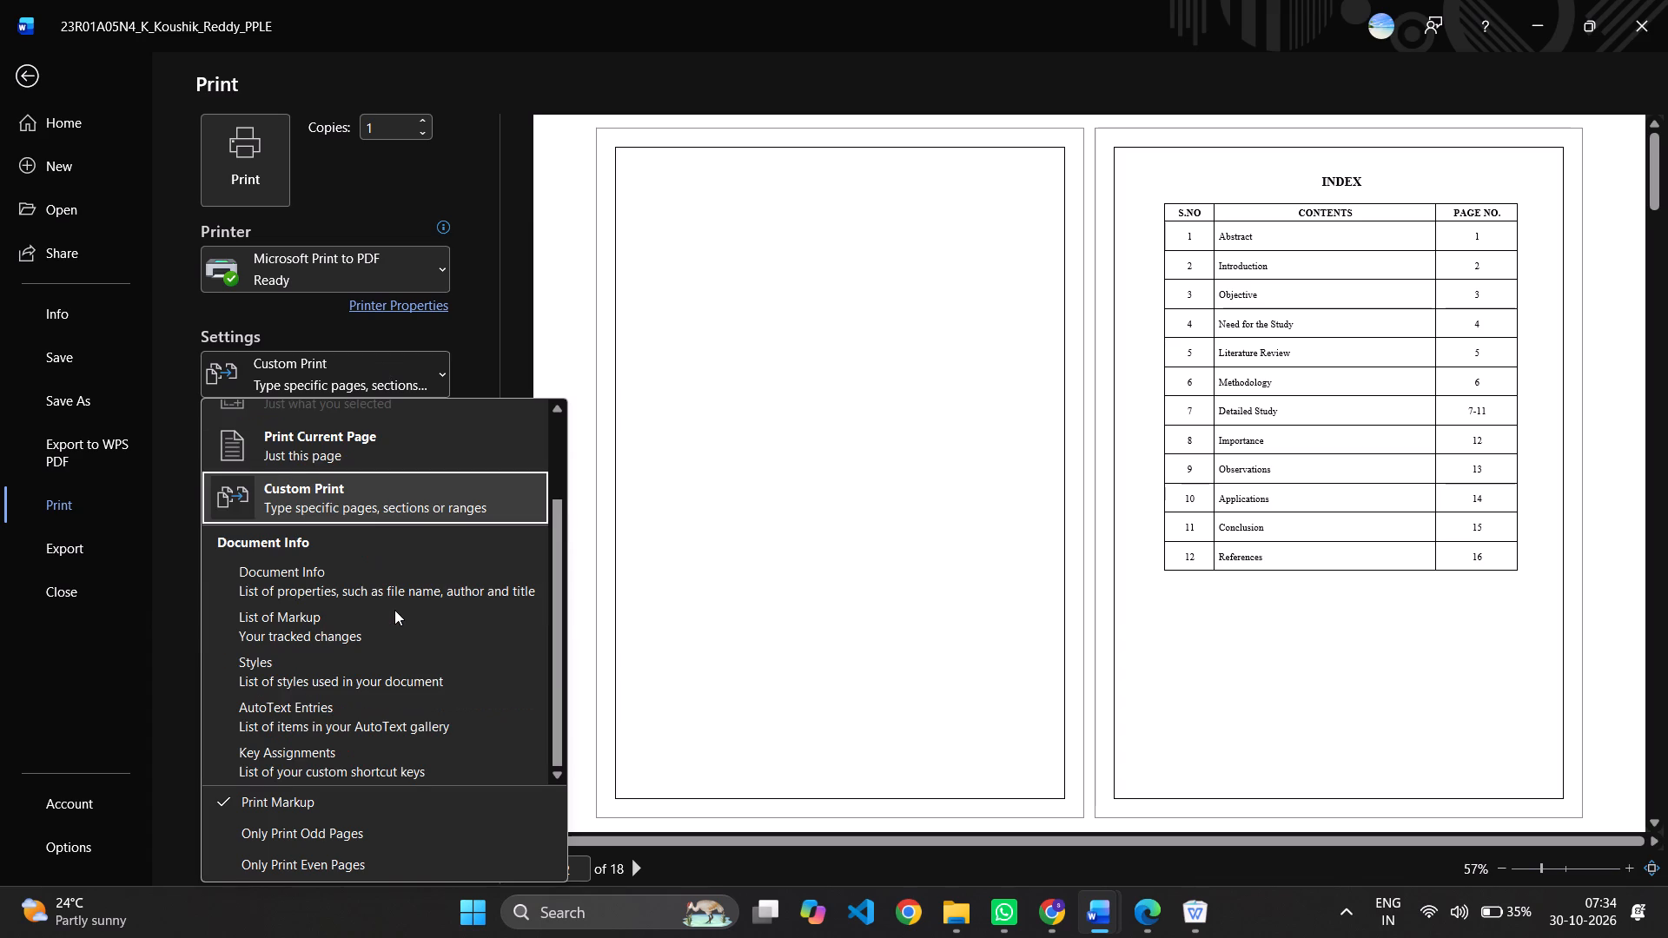
scroll(394, 610, up, 2)
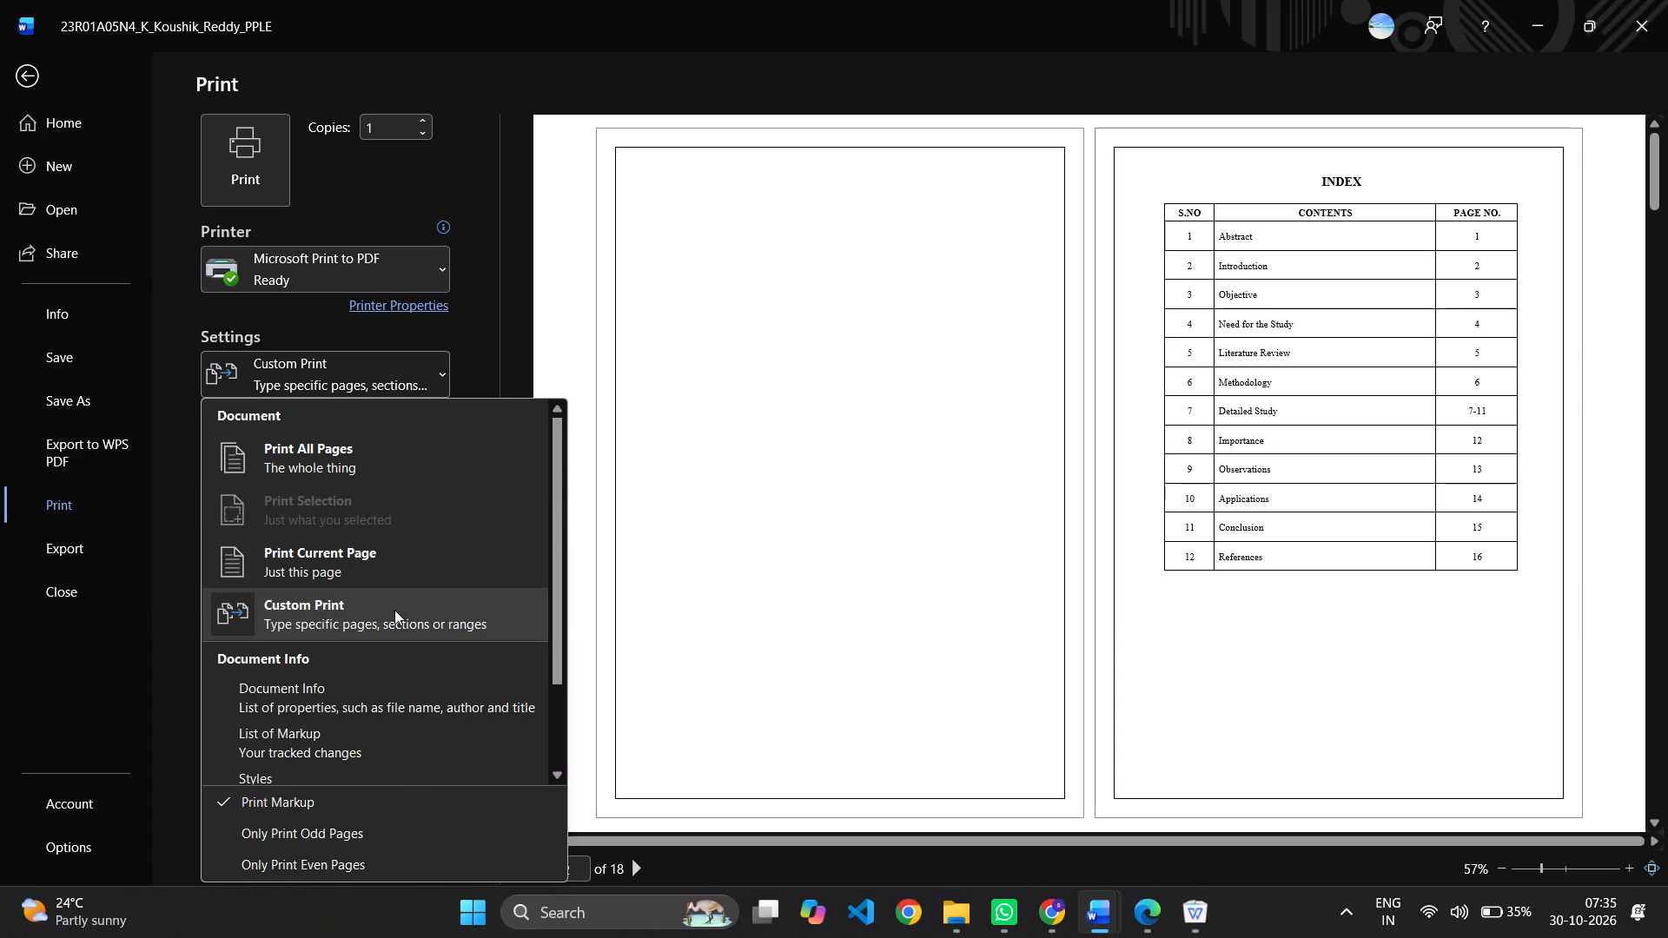
scroll(394, 610, up, 3)
click(464, 289)
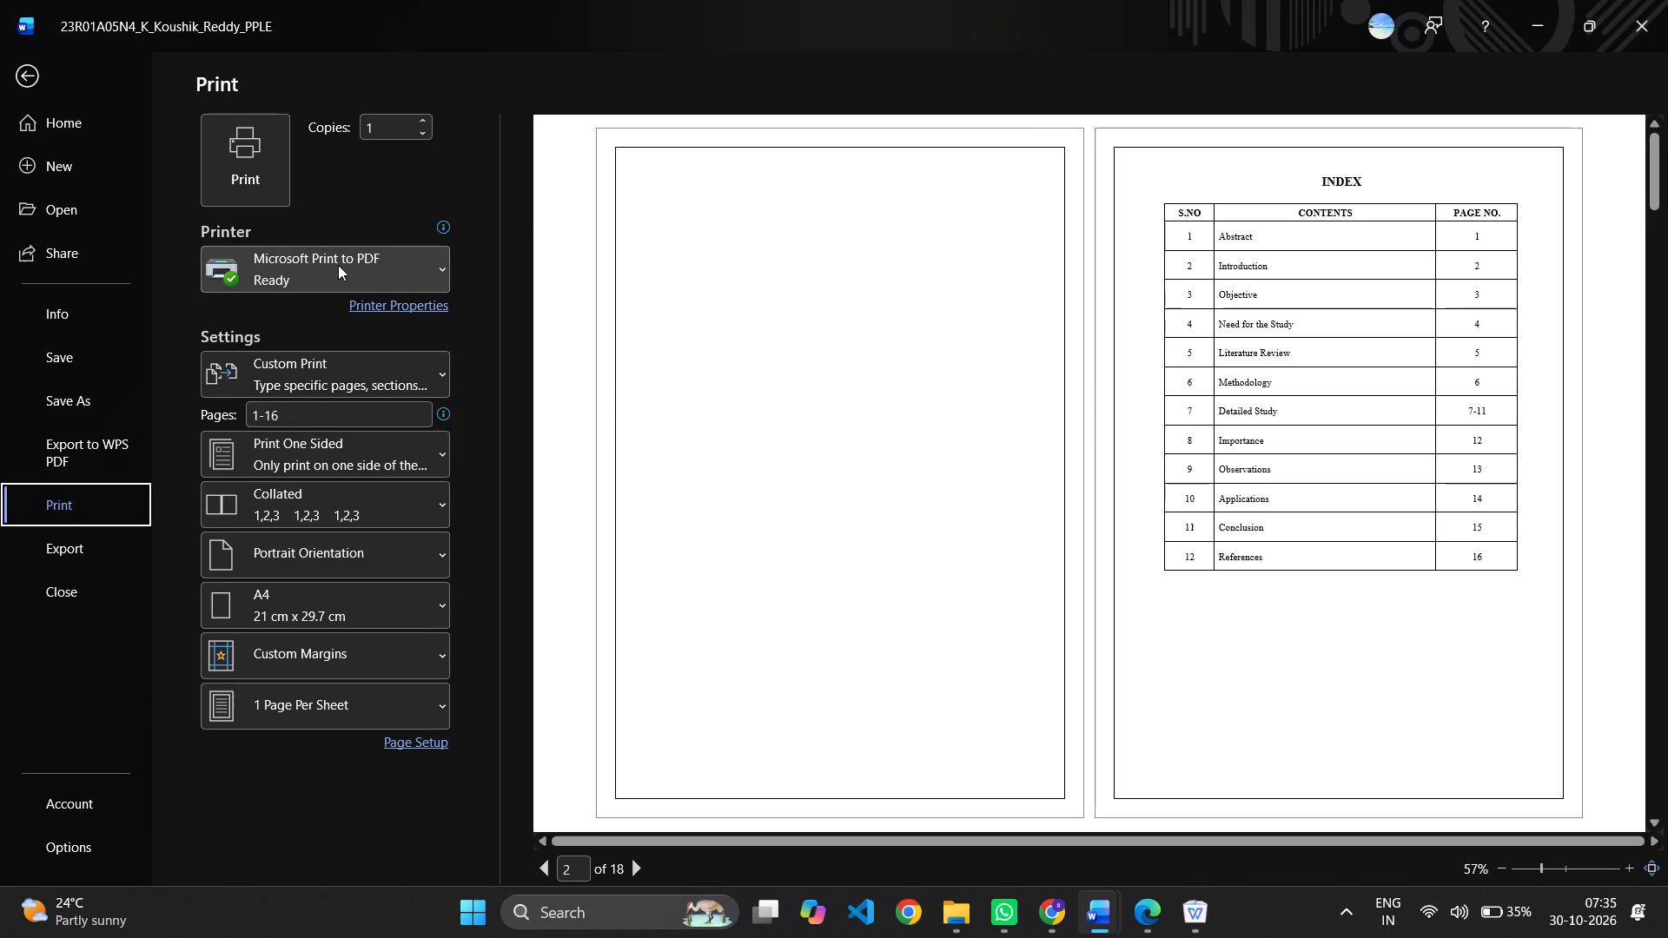
click(338, 265)
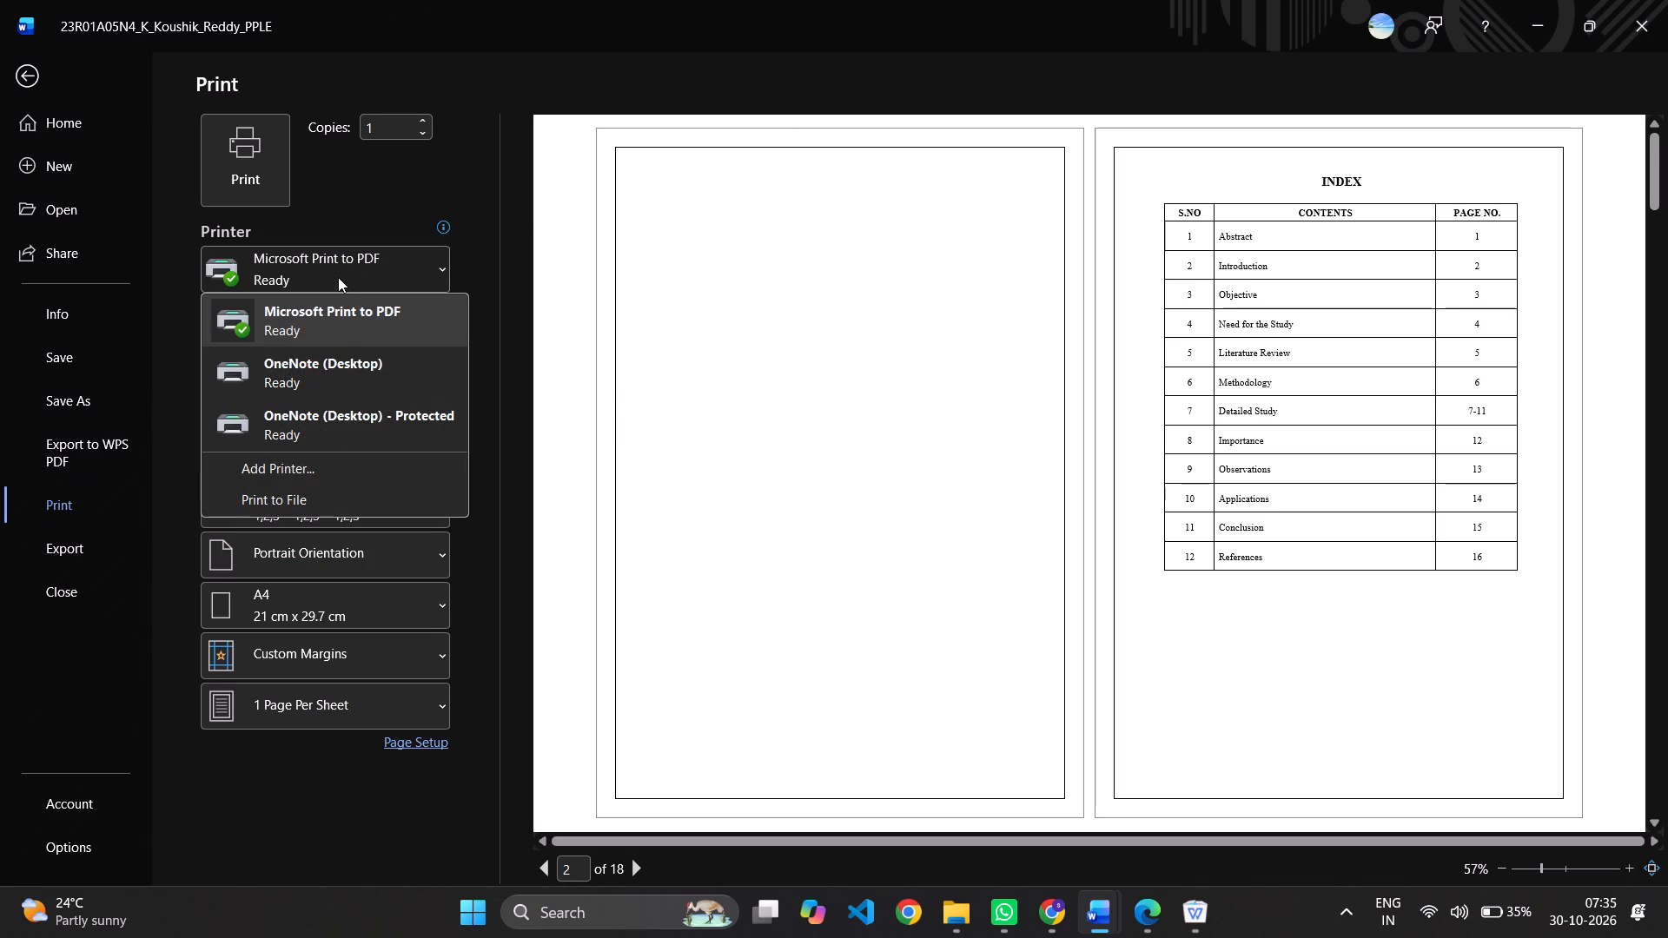
click(366, 208)
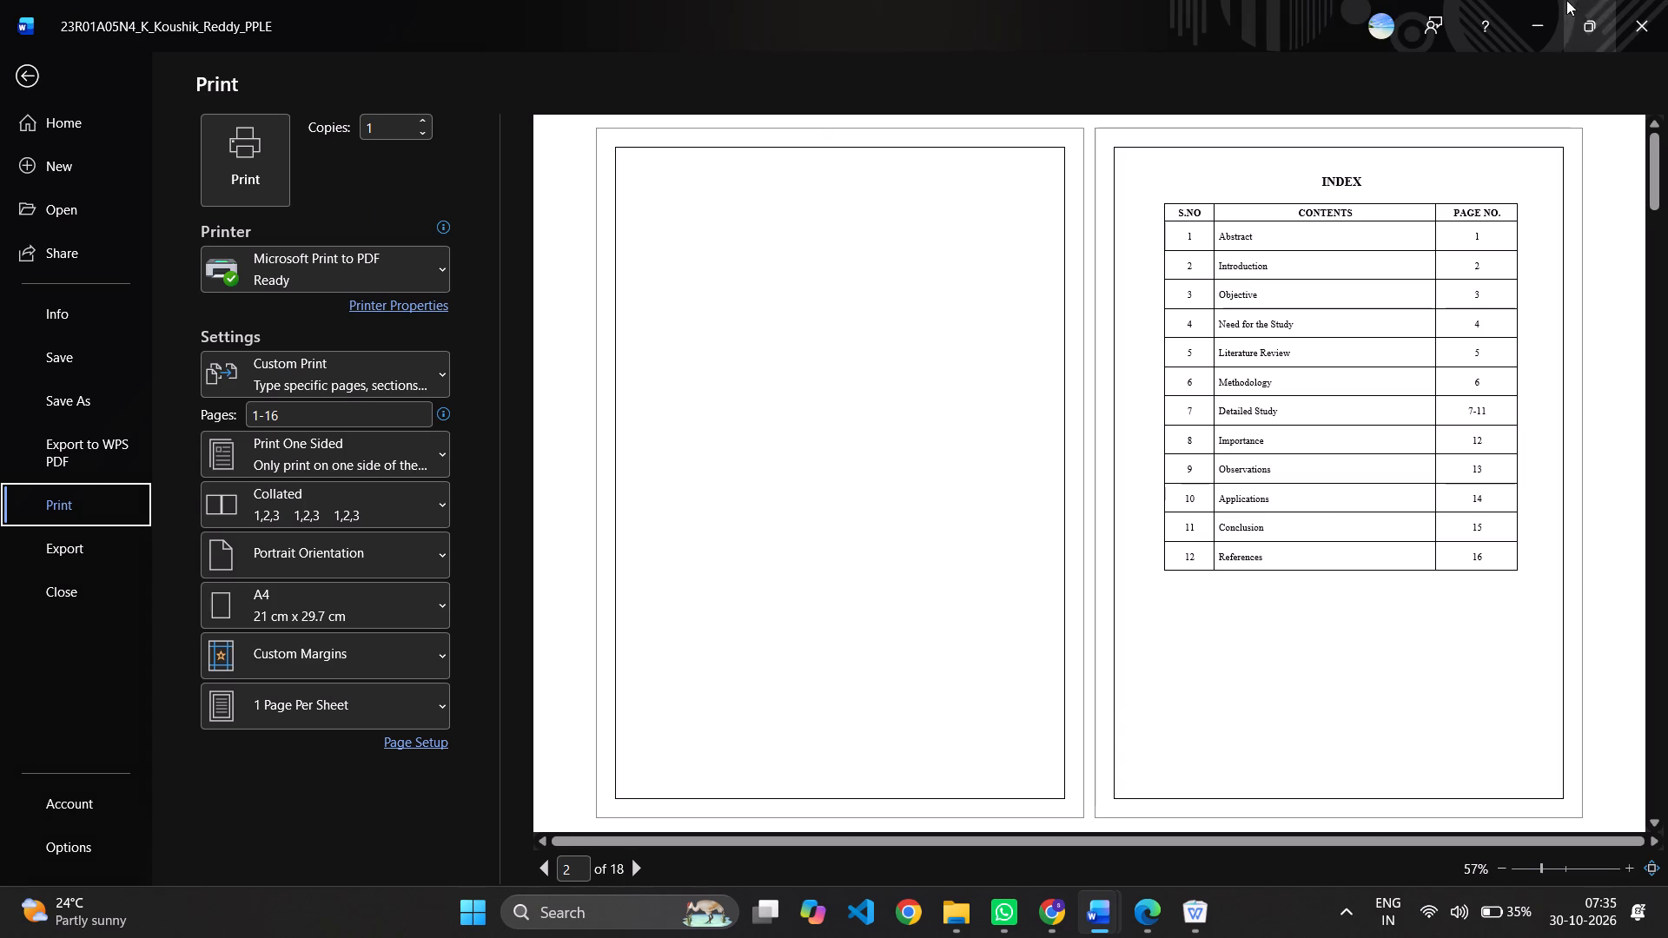
click(28, 82)
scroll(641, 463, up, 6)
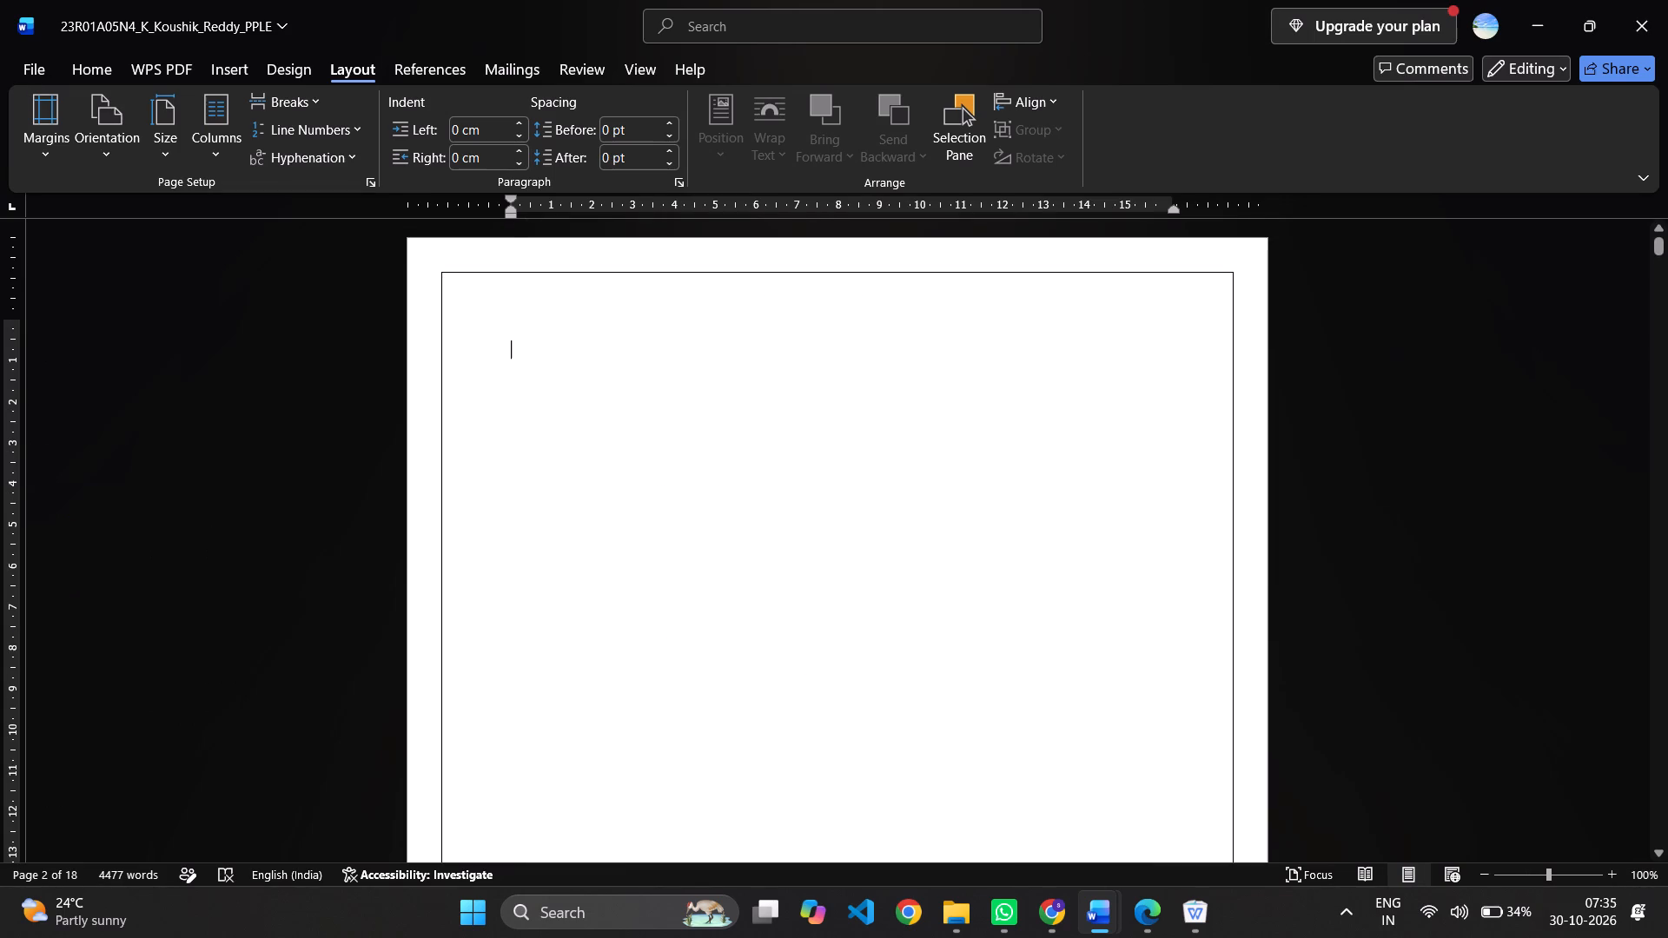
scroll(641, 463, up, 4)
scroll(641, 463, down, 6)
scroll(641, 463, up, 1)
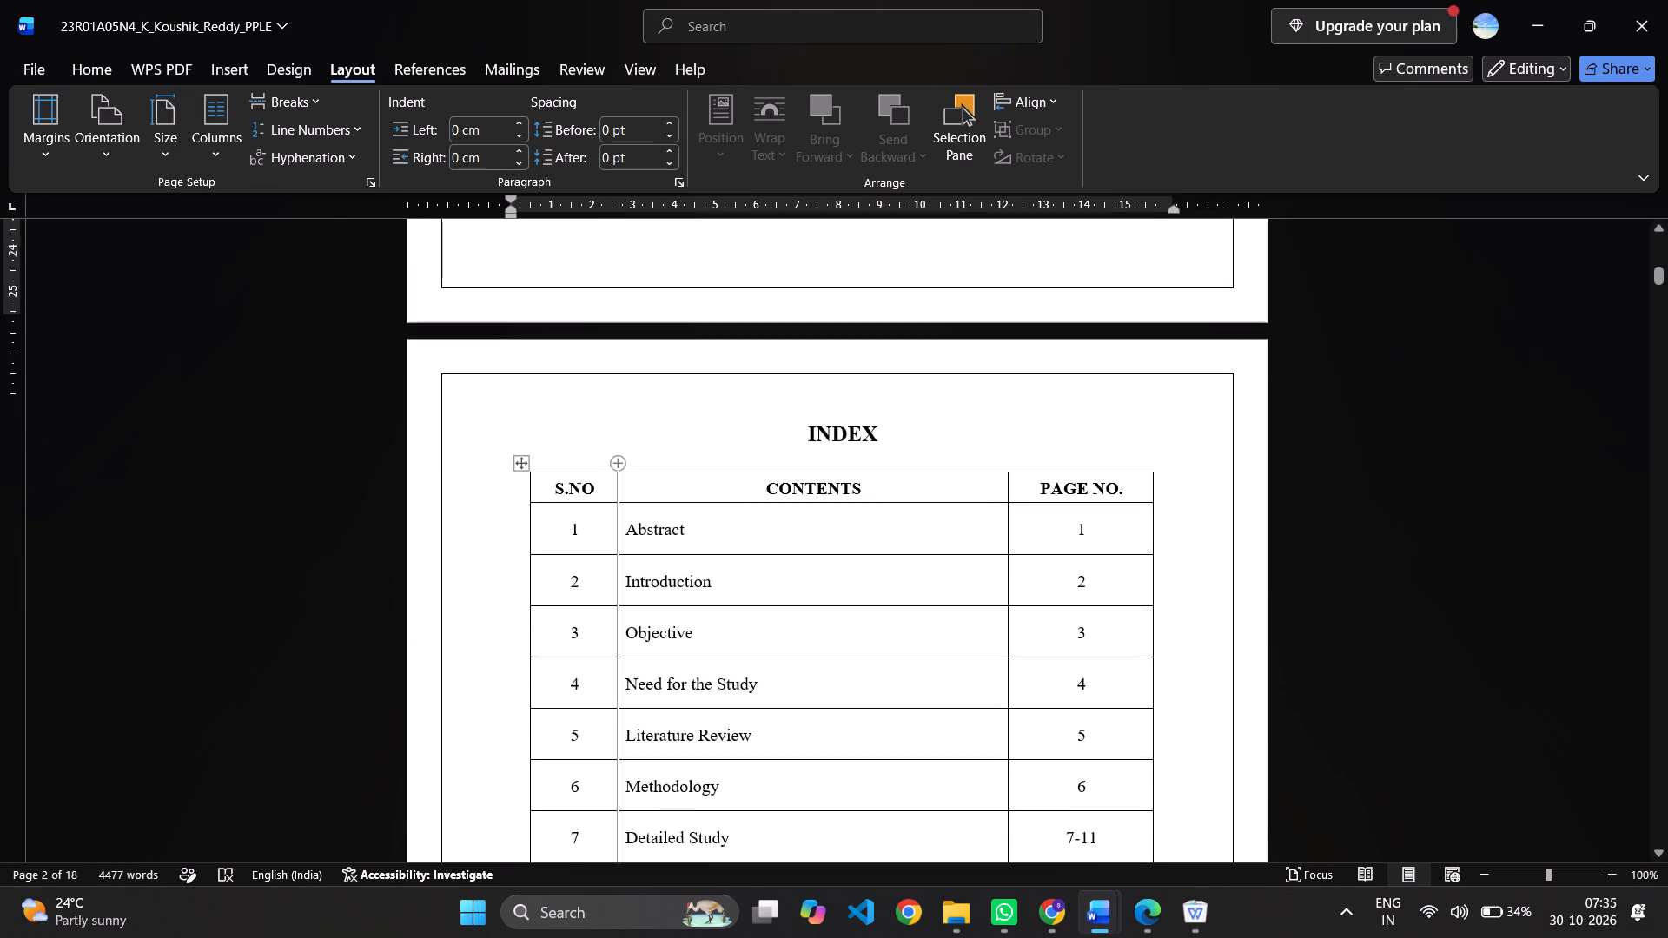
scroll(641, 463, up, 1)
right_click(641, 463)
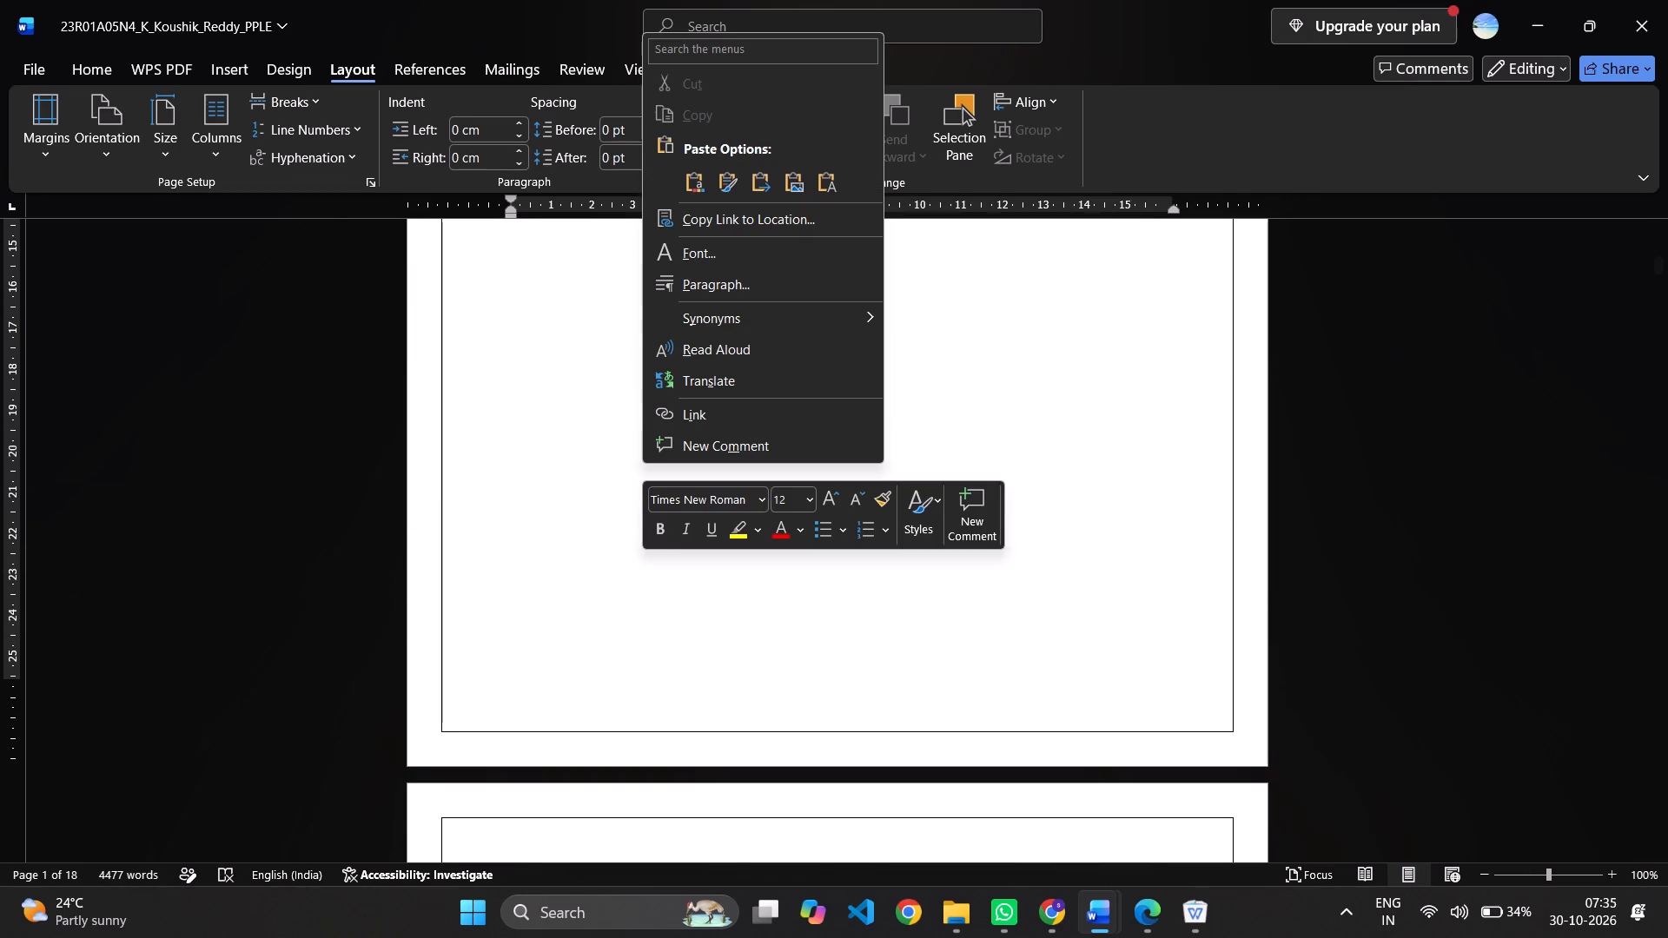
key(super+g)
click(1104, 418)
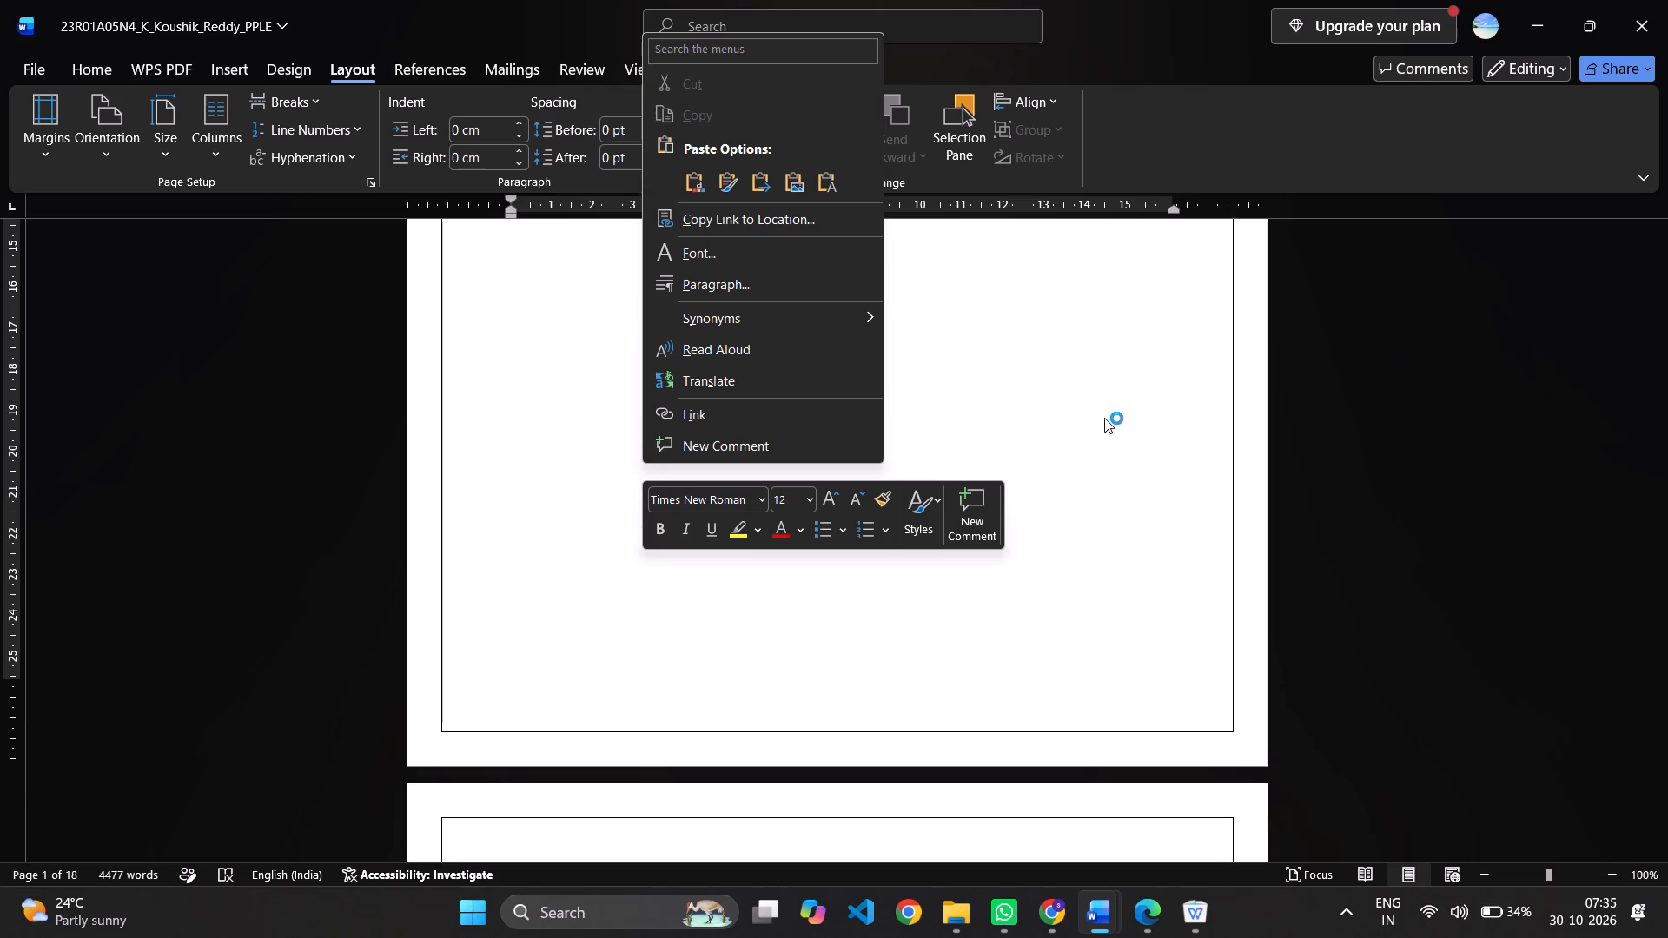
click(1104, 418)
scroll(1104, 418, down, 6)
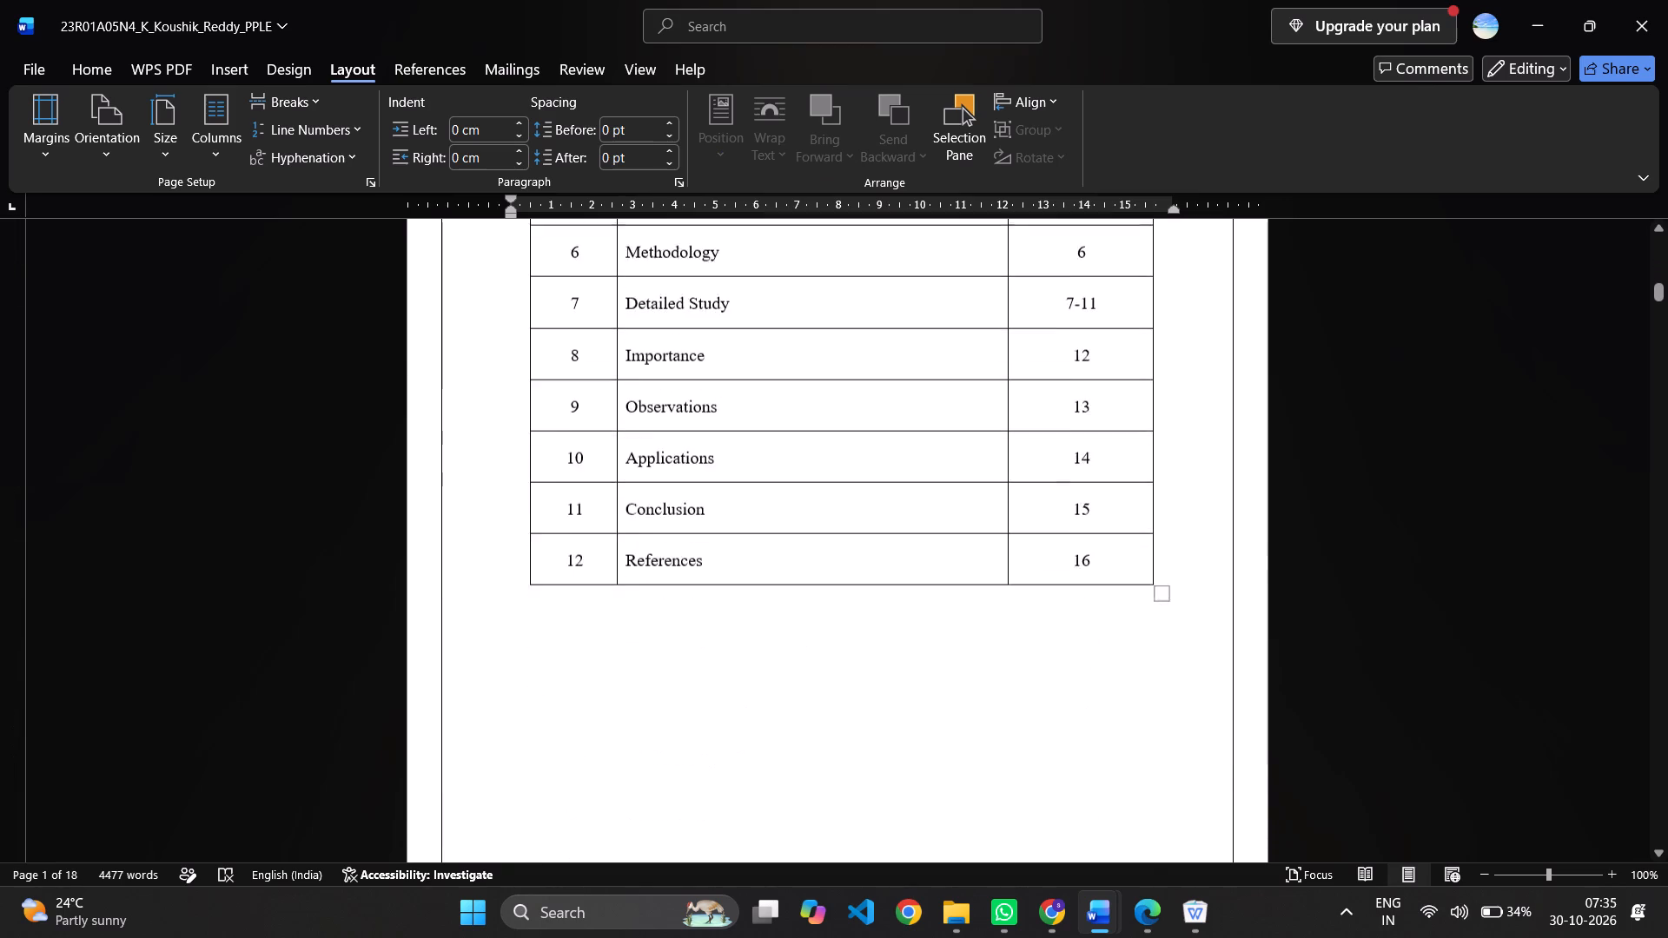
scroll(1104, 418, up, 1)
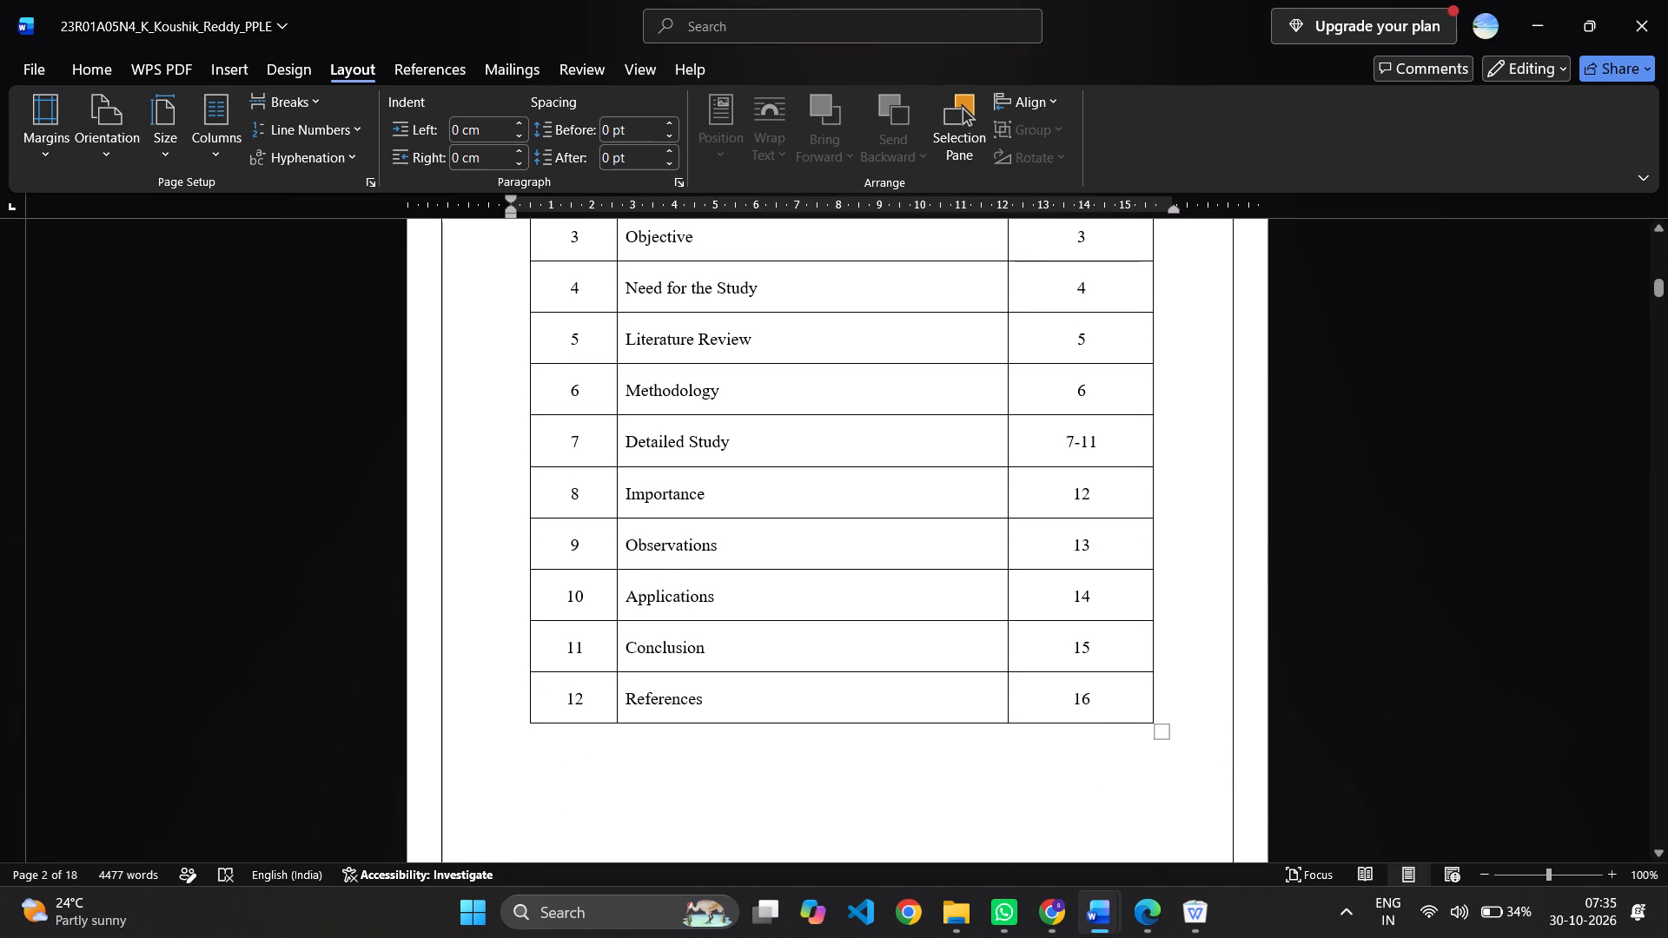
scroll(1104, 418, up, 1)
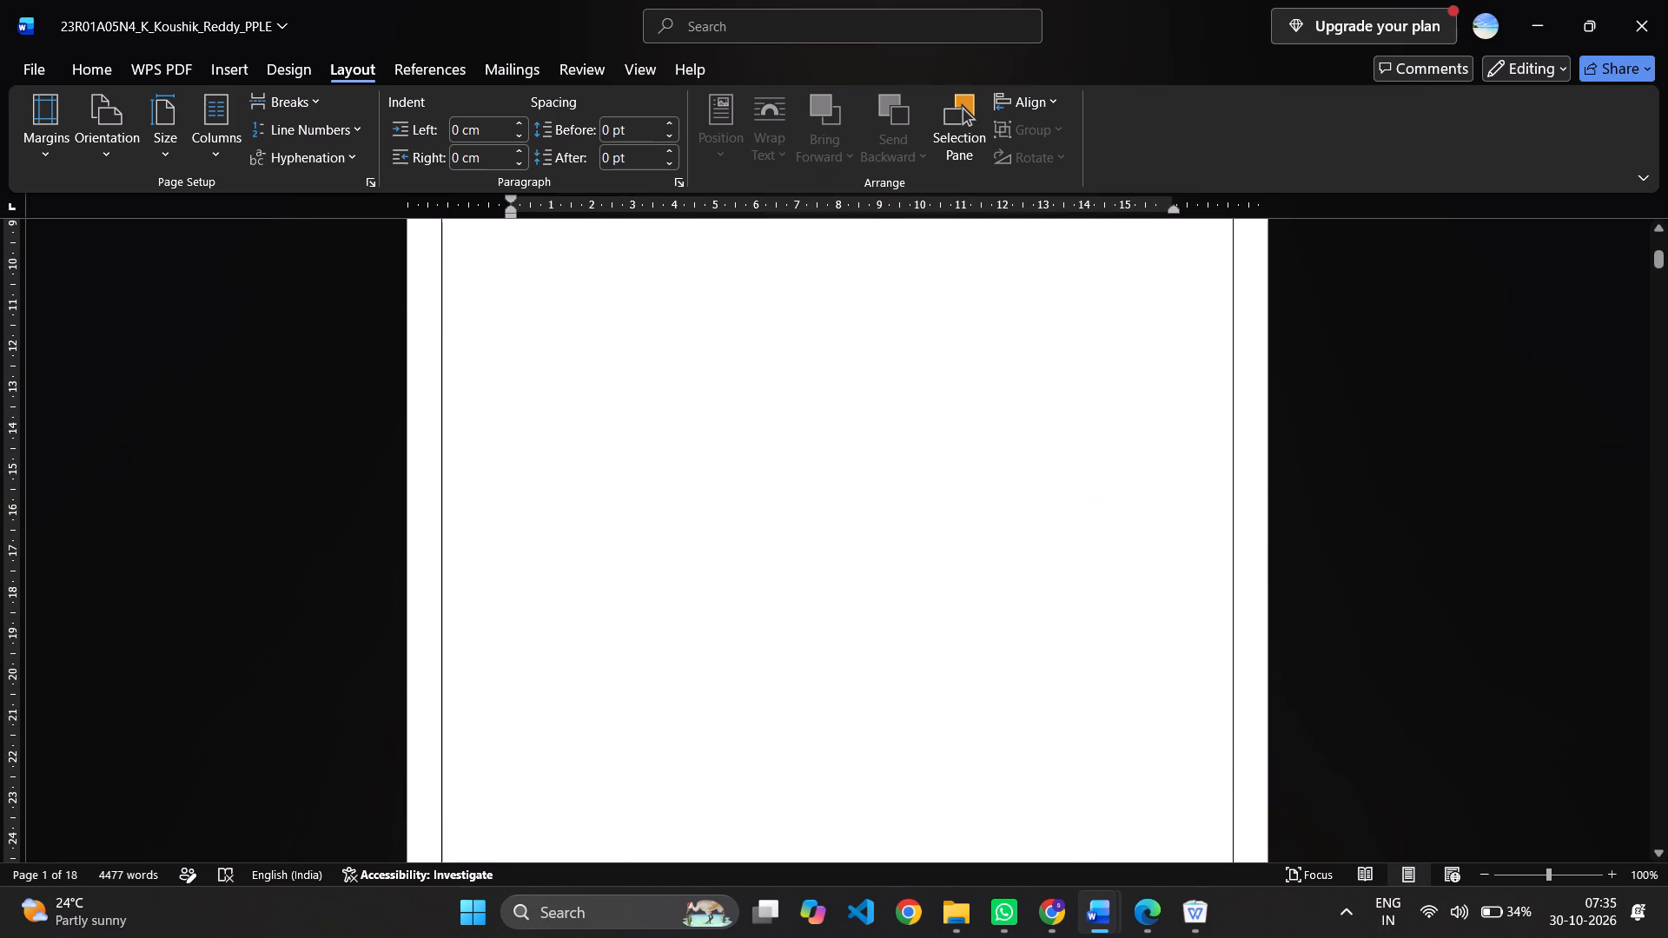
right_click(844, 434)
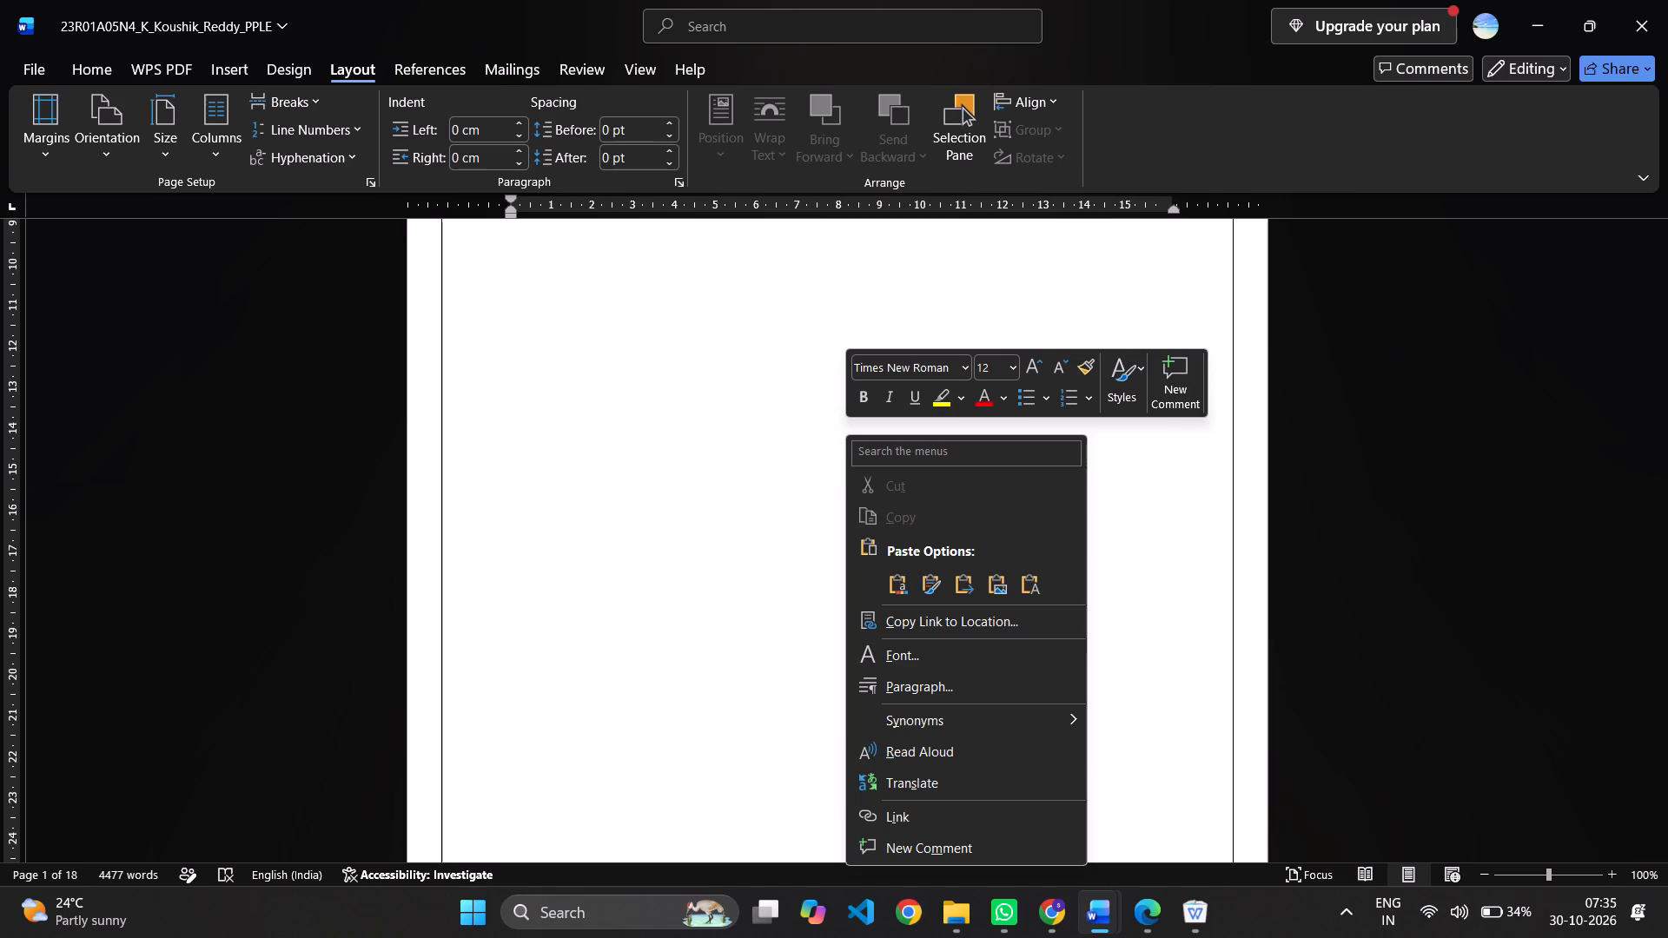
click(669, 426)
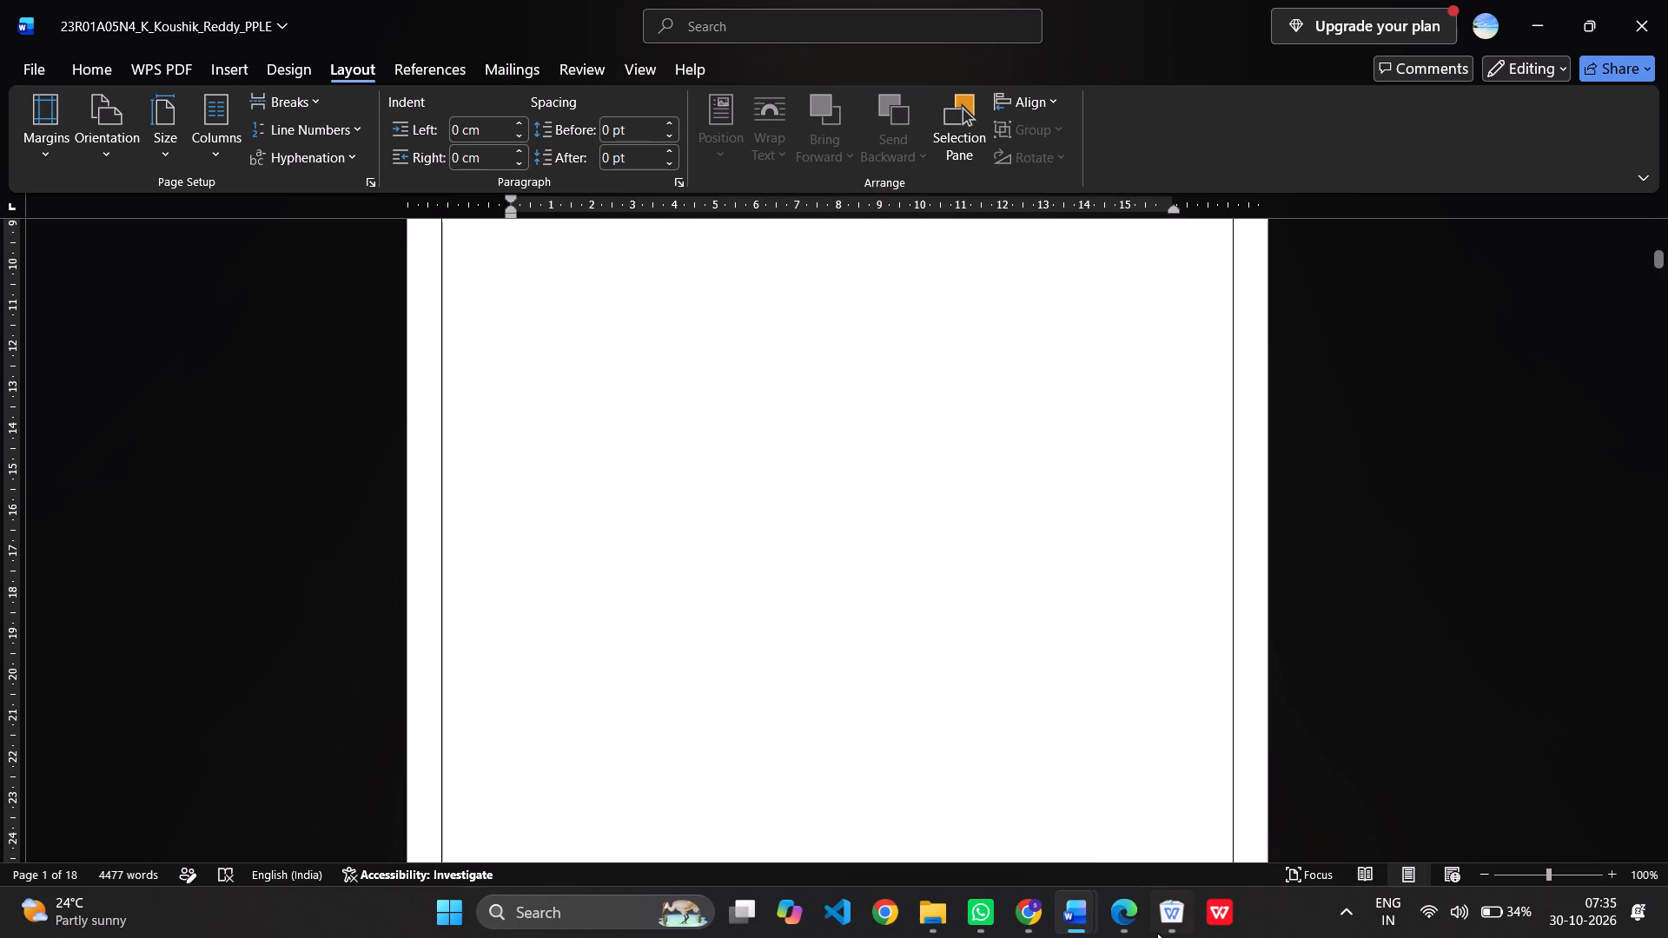
Unpin WPS Office from the taskbar.
click(1242, 726)
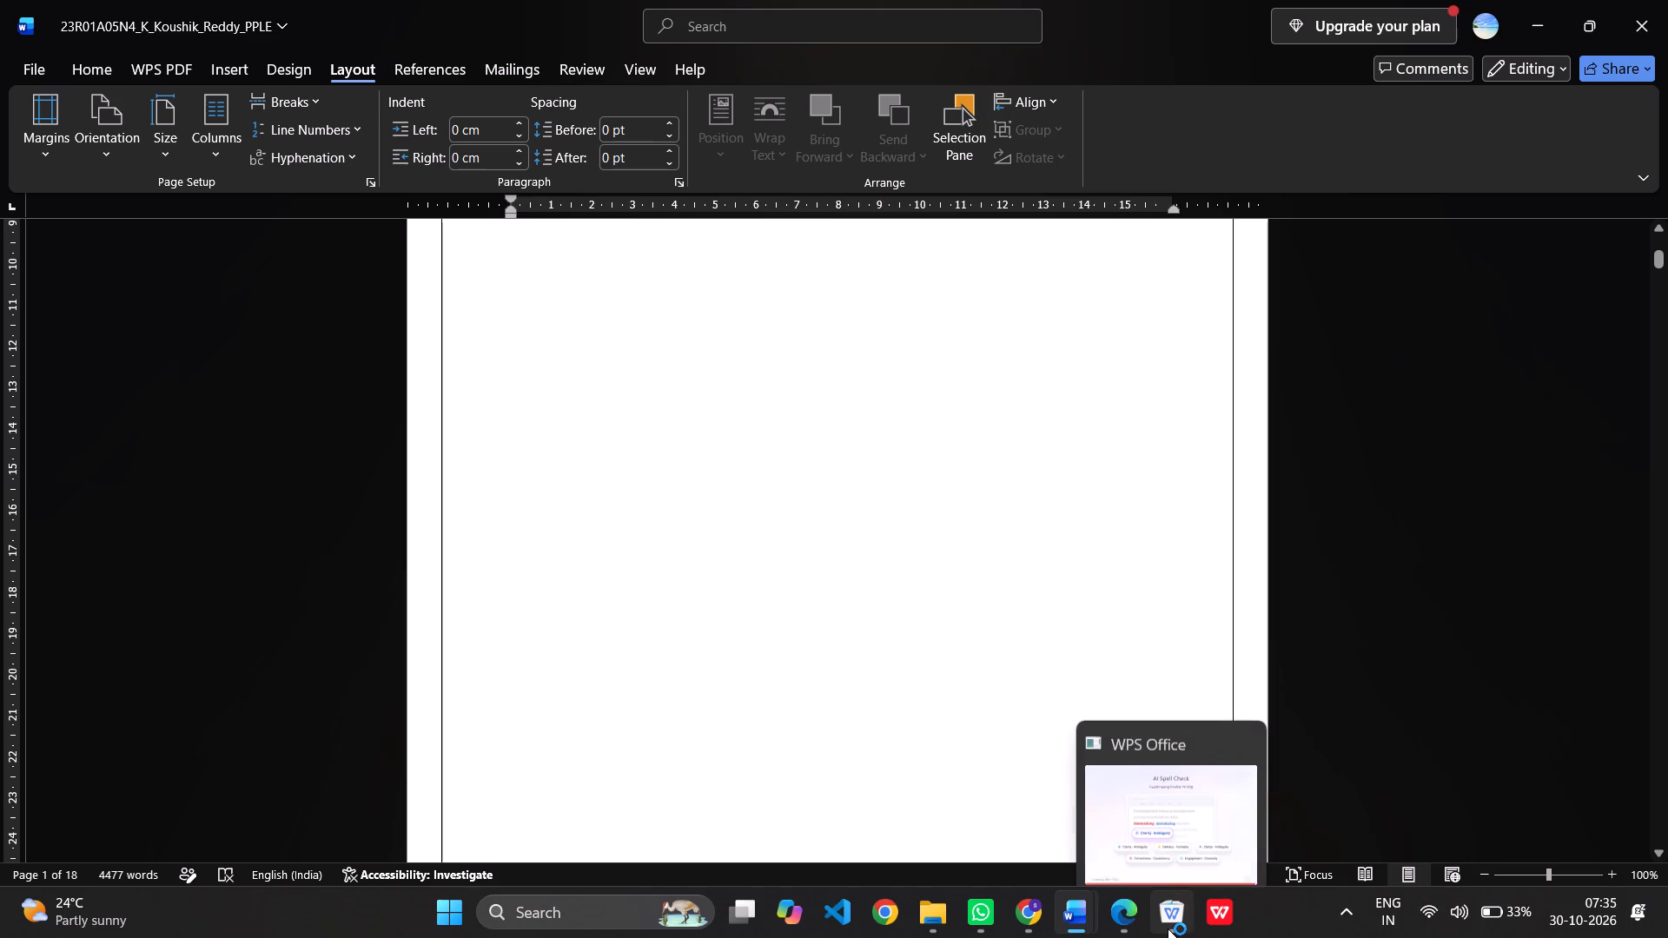
right_click(1211, 921)
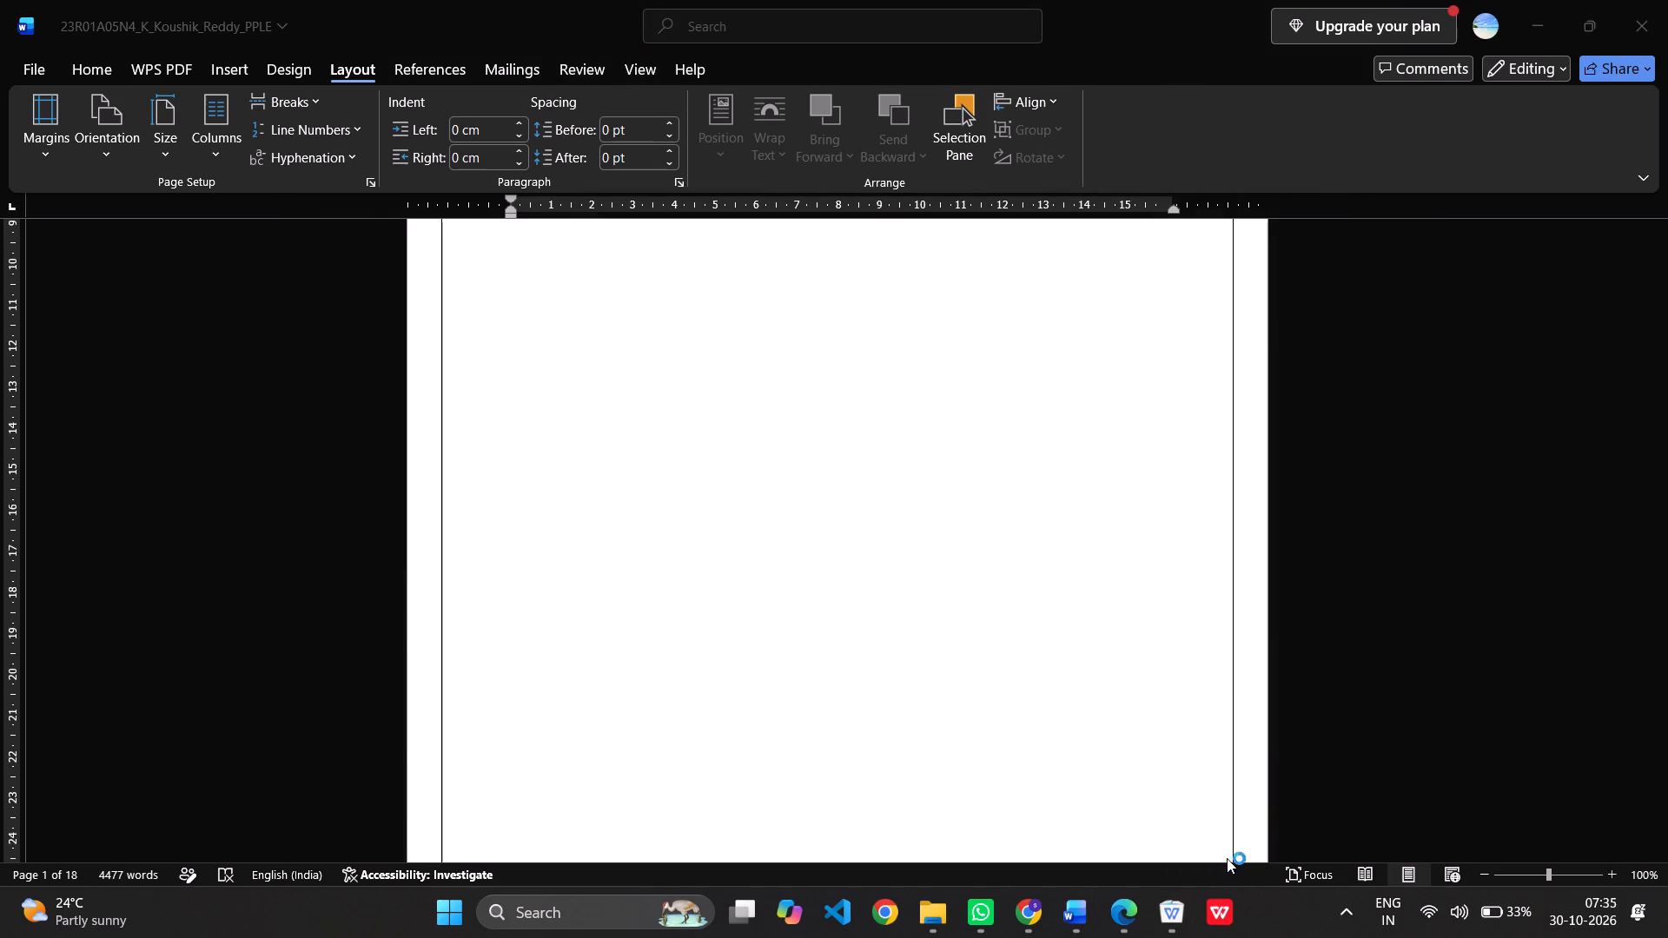
click(1160, 861)
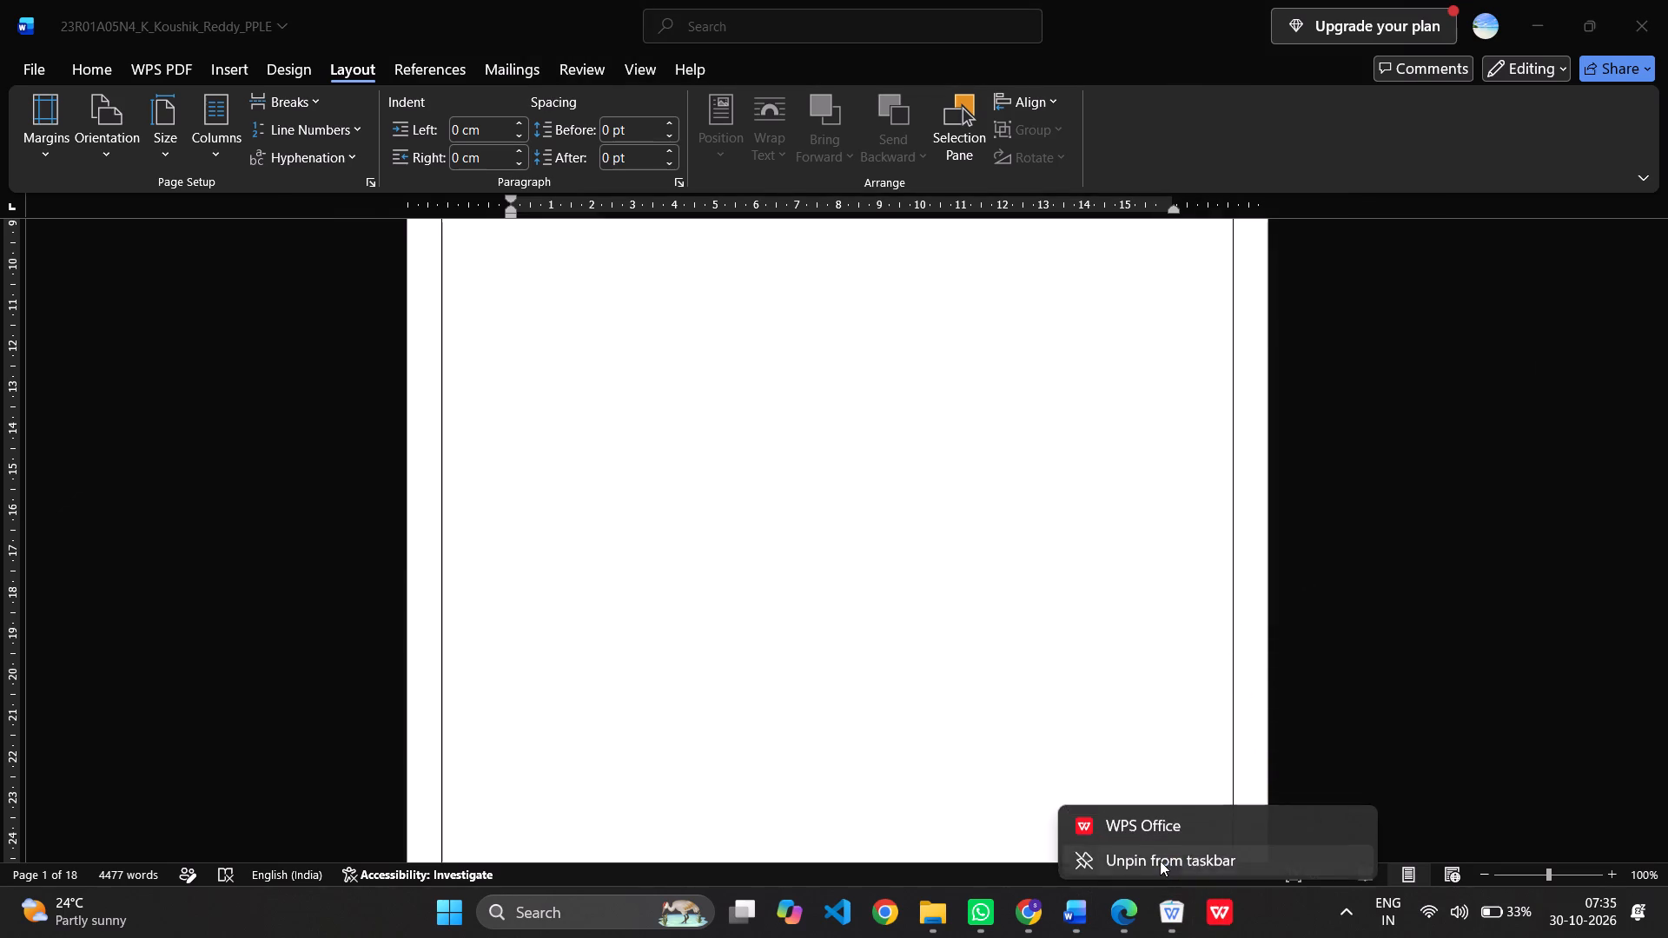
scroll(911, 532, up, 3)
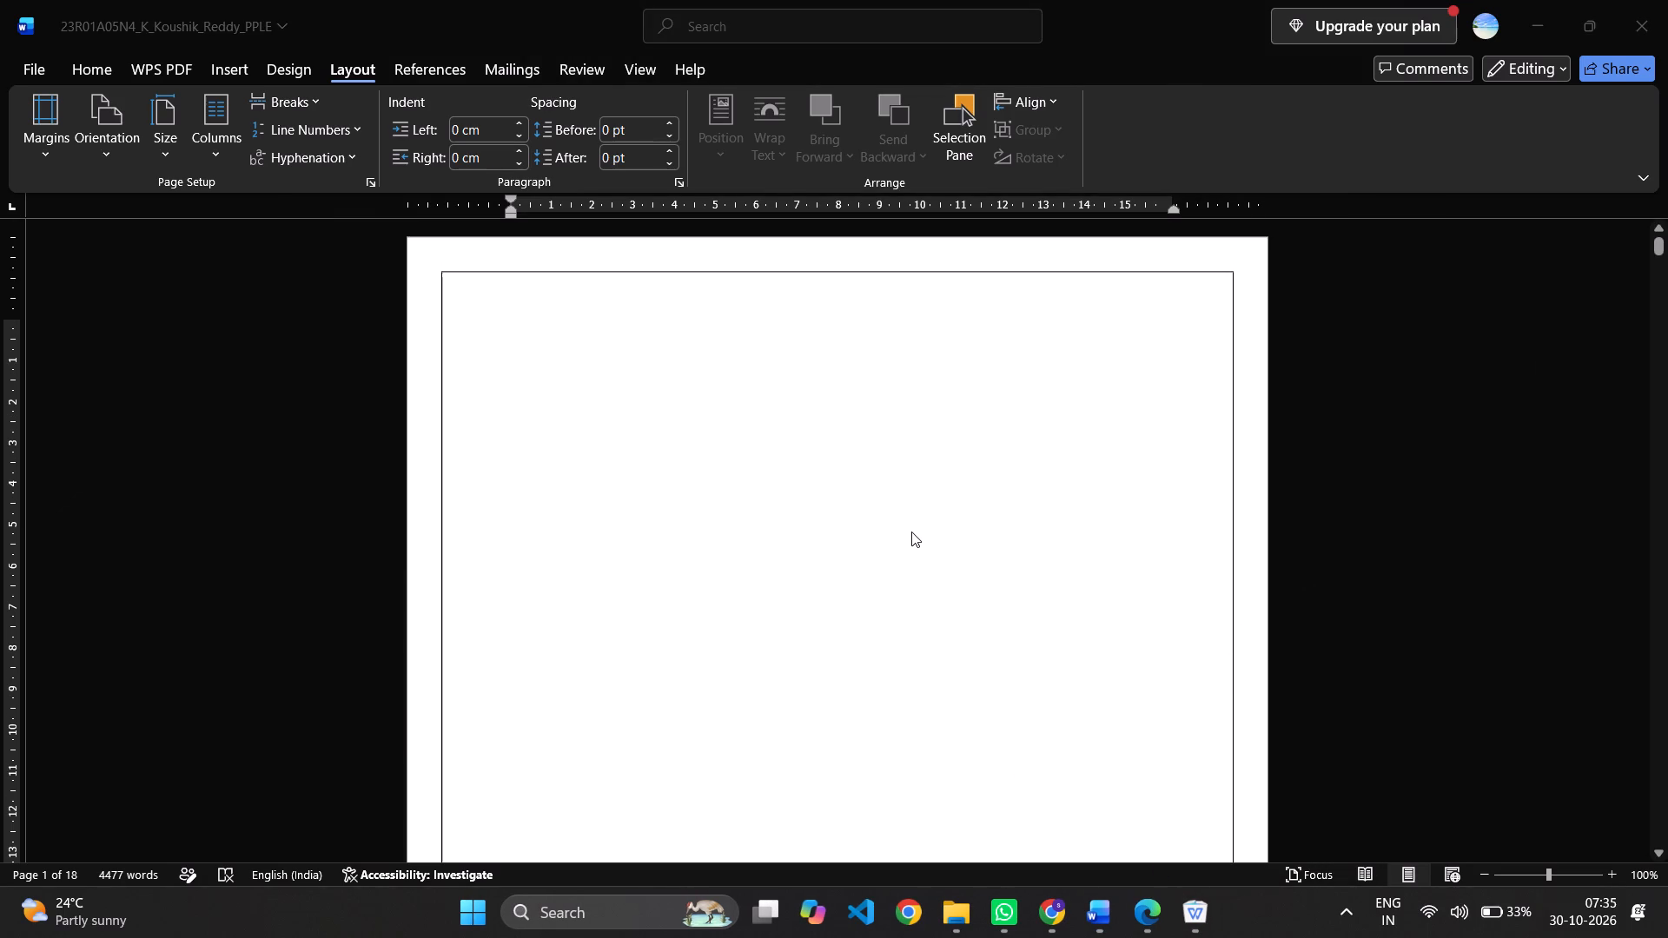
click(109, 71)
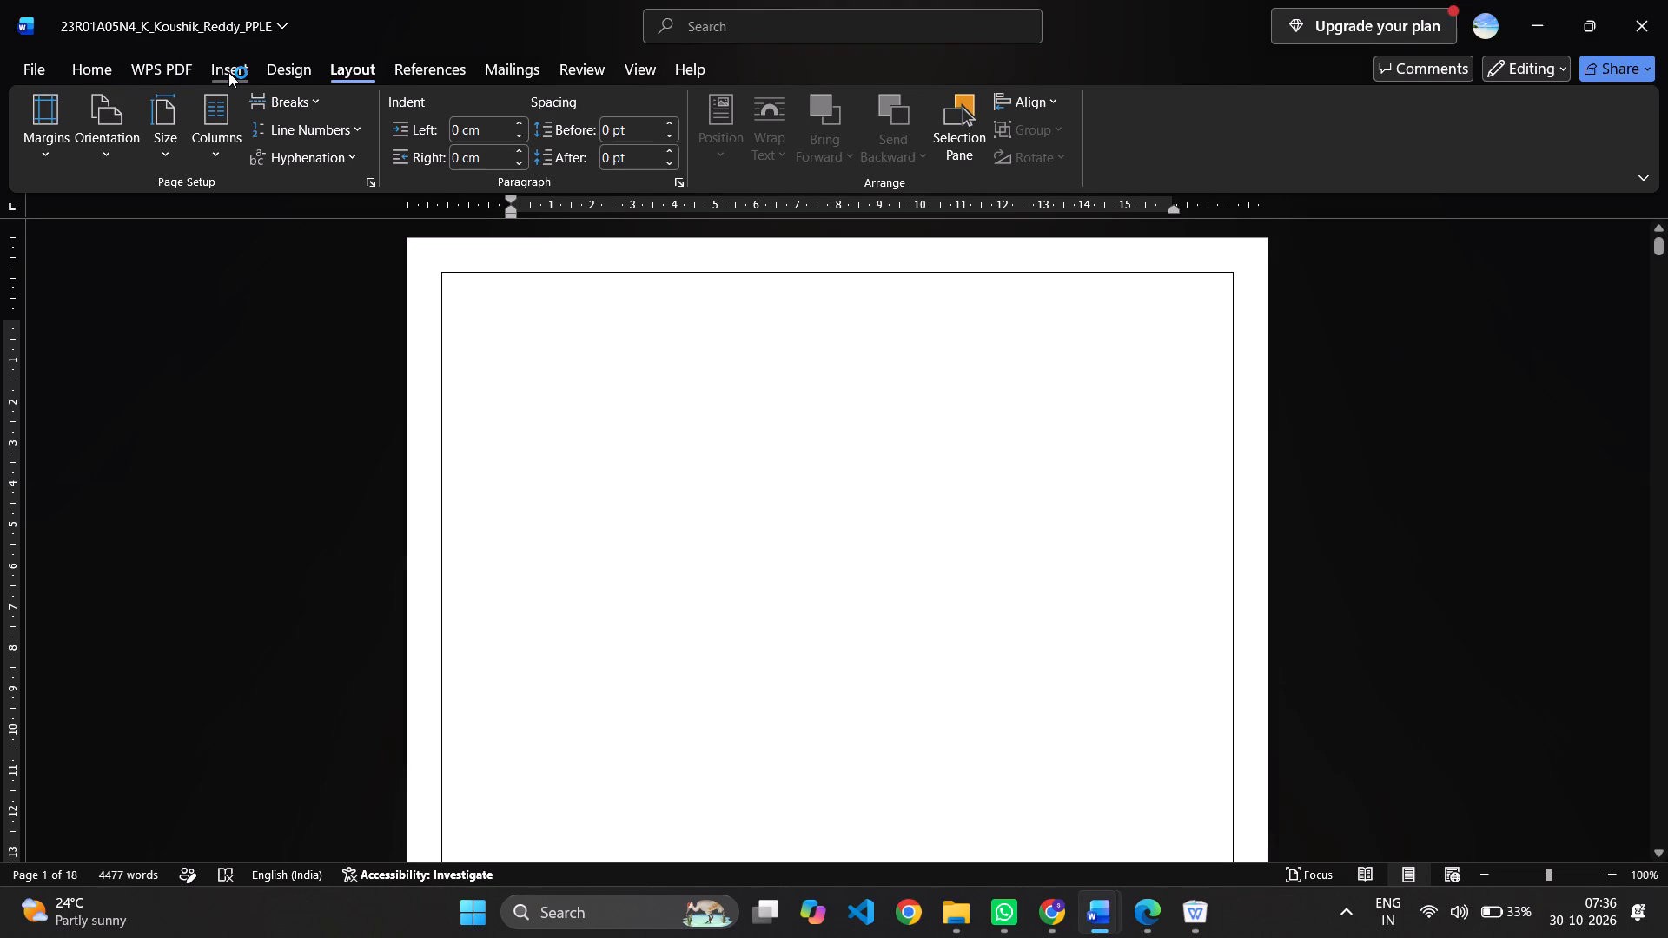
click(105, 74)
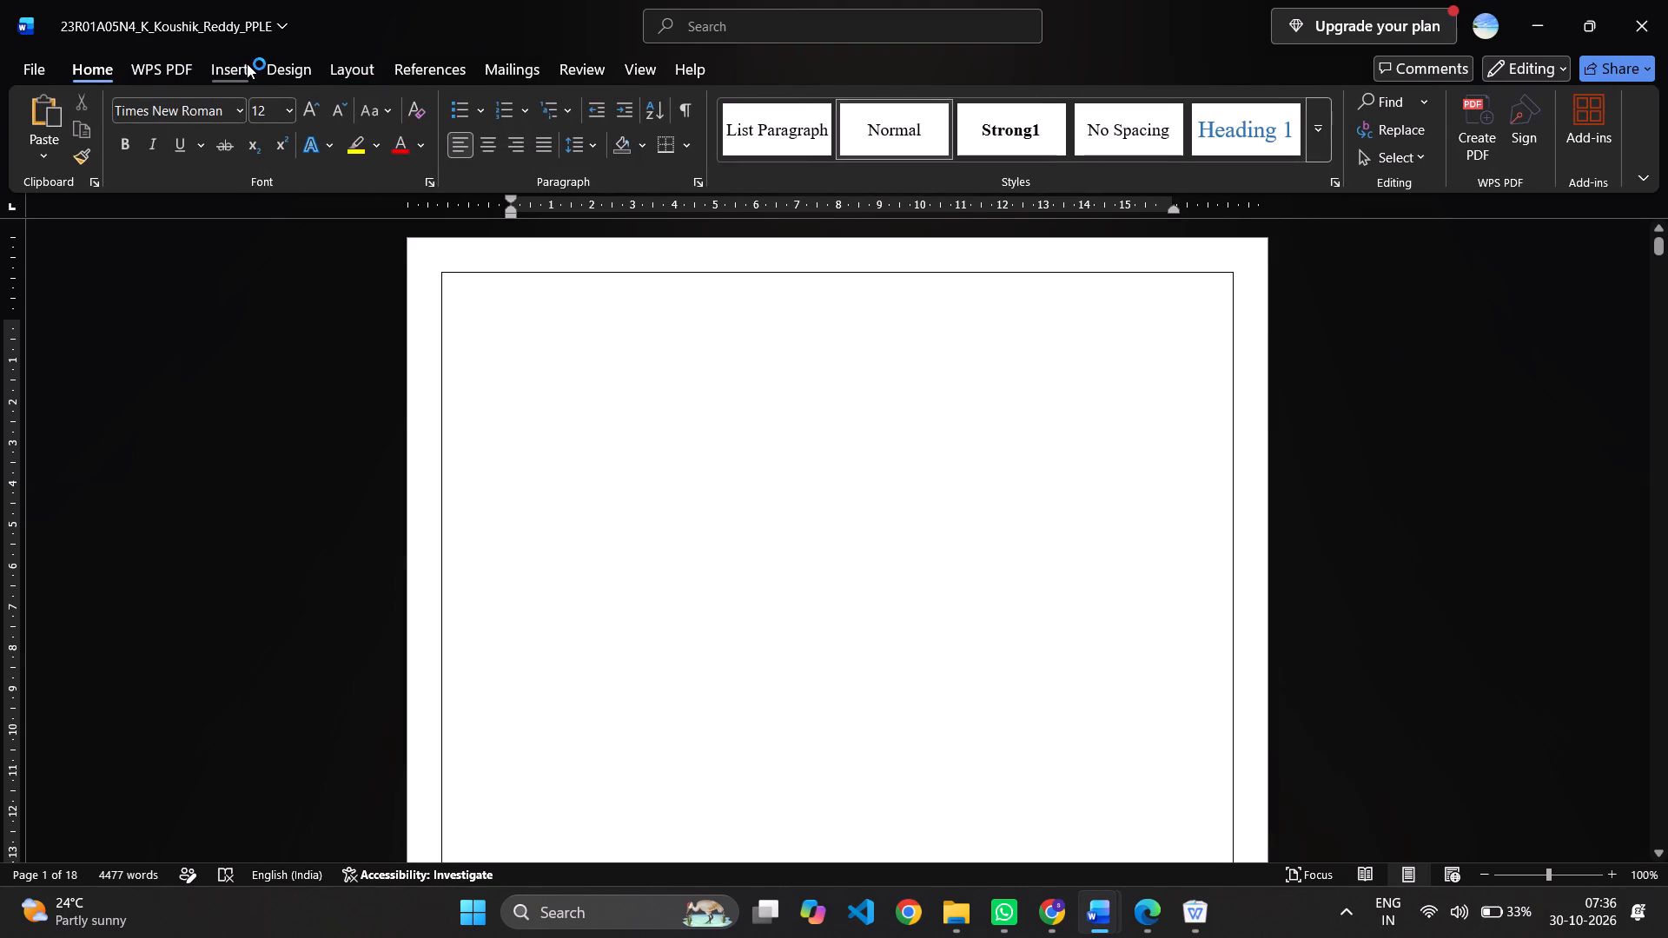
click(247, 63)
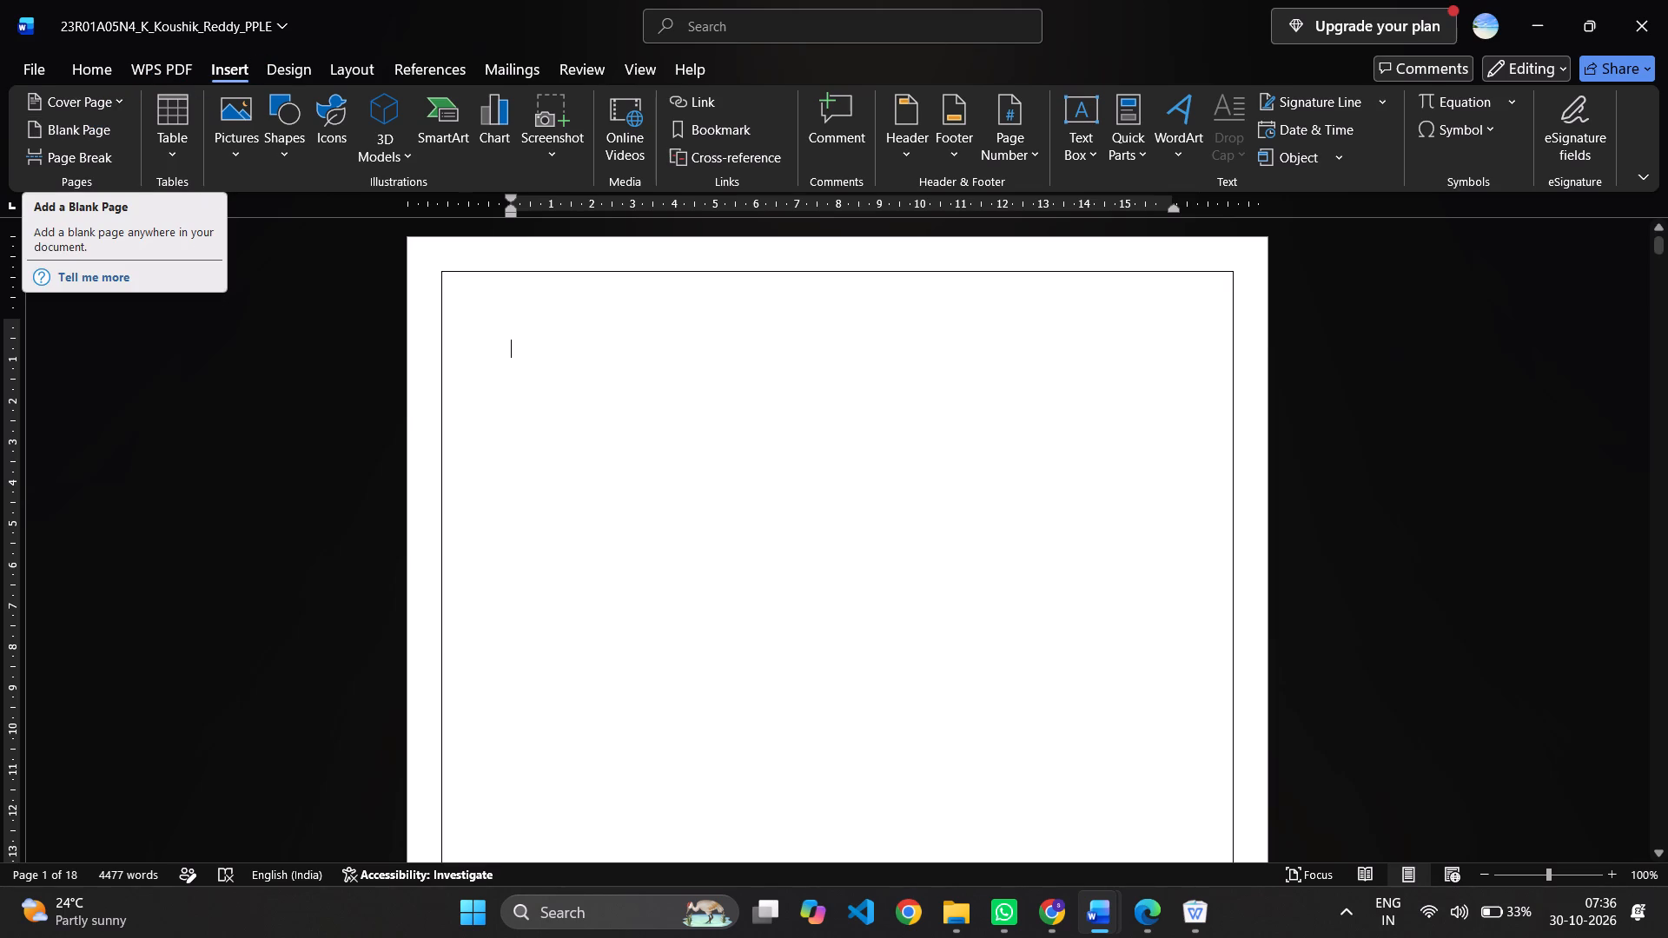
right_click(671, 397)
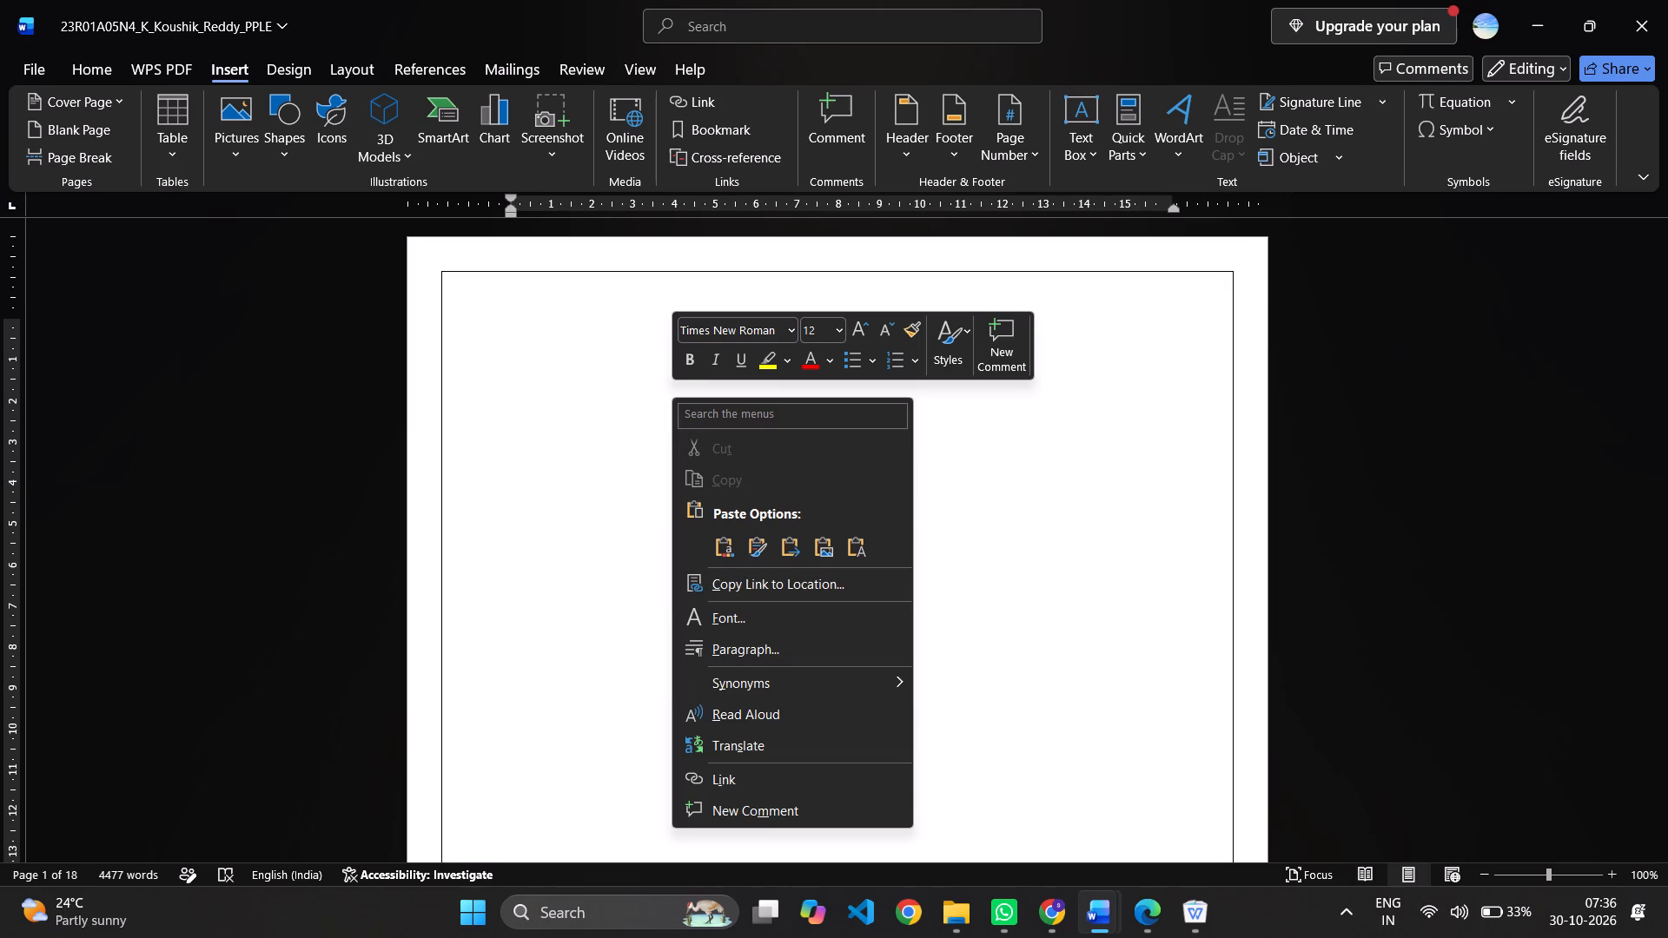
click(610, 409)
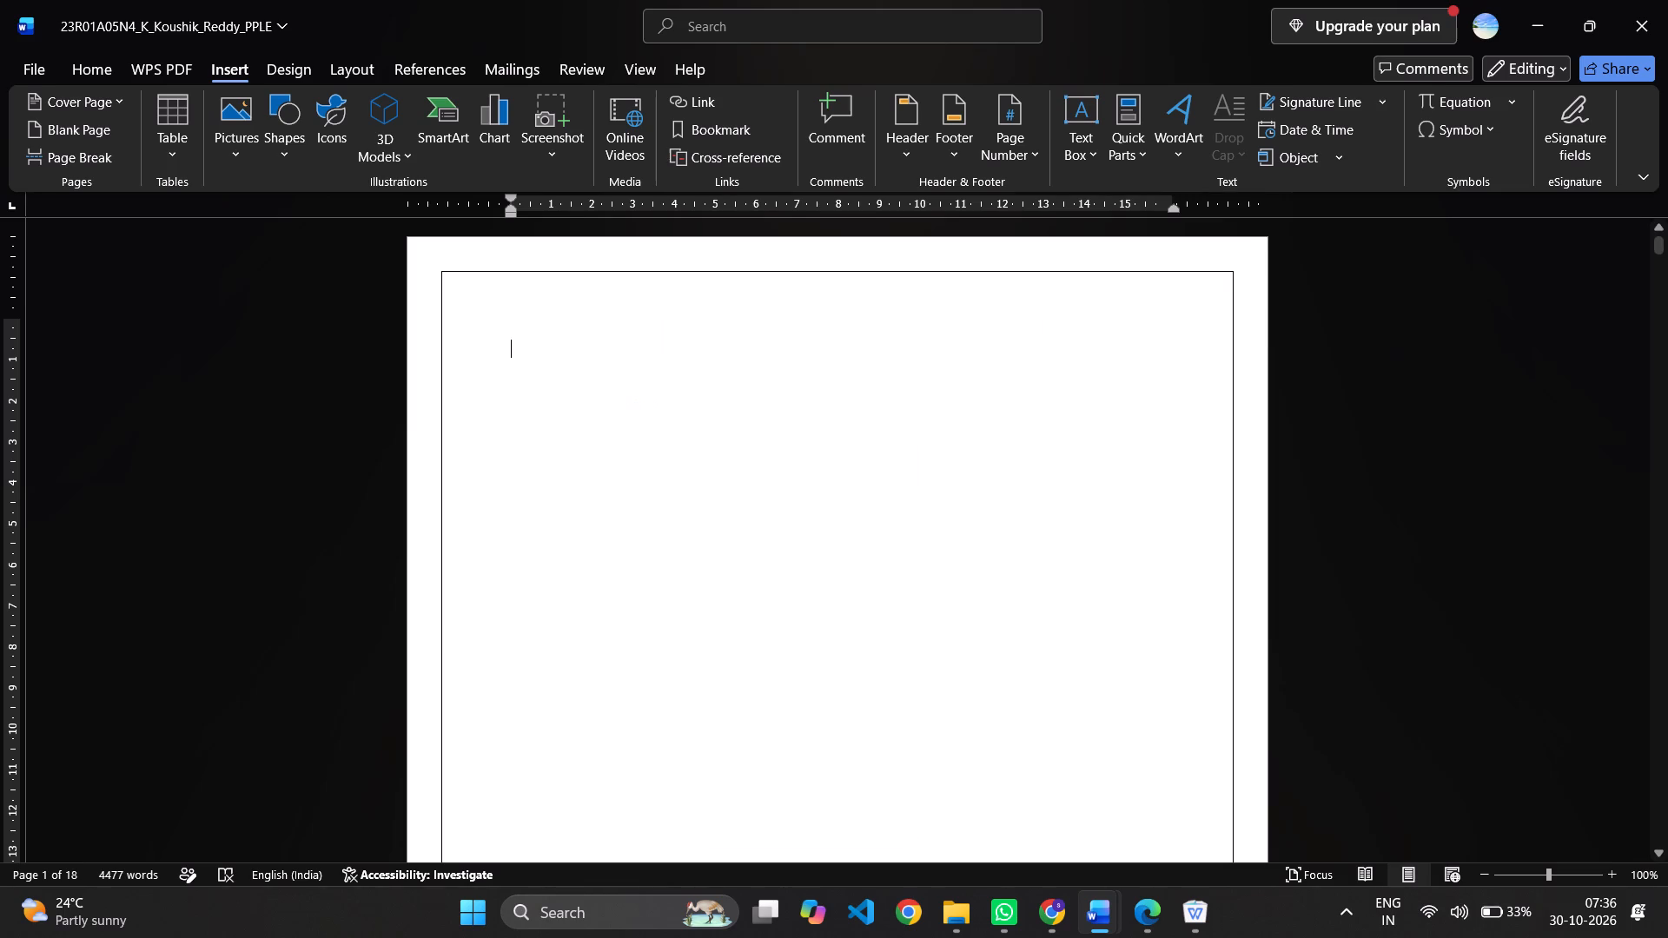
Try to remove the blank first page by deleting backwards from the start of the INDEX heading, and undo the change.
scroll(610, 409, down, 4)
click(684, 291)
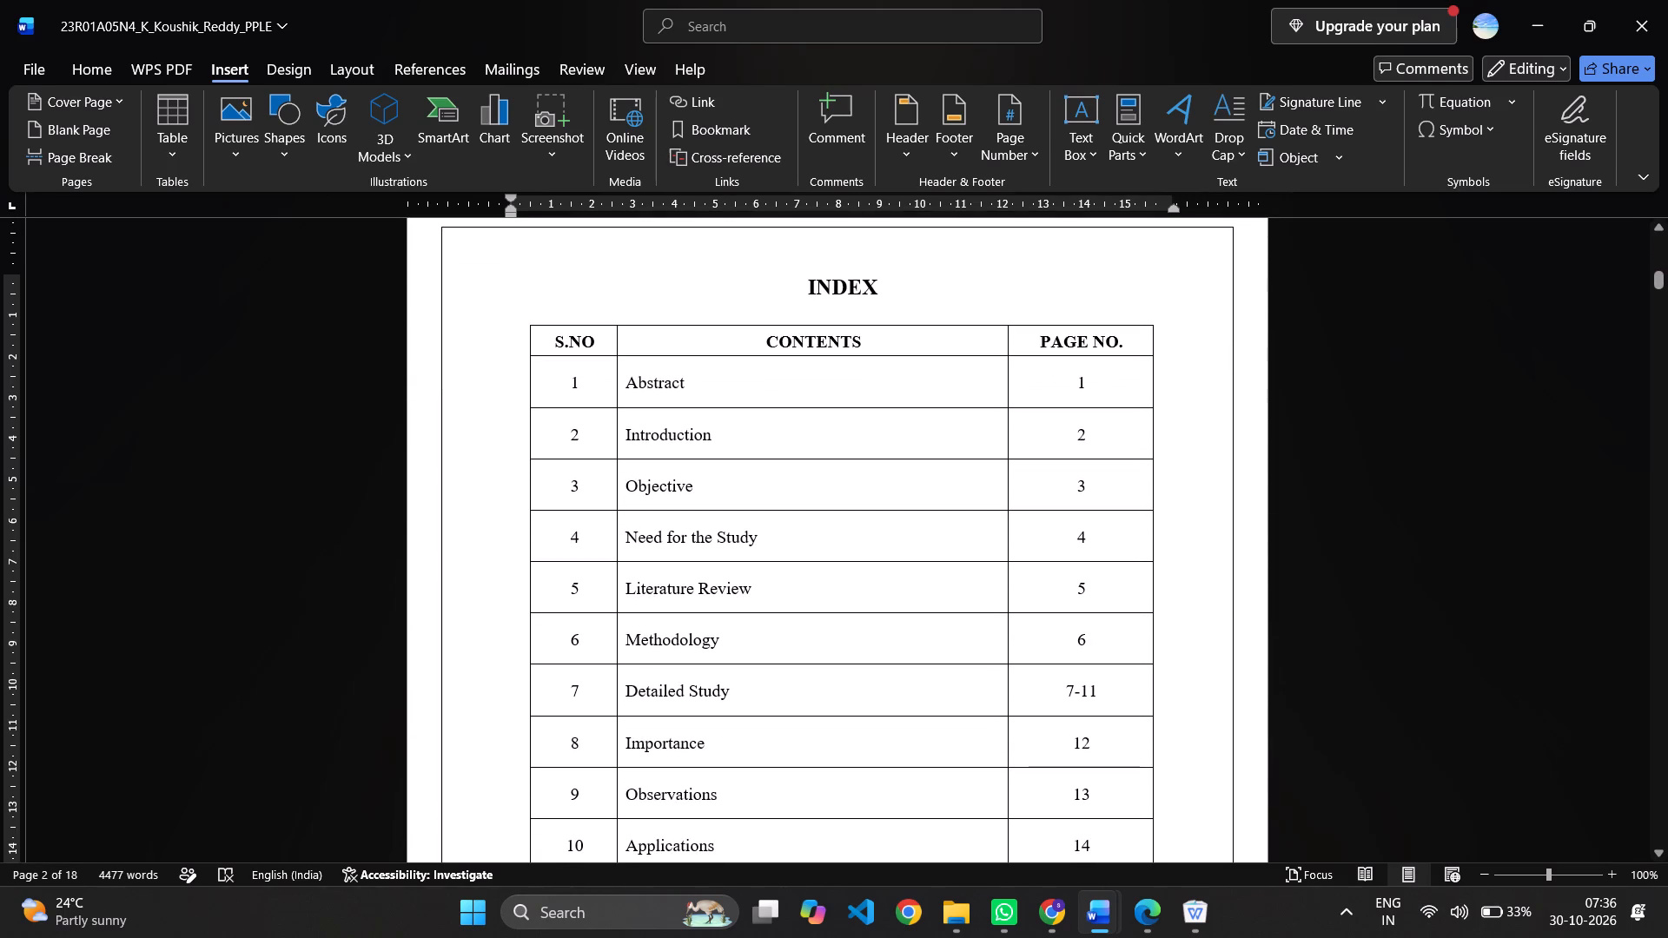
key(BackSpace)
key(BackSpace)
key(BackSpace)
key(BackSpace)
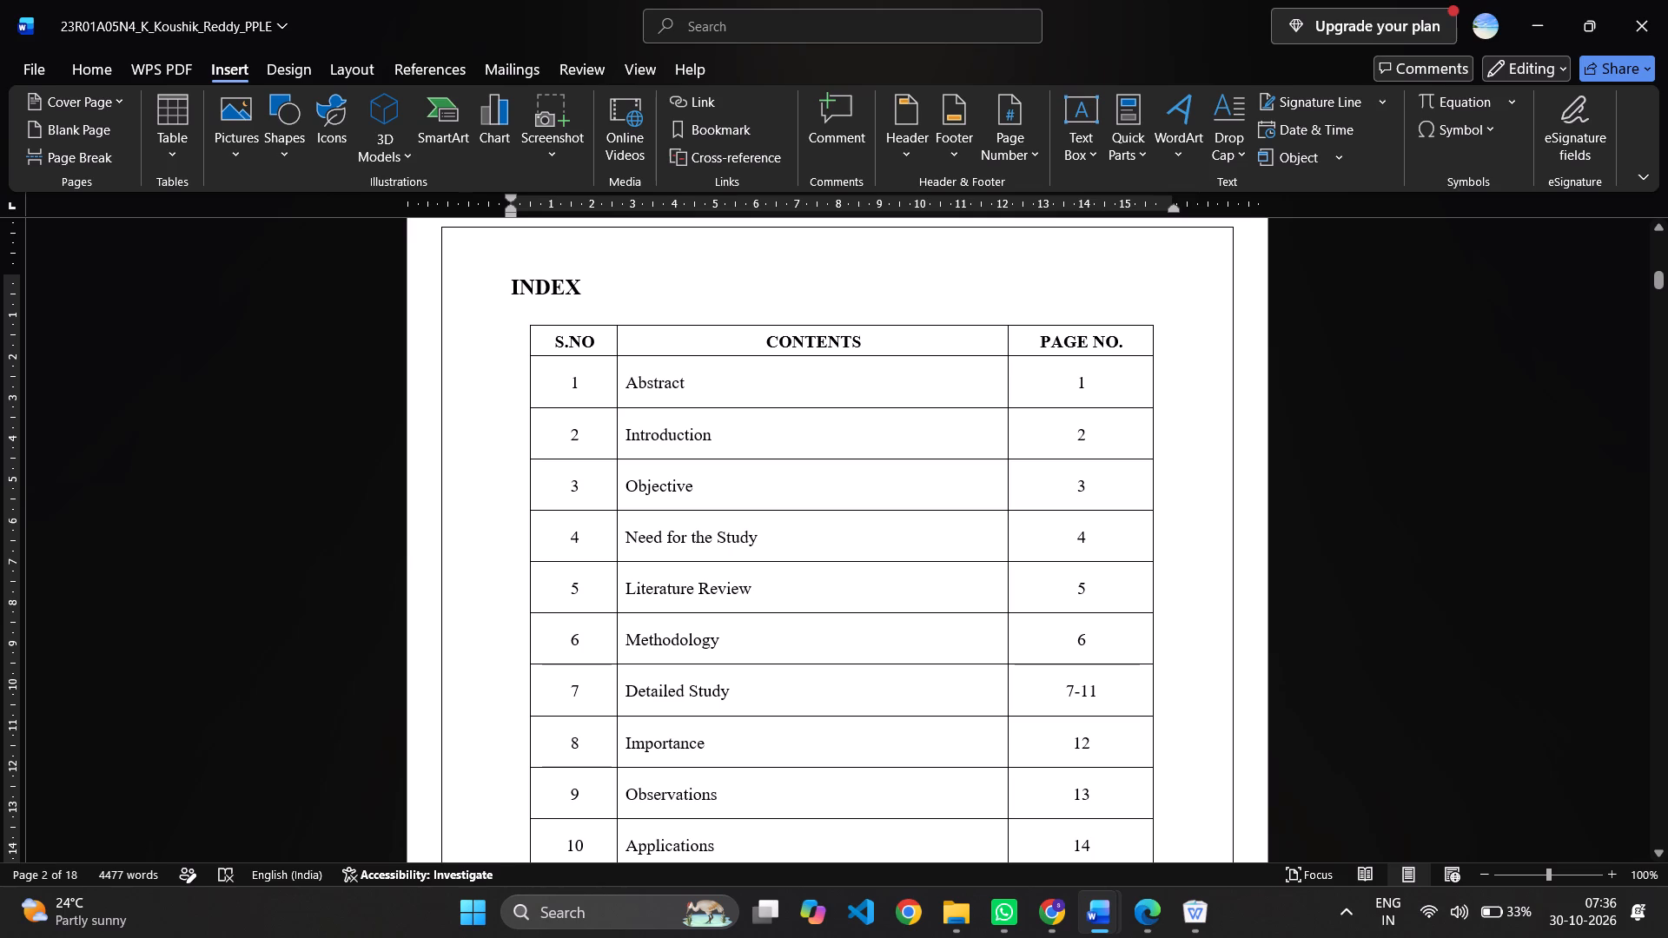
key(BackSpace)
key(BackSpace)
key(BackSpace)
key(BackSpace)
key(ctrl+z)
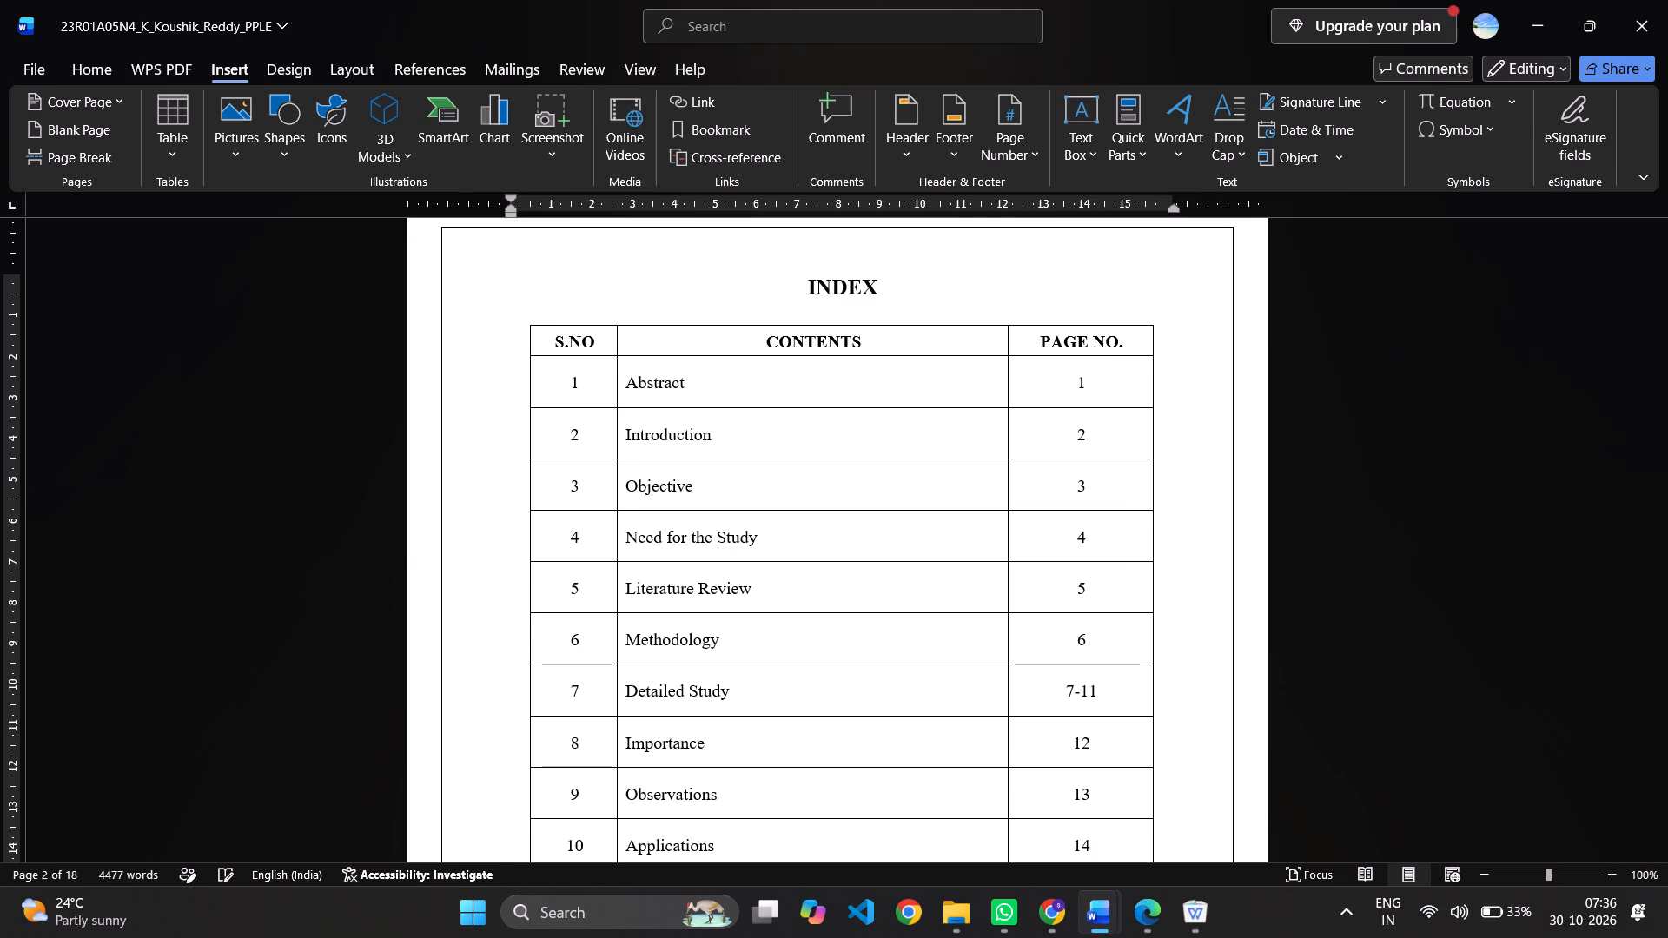
Examine the report's opening pages in the document and print preview, along with the available page range choices.
scroll(684, 291, up, 8)
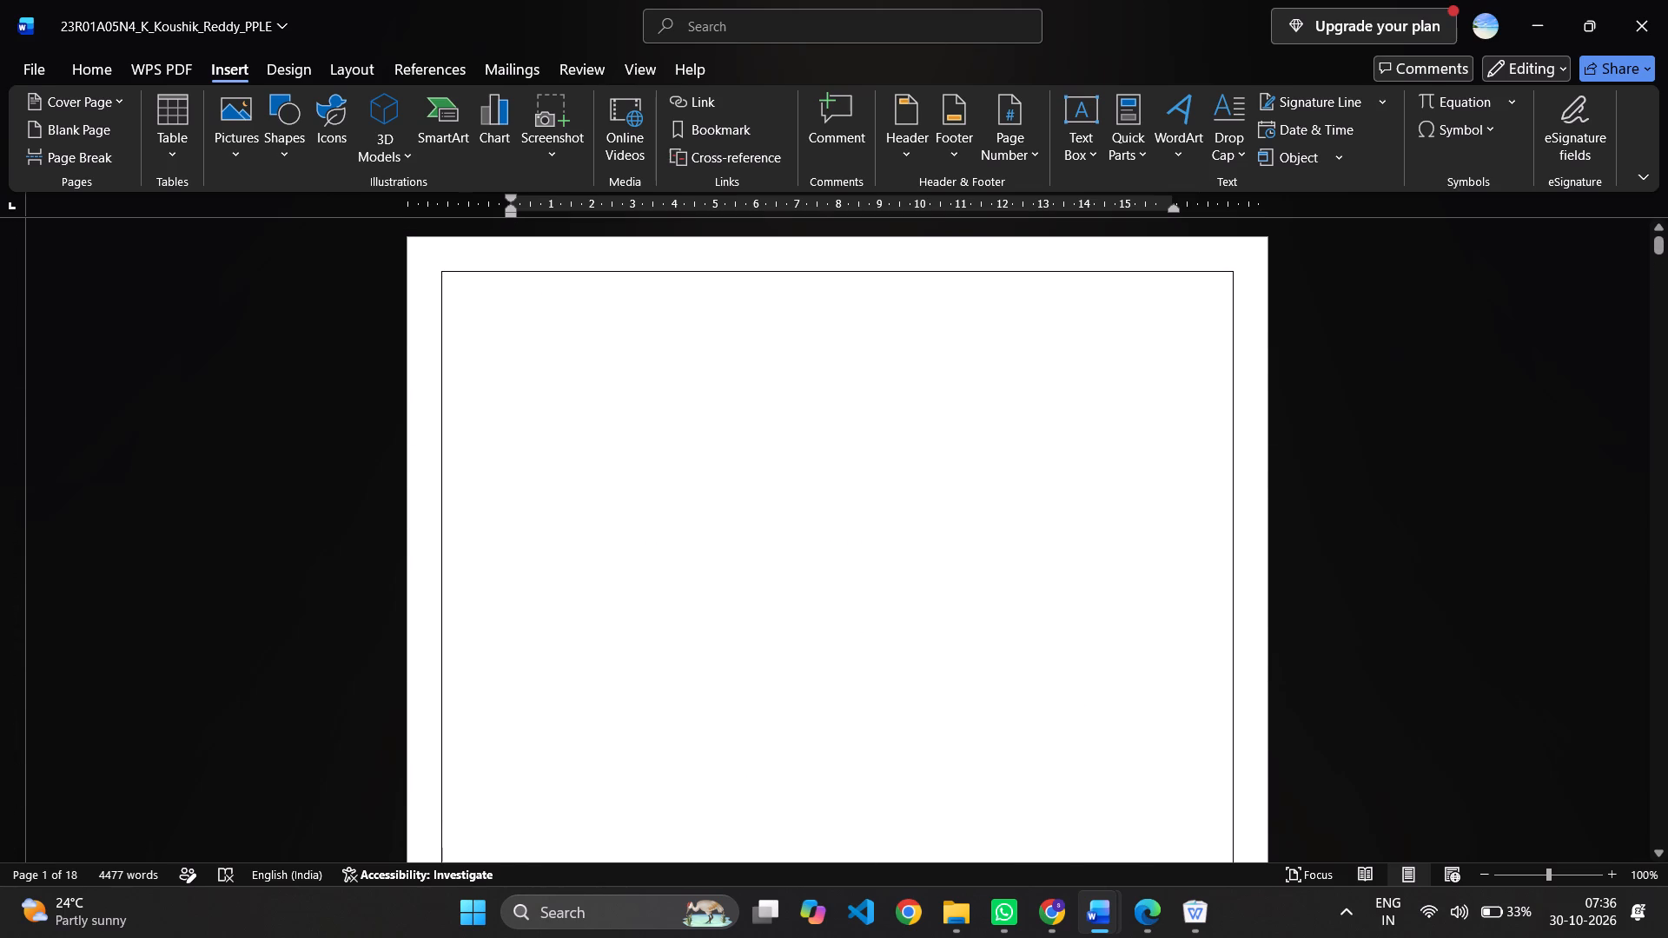
scroll(684, 291, down, 9)
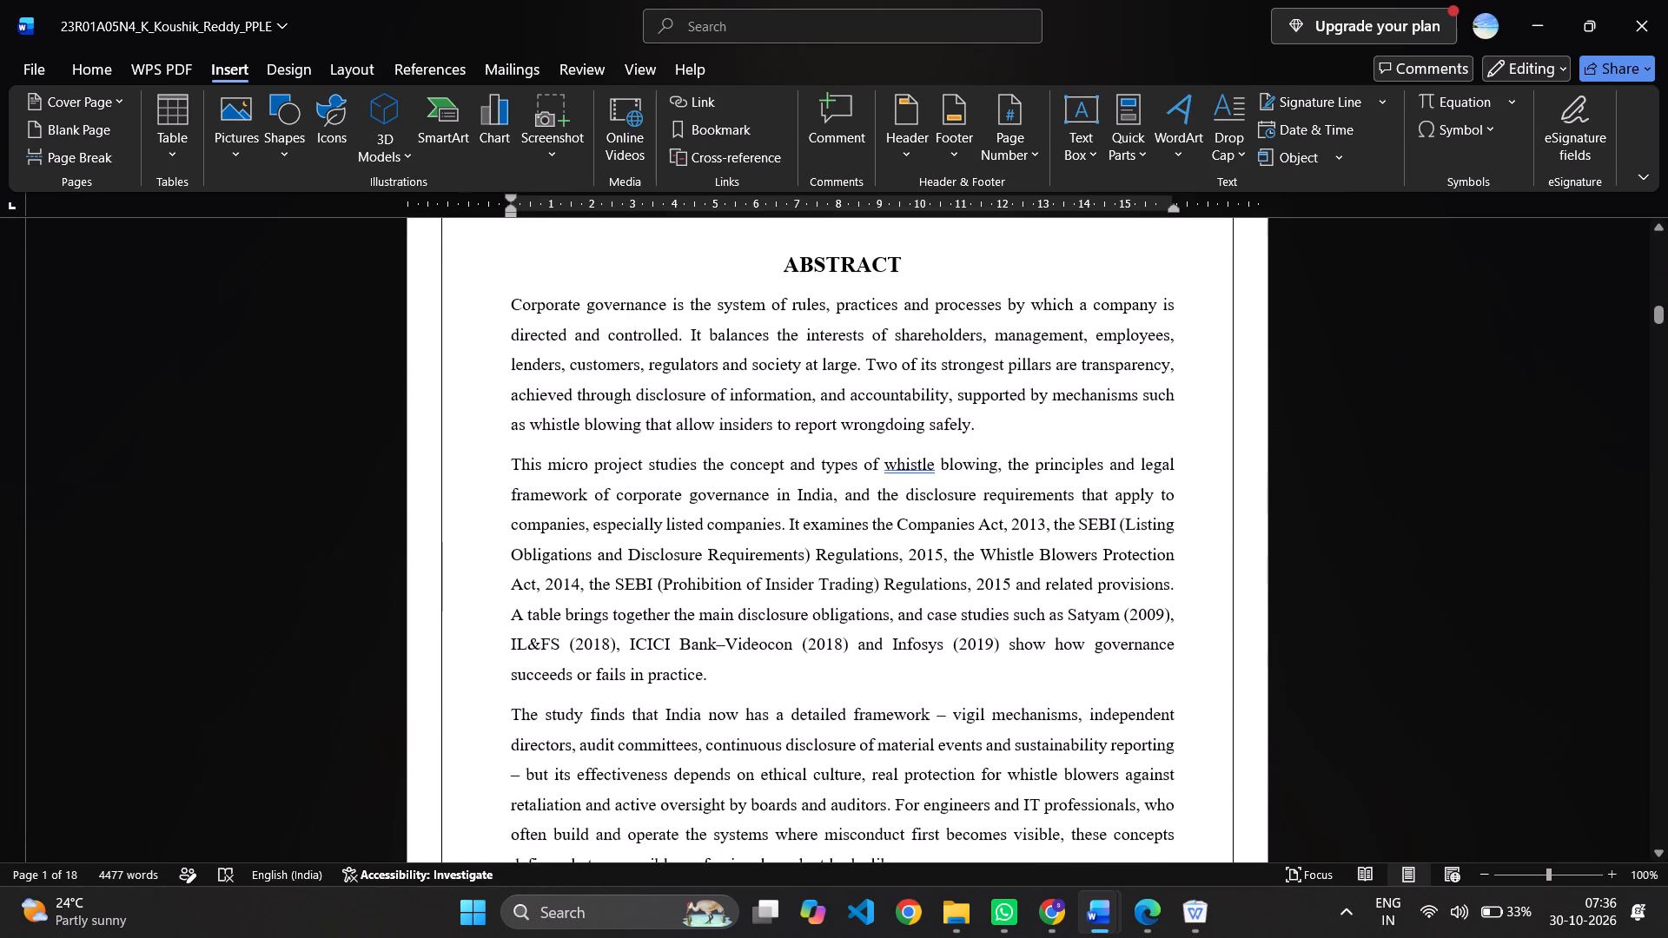
key(ctrl+p)
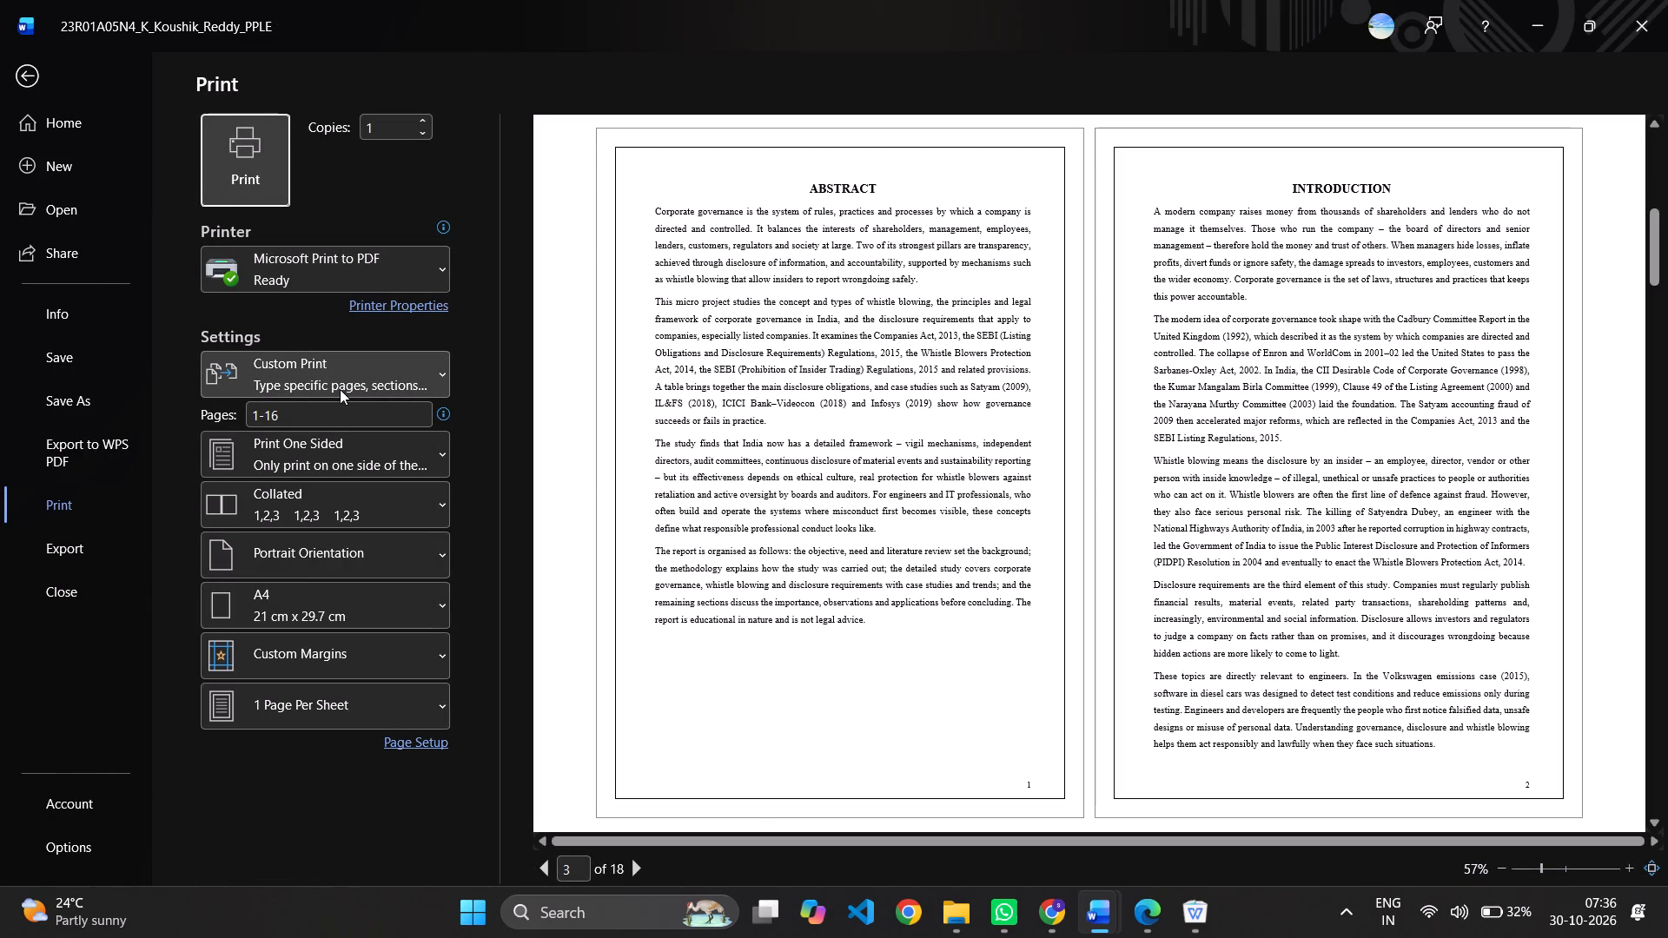
scroll(895, 421, up, 2)
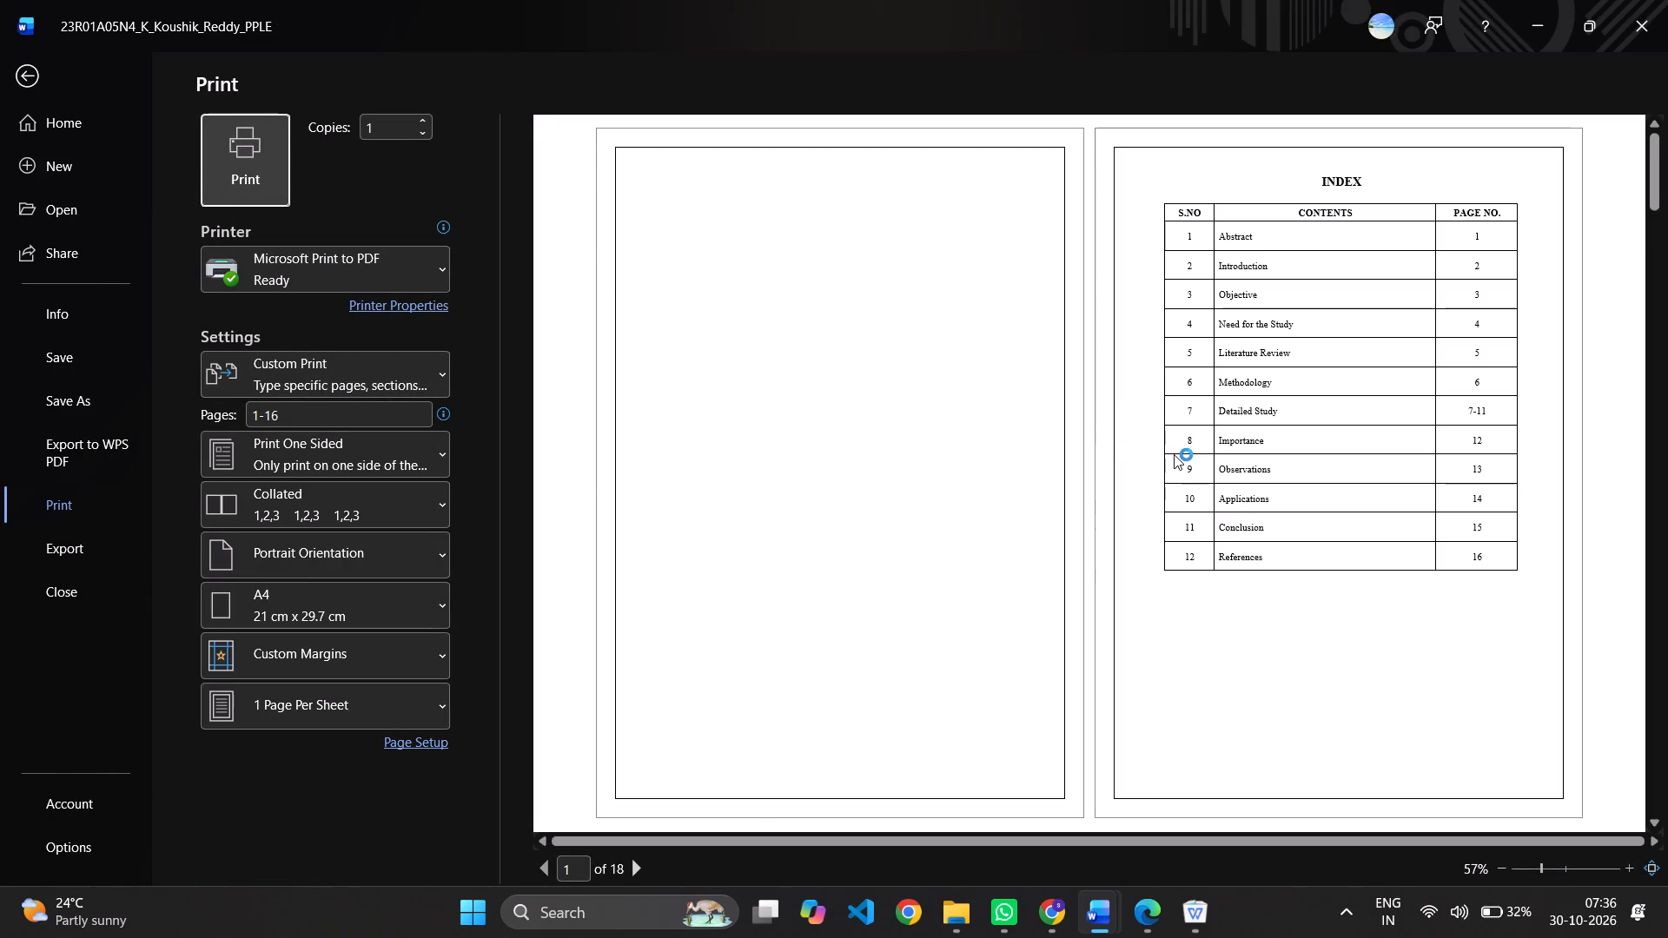
click(1174, 454)
double_click(1174, 454)
ctrl+scroll(1174, 454, up, 2)
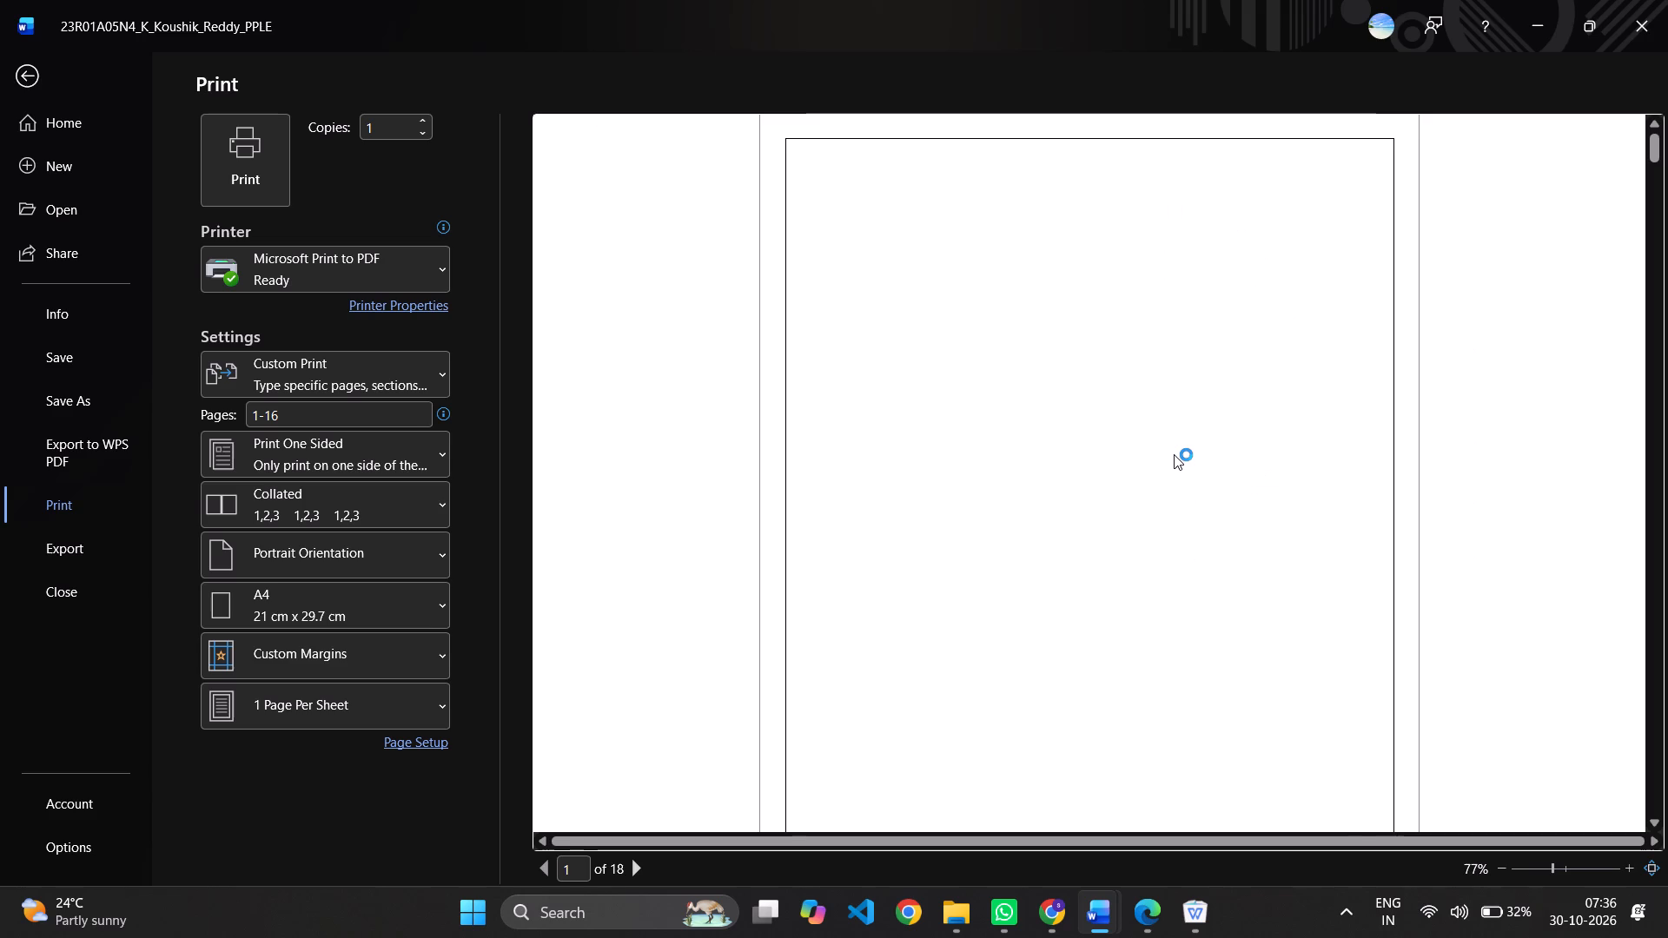
scroll(1174, 454, up, 13)
scroll(1174, 454, down, 4)
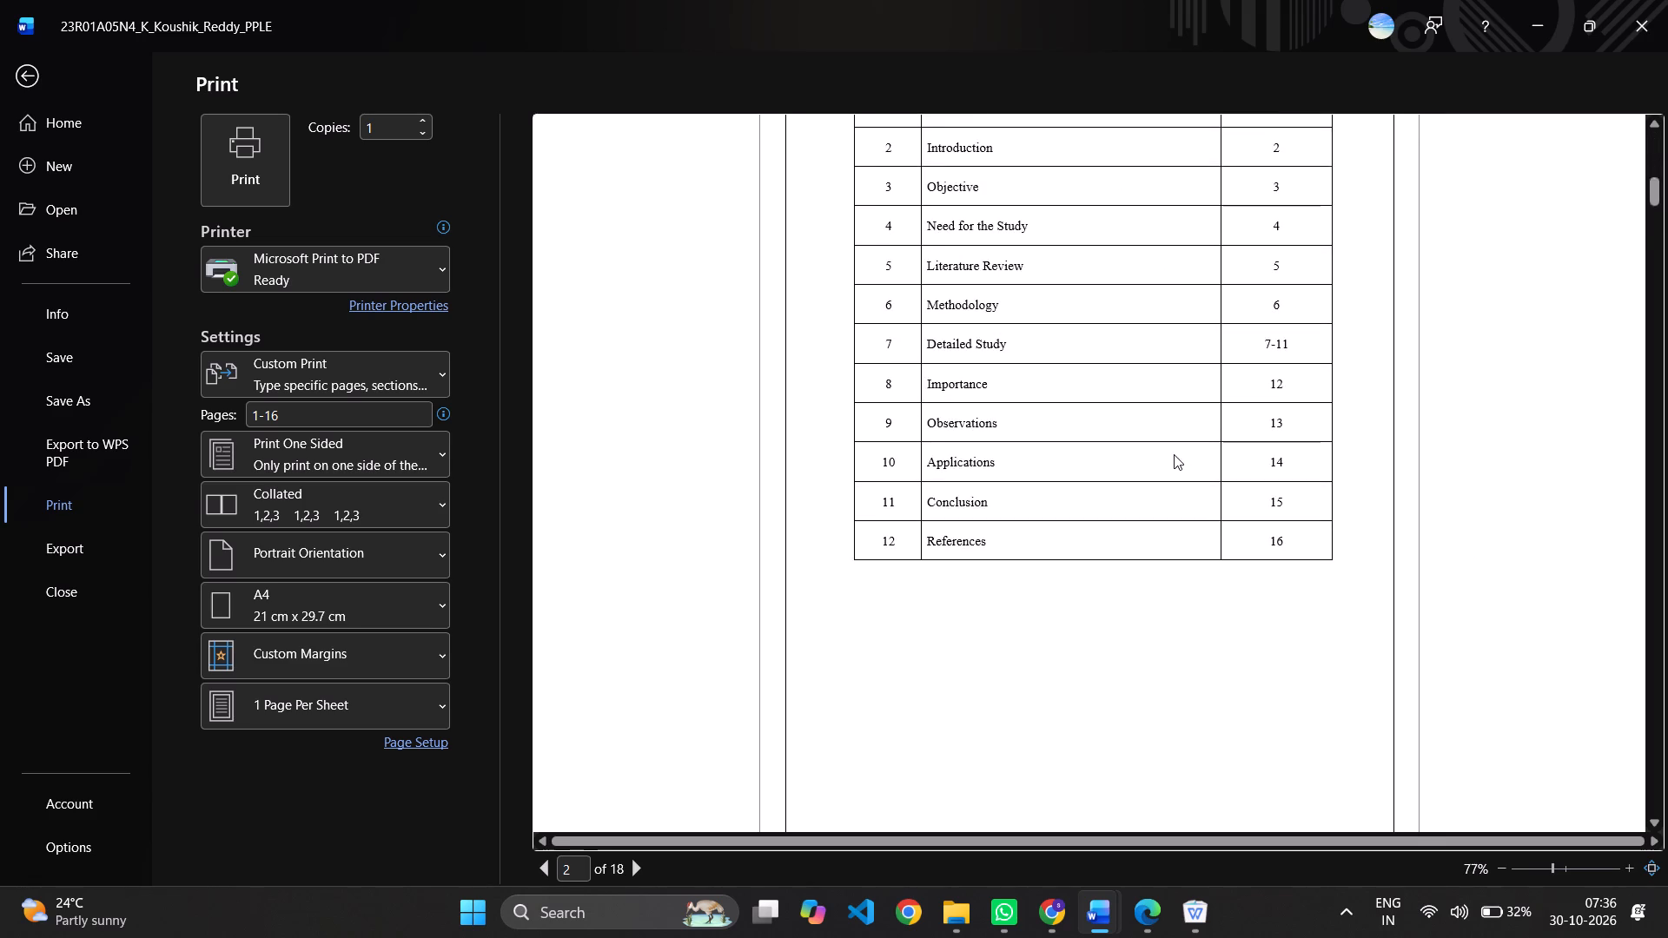
scroll(1174, 454, up, 1)
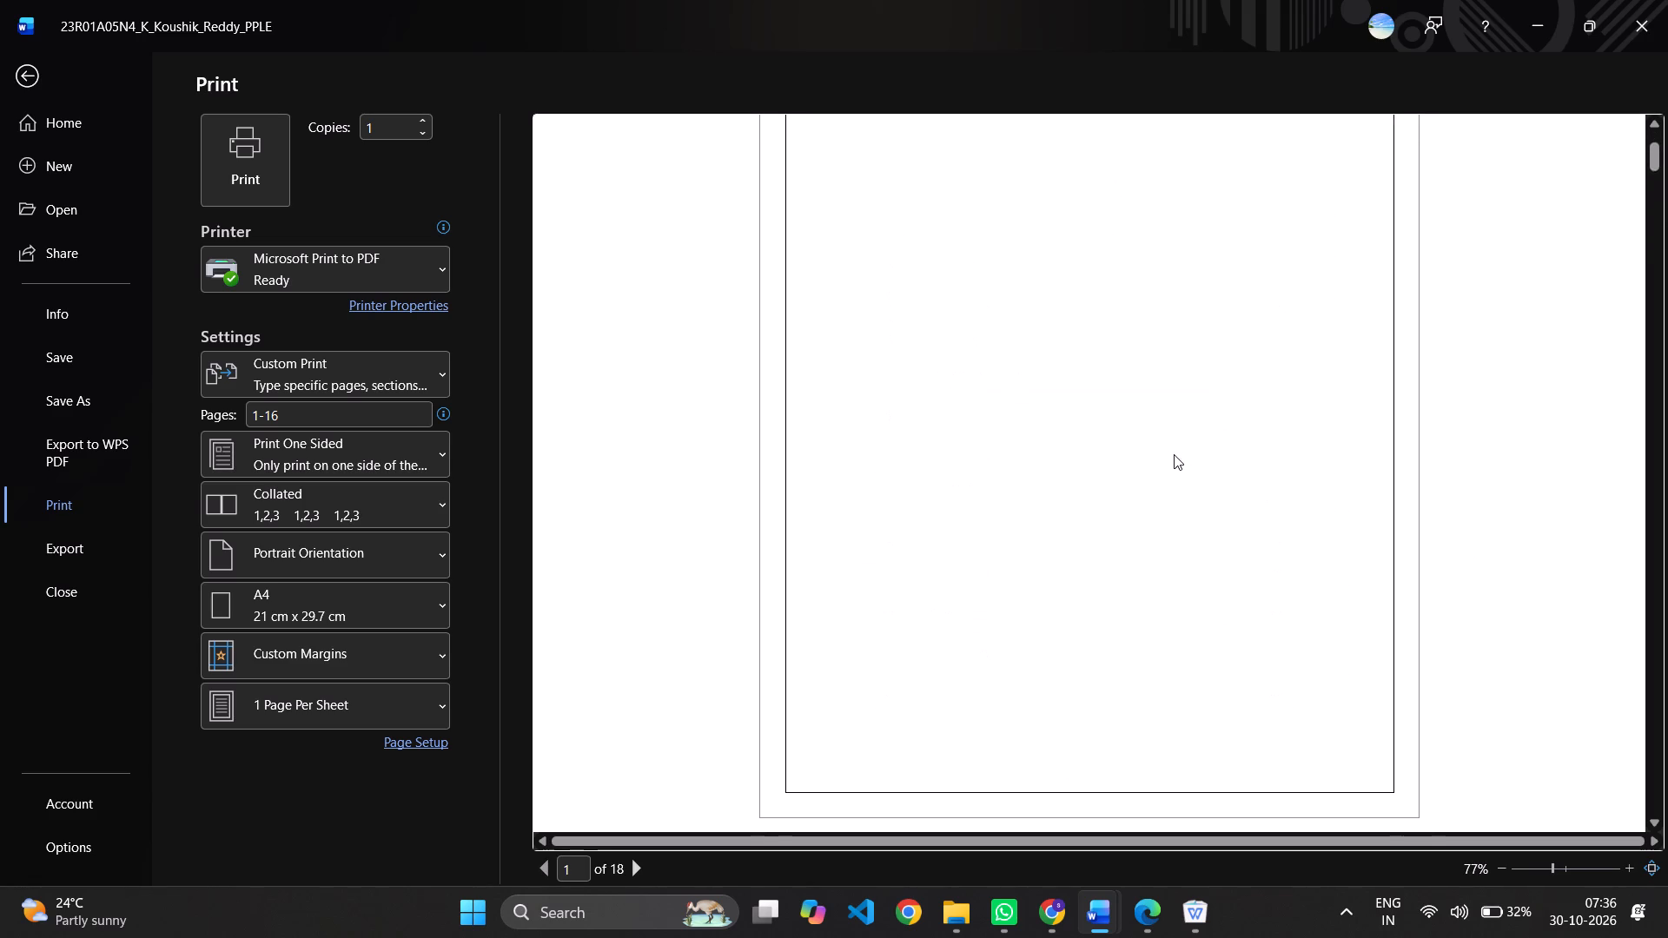
click(378, 374)
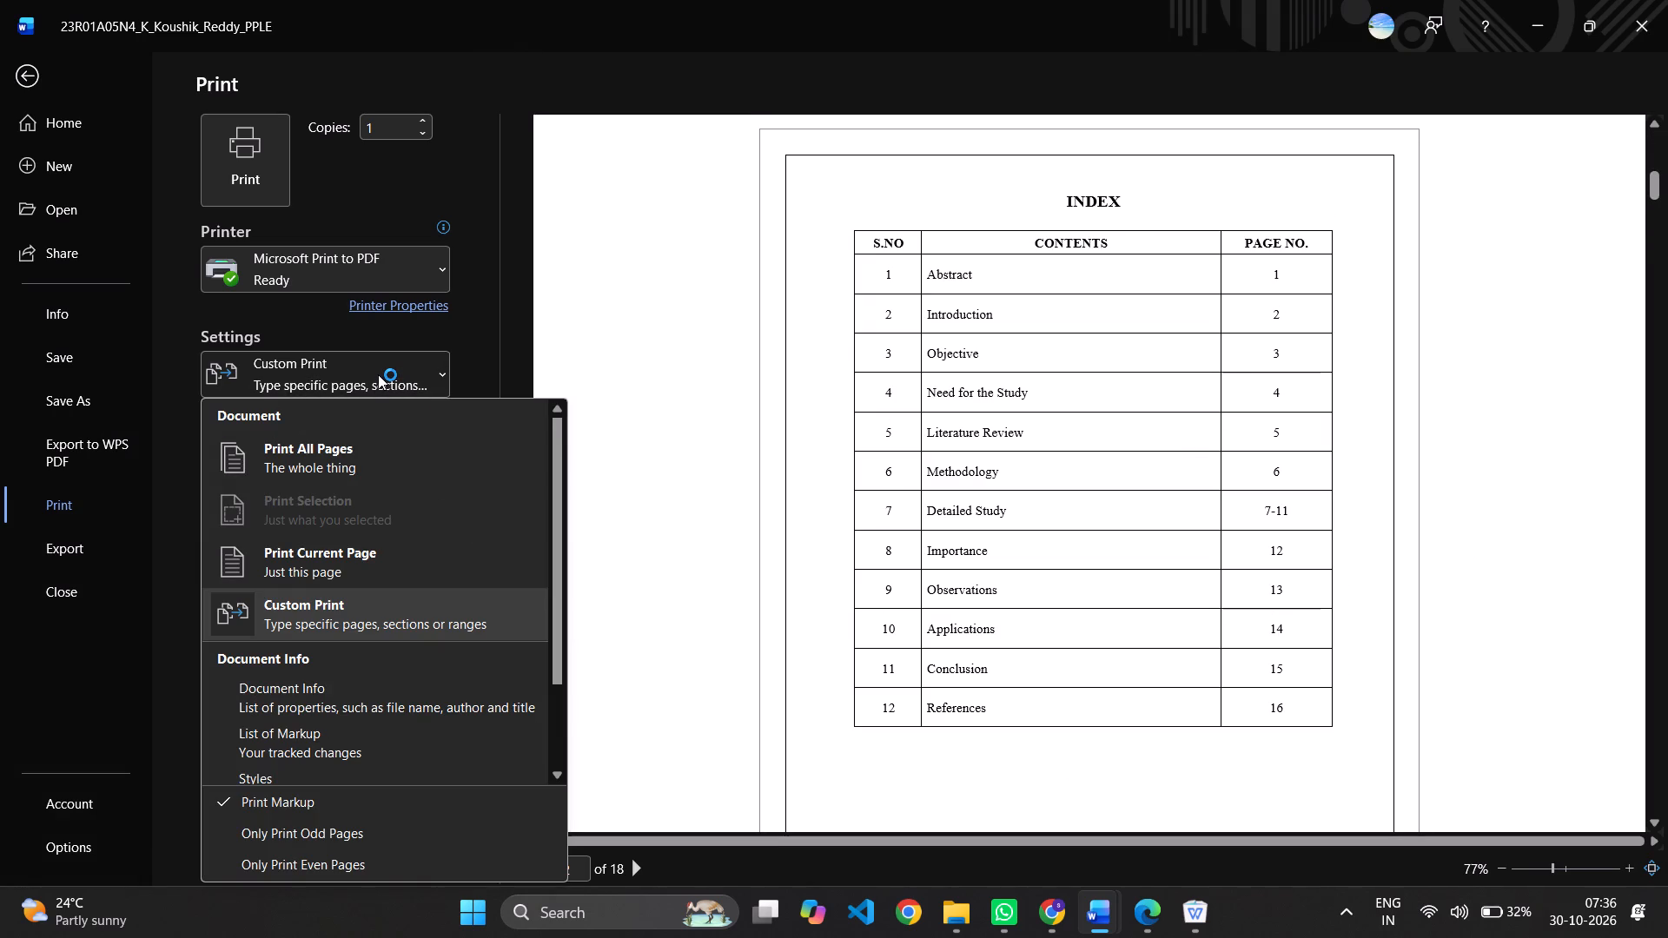
scroll(973, 439, down, 1)
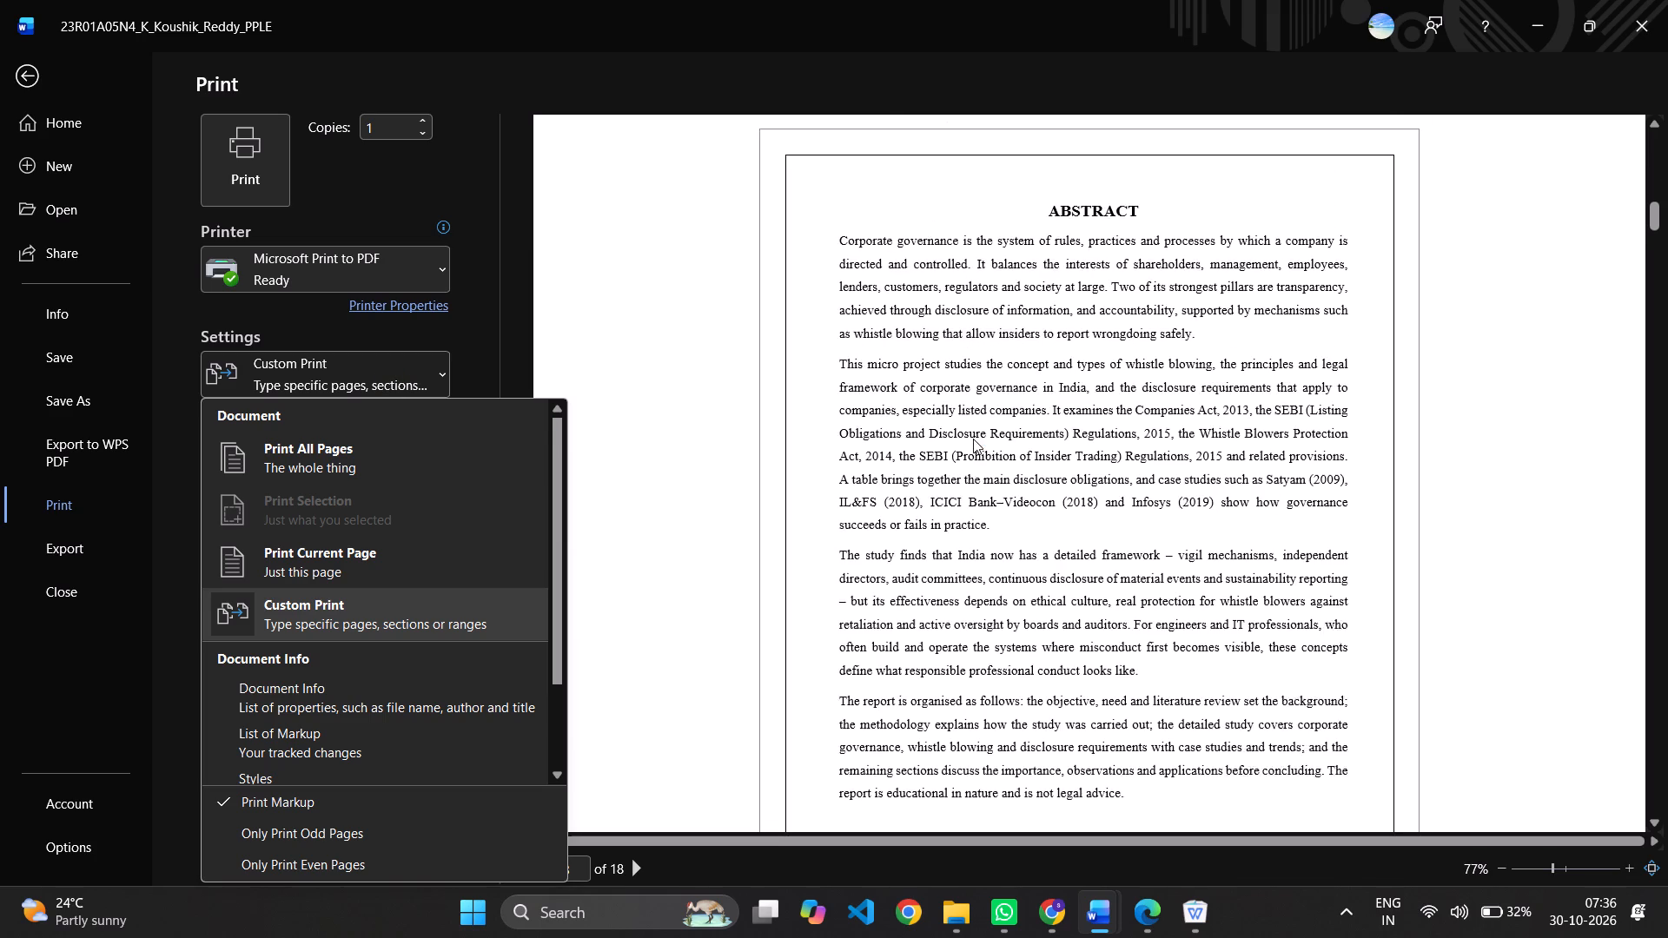
scroll(973, 439, down, 2)
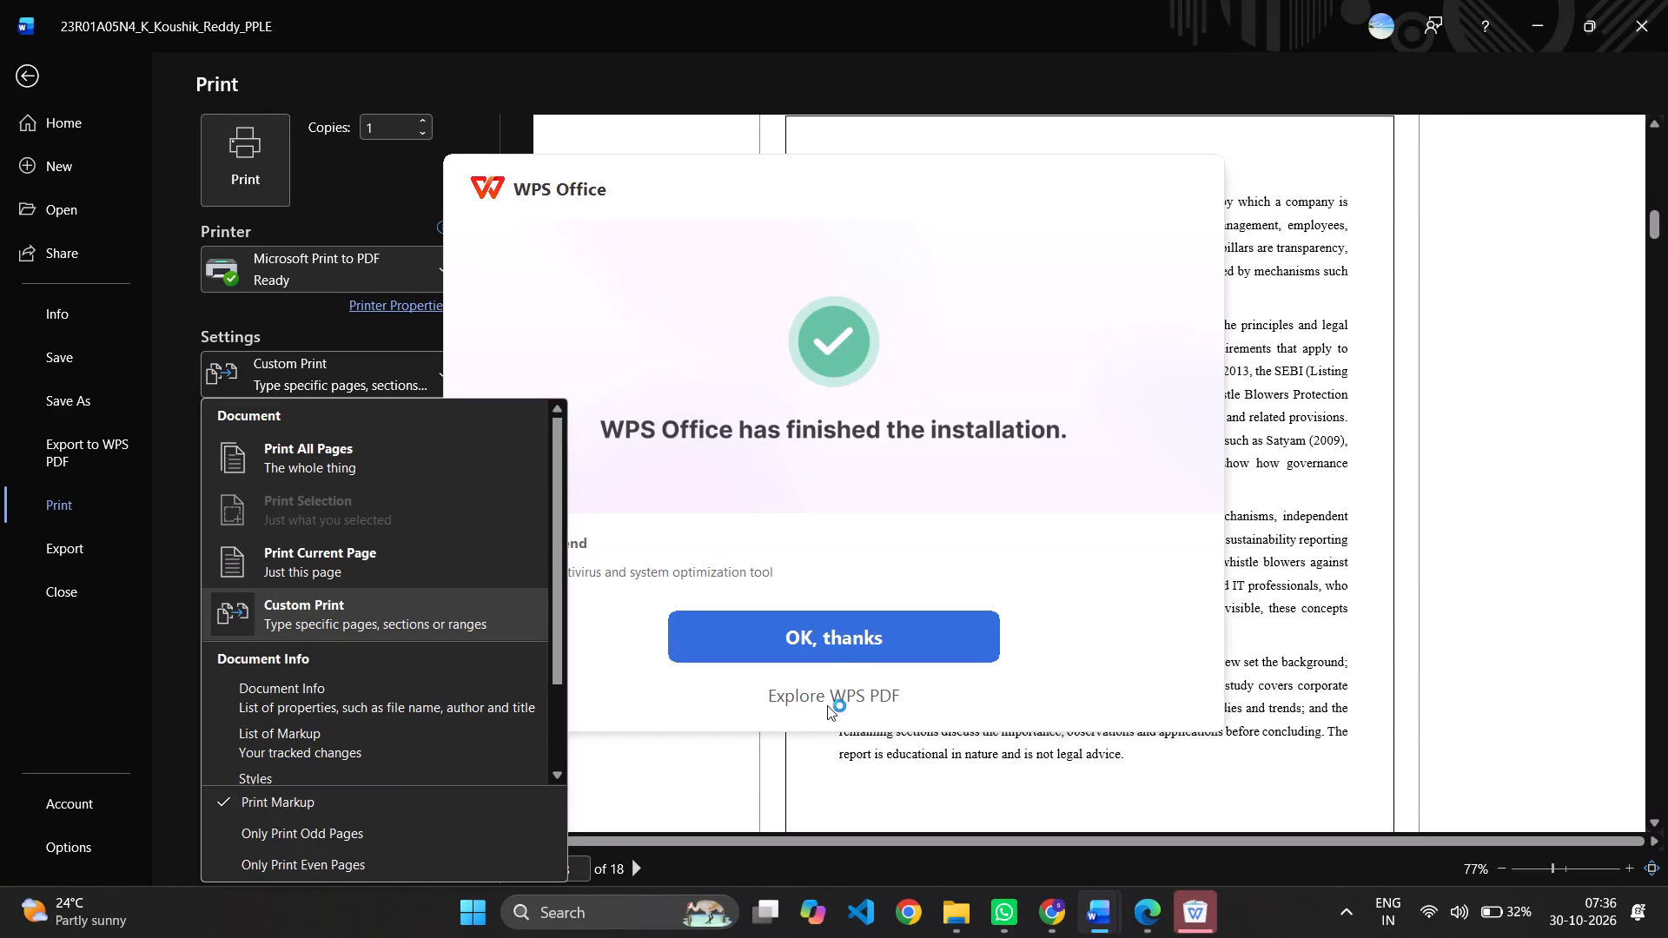
Dismiss the WPS Office installation notice and its follow-up windows, close WPS Office, and return to the report's print view.
click(837, 650)
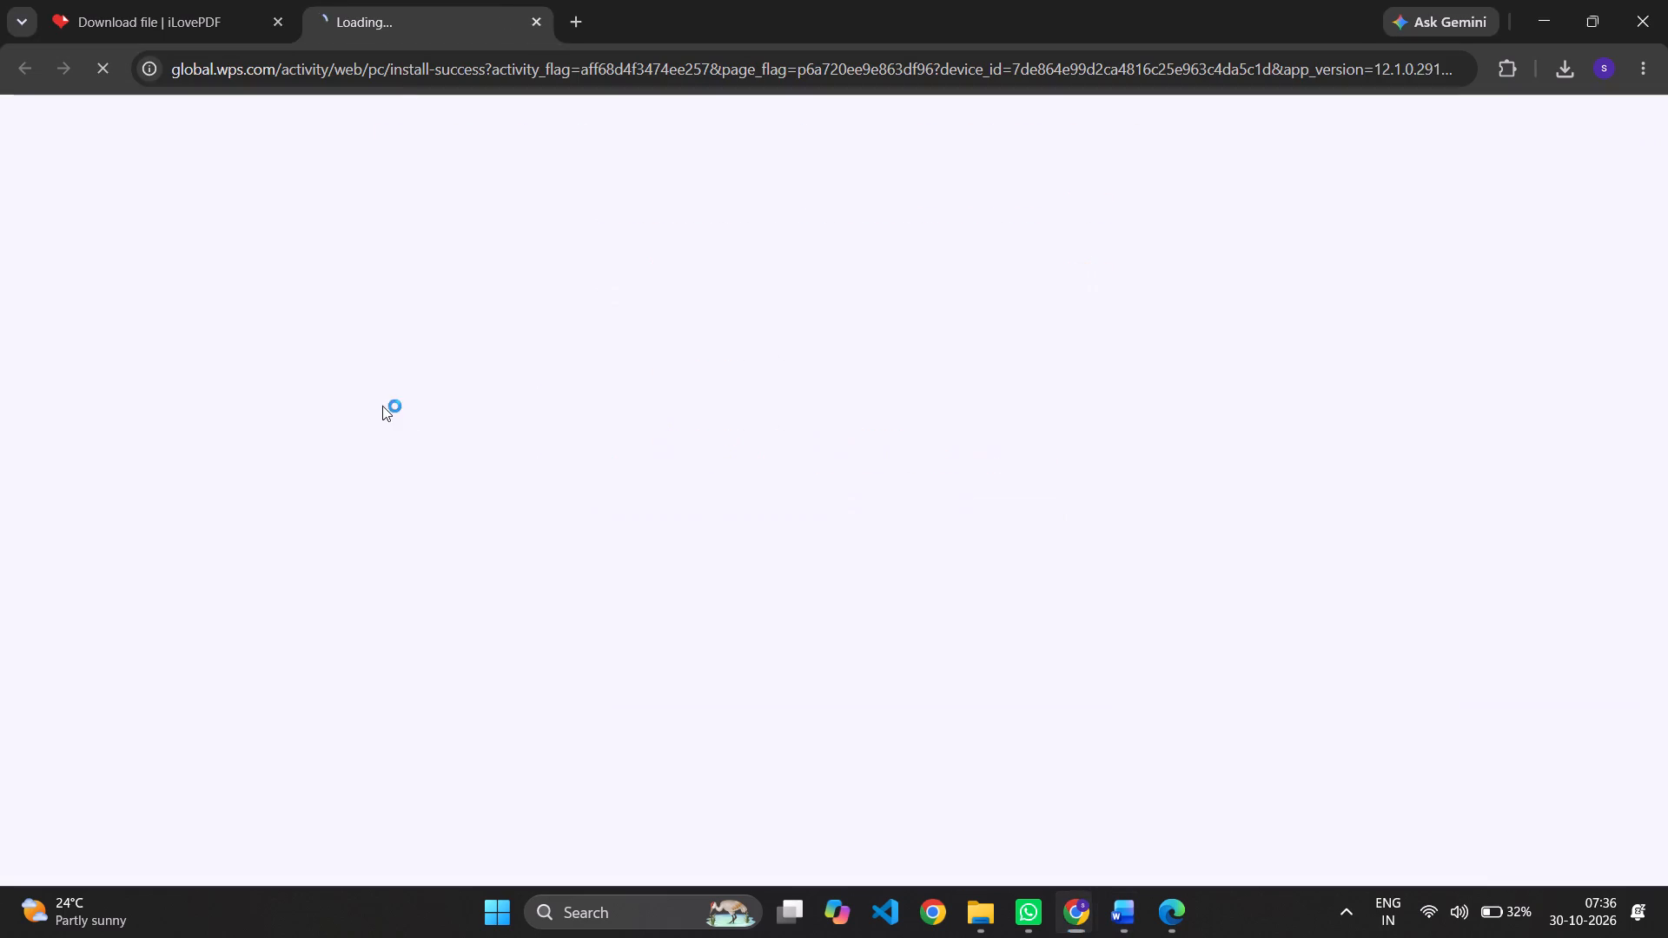
click(534, 18)
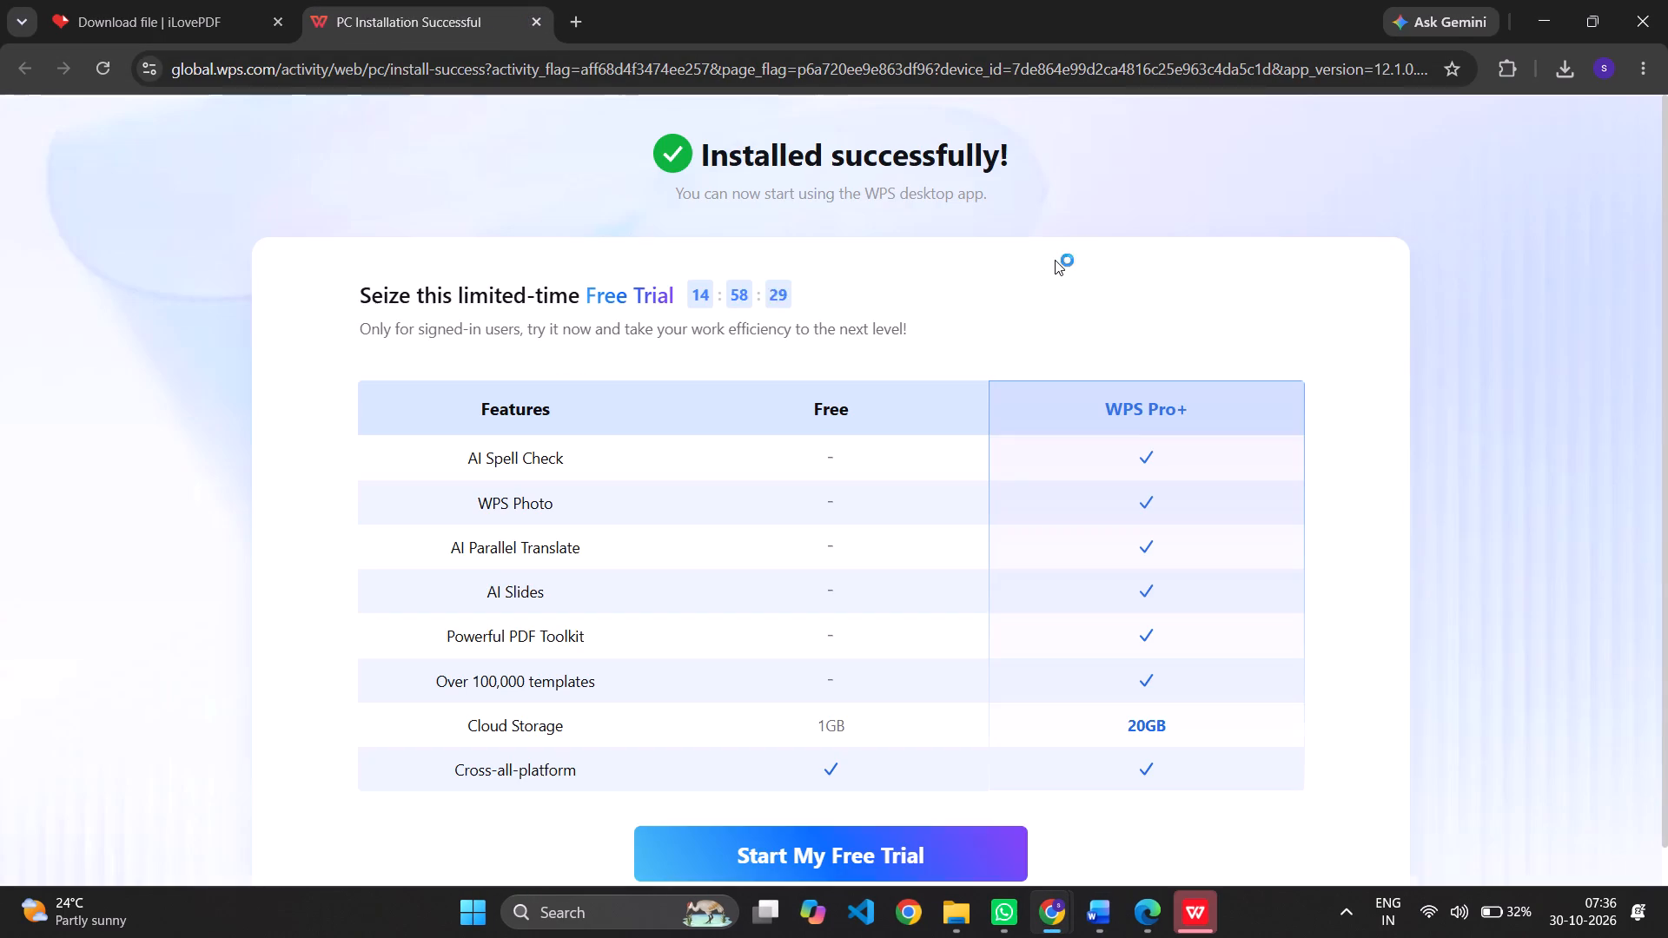
click(1547, 0)
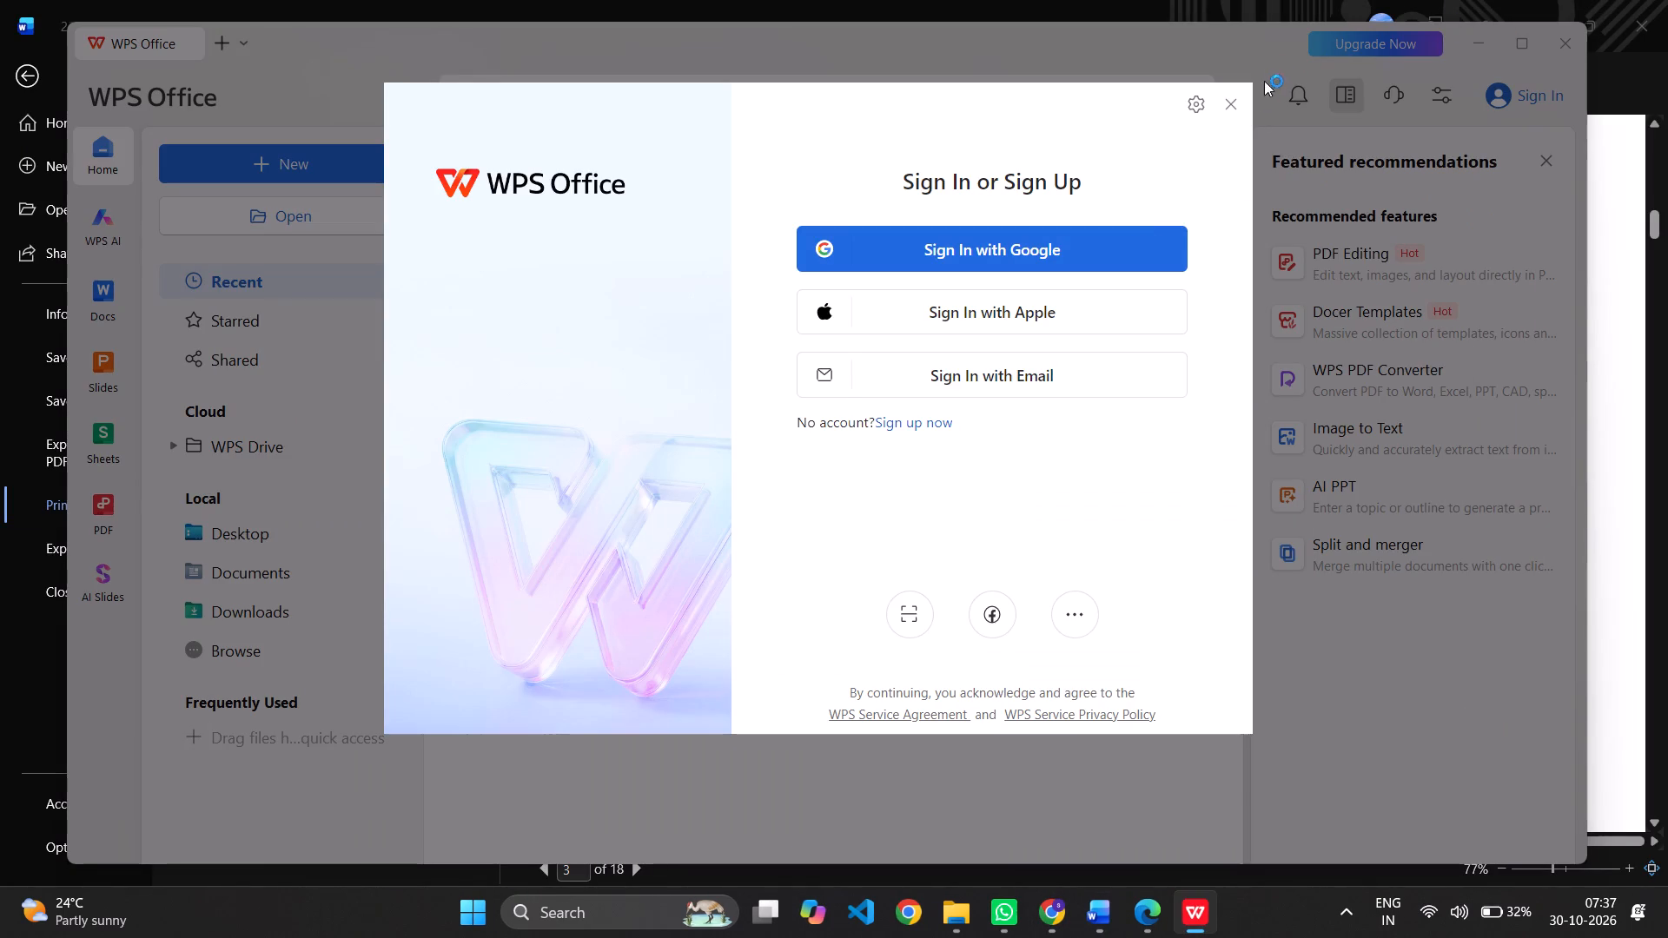
click(1244, 104)
click(1223, 109)
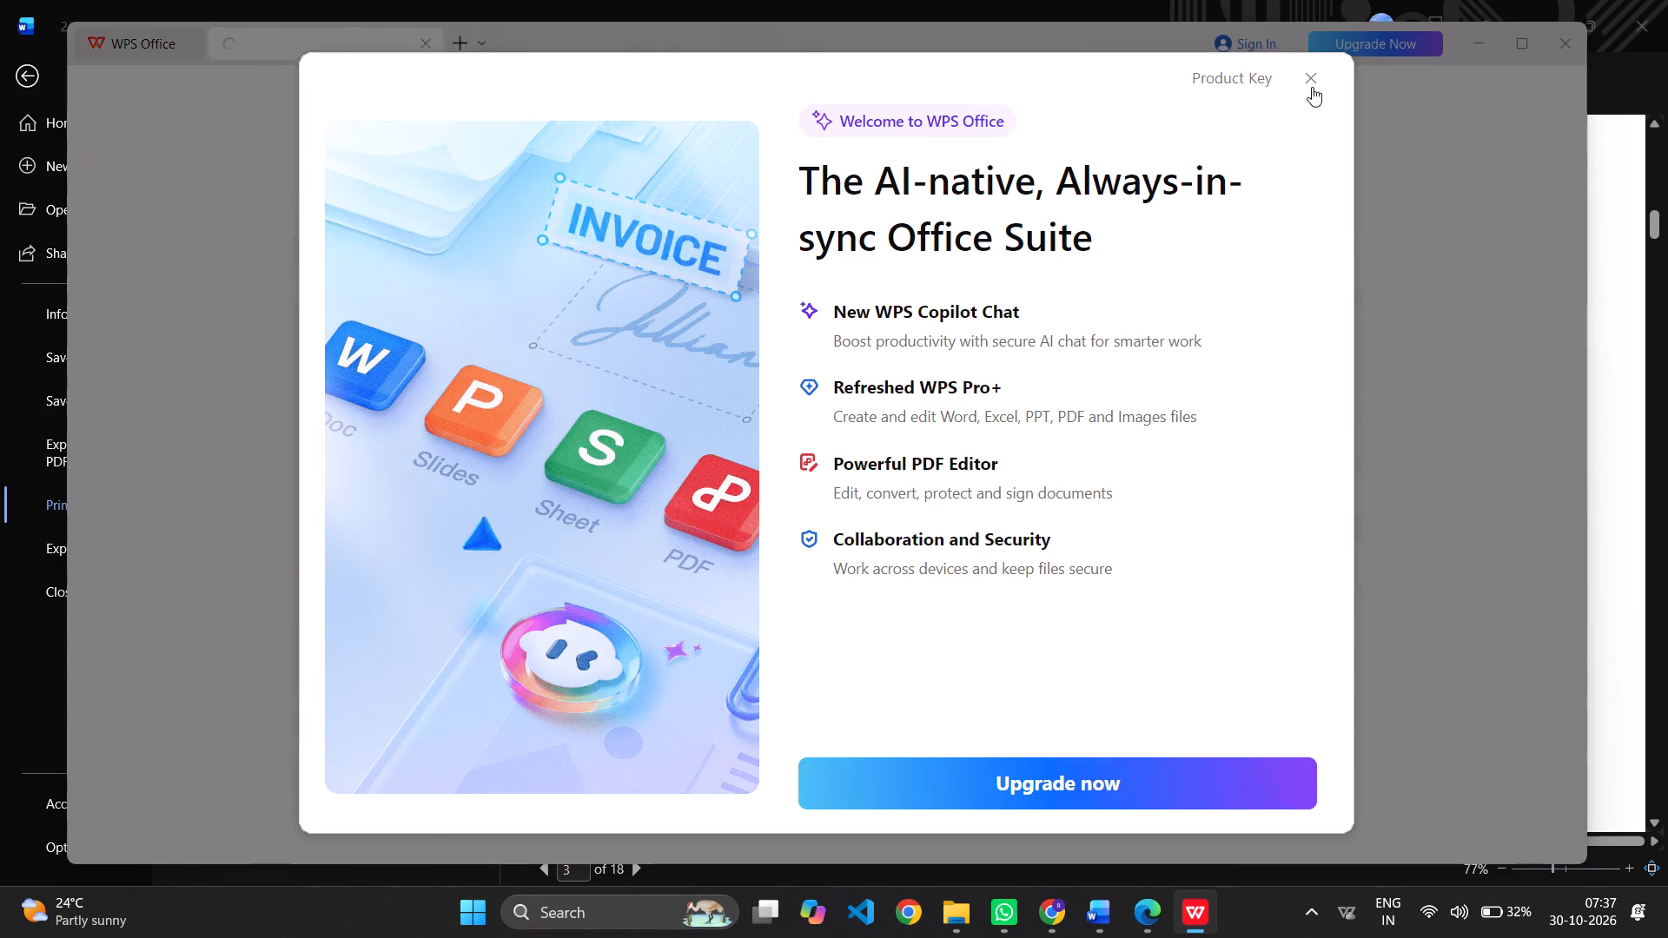
click(1312, 87)
click(1568, 37)
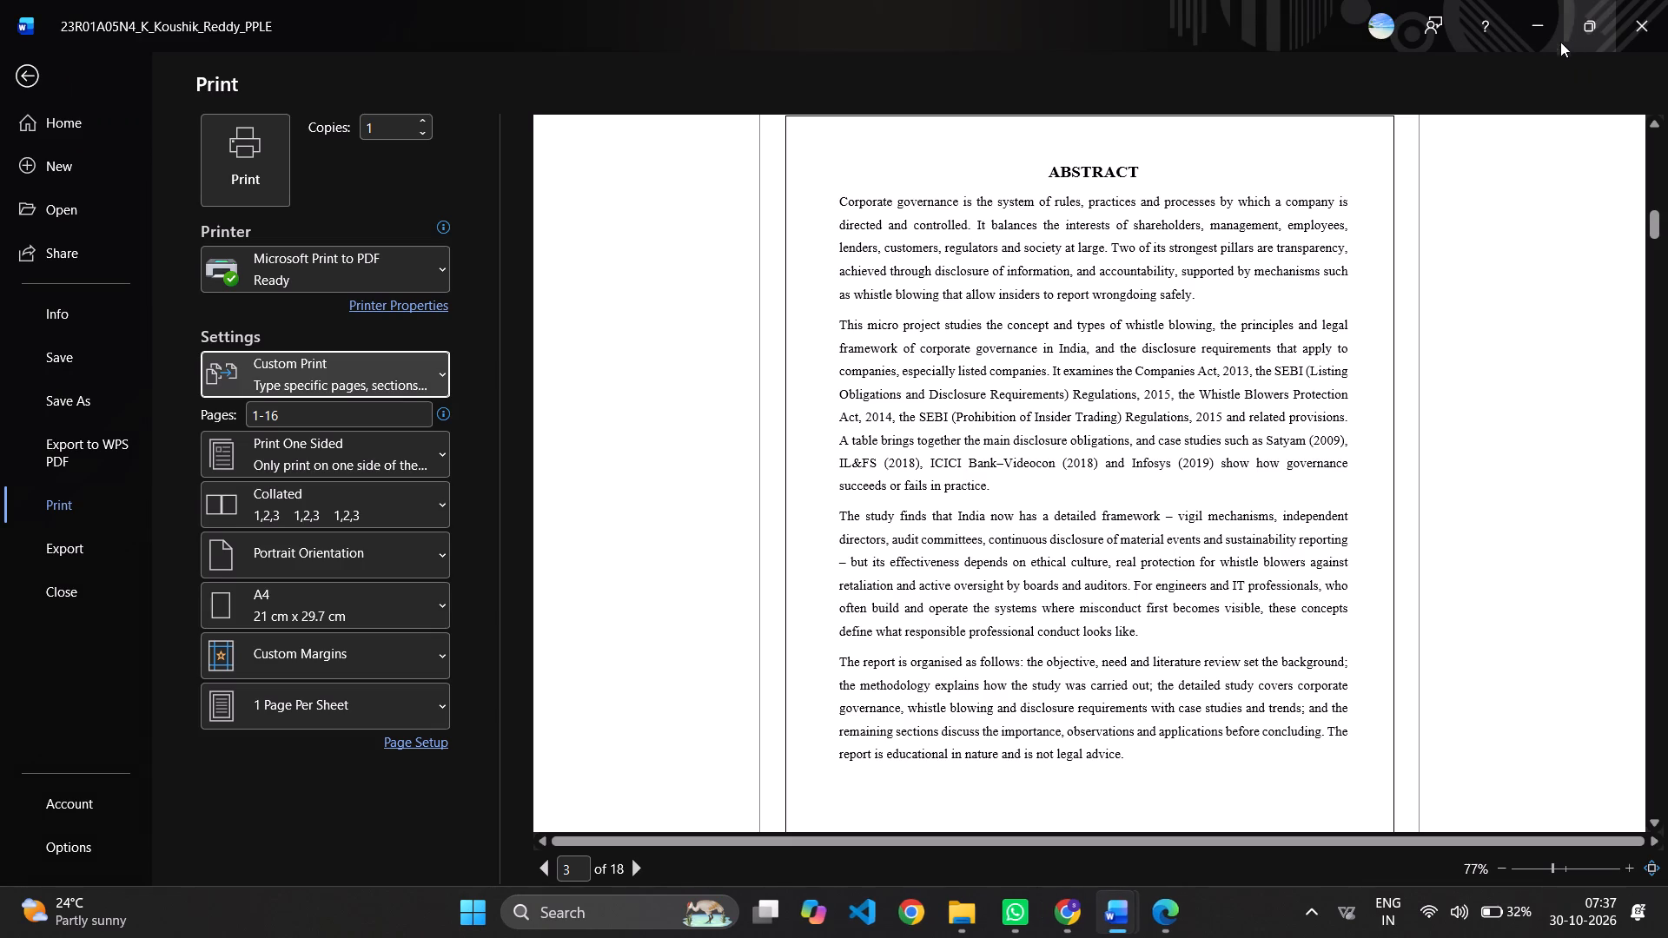
Print only the current INDEX page to a PDF named index in the Downloads folder.
click(395, 372)
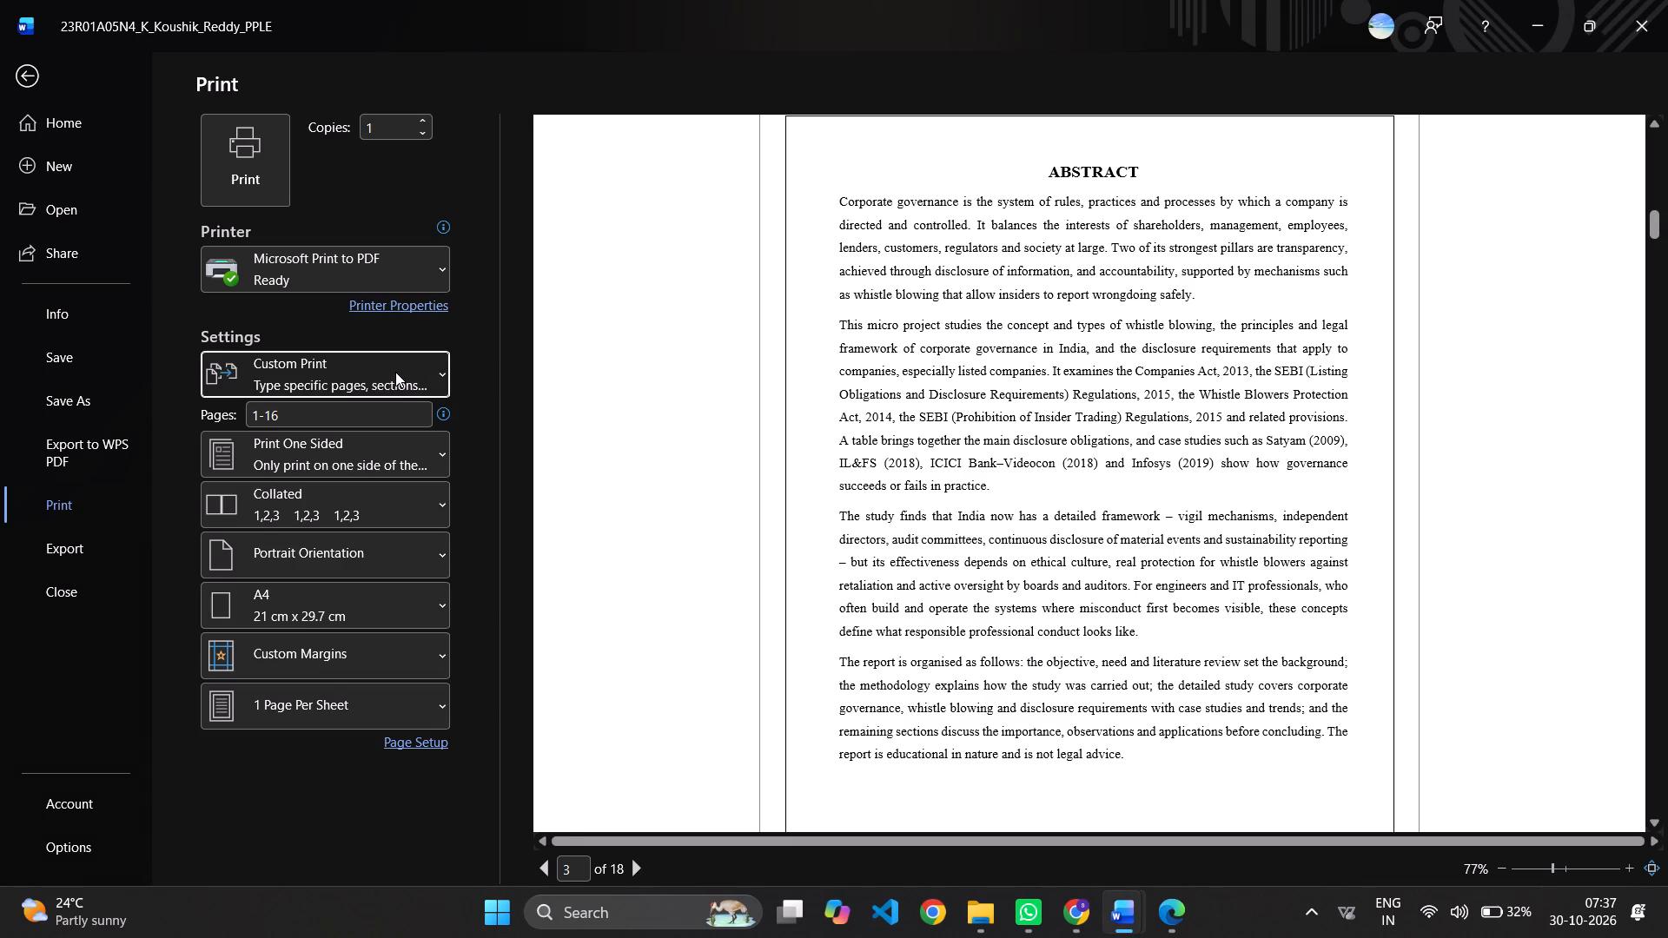
scroll(1072, 486, up, 1)
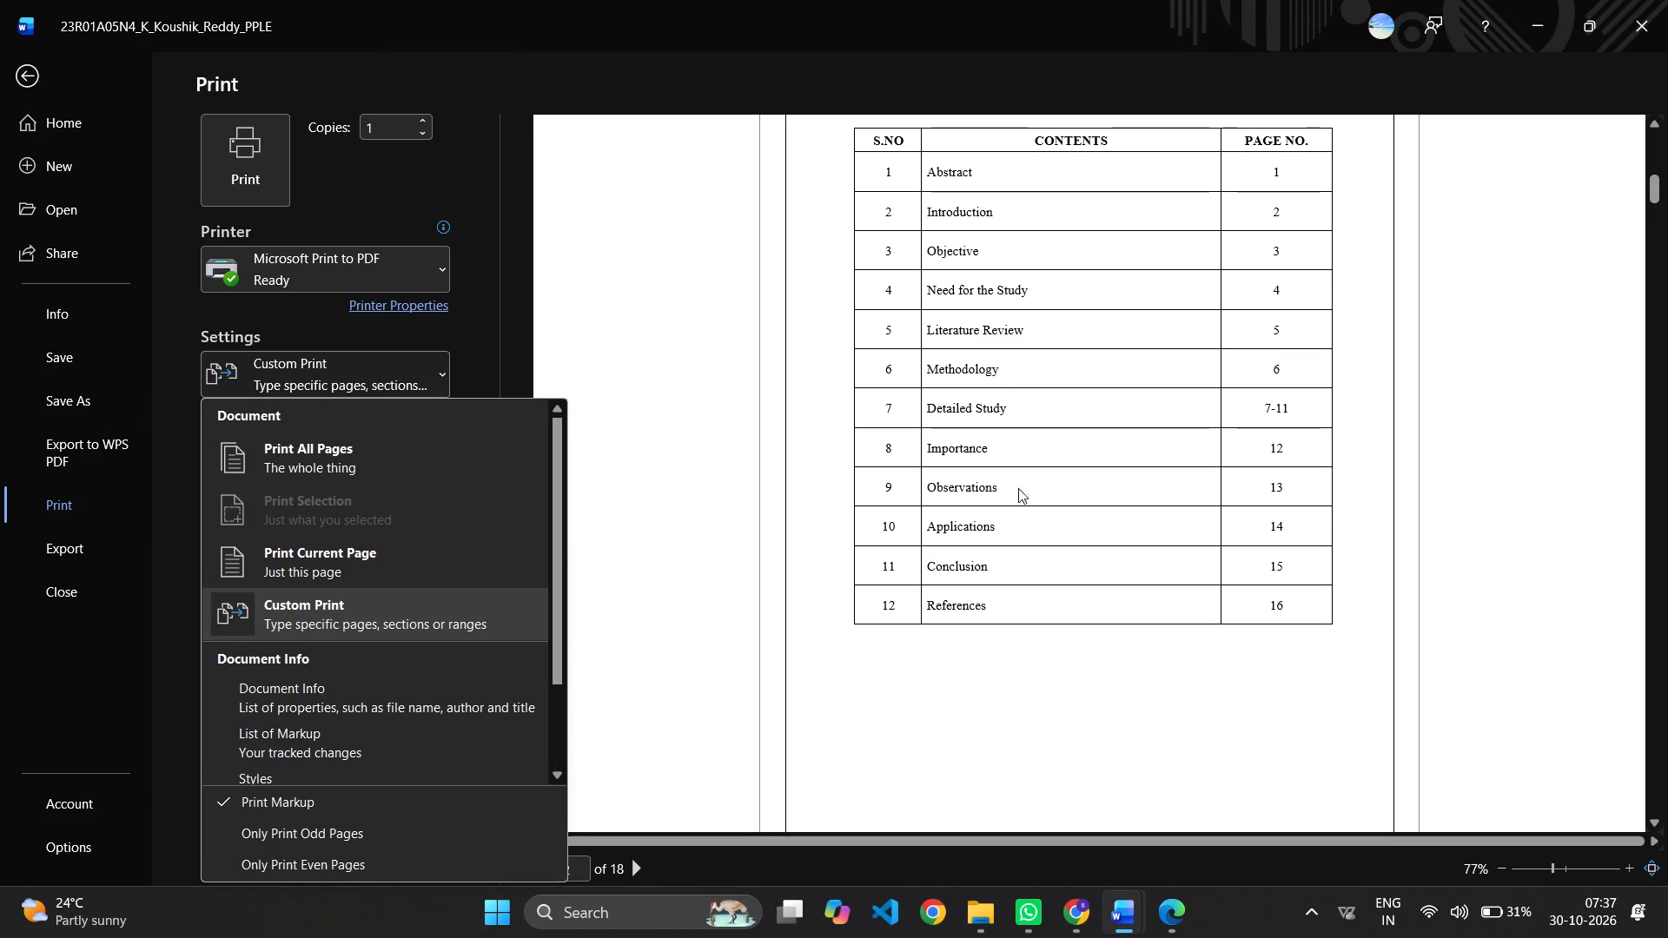
click(356, 543)
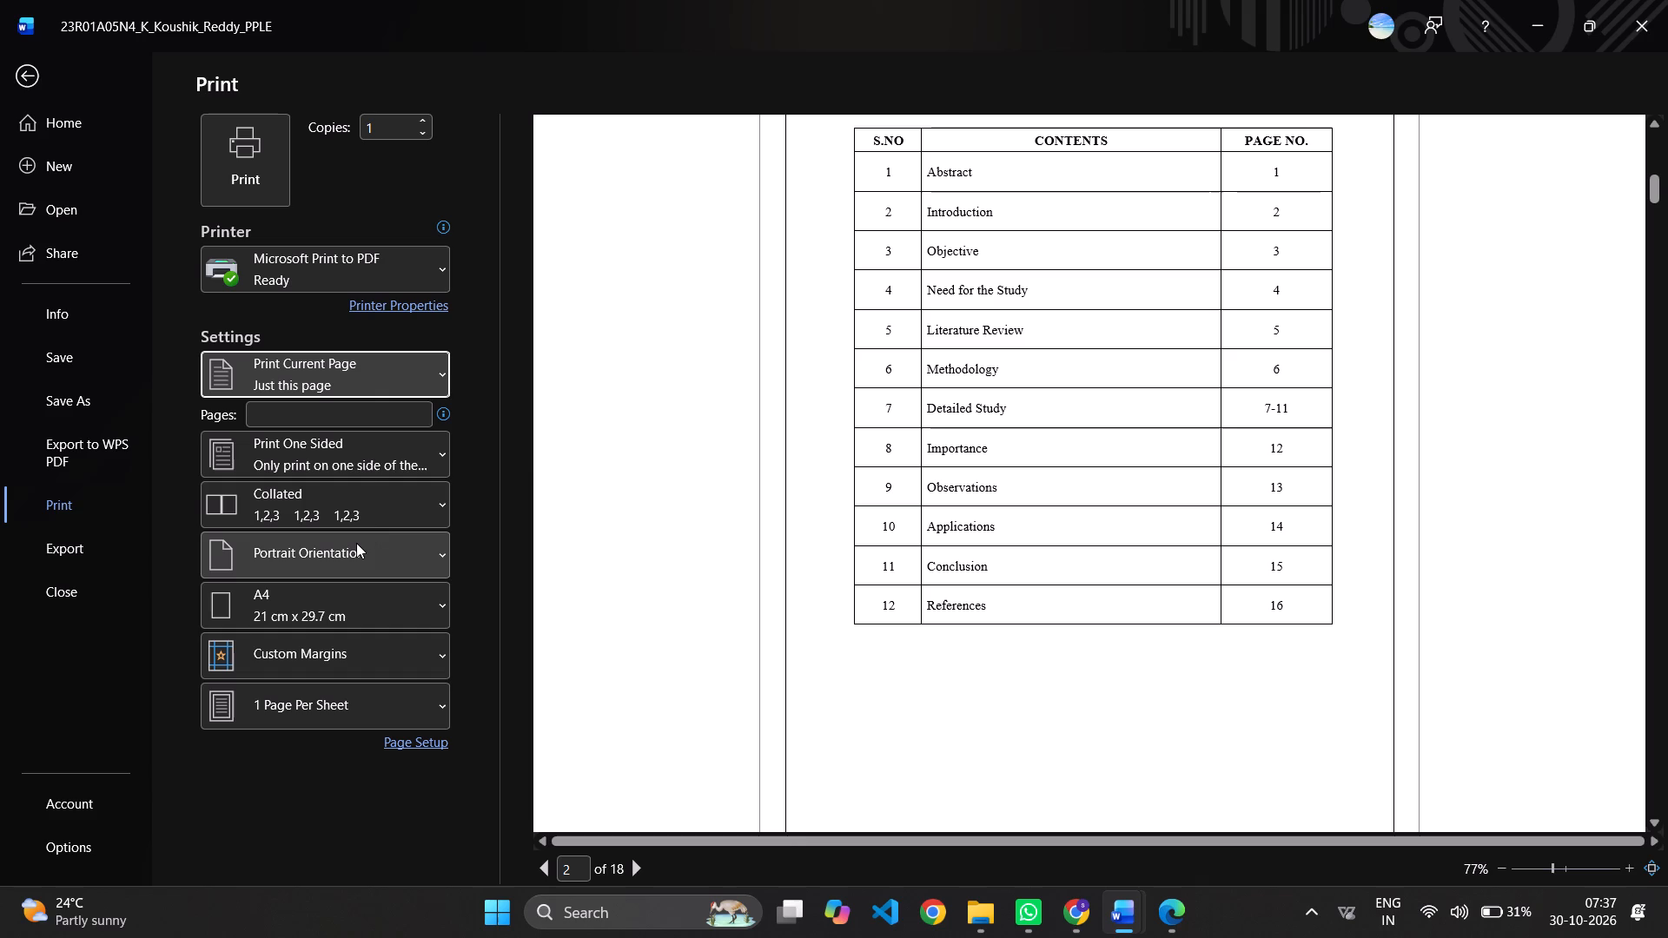
click(255, 167)
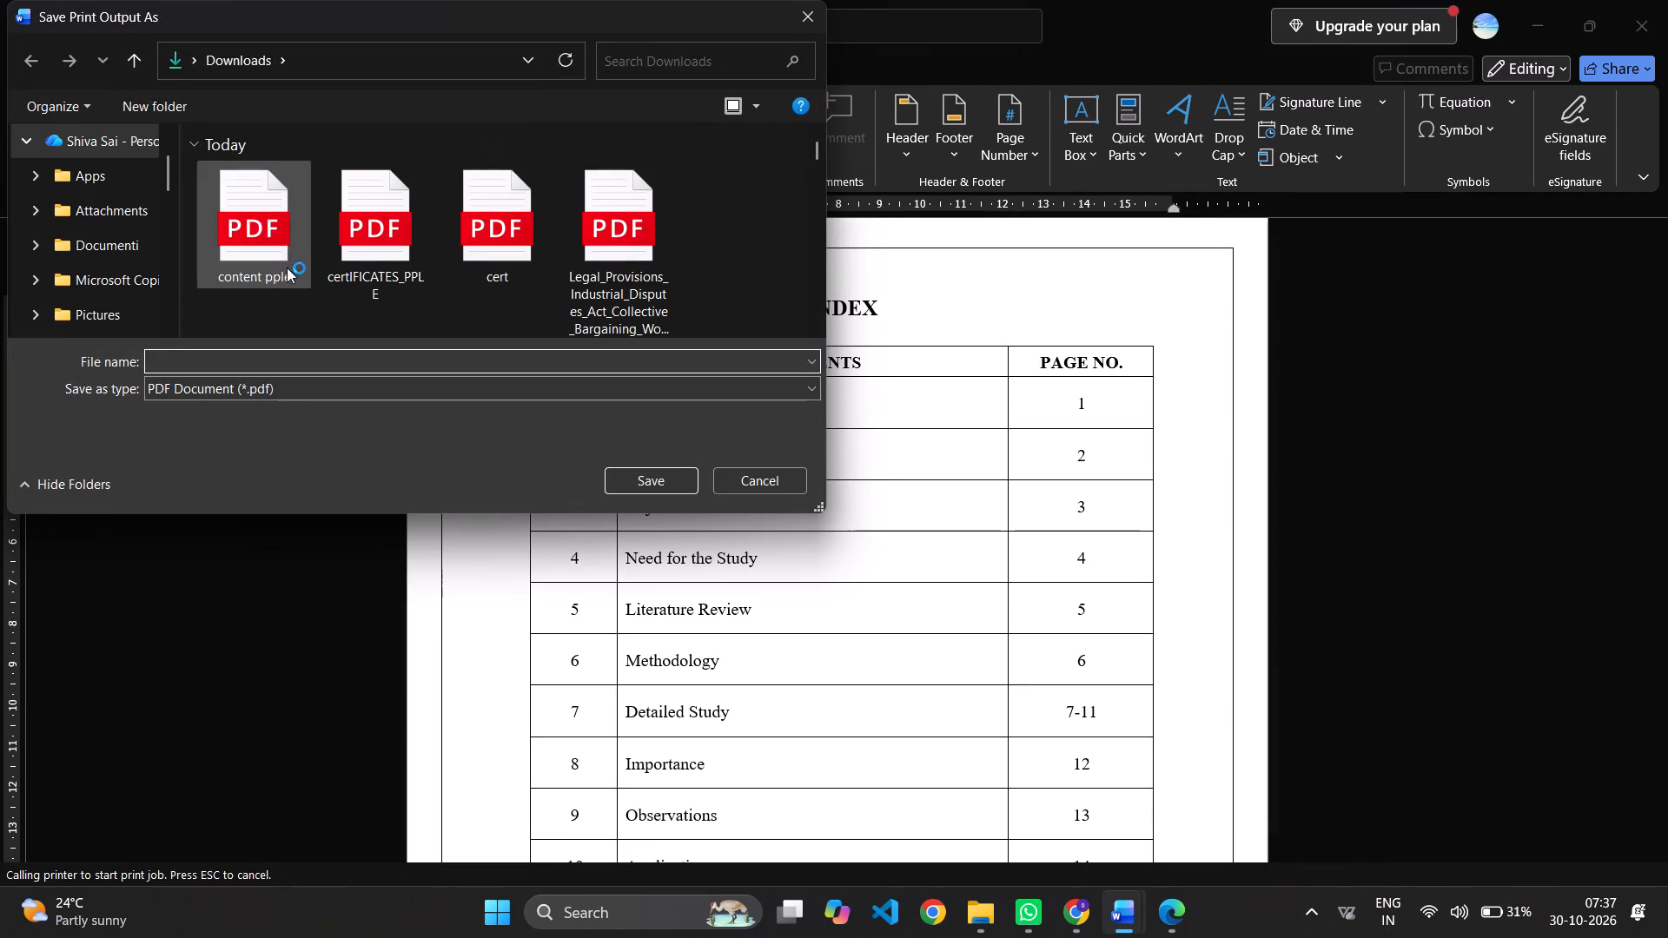
text(index)
key(Return)
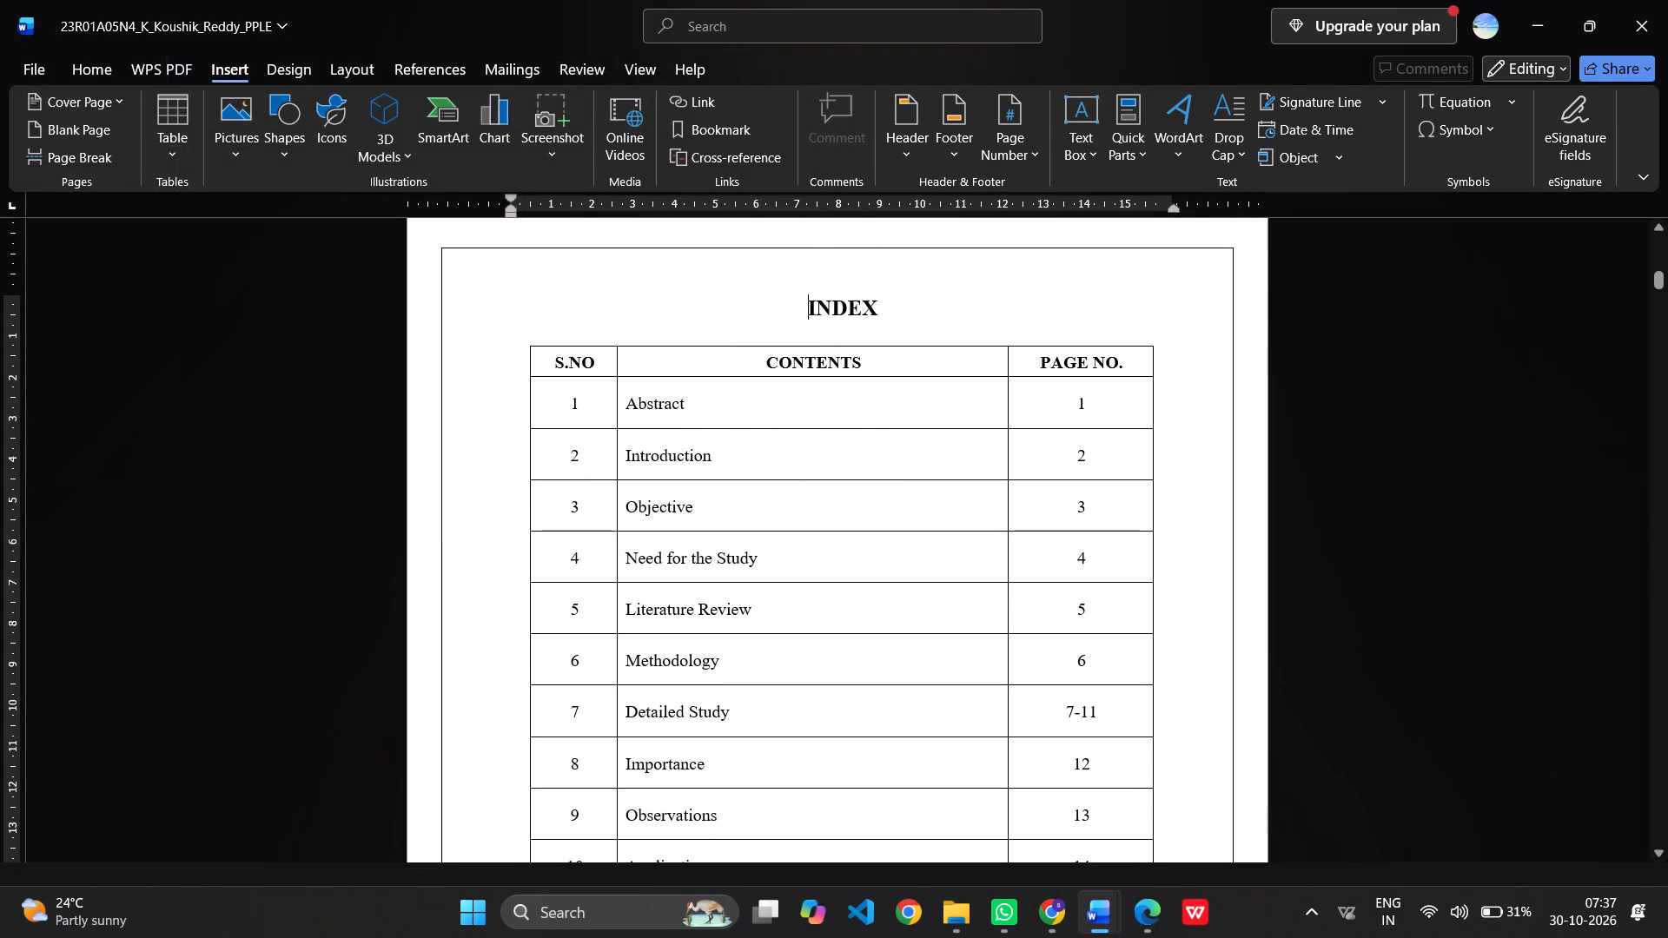
Open the index PDF from Downloads in Microsoft Edge just once, check its page from top to bottom, and close it.
click(958, 922)
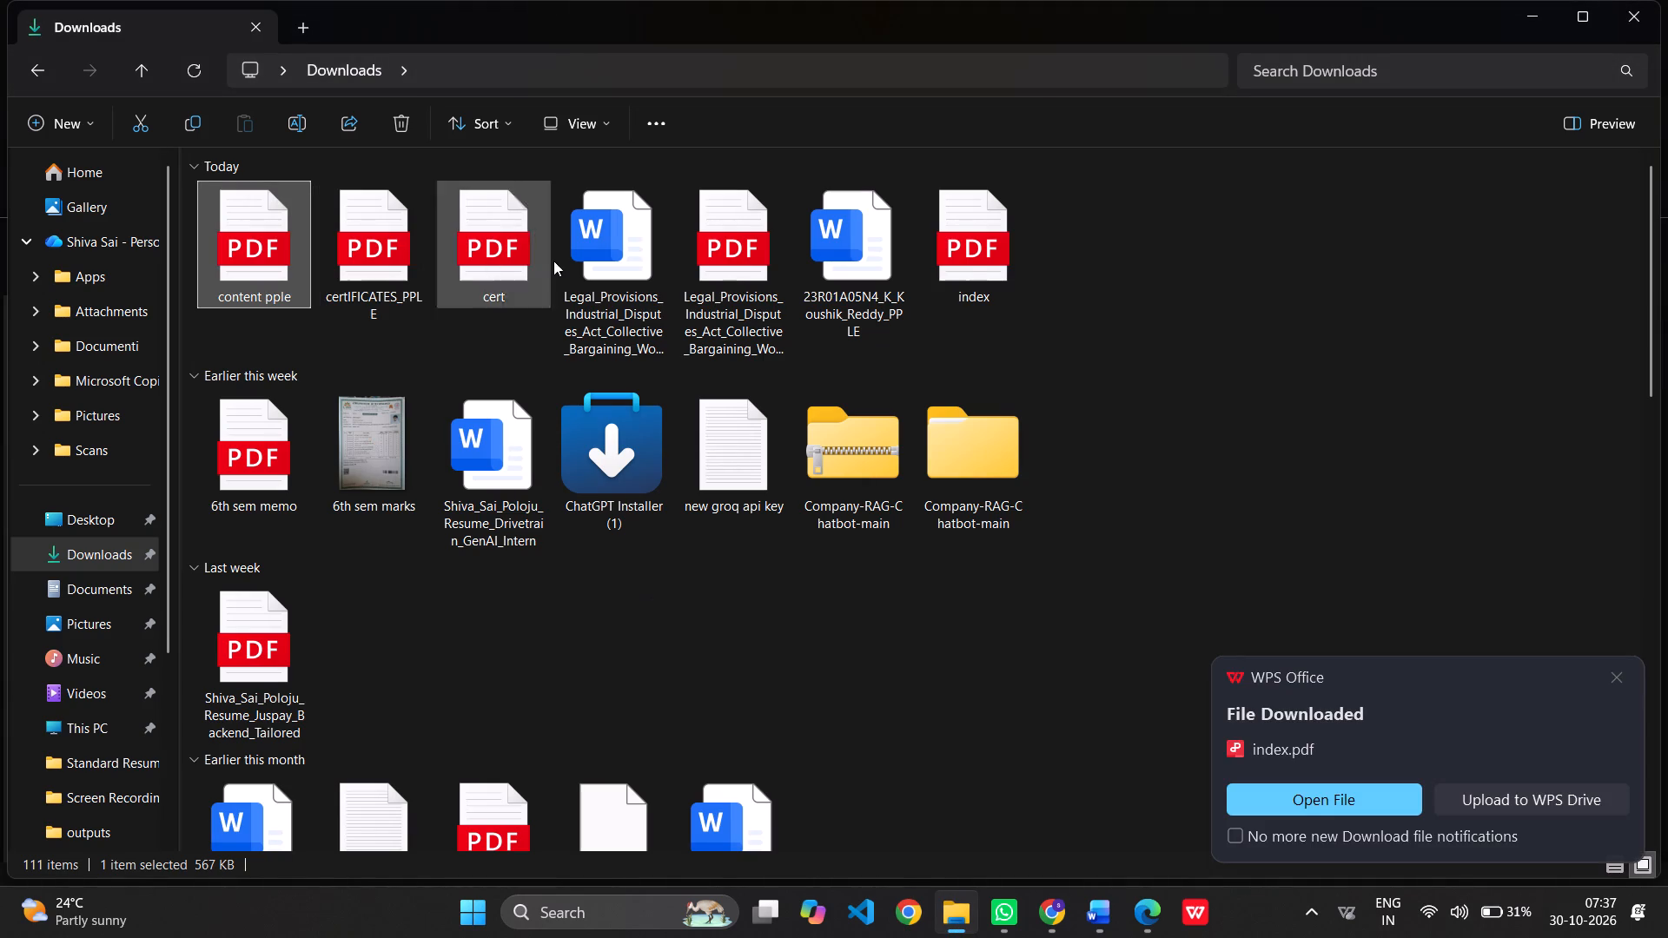
click(1618, 687)
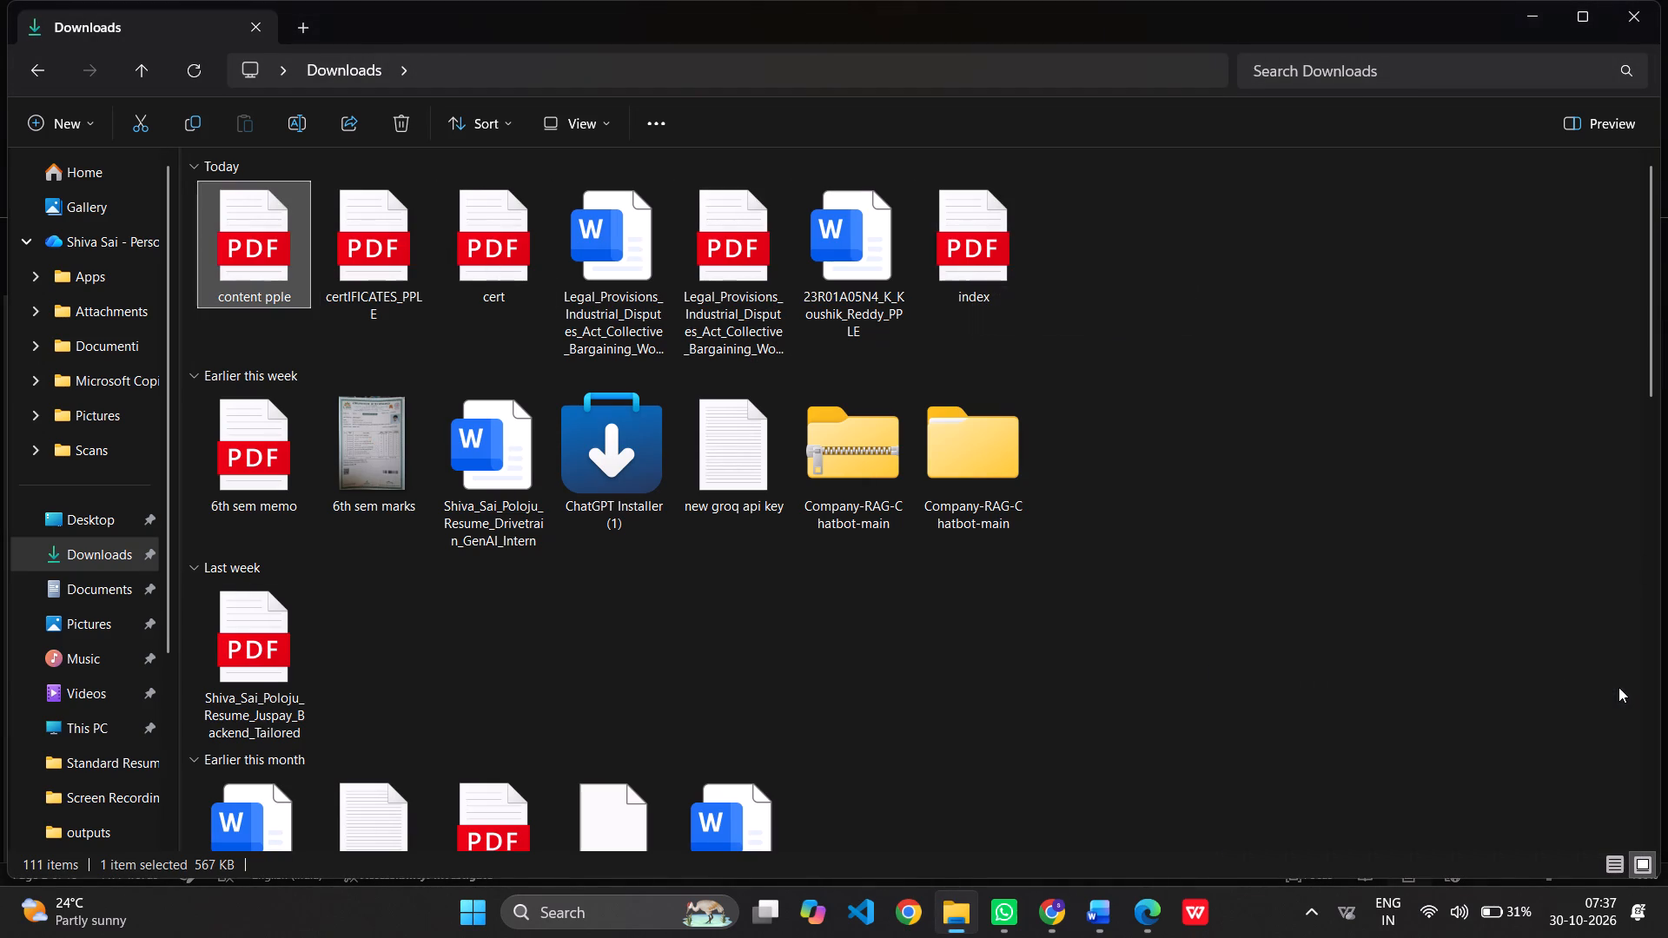
double_click(970, 250)
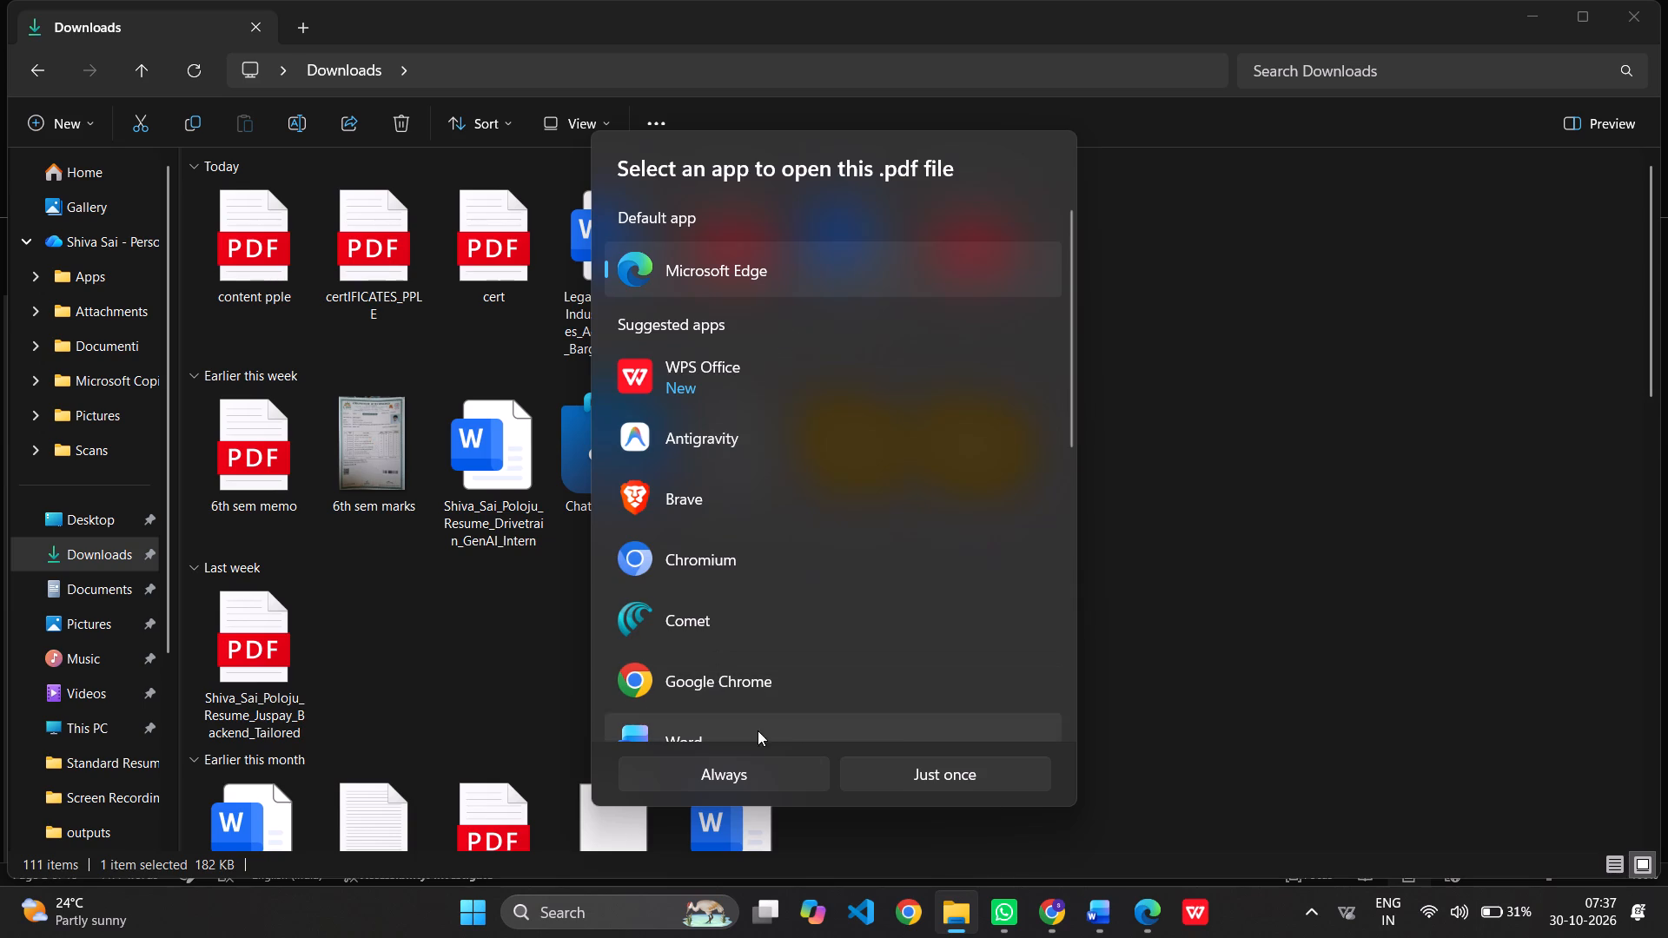
click(943, 763)
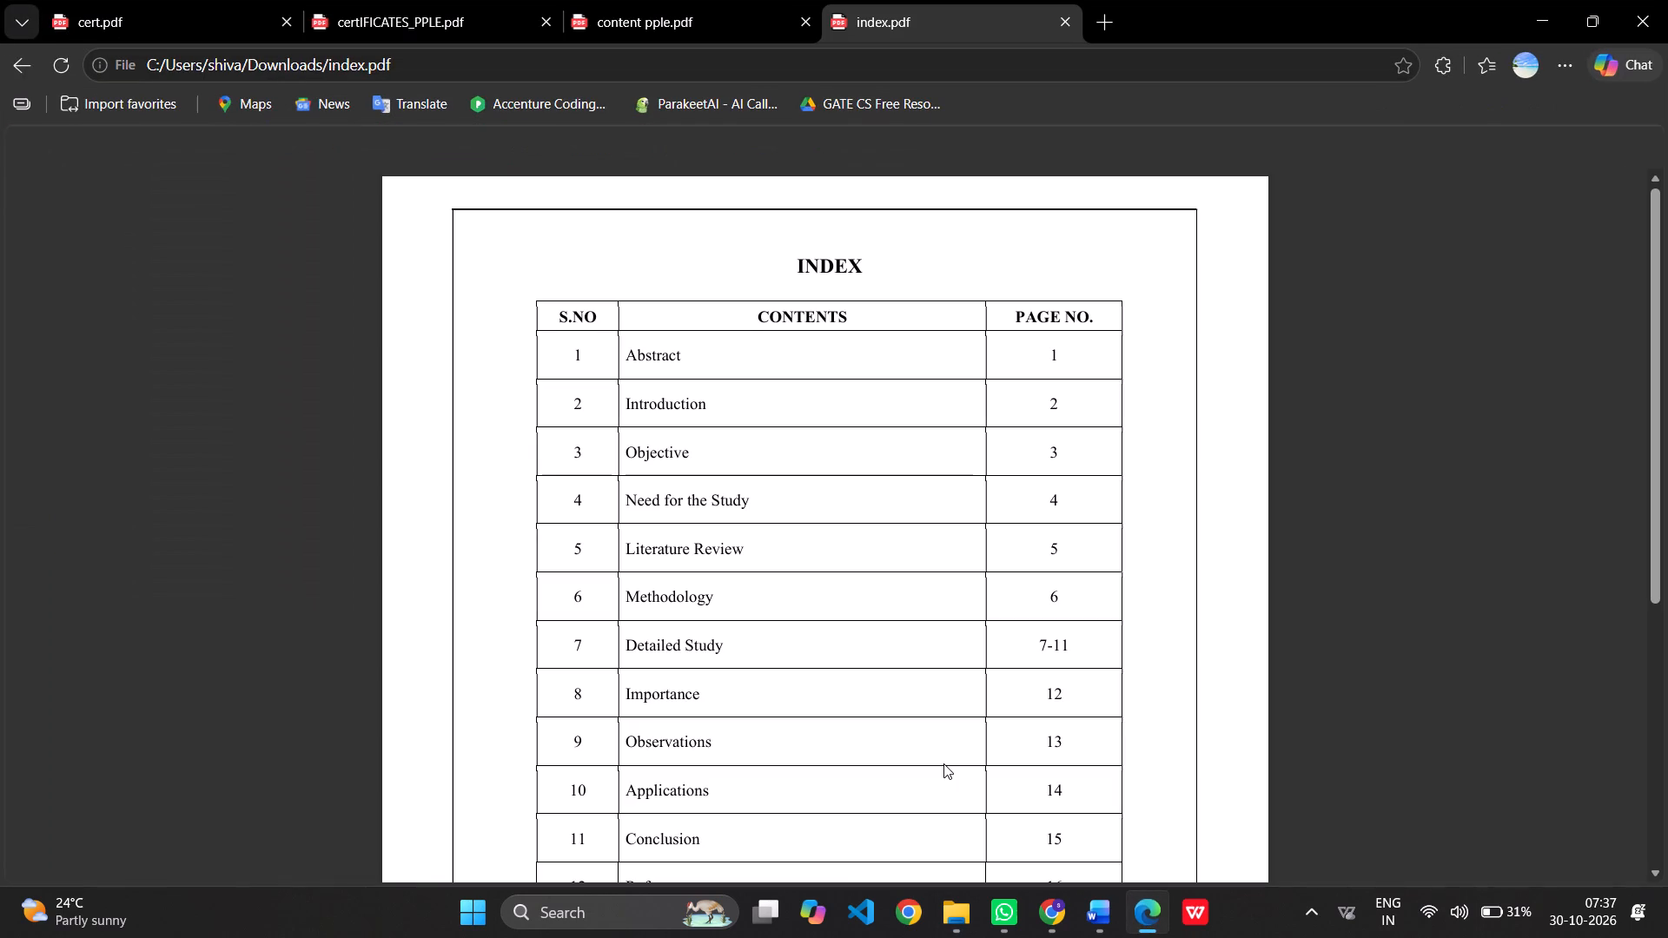
scroll(943, 763, down, 4)
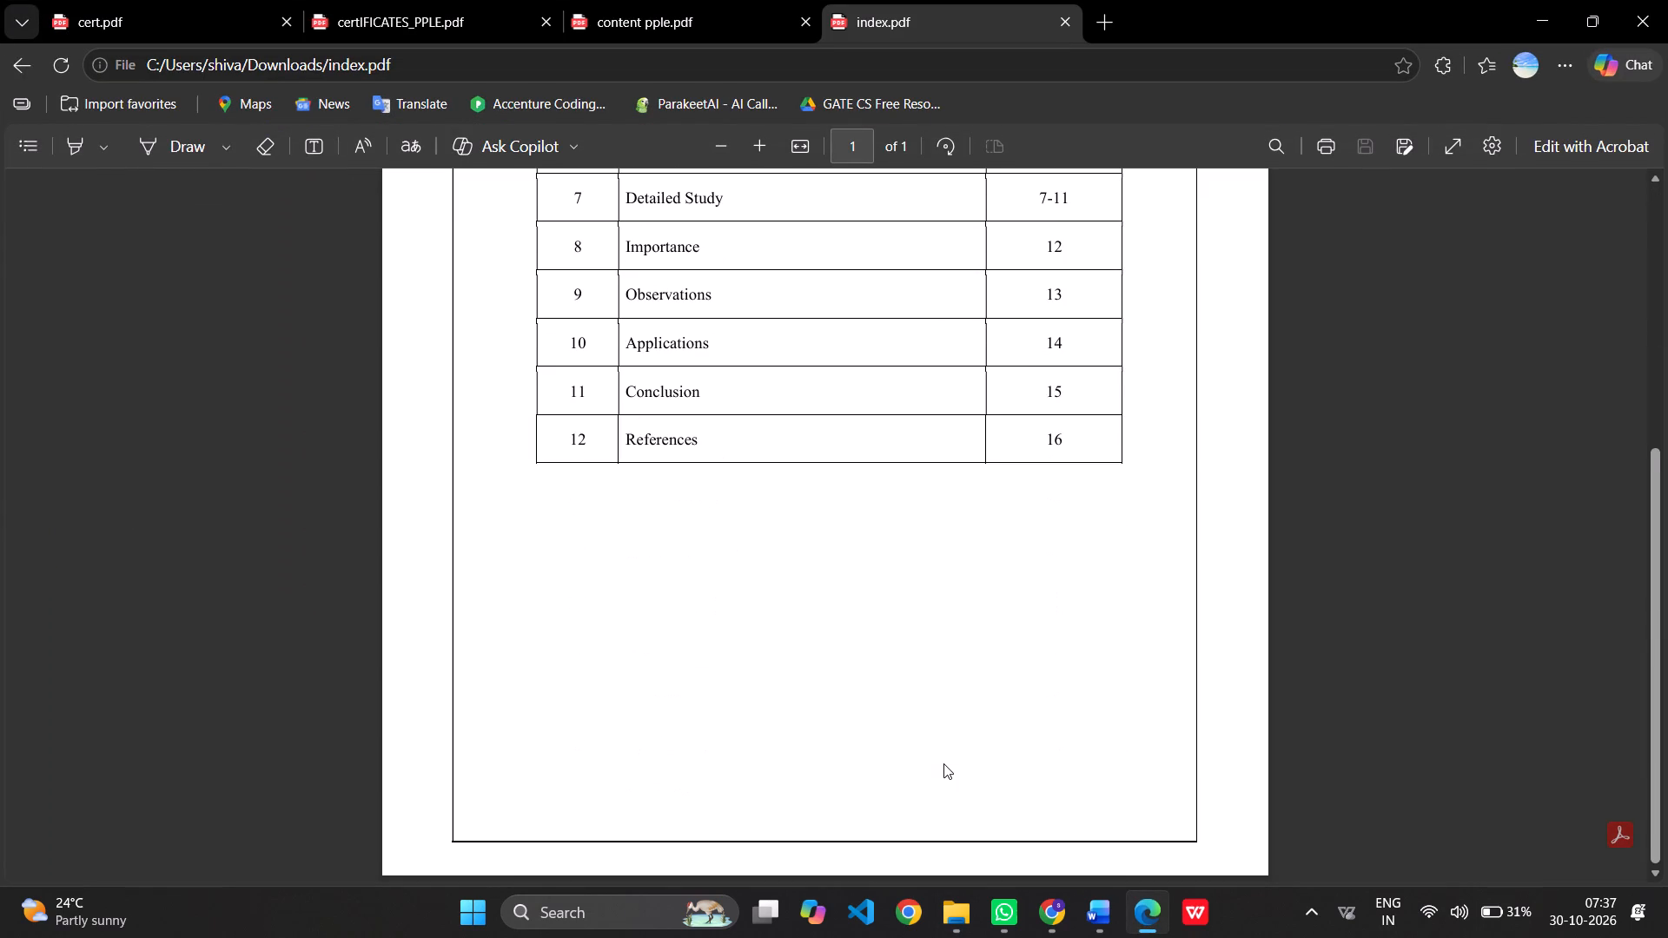
scroll(943, 763, up, 6)
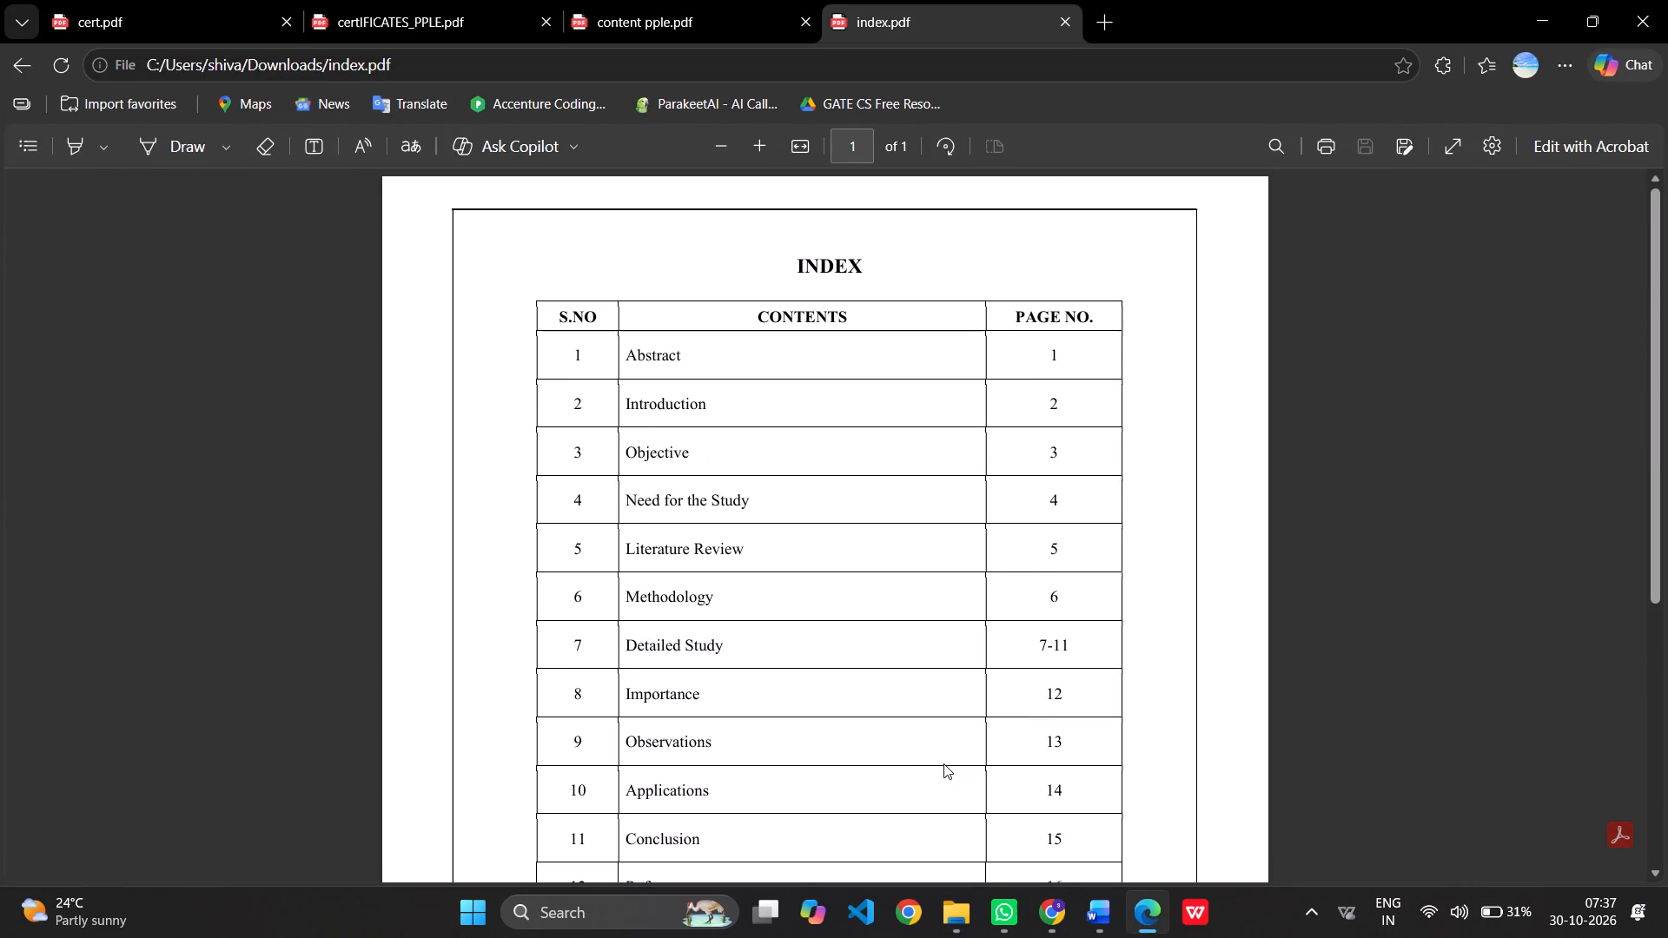
click(1066, 17)
click(1540, 19)
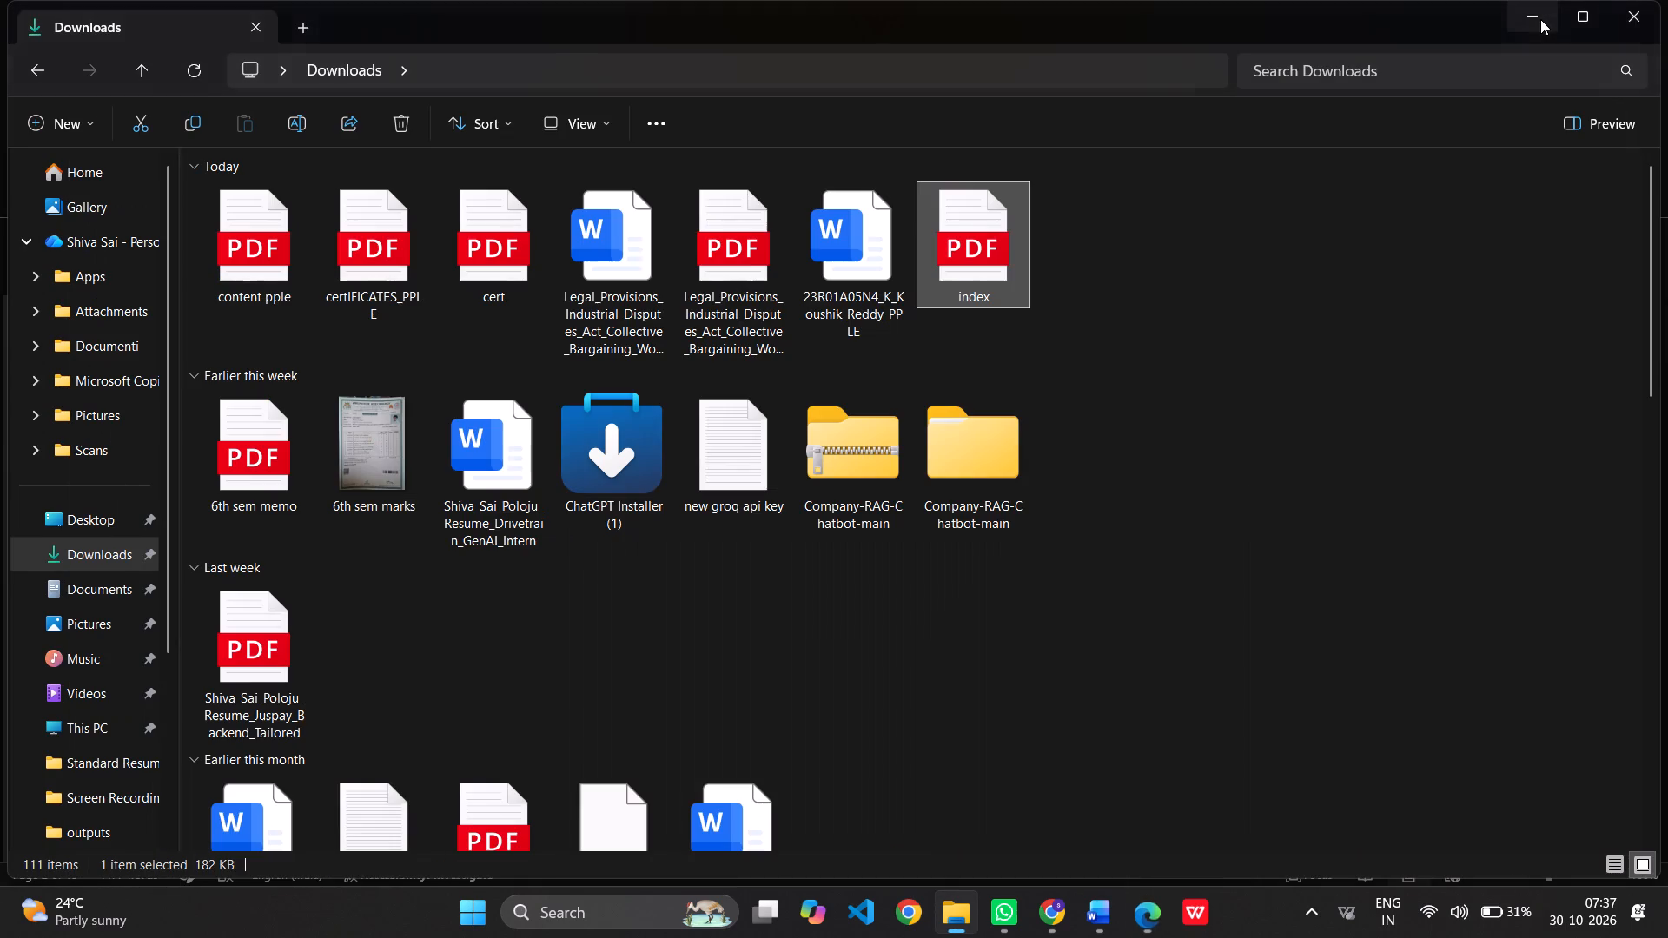
Return to the edited whistle blowing report in Word and close it without saving the changes.
click(1092, 937)
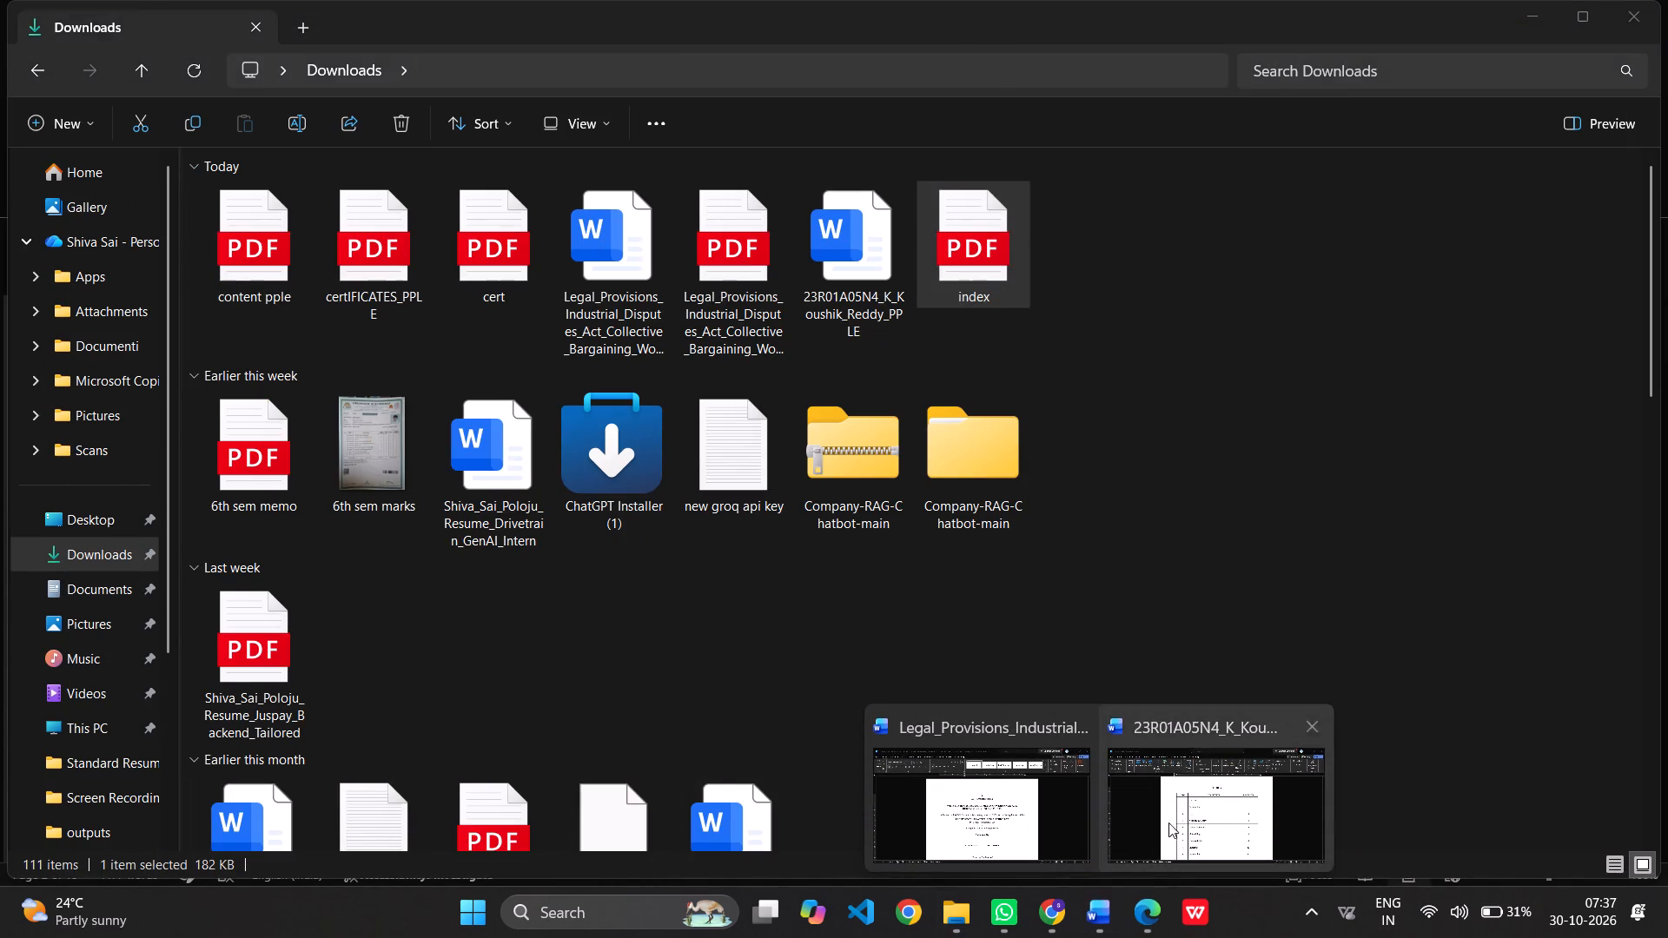
click(1171, 817)
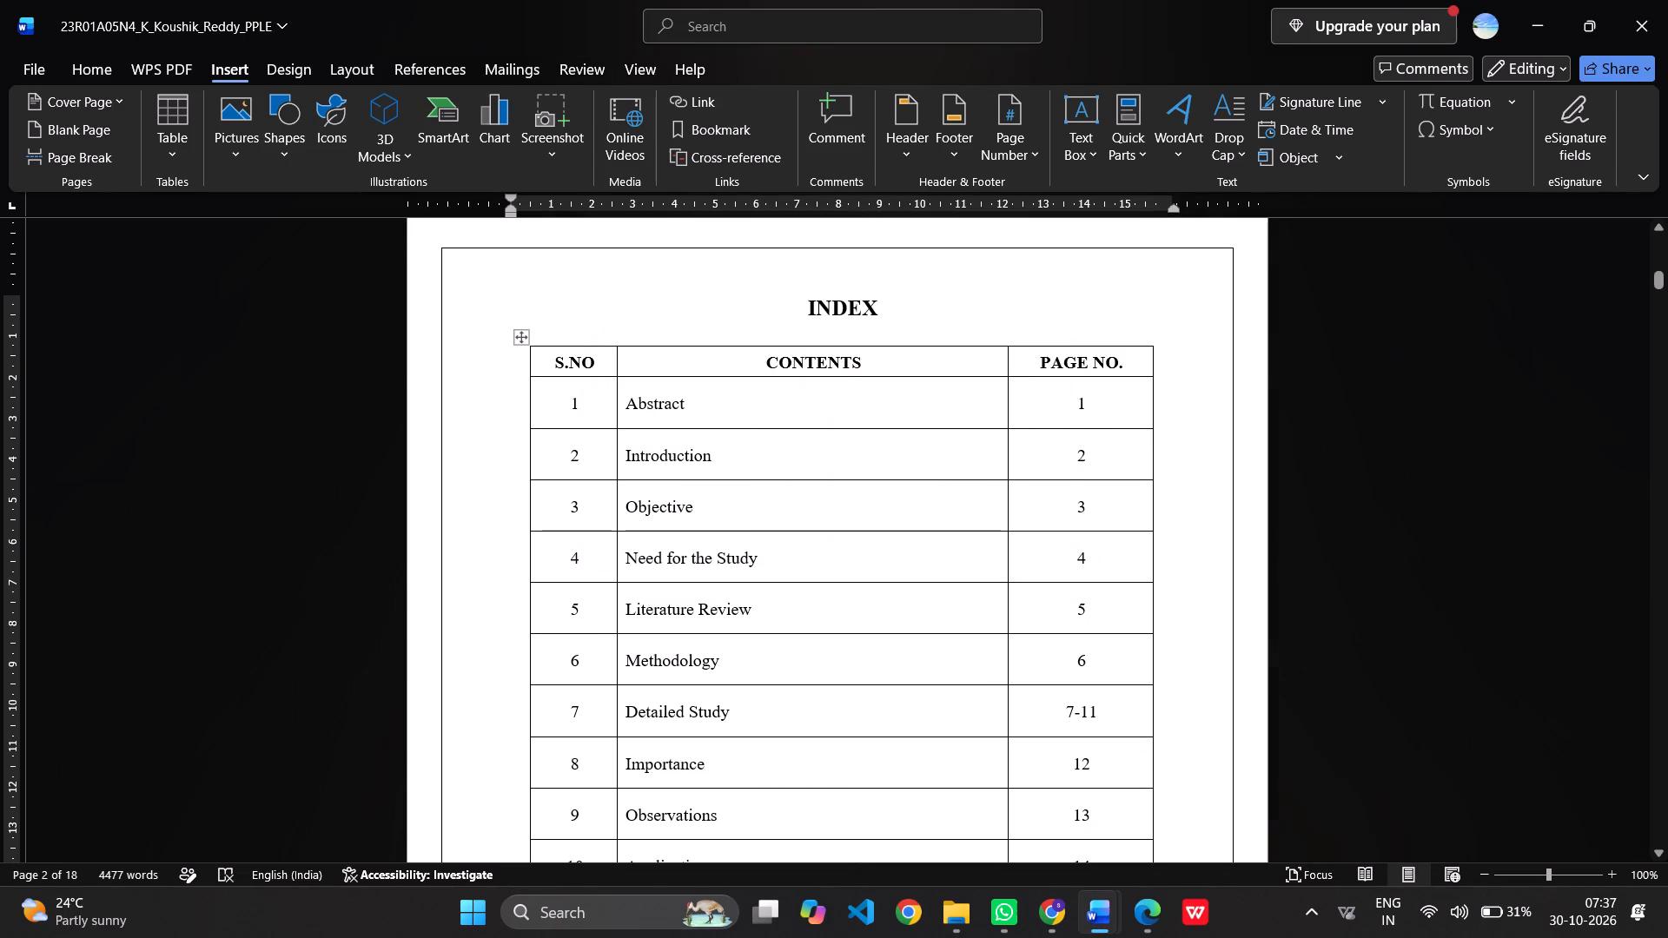
scroll(979, 694, up, 6)
click(1667, 0)
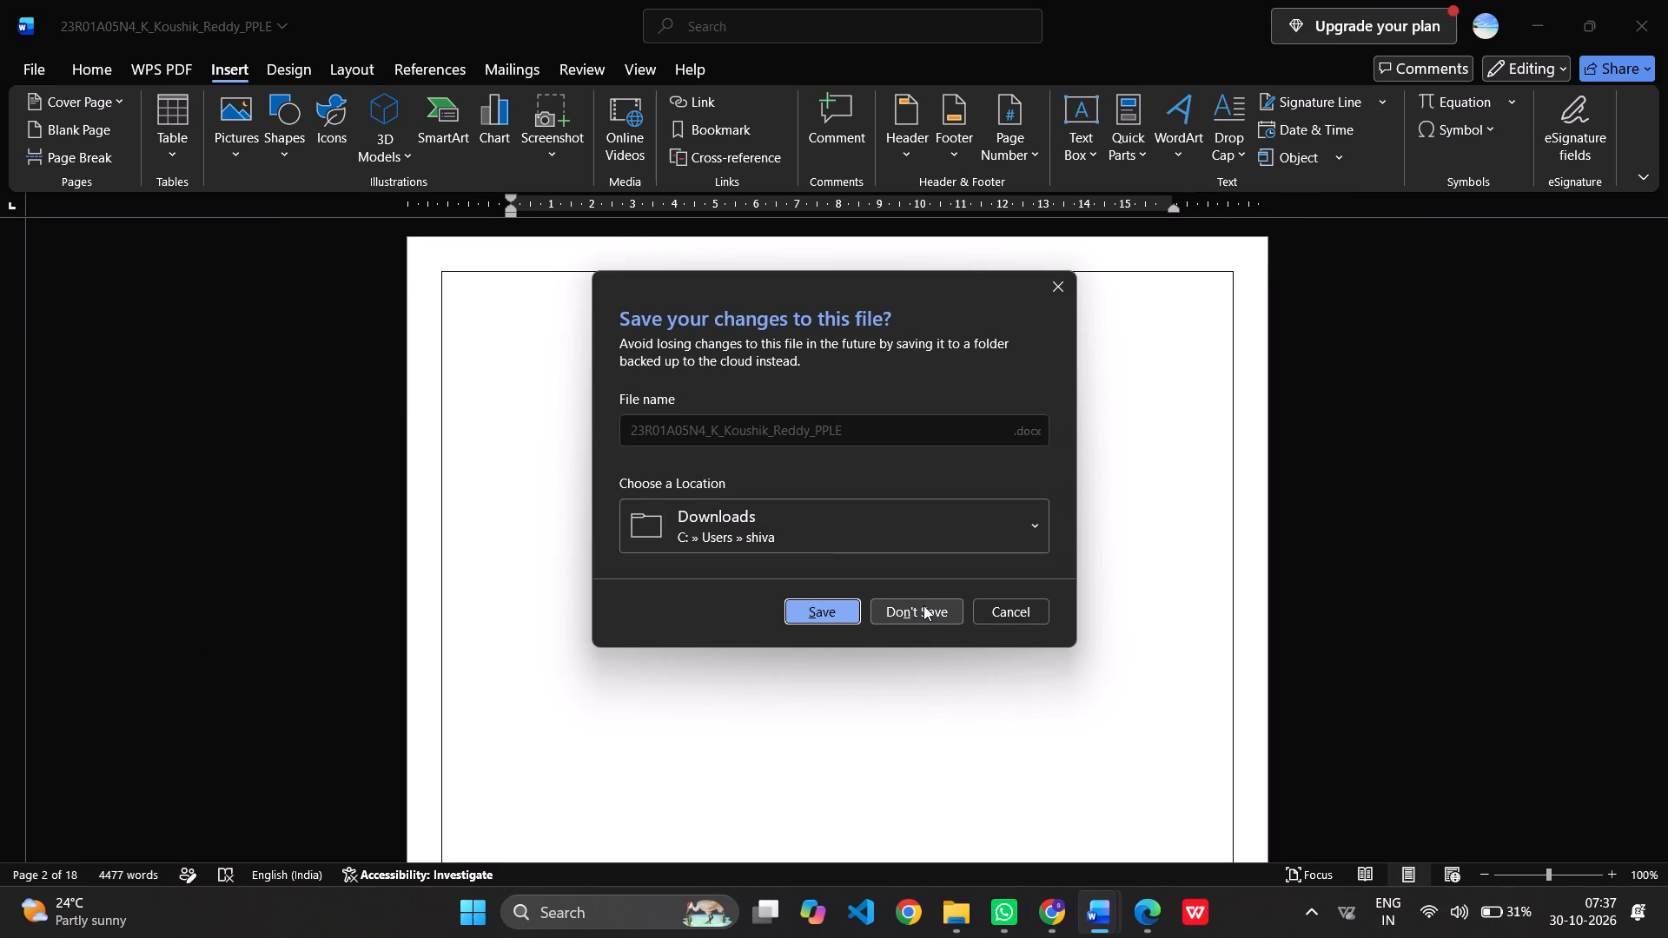
click(923, 605)
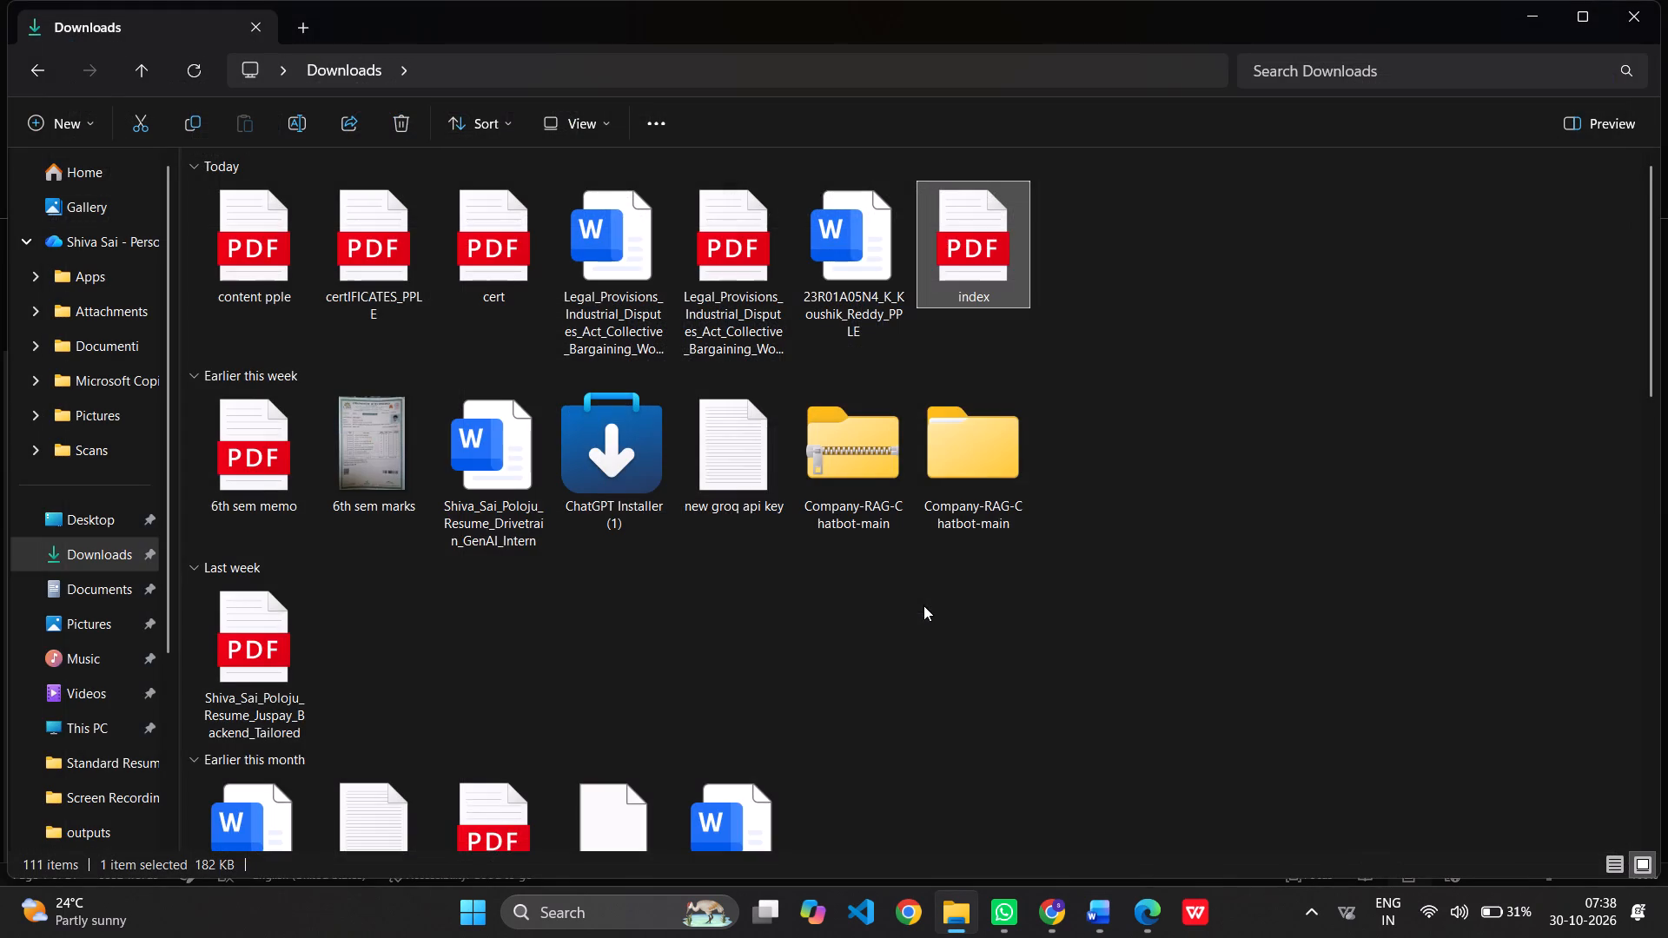
Copy the title WHISTLE BLOWING, CORPORATE GOVERNANCE AND DISCLOSURE REQUIREMENTS from the cover page of the Legal_Provisions Word document.
click(1106, 918)
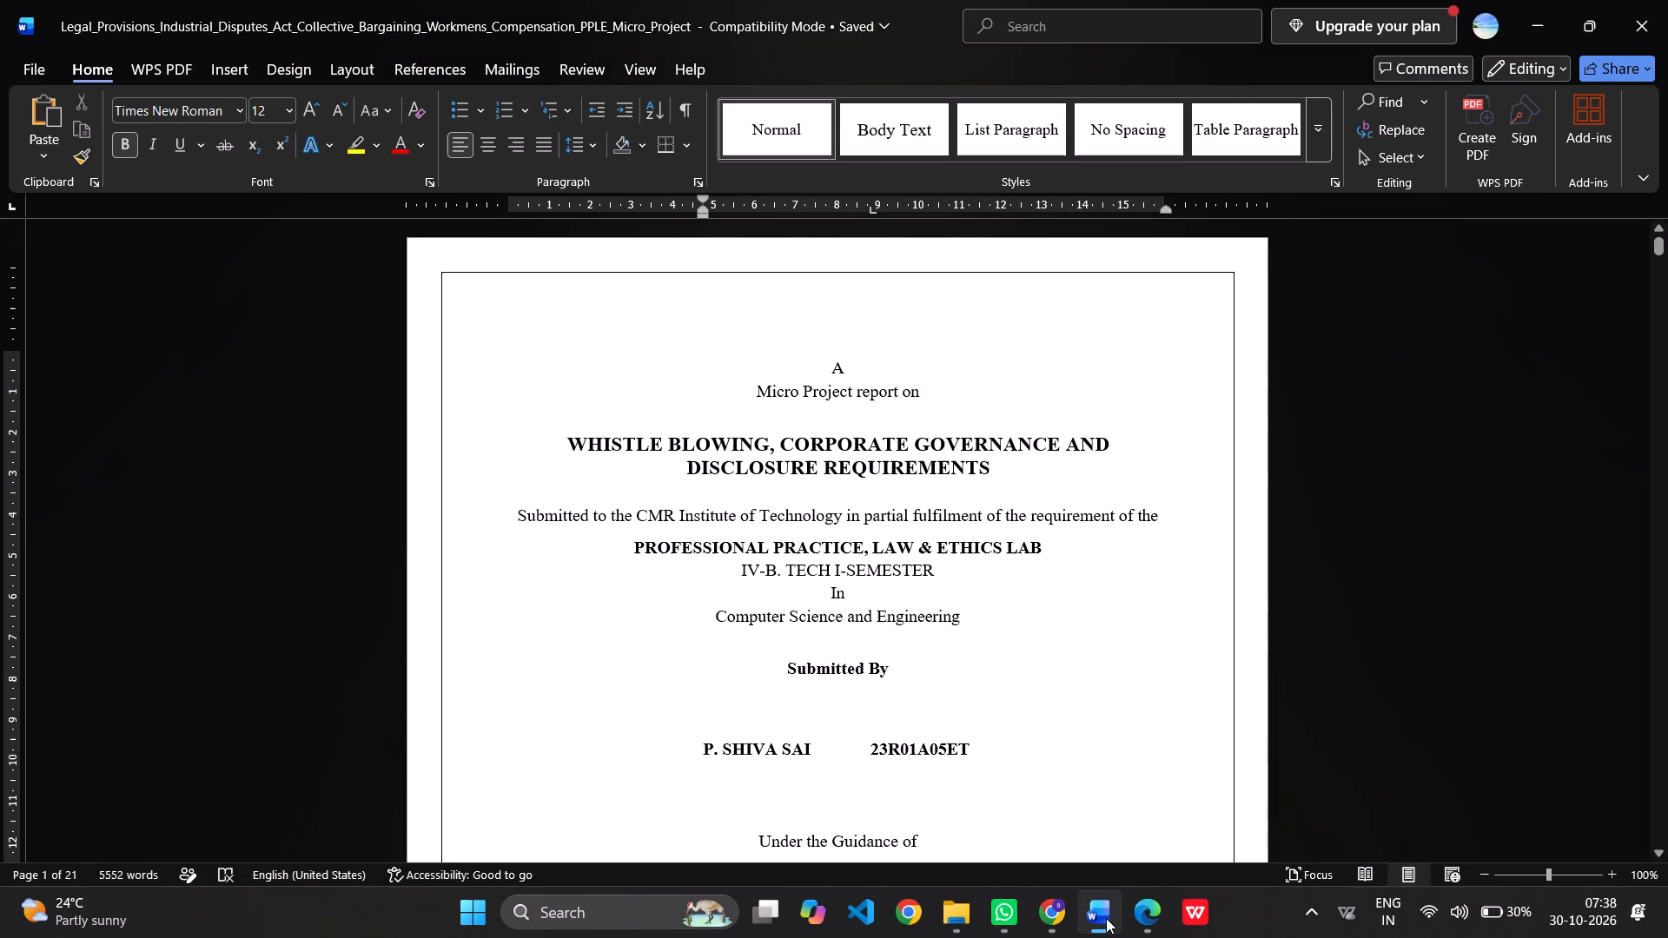
click(1106, 918)
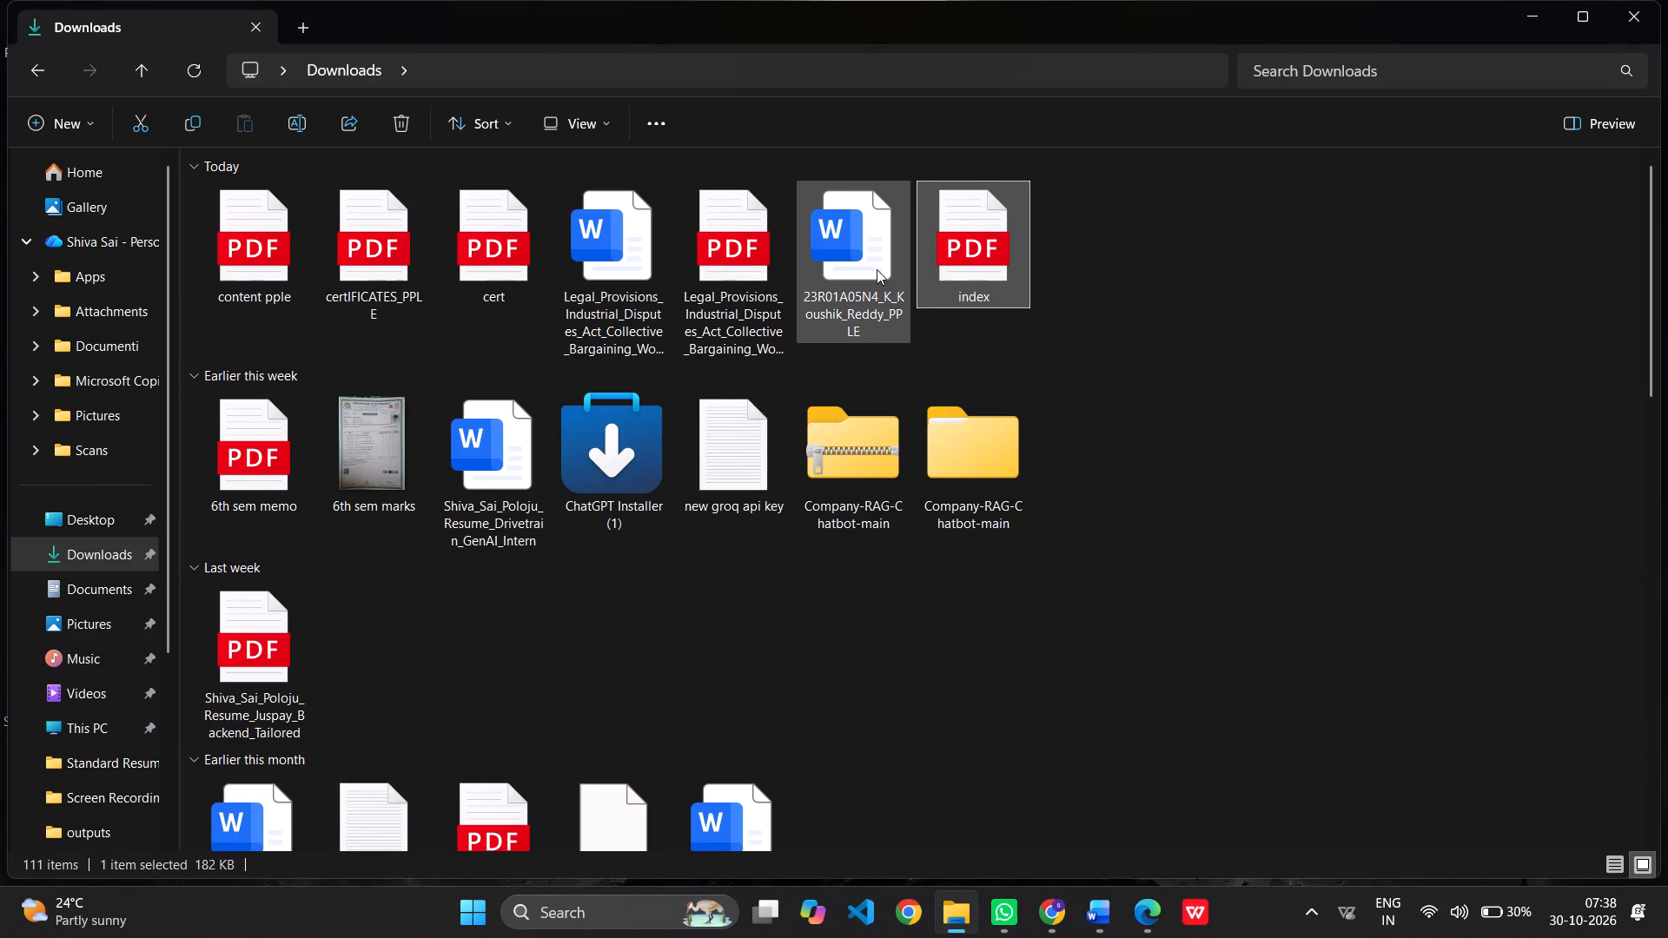
double_click(629, 232)
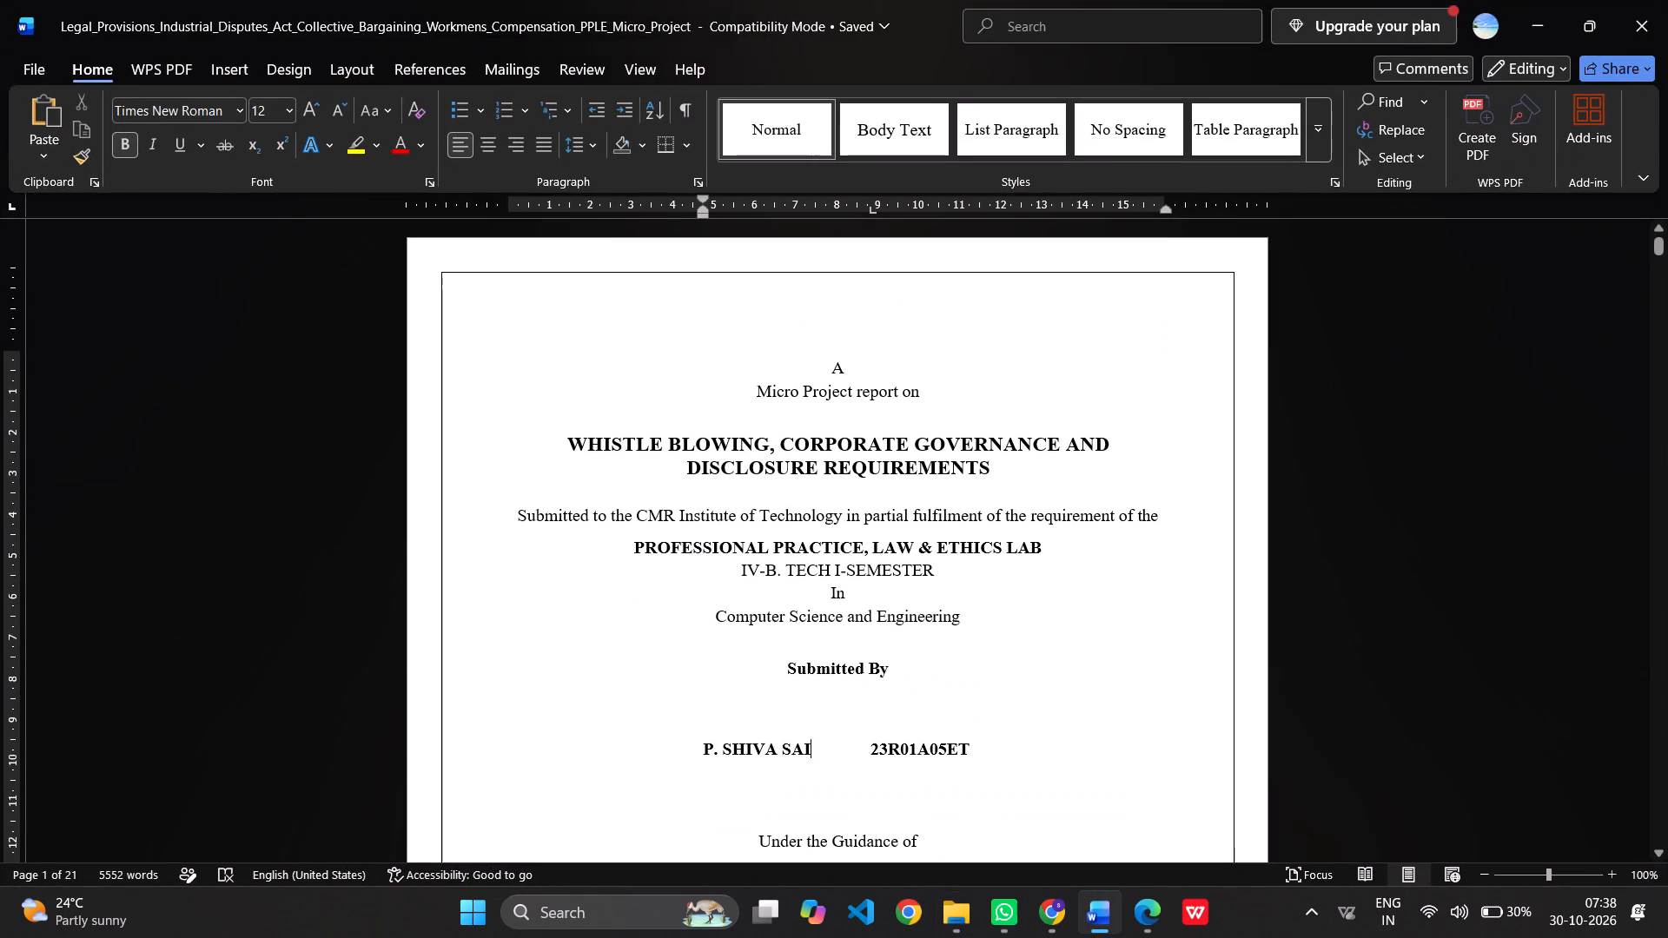
drag(994, 462, 554, 426)
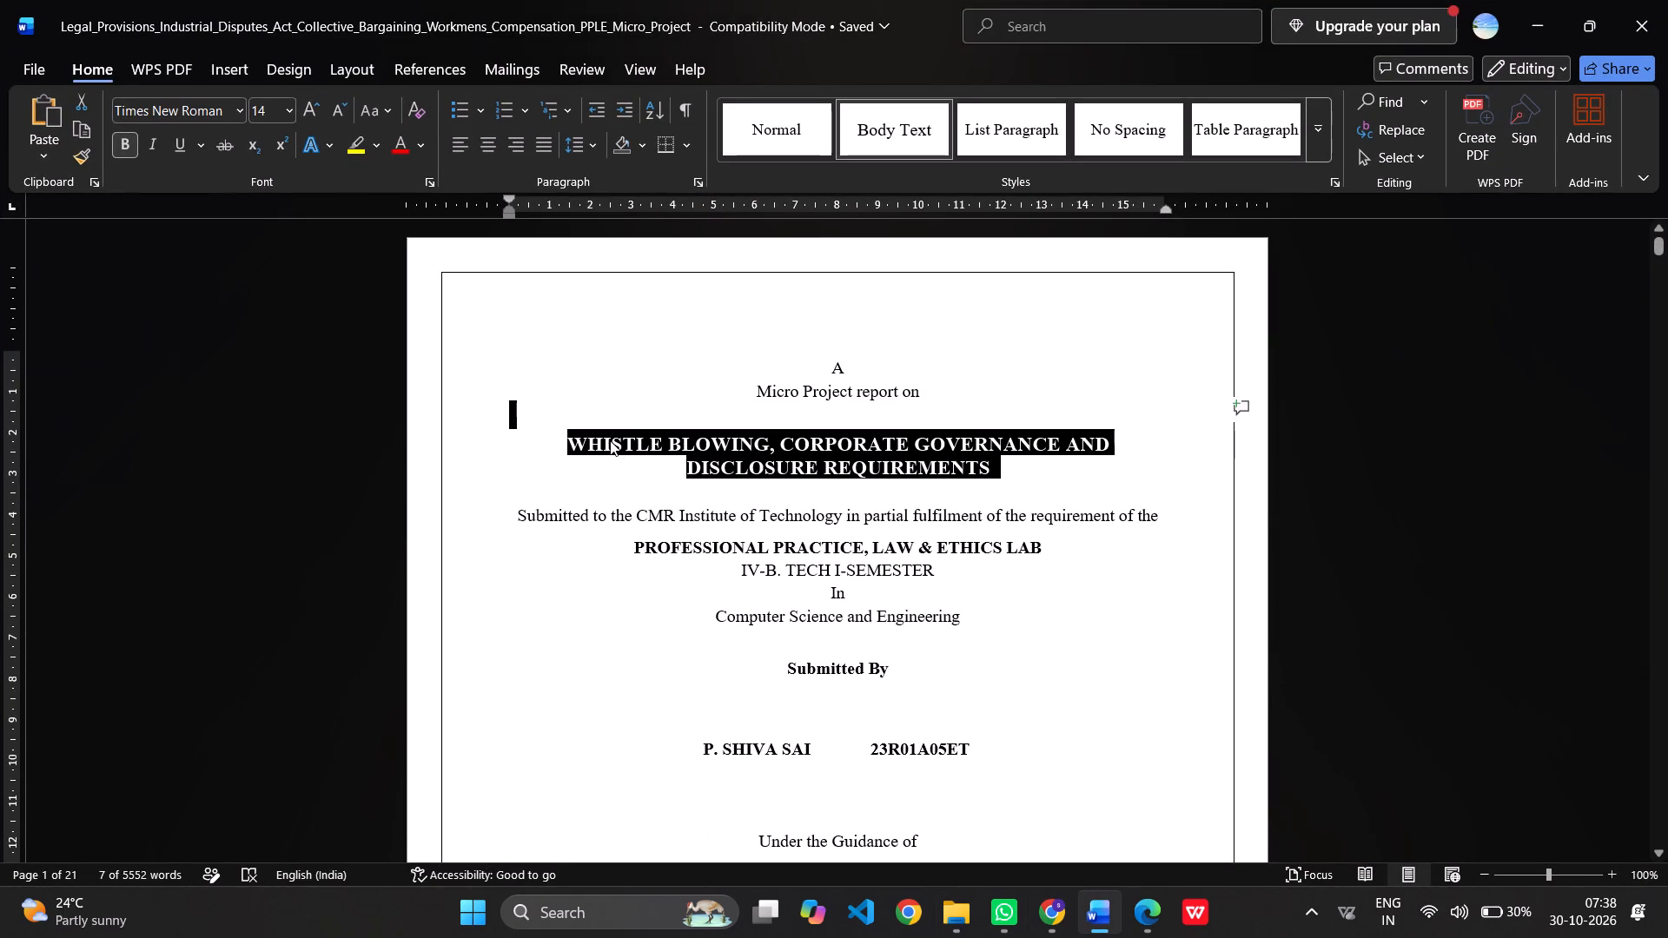
click(999, 461)
drag(999, 461, 581, 444)
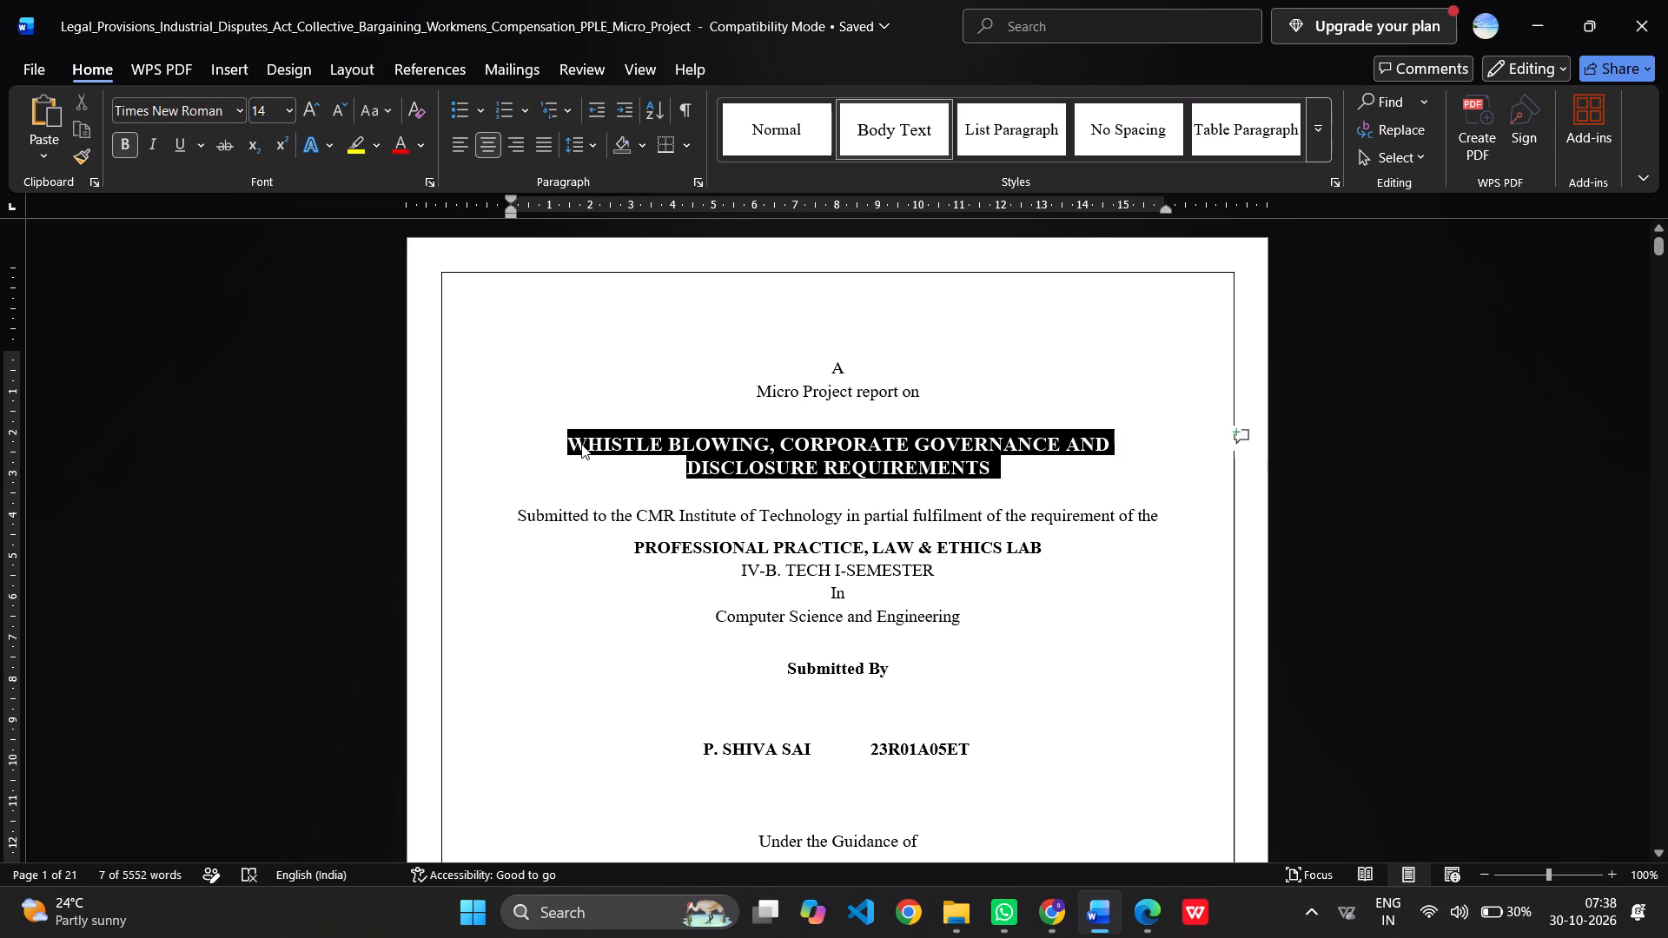
drag(581, 444, 579, 444)
key(ctrl+c)
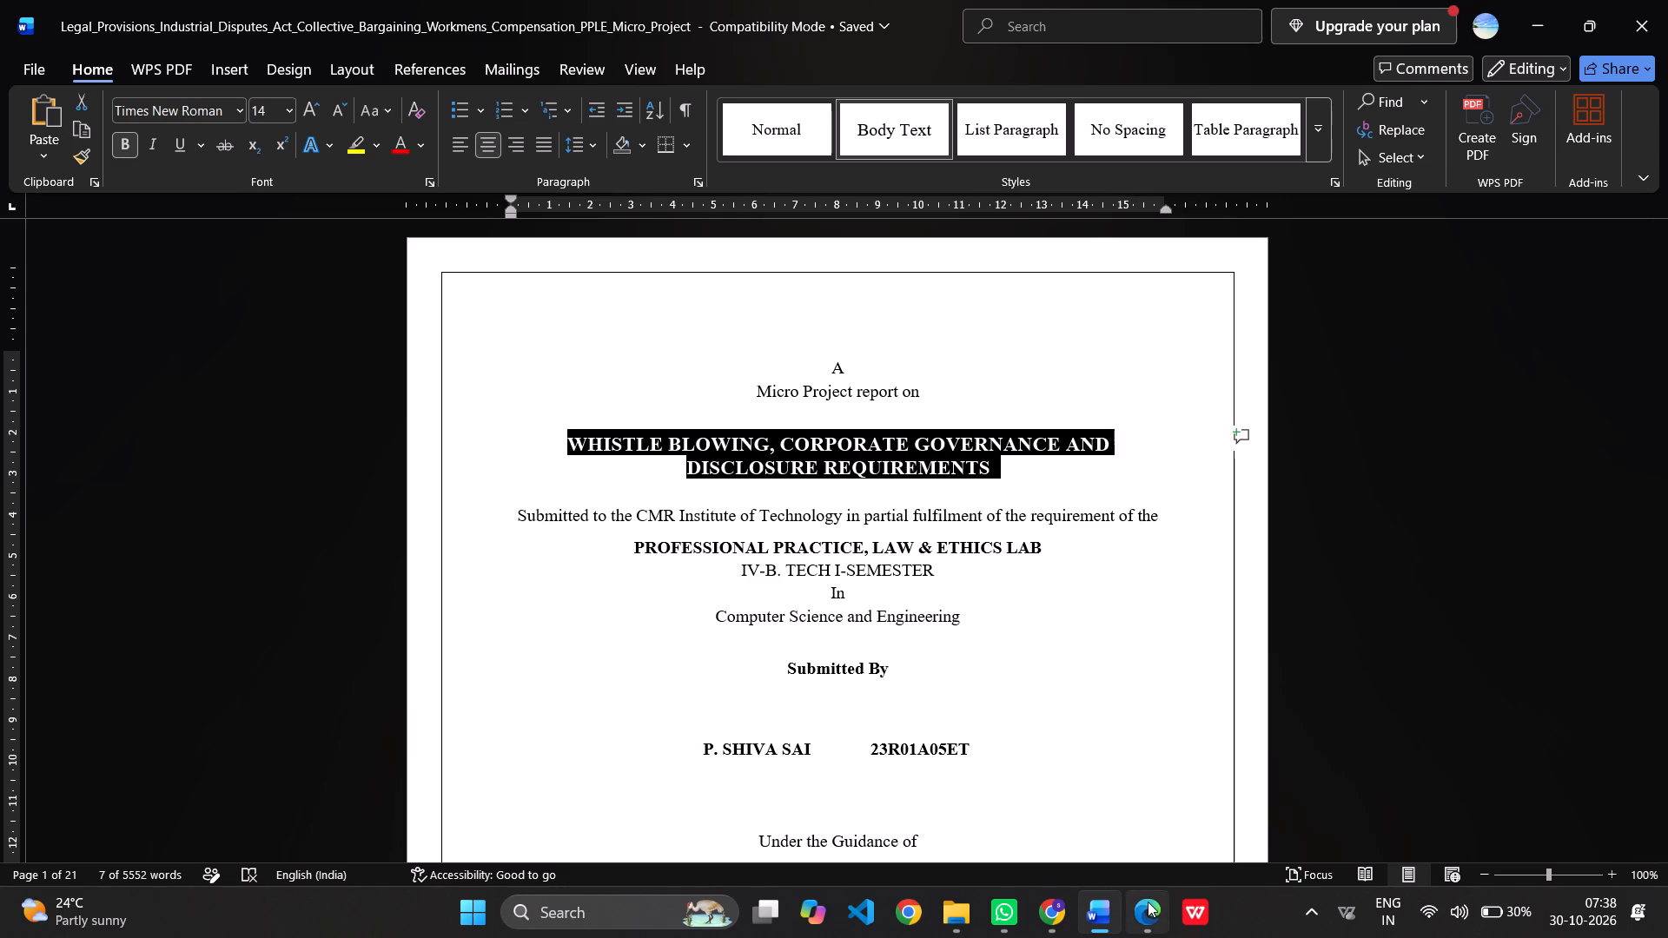
Examine the cover page of content pple.pdf in Microsoft Edge, close the browser, and go back to the Downloads folder.
click(1148, 902)
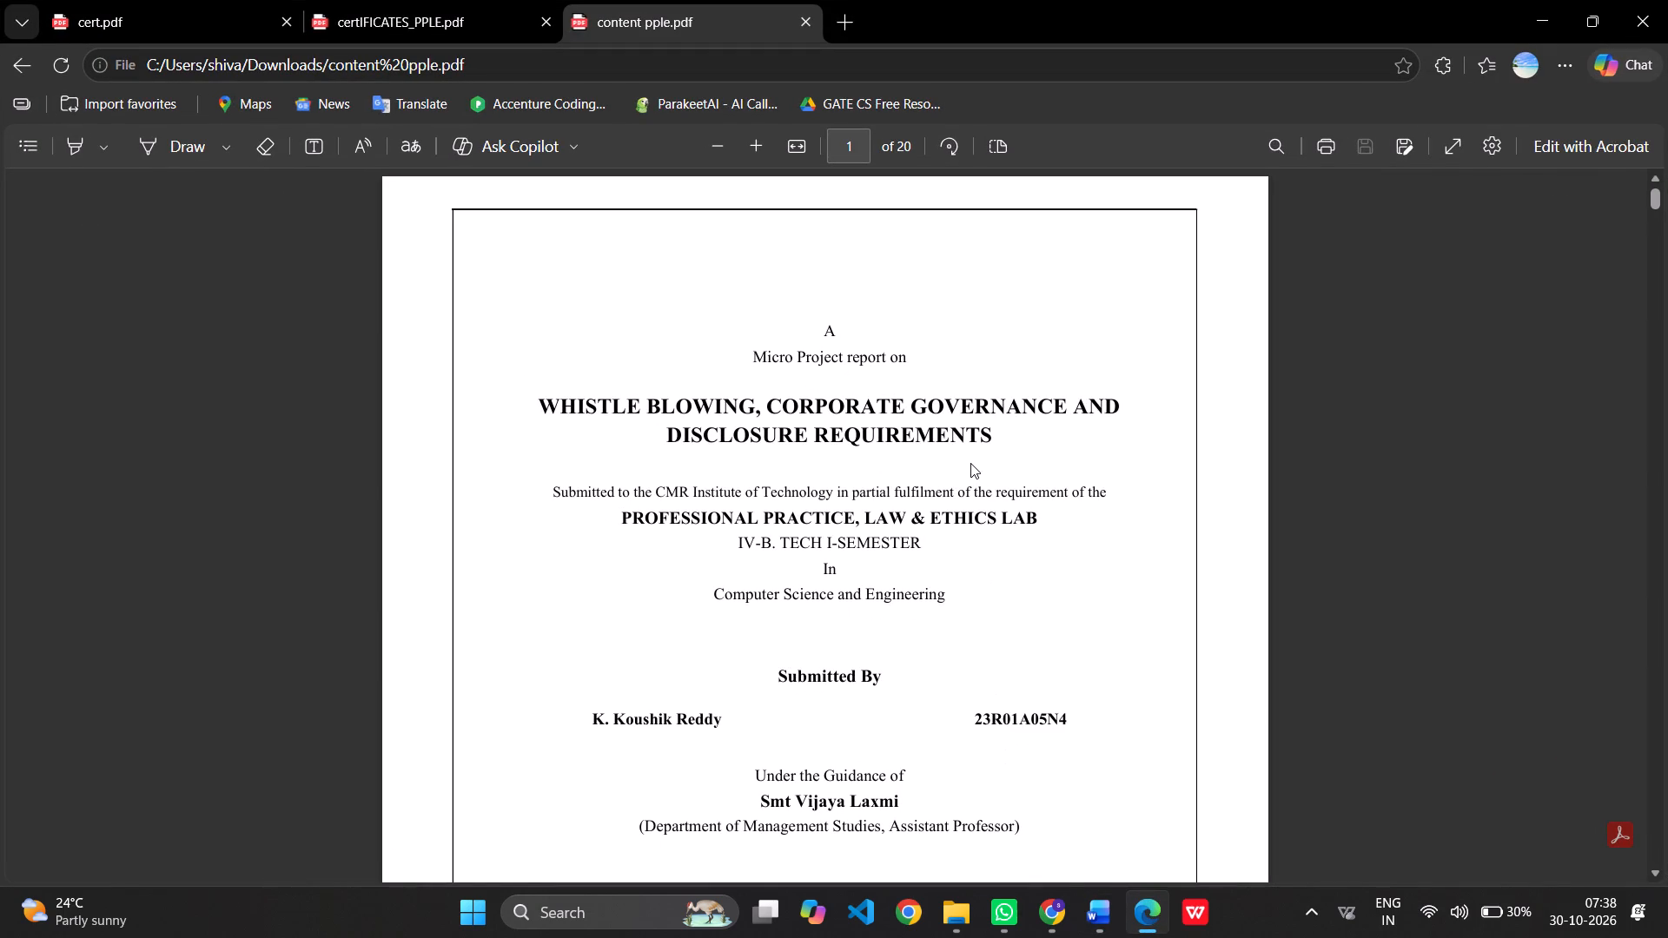
scroll(970, 463, down, 1)
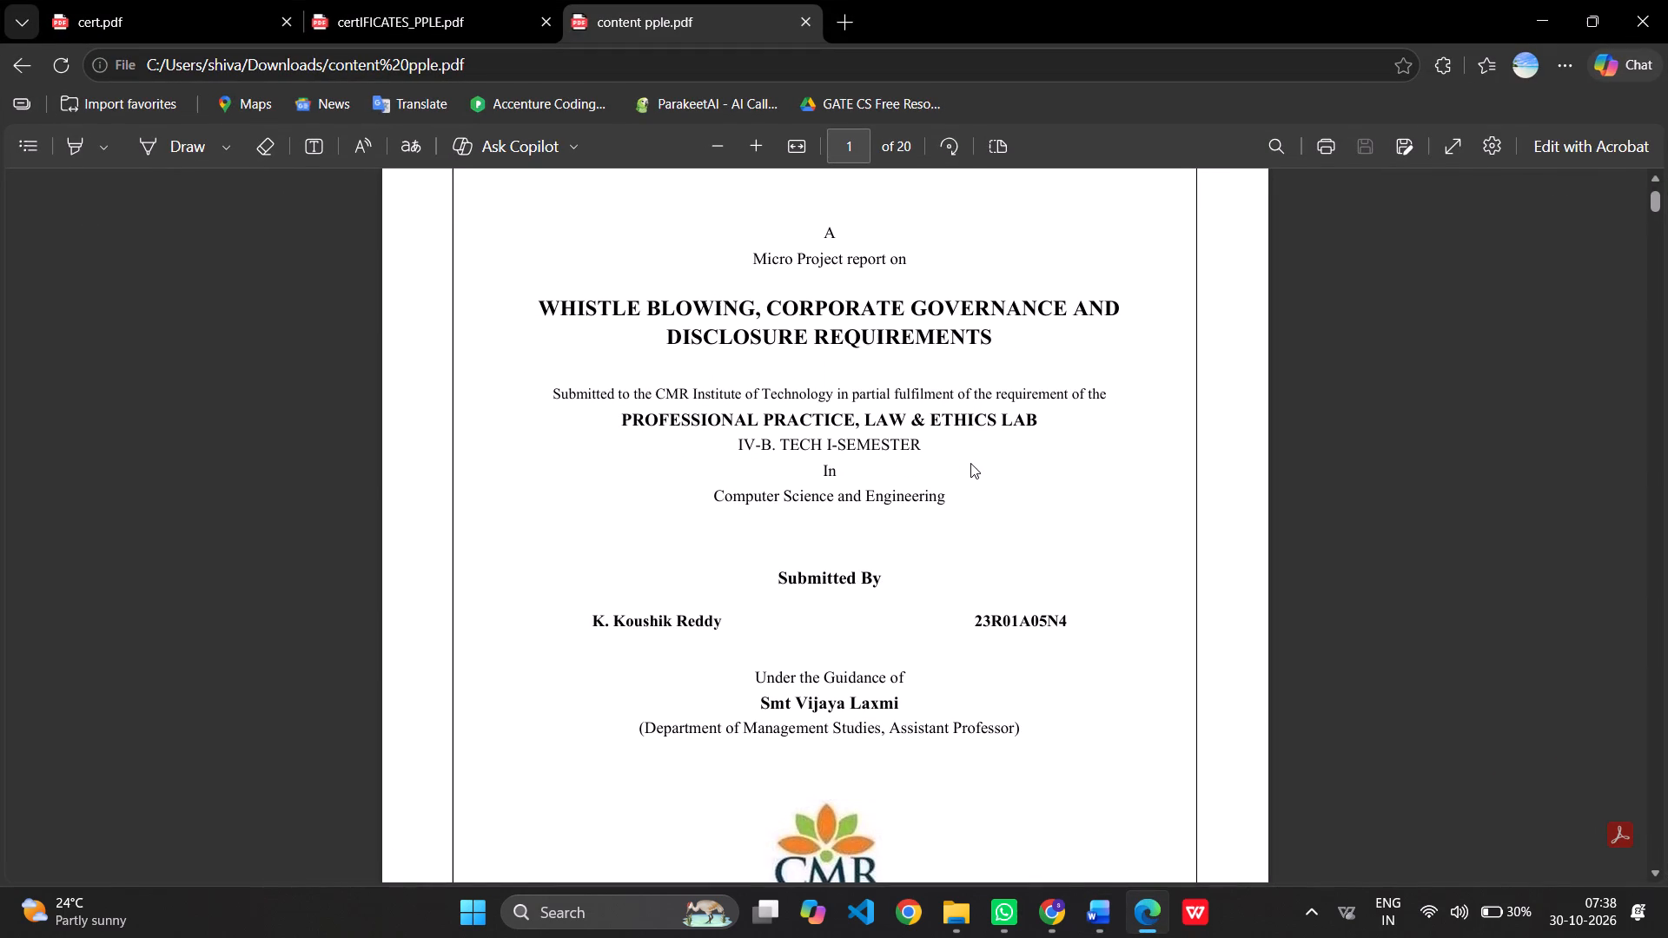
scroll(970, 463, down, 1)
click(727, 617)
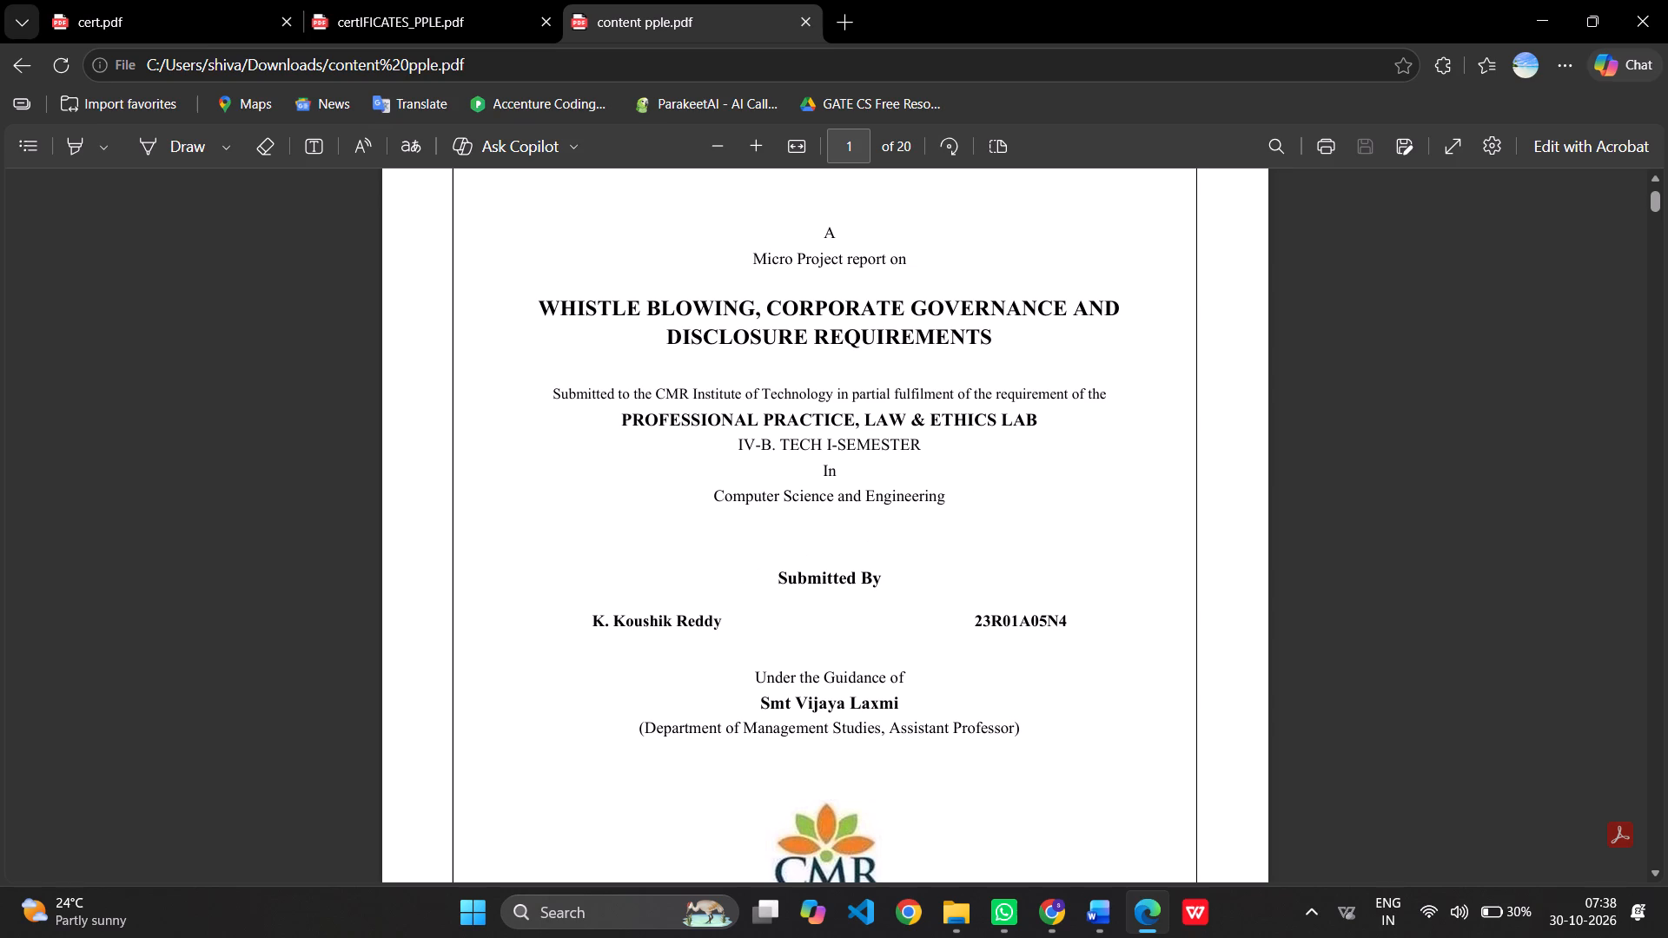
click(727, 617)
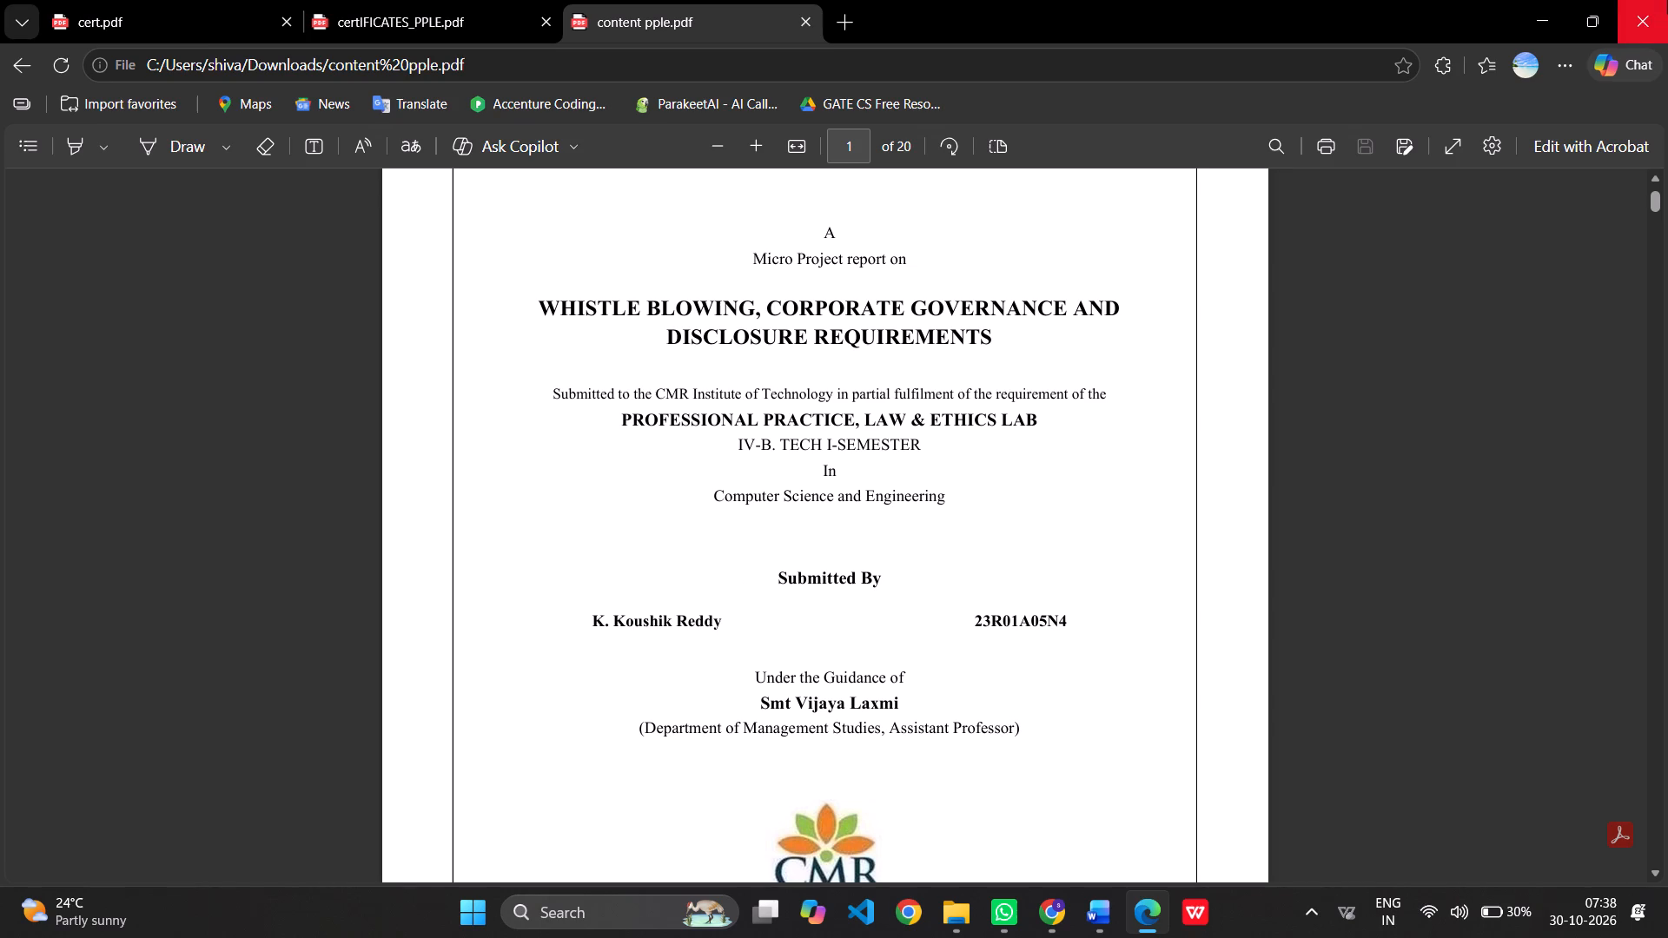
click(1667, 0)
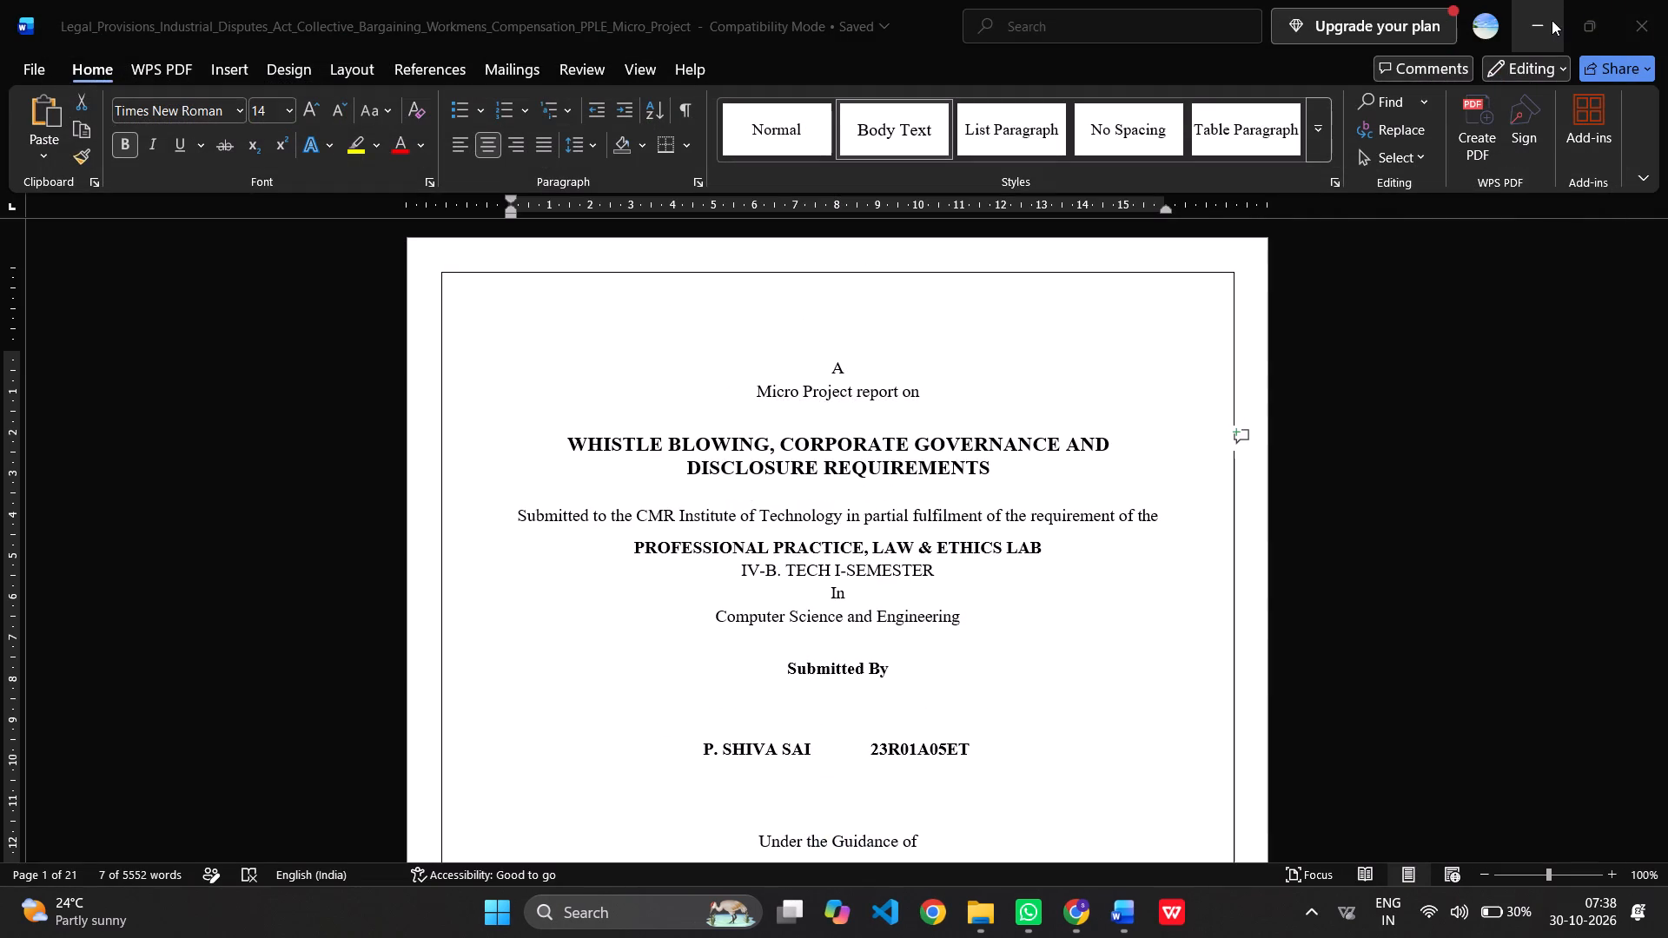
click(1552, 20)
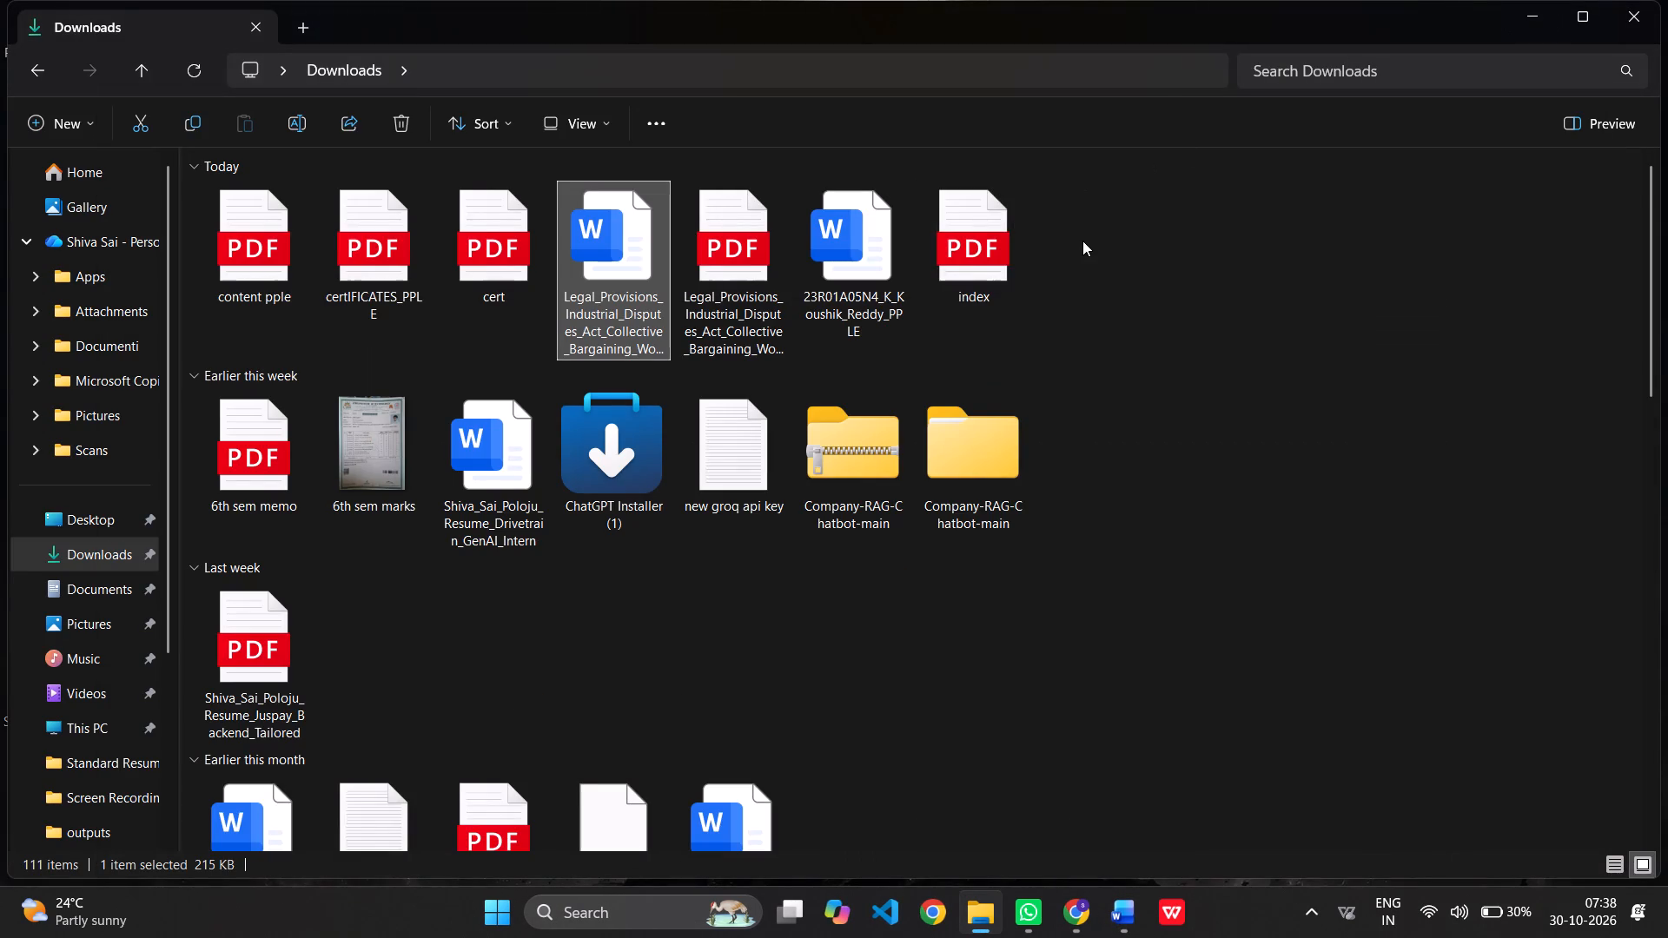
Delete the Legal_Provisions Word document and its PDF from Downloads, closing the document that is still open in Word.
drag(1082, 241, 758, 251)
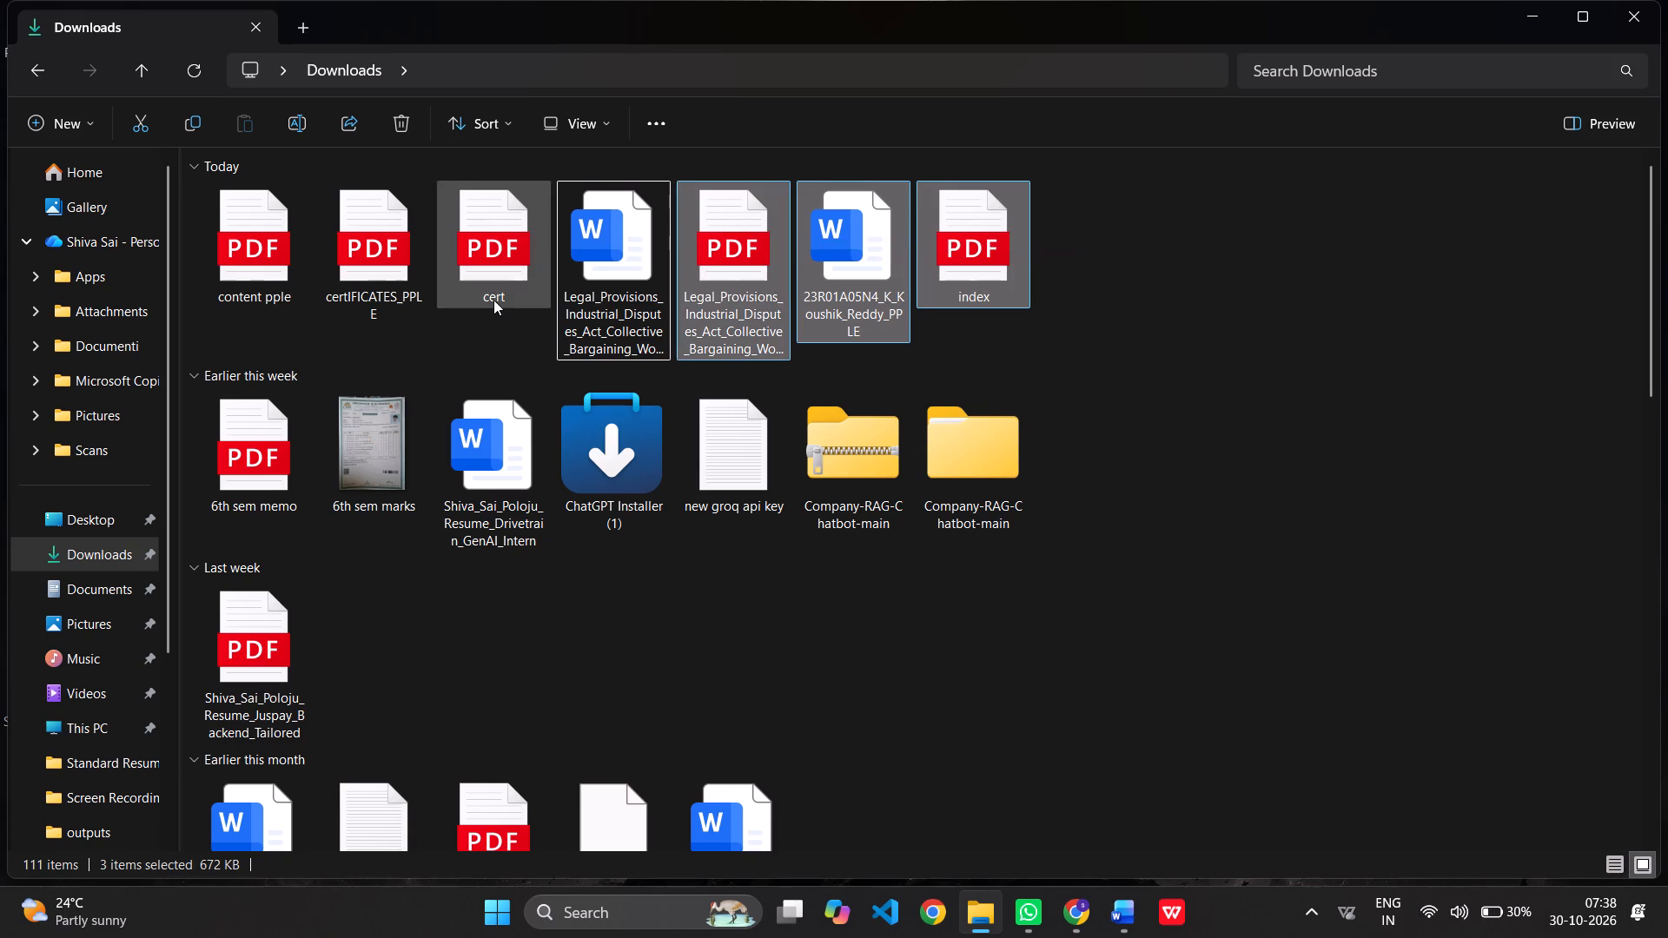
click(581, 322)
key(shift+Right)
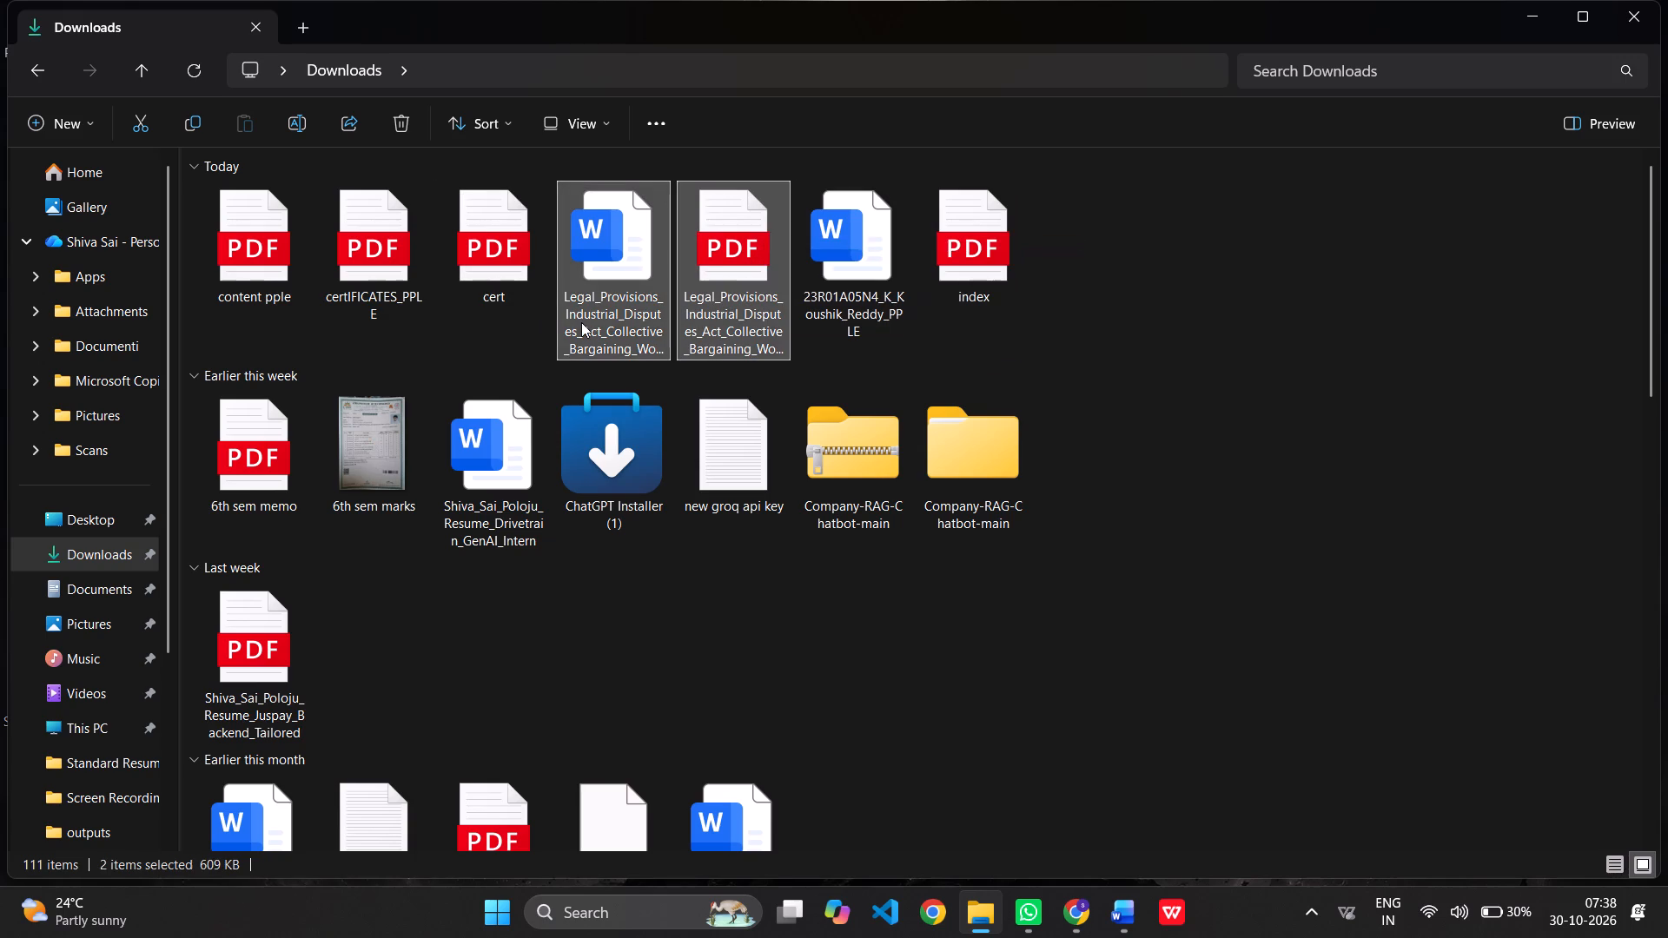
key(Delete)
click(416, 520)
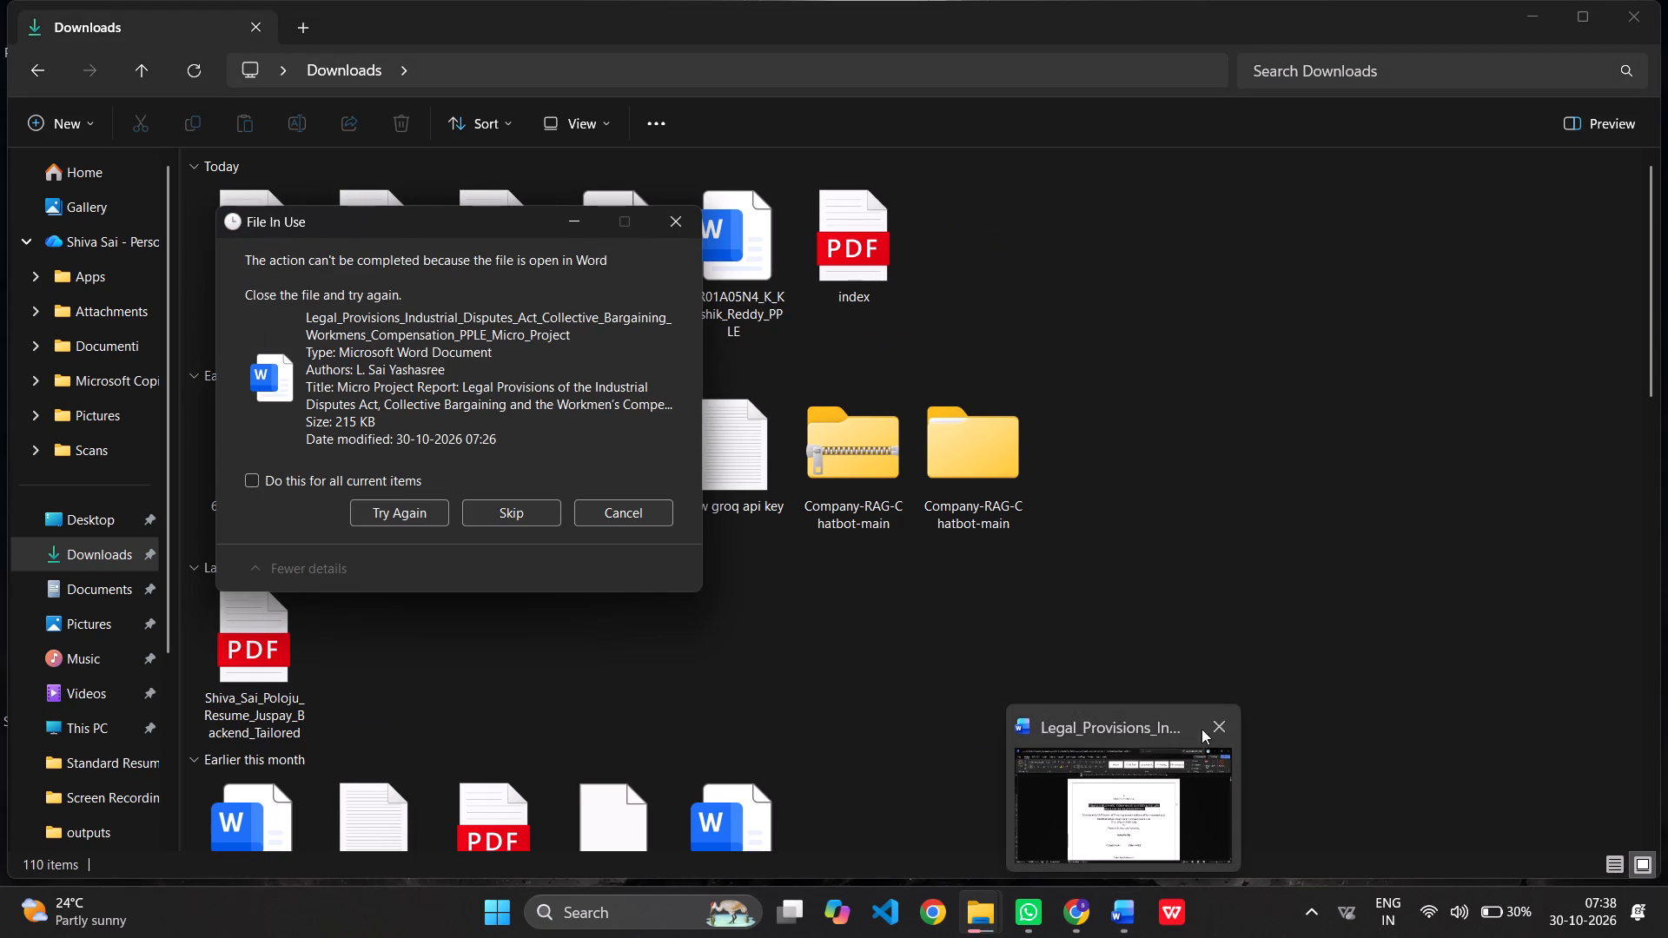
click(1218, 717)
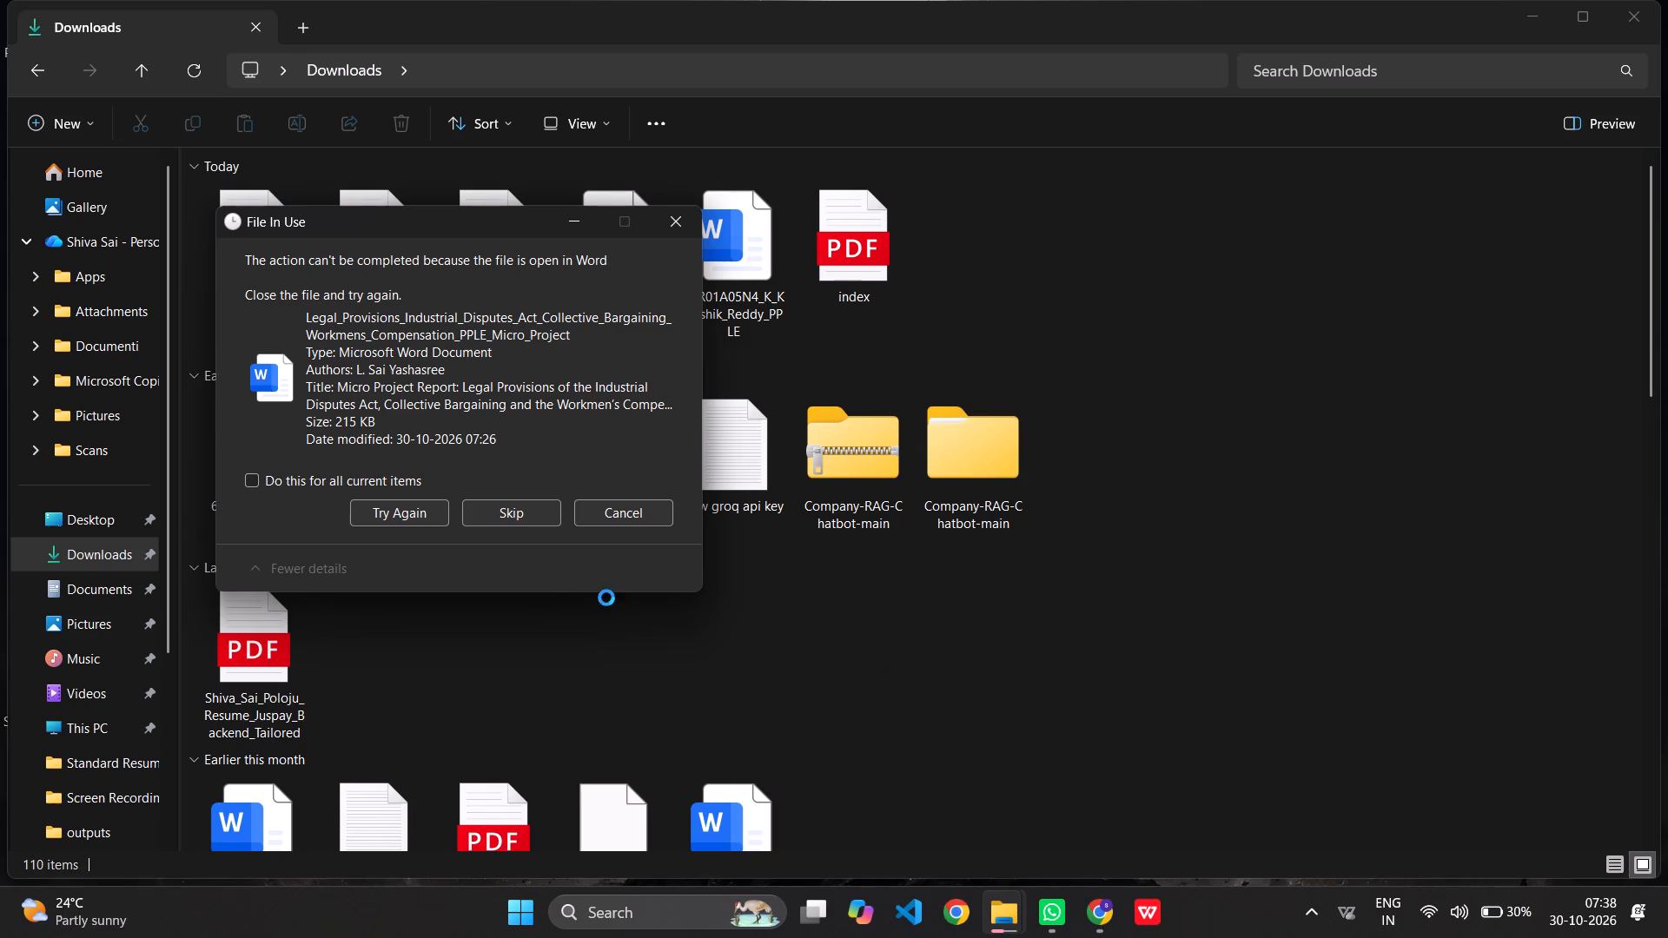
Skip the blocked deletion and delete the Legal_Provisions Word document from the Downloads folder.
click(493, 510)
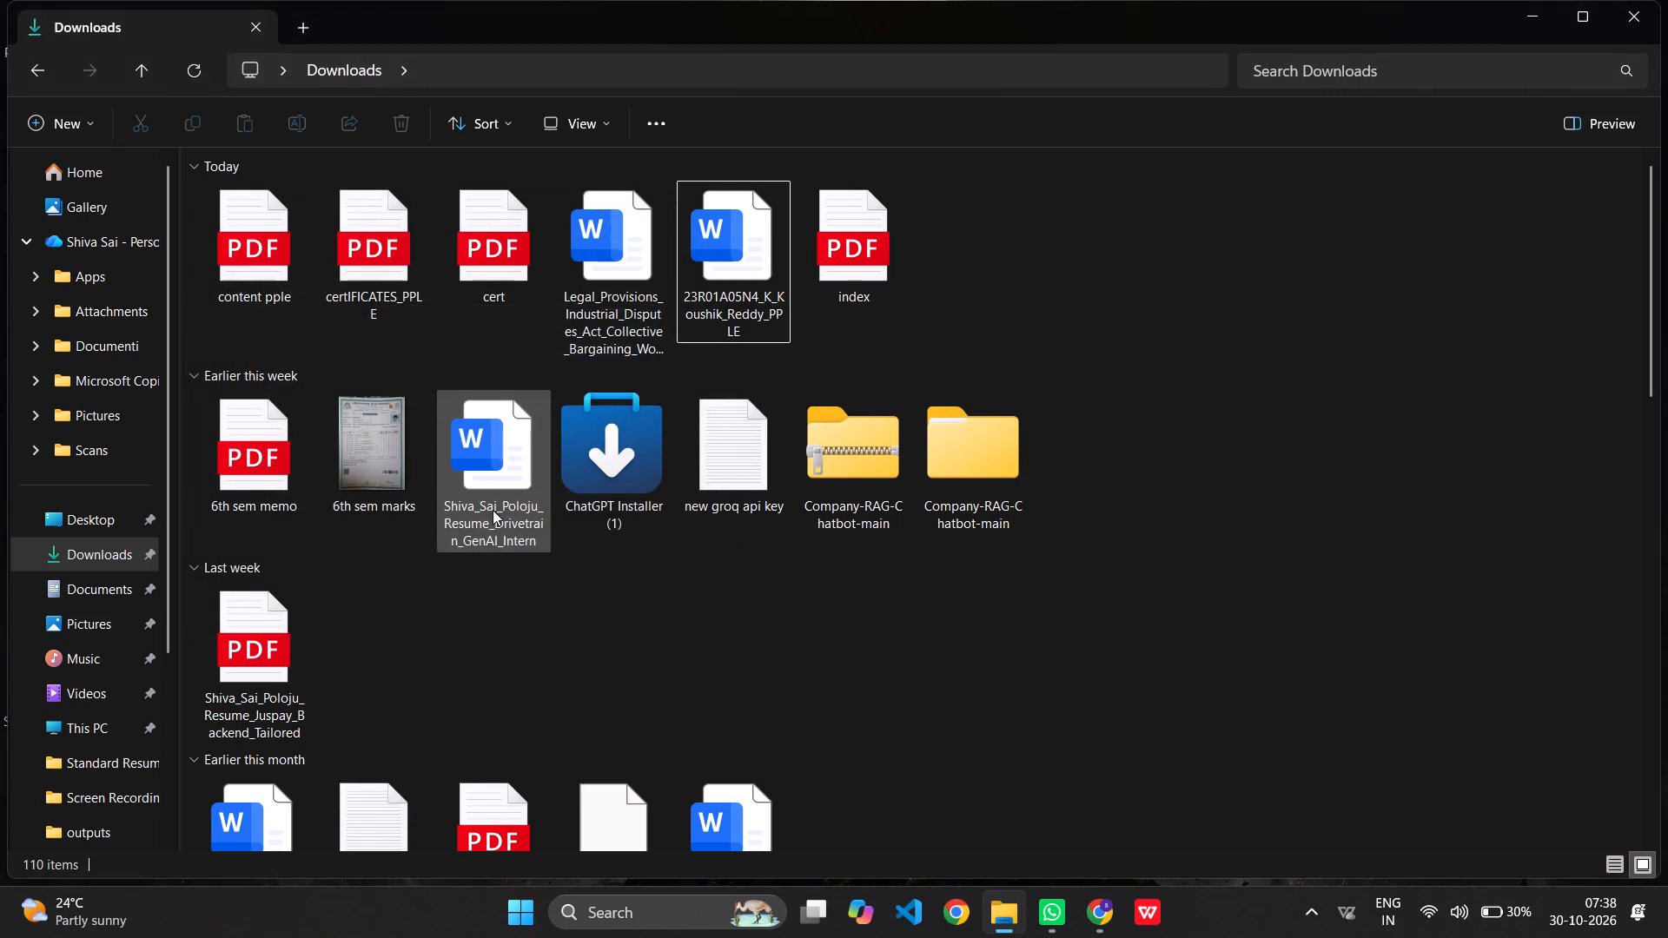
click(582, 283)
key(Delete)
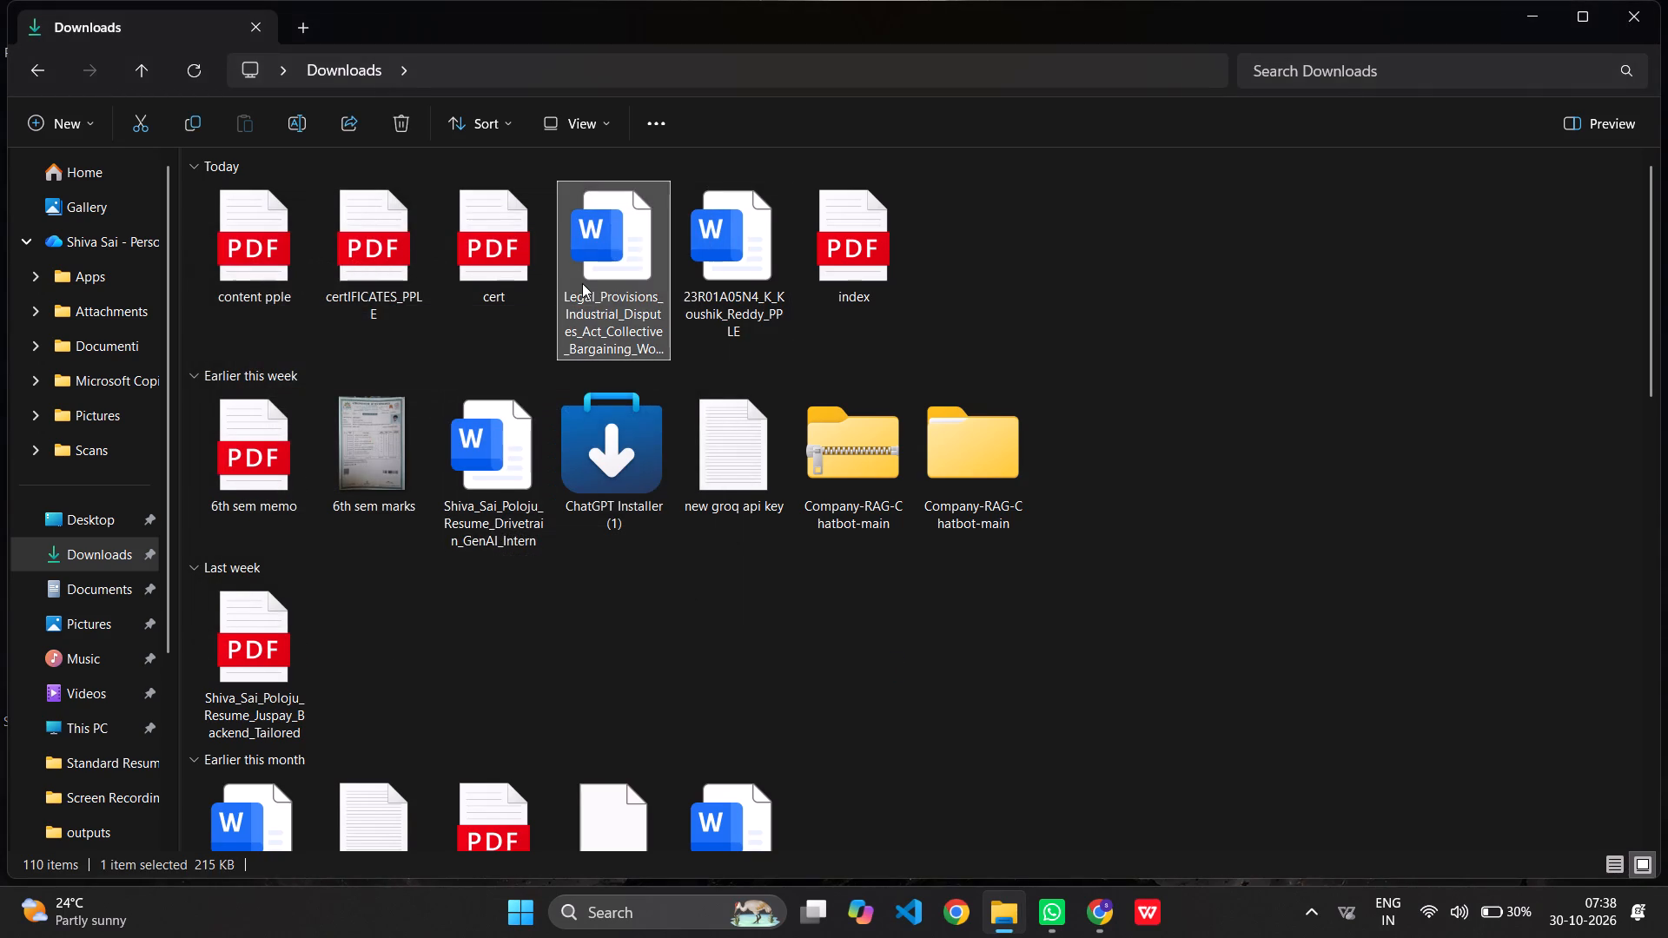
Delete the content pple, certIFICATES_PPLE, cert and index PDF files from the Downloads folder.
click(208, 266)
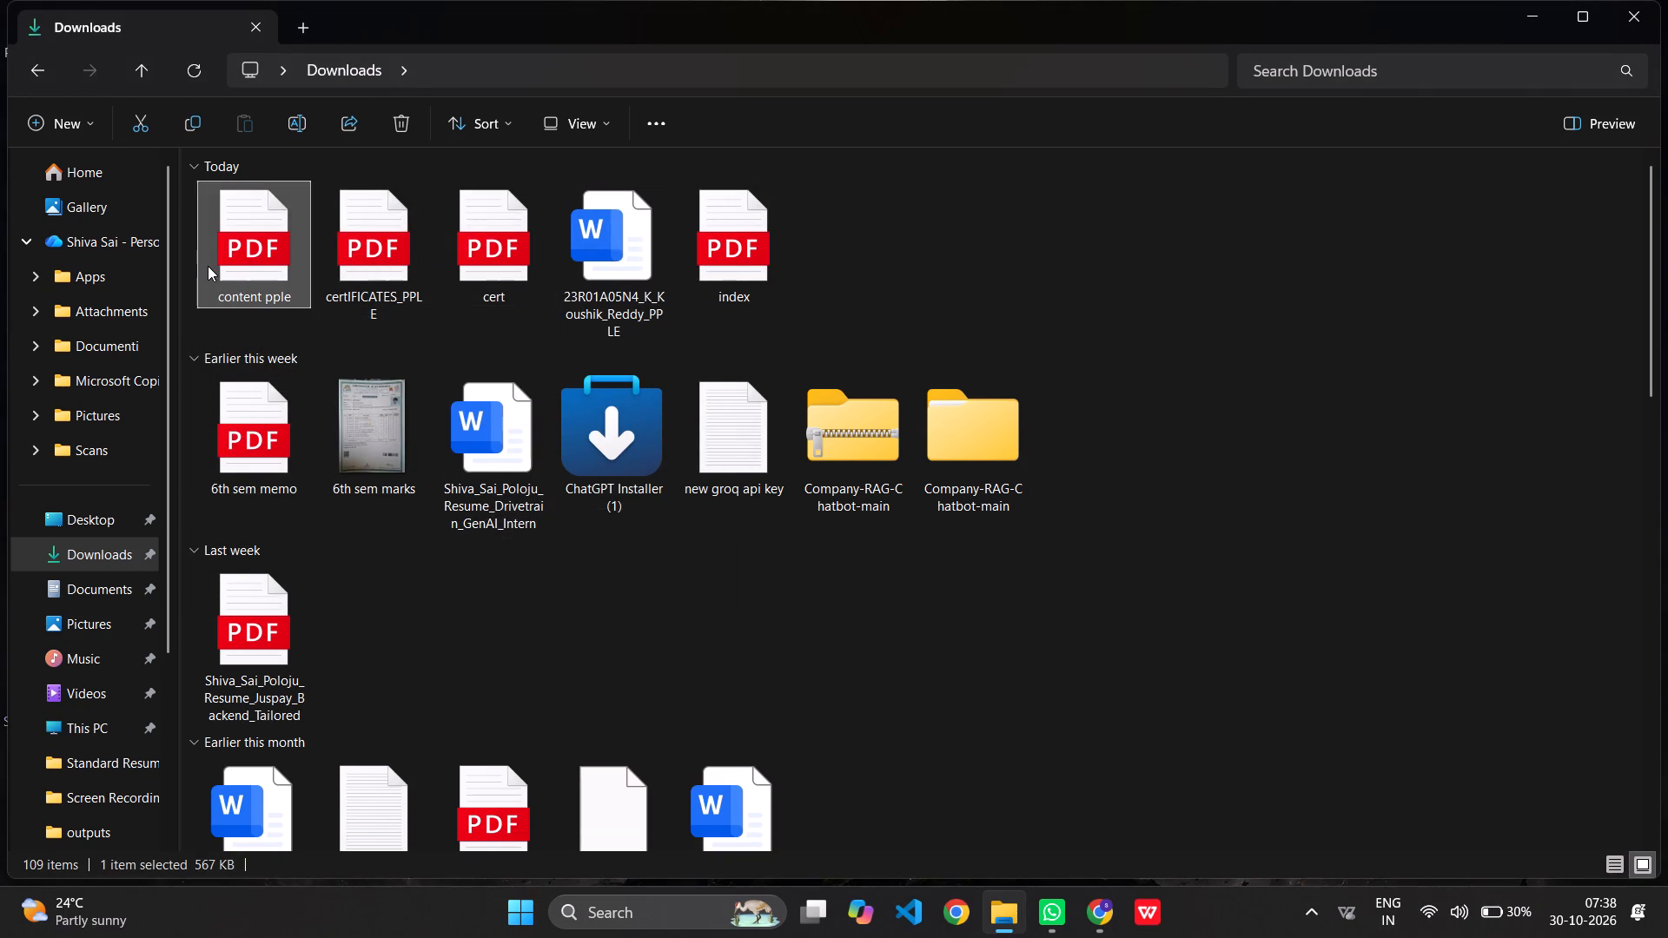
key(shift+Right)
key(shift+Right)
key(Delete)
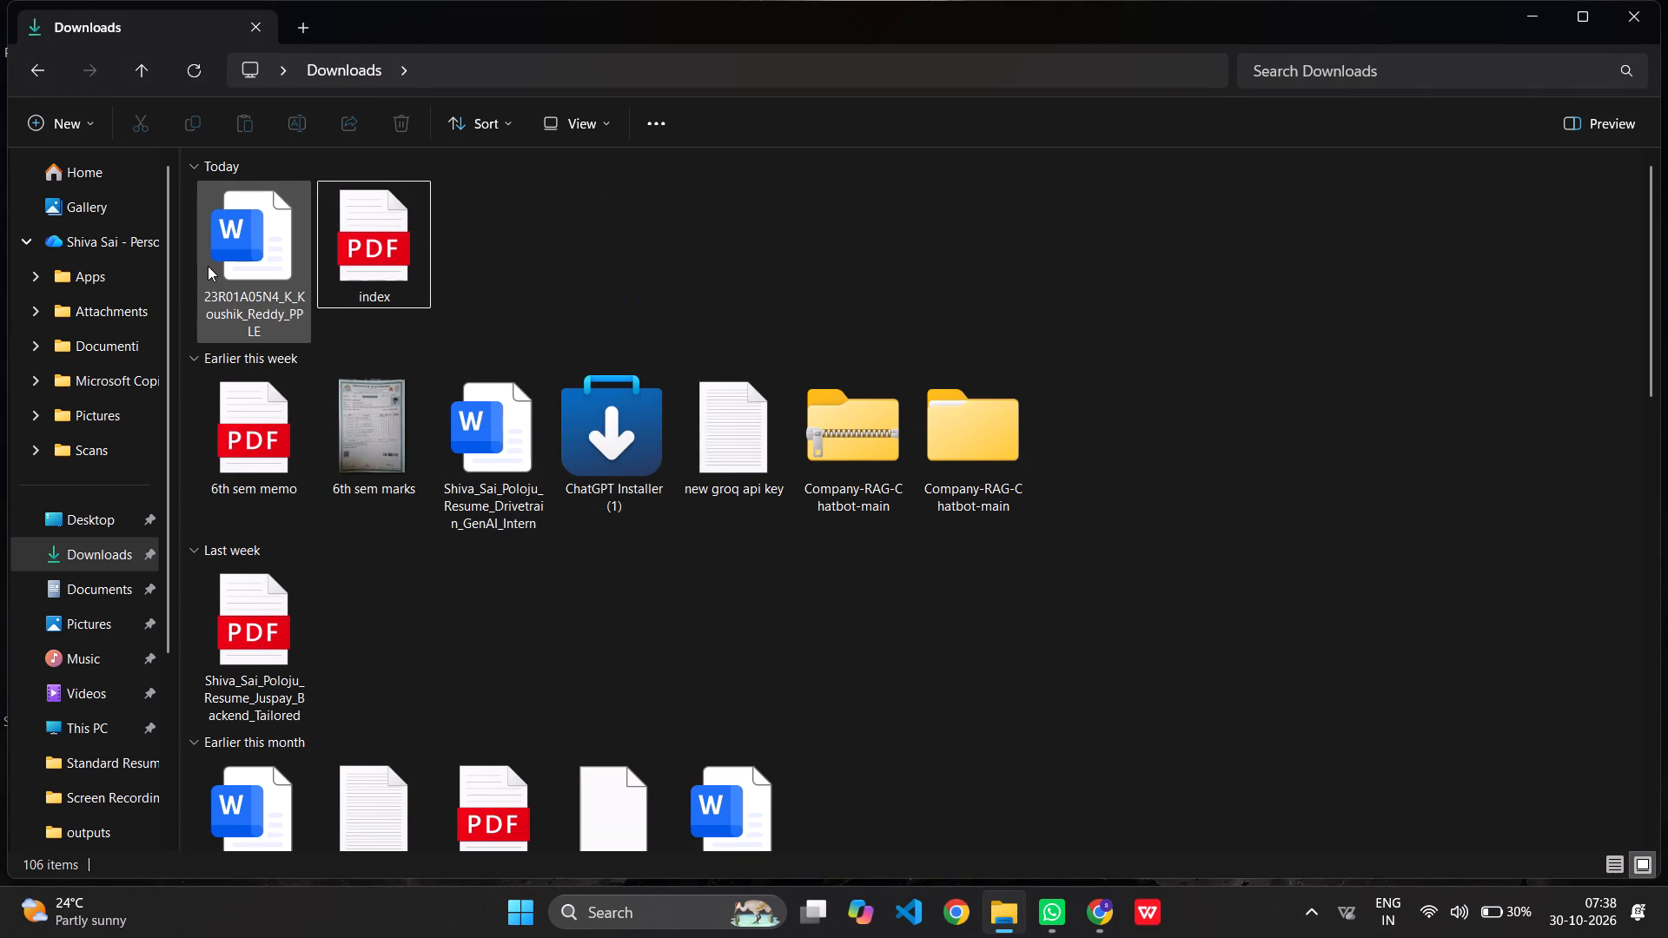
click(329, 251)
key(Delete)
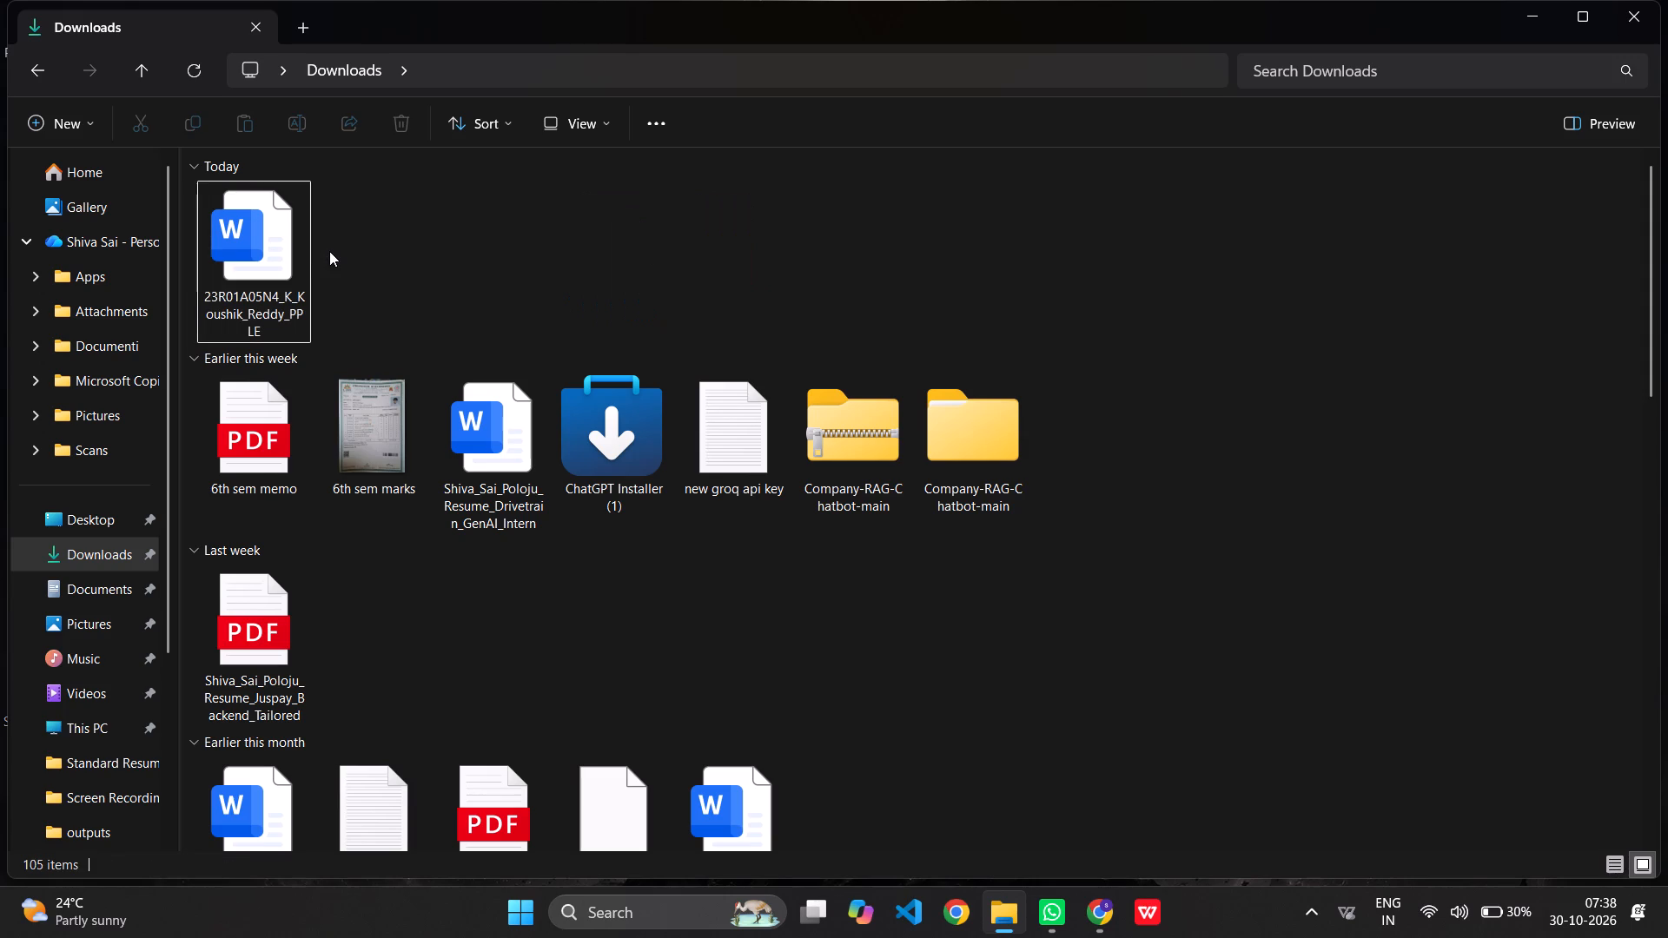
Open the remaining PPLE report from today's files in Downloads in Word.
double_click(271, 250)
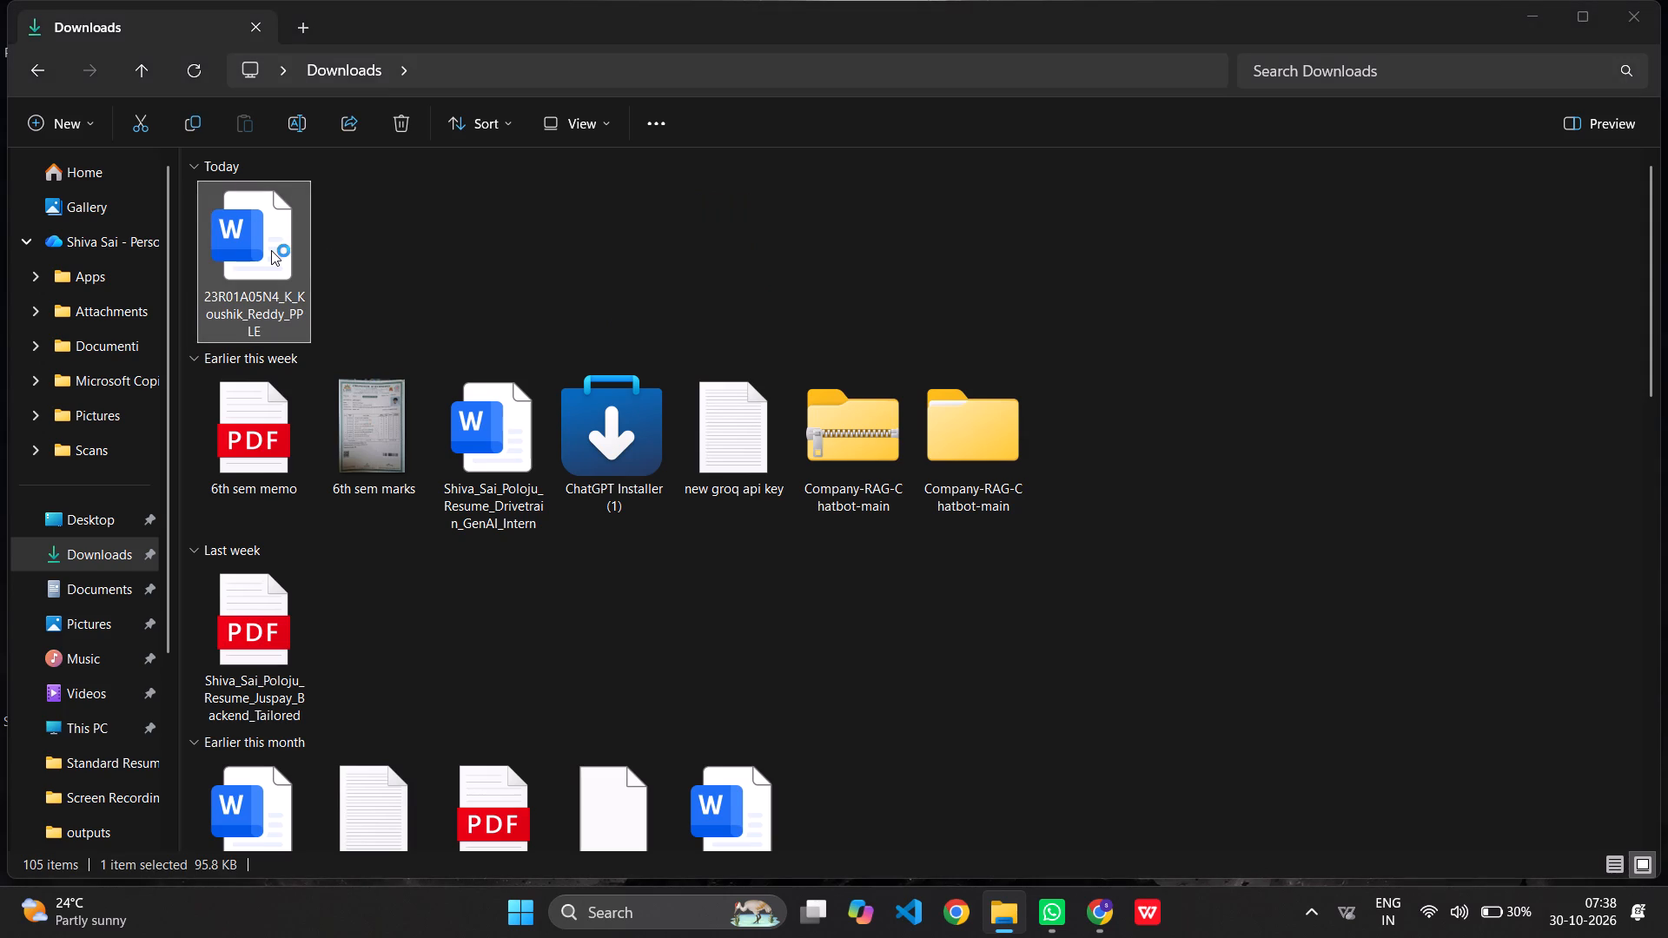
scroll(711, 651, down, 1)
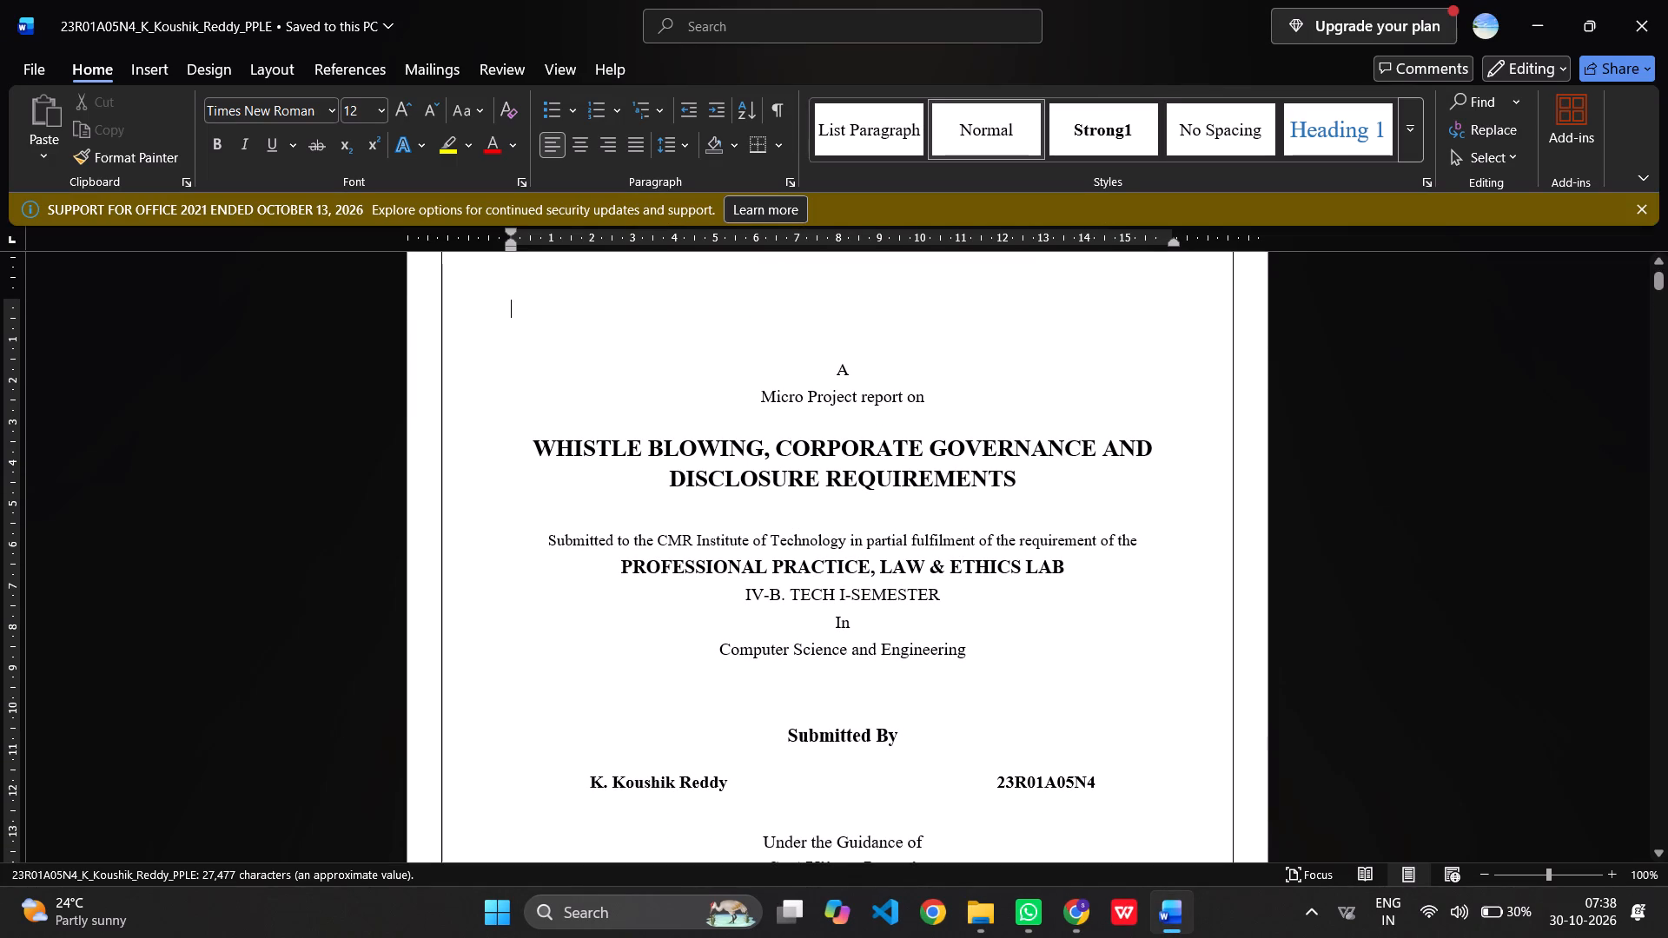
Replace the student's name under Submitted By on the cover page with the new student's initial and name in capitals.
click(731, 771)
click(731, 782)
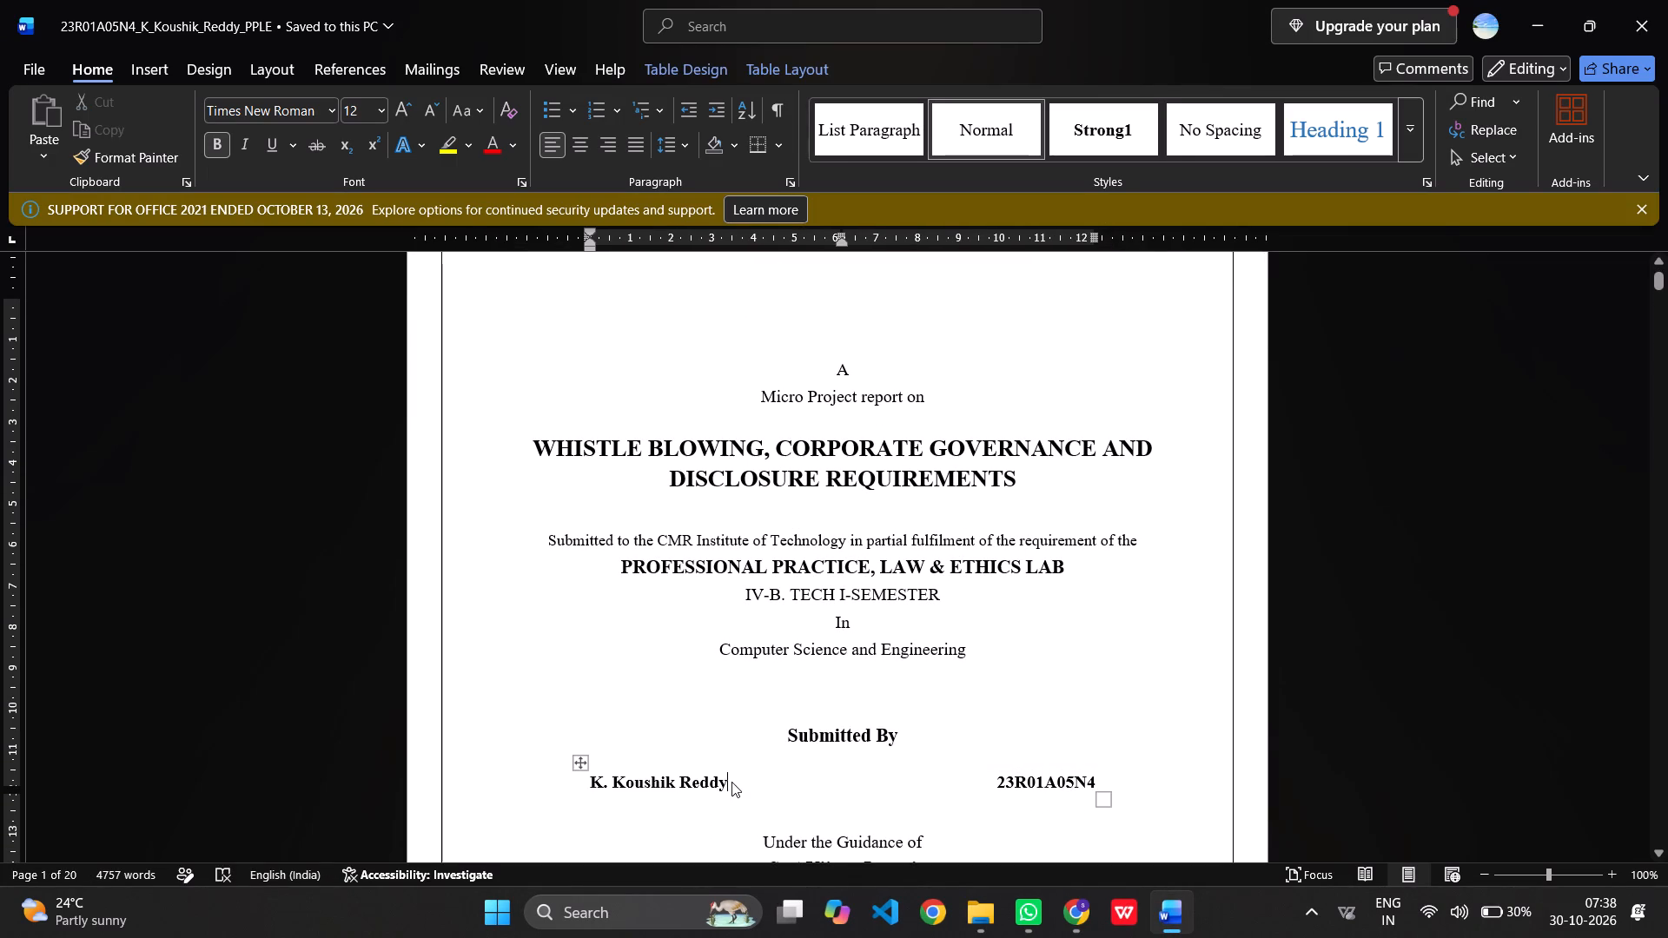
key(BackSpace)
key(BackSpace)
key(BackSpace)
key(BackSpace)
key(BackSpace)
key(BackSpace)
key(BackSpace)
key(BackSpace)
key(BackSpace)
key(BackSpace)
key(BackSpace)
key(BackSpace)
key(BackSpace)
key(BackSpace)
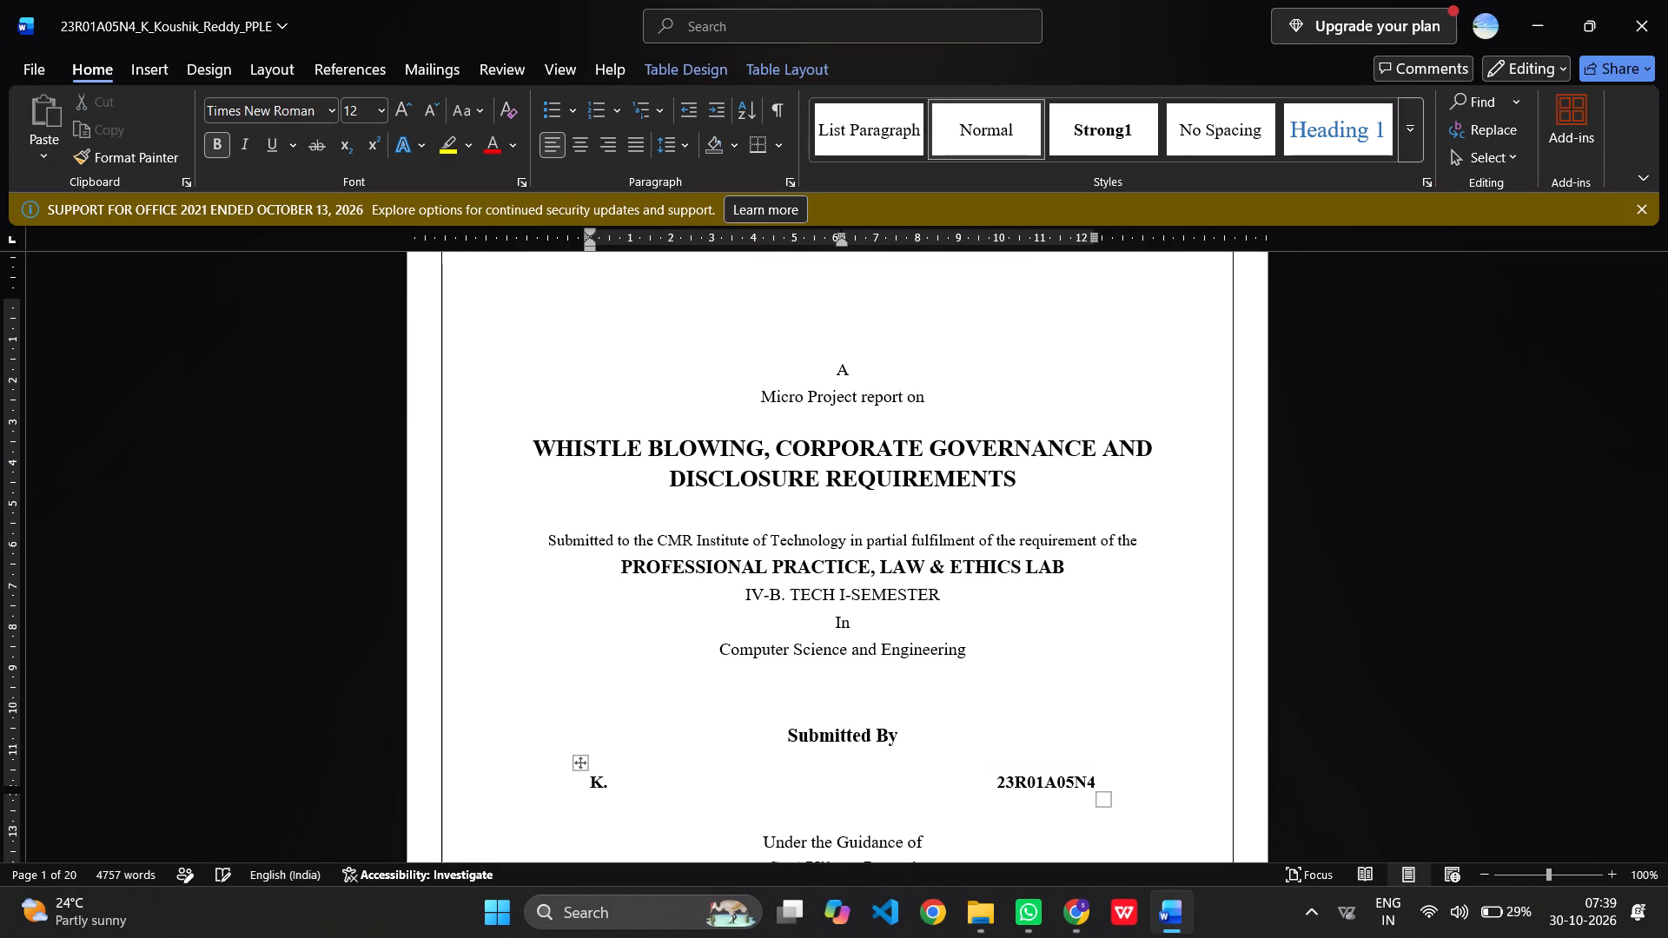
key(BackSpace)
key(BackSpace)
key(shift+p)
key(BackSpace)
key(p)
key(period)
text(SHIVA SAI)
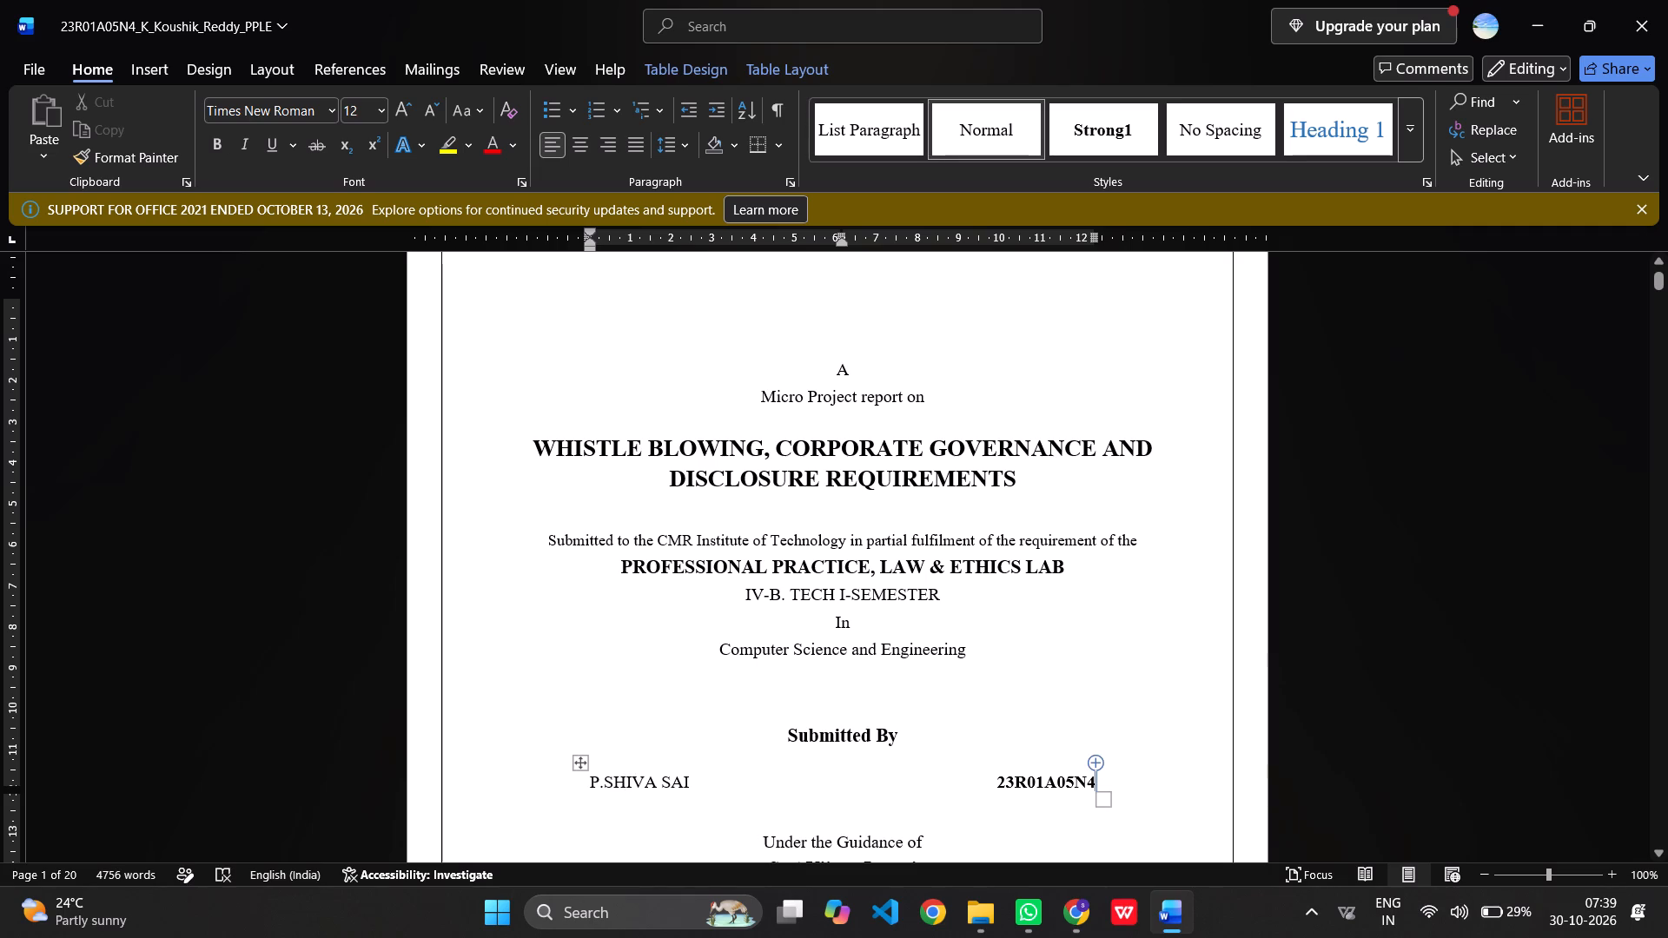
Replace the roll number beside the student's name on the cover page with the new student's roll number.
click(1098, 783)
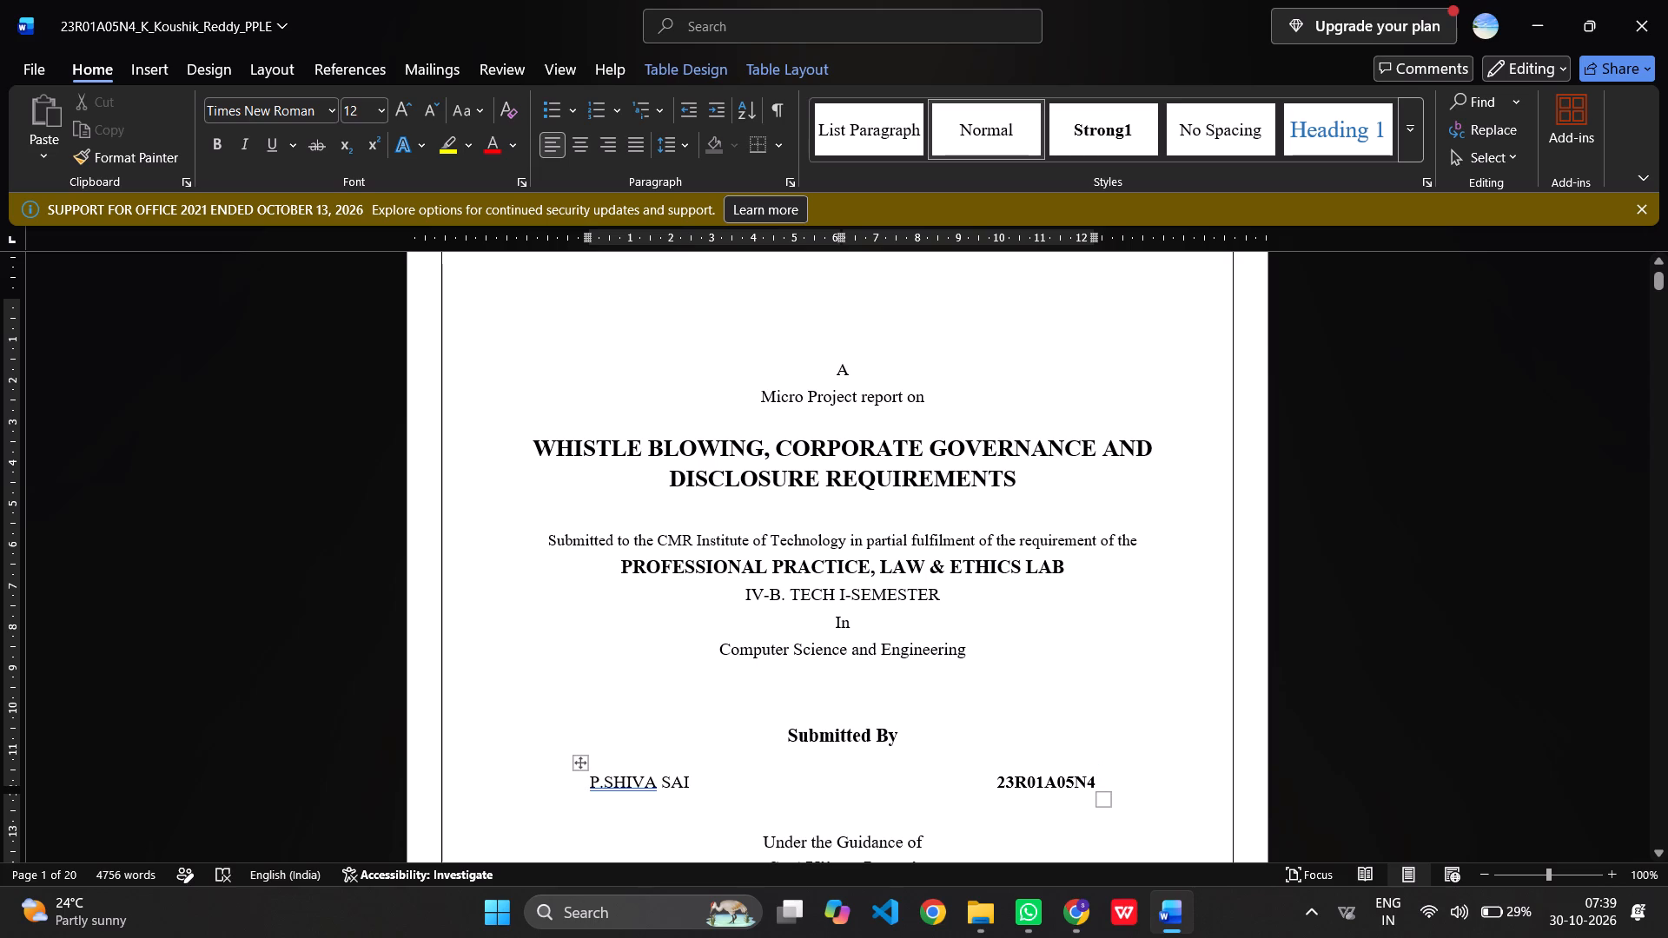
key(BackSpace)
key(BackSpace)
key(BackSpace)
key(BackSpace)
key(BackSpace)
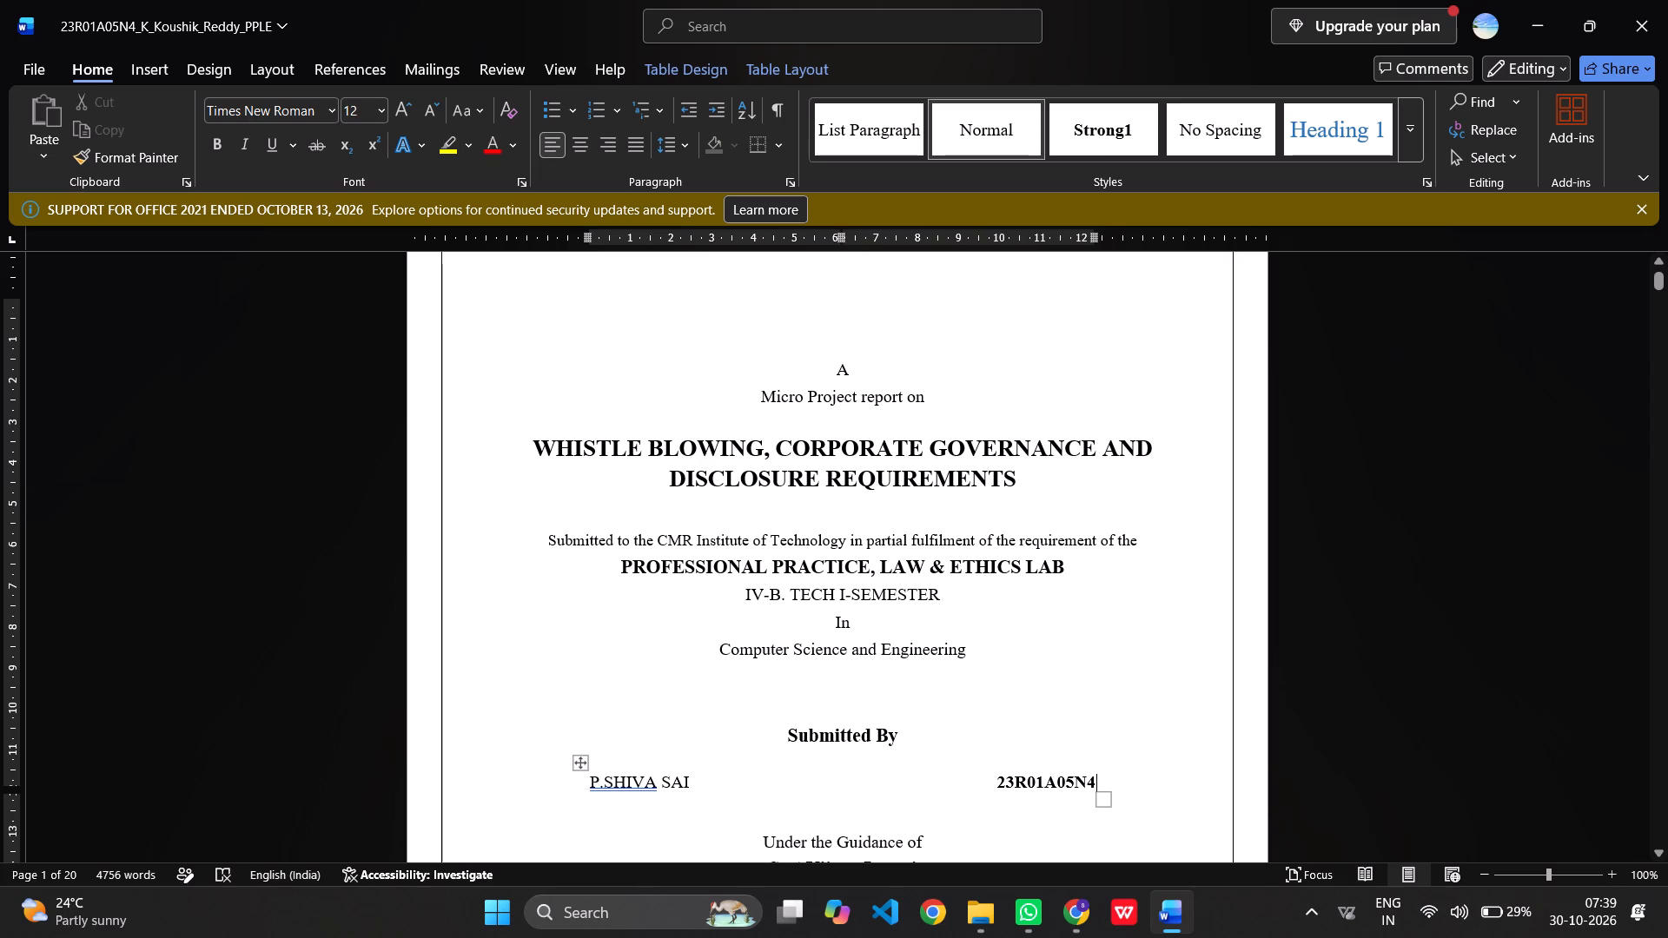
click(1089, 783)
key(BackSpace)
key(BackSpace)
key(BackSpace)
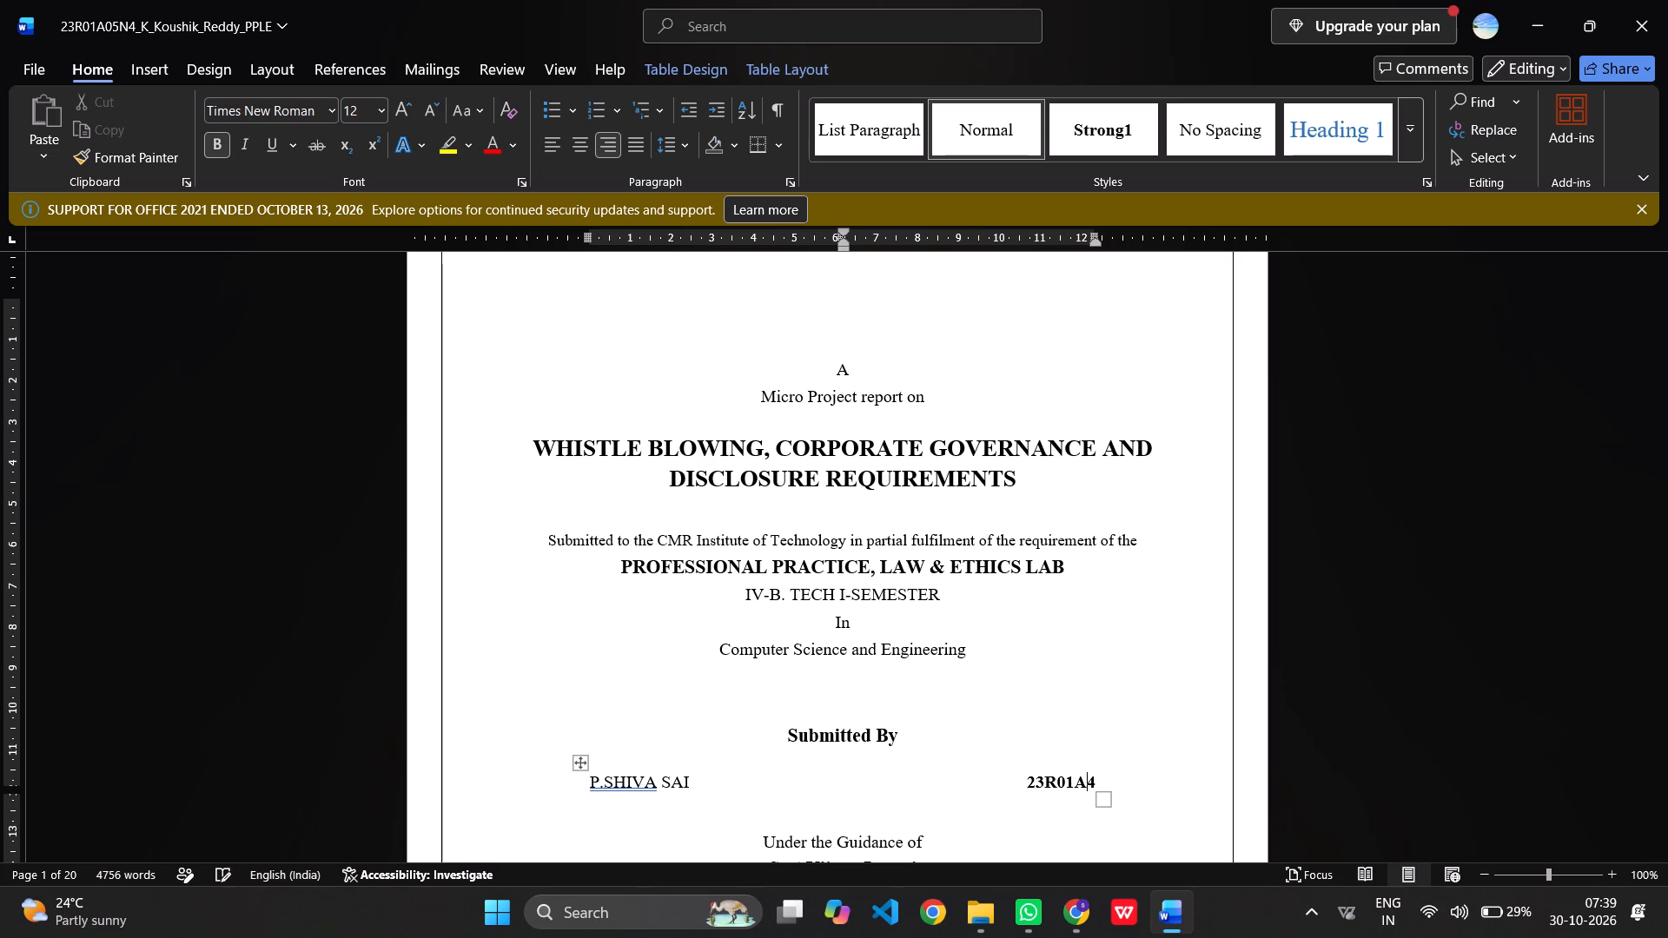
key(BackSpace)
key(Right)
key(BackSpace)
key(BackSpace)
key(BackSpace)
key(BackSpace)
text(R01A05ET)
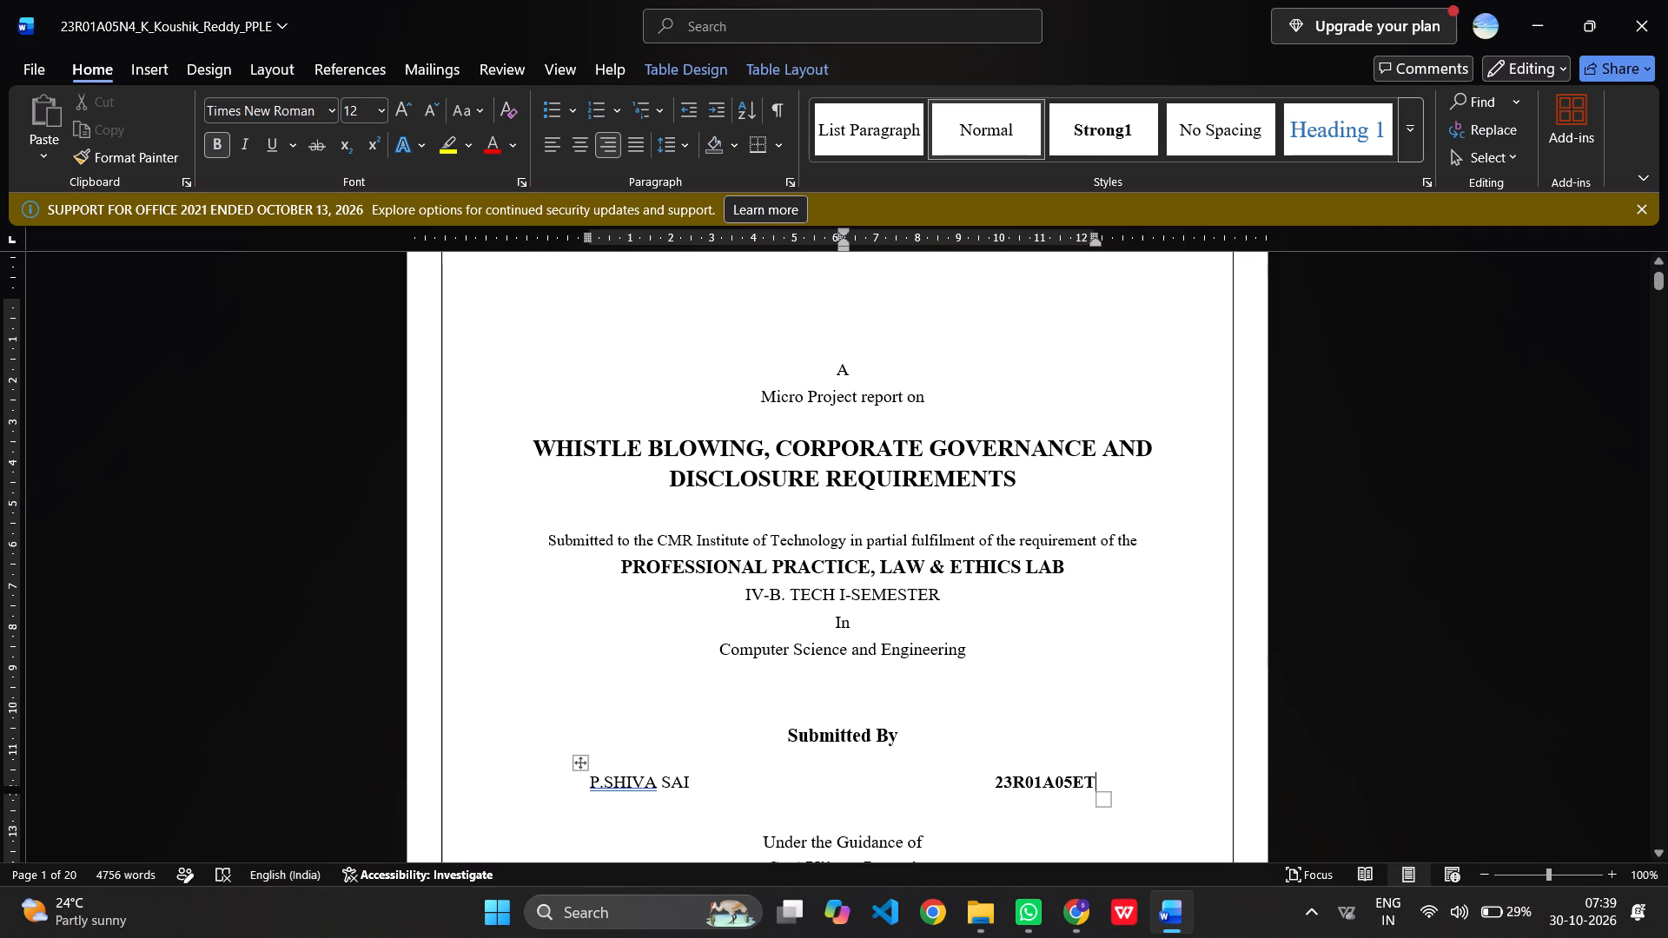
Select the new student's name under Submitted By on the cover page.
drag(578, 789, 596, 789)
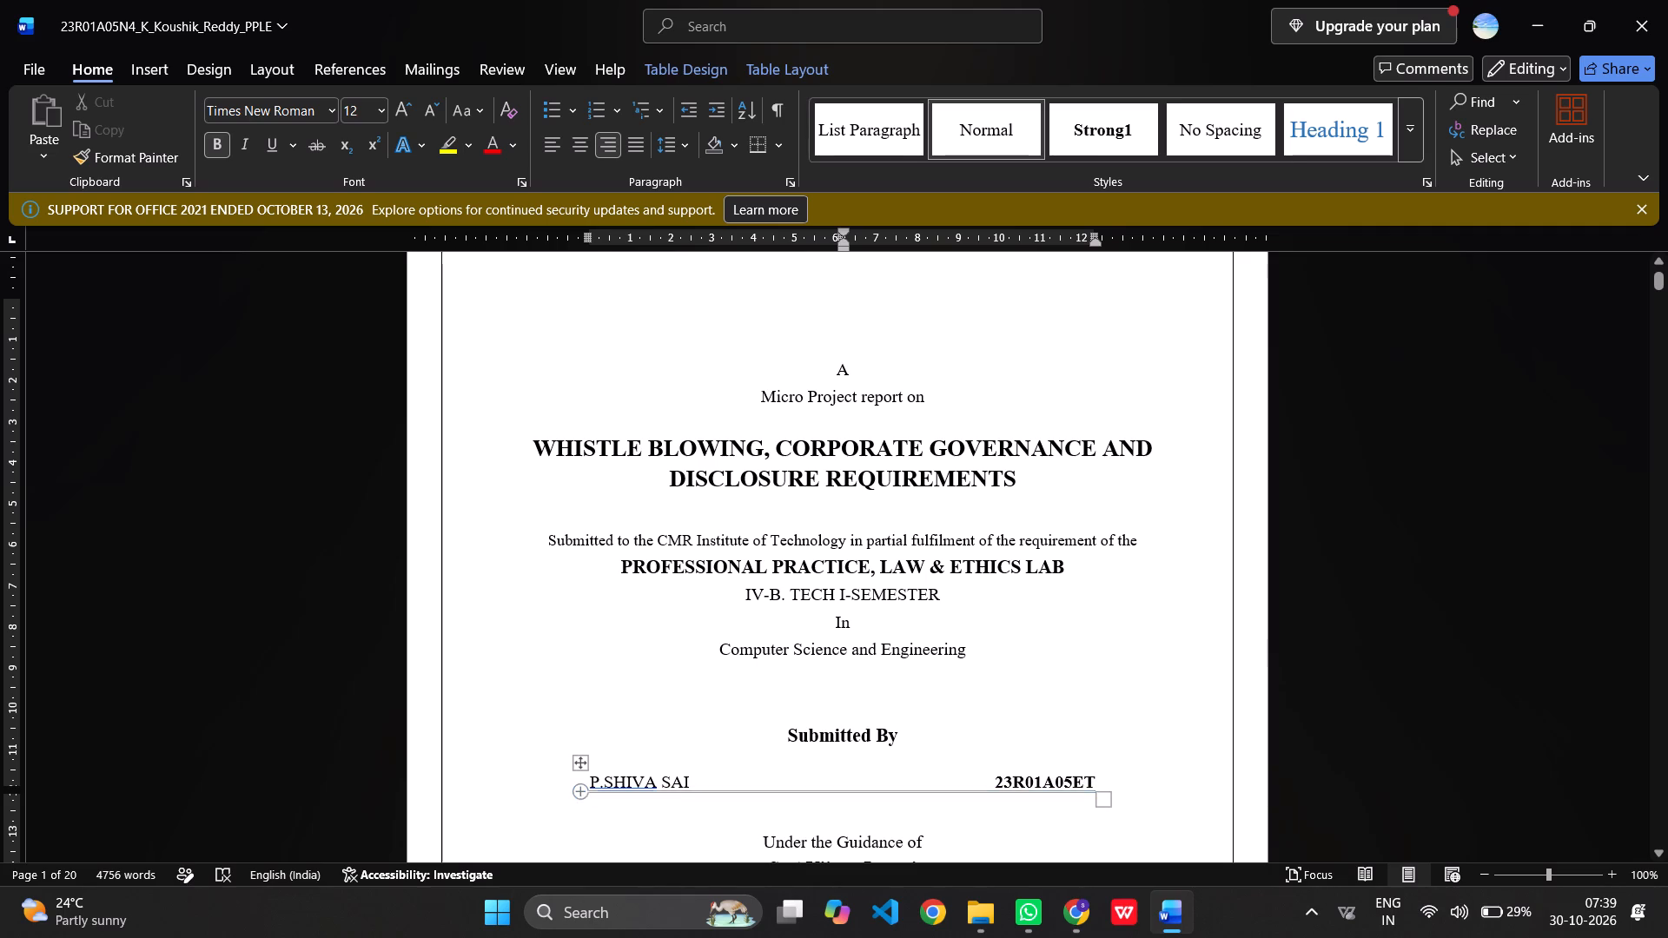
drag(596, 789, 634, 789)
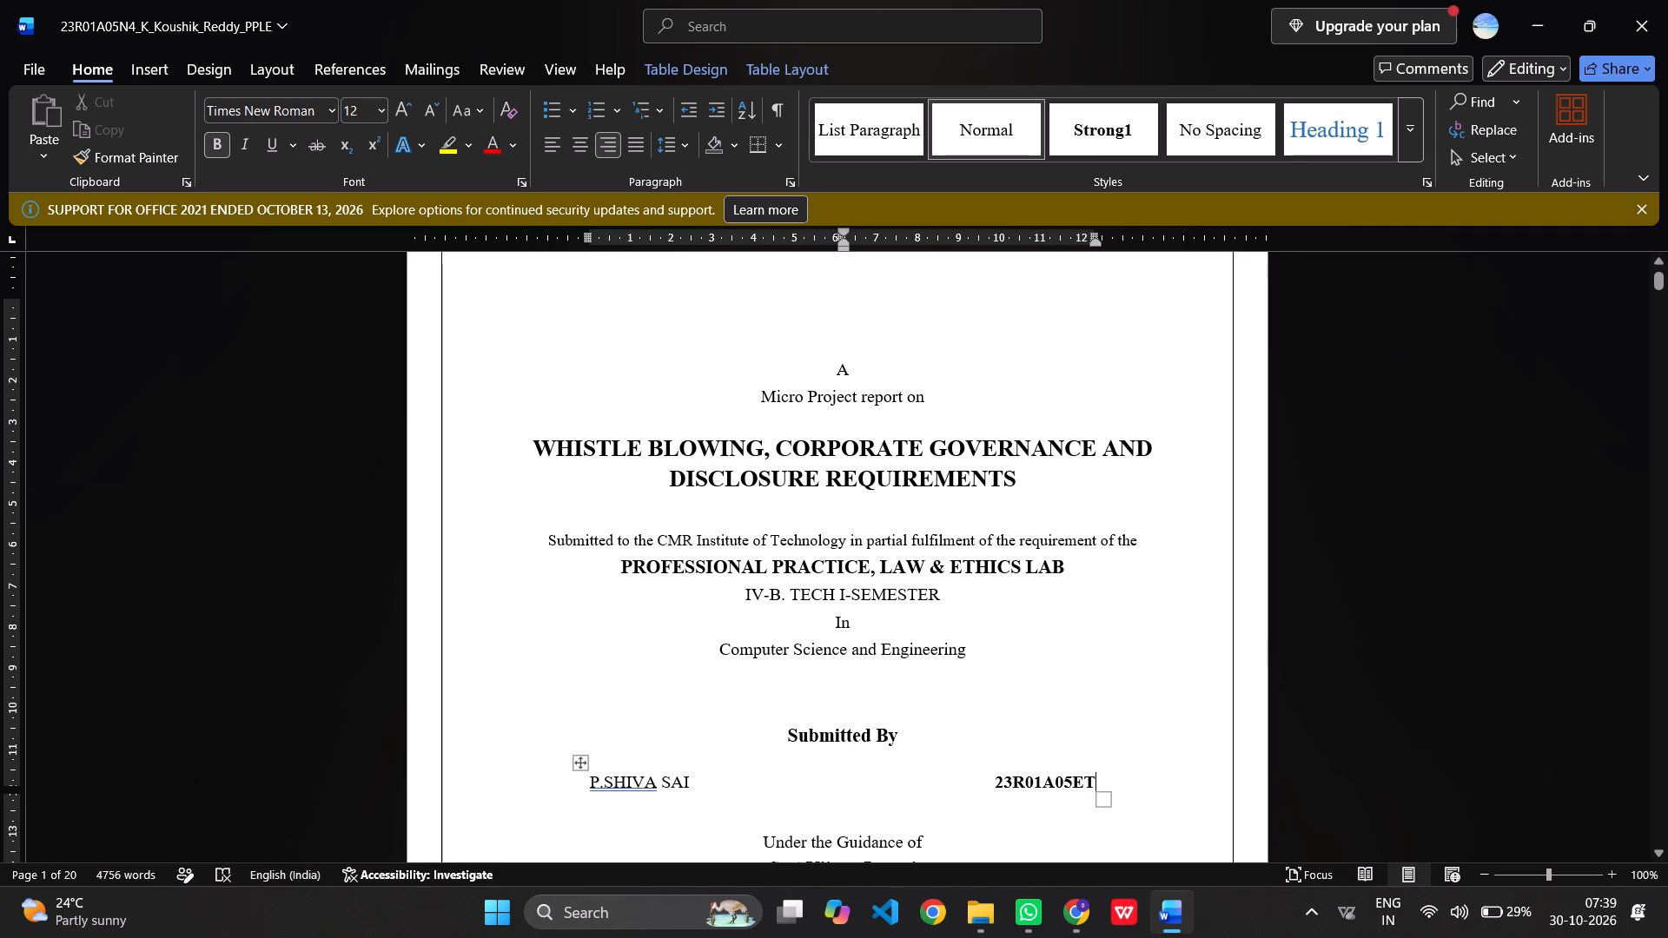
Left-align the roll number under Submitted By on the cover page and shift its table slightly to the left.
drag(578, 763, 603, 763)
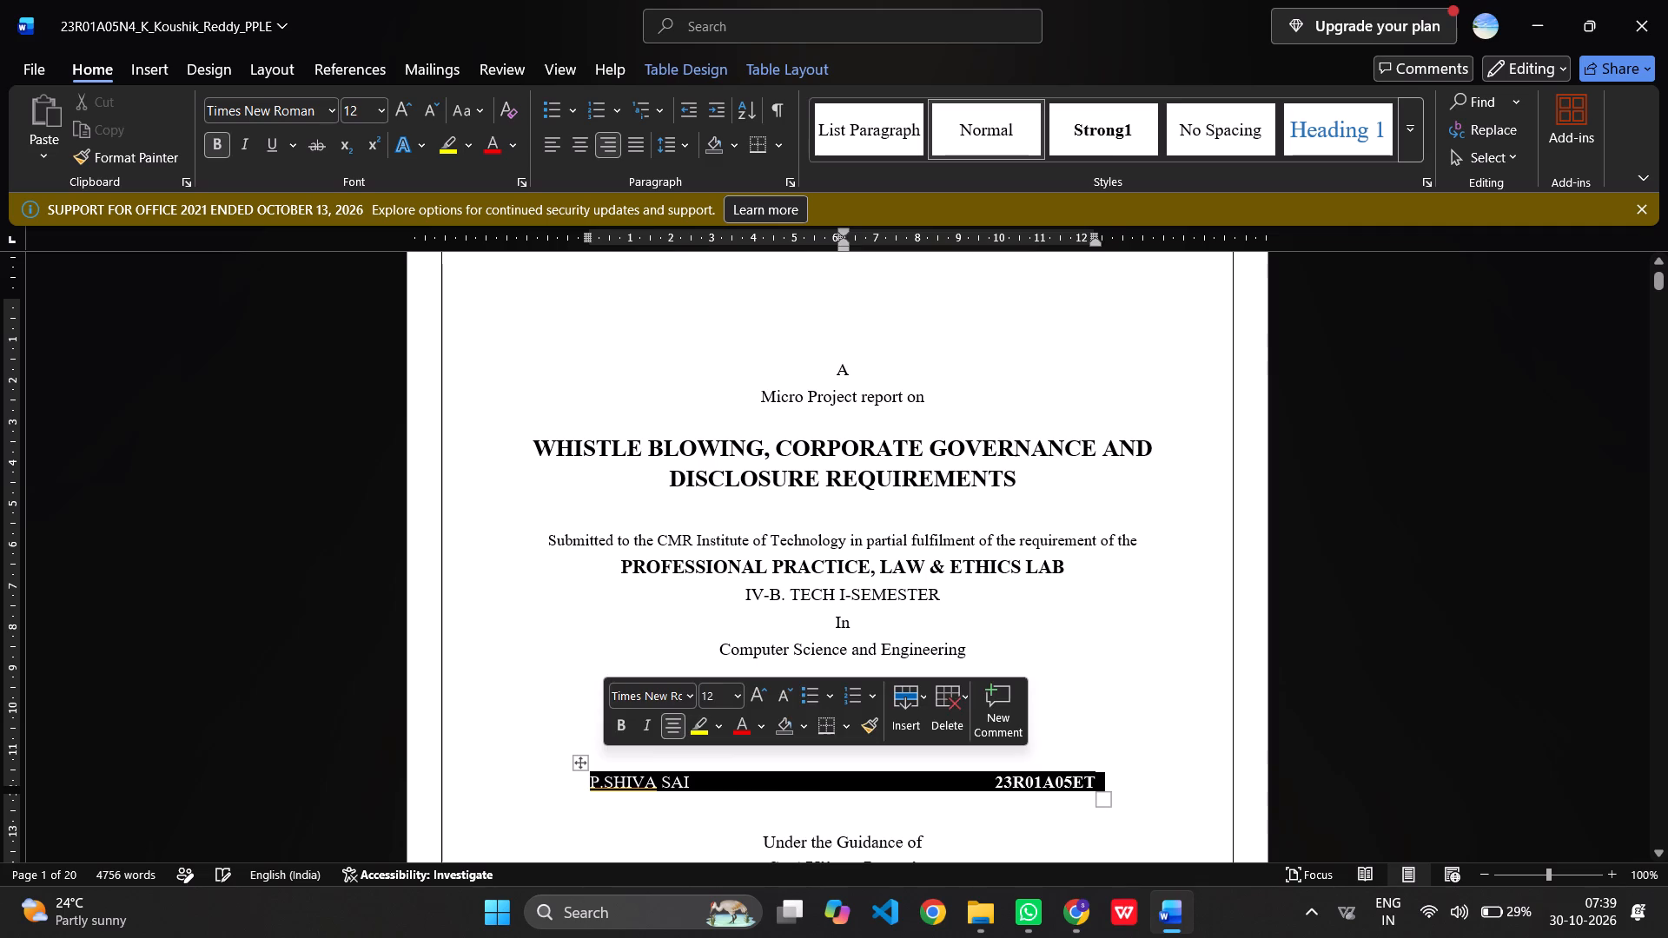
click(810, 778)
click(810, 778)
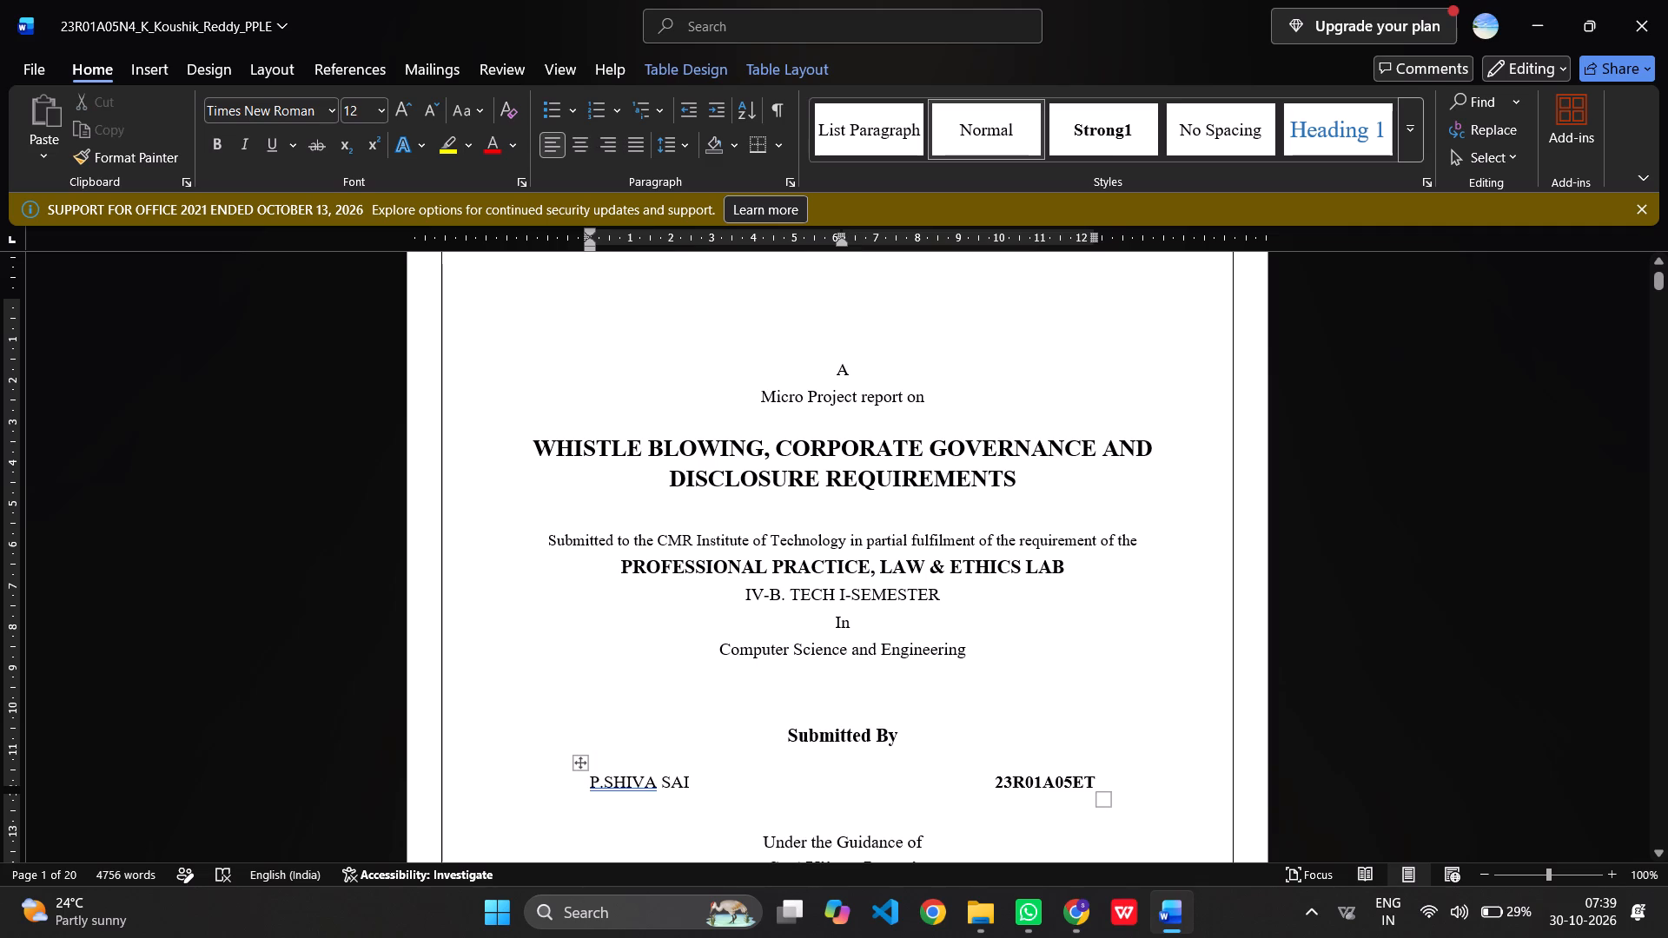
click(864, 787)
key(BackSpace)
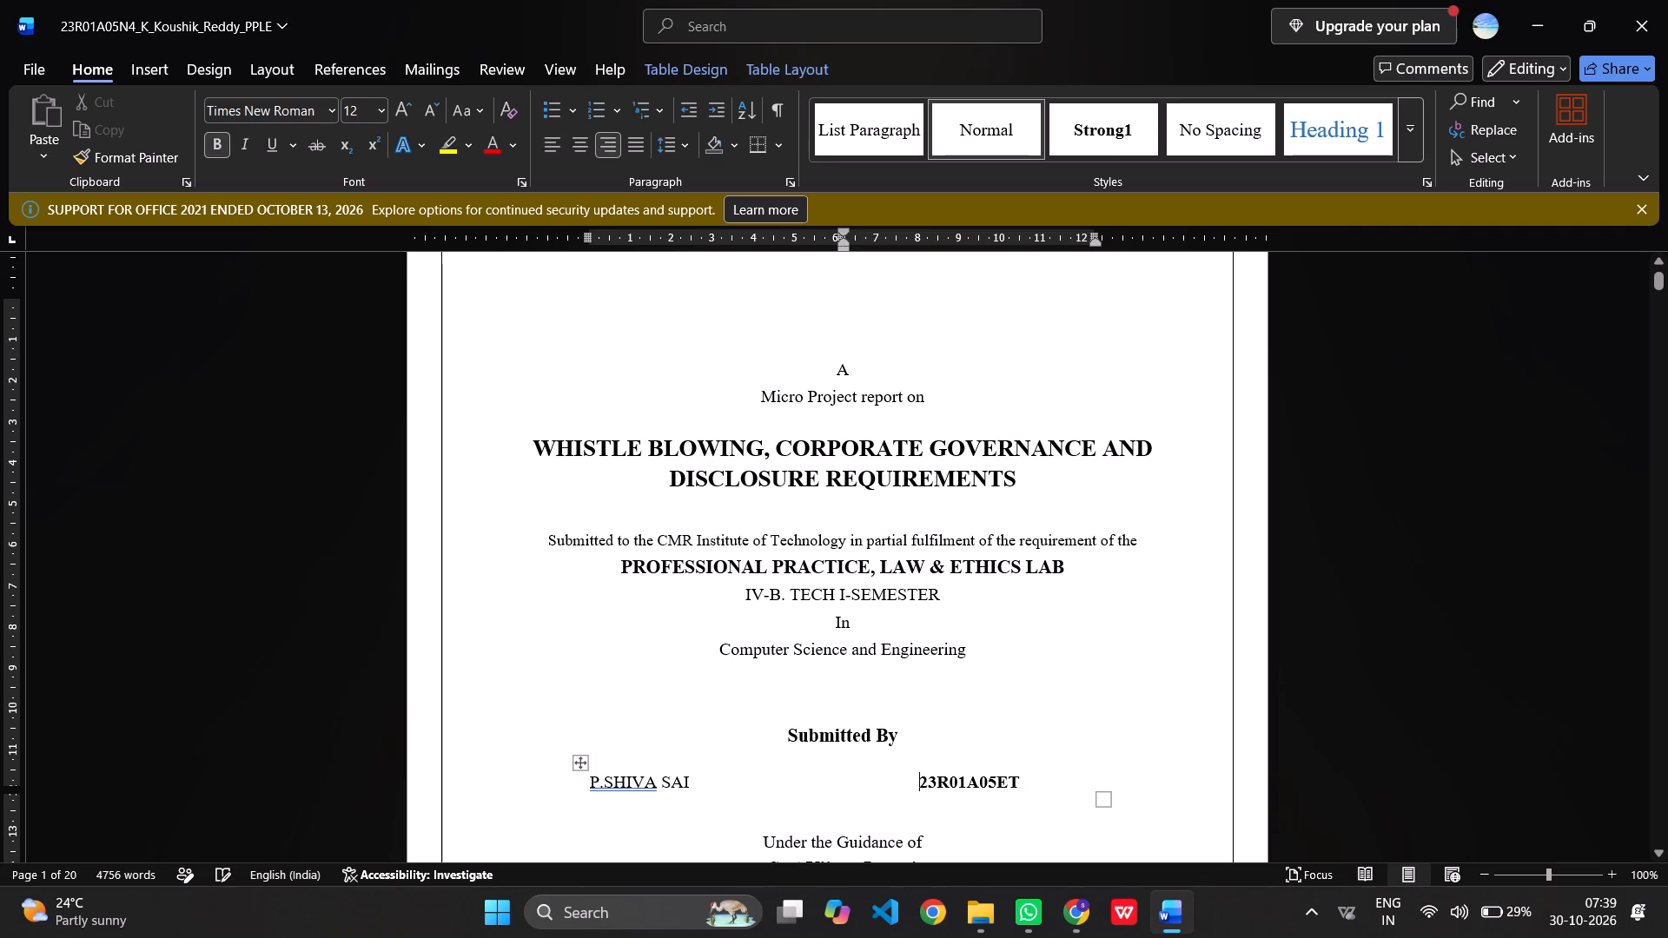
key(BackSpace)
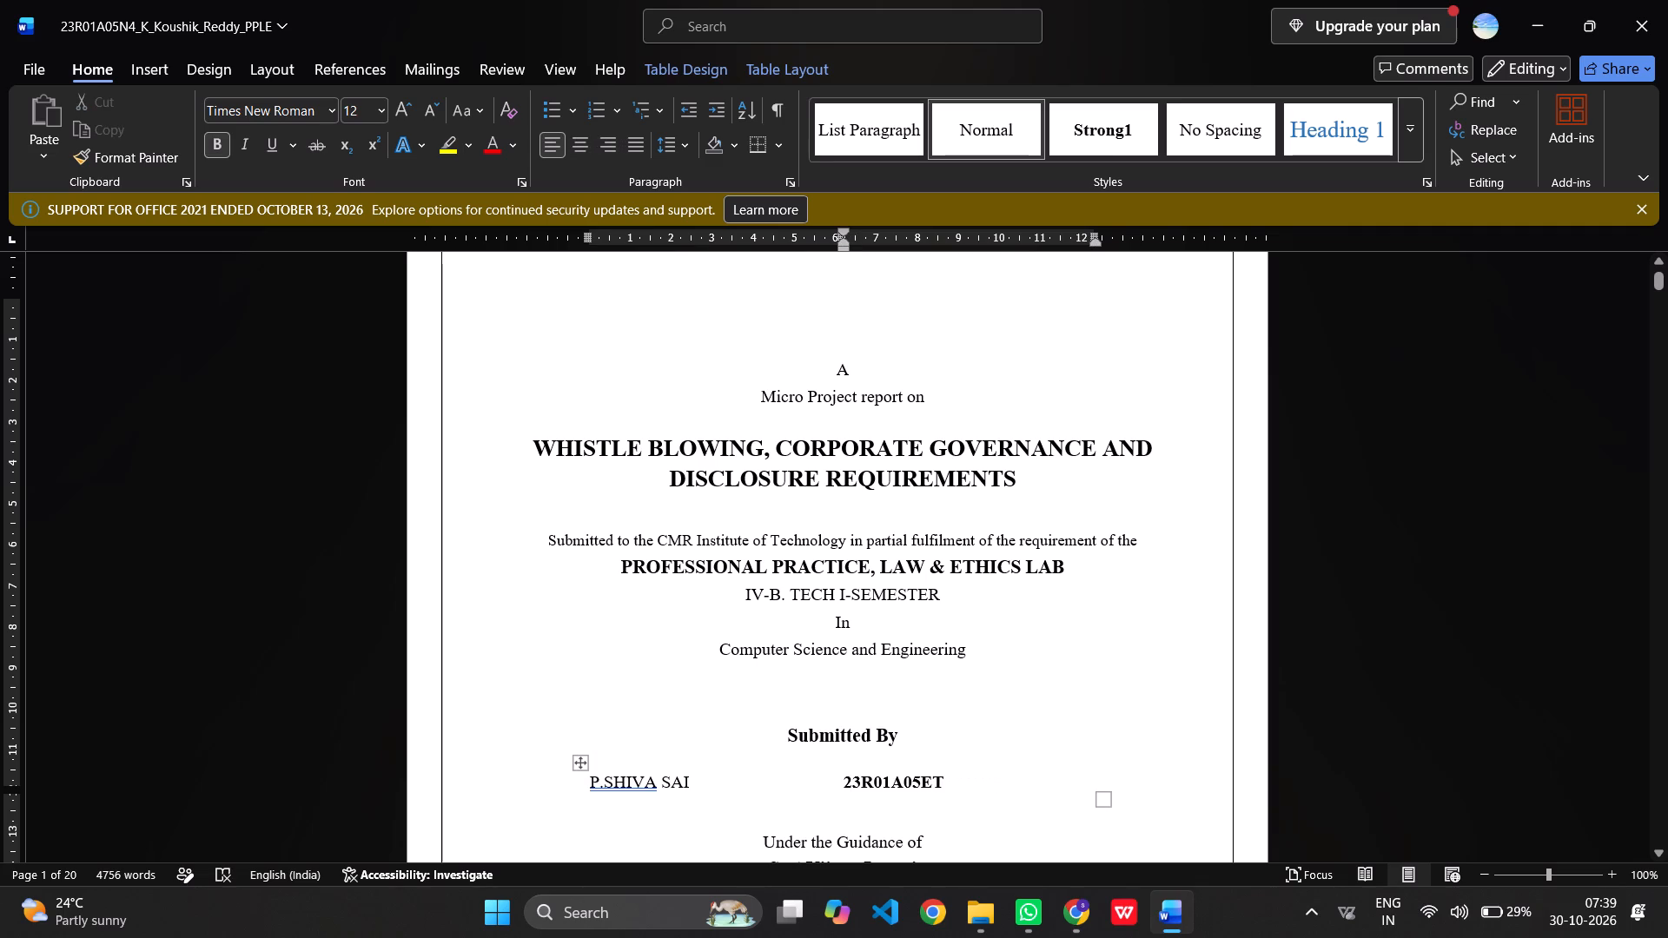
drag(579, 763, 603, 762)
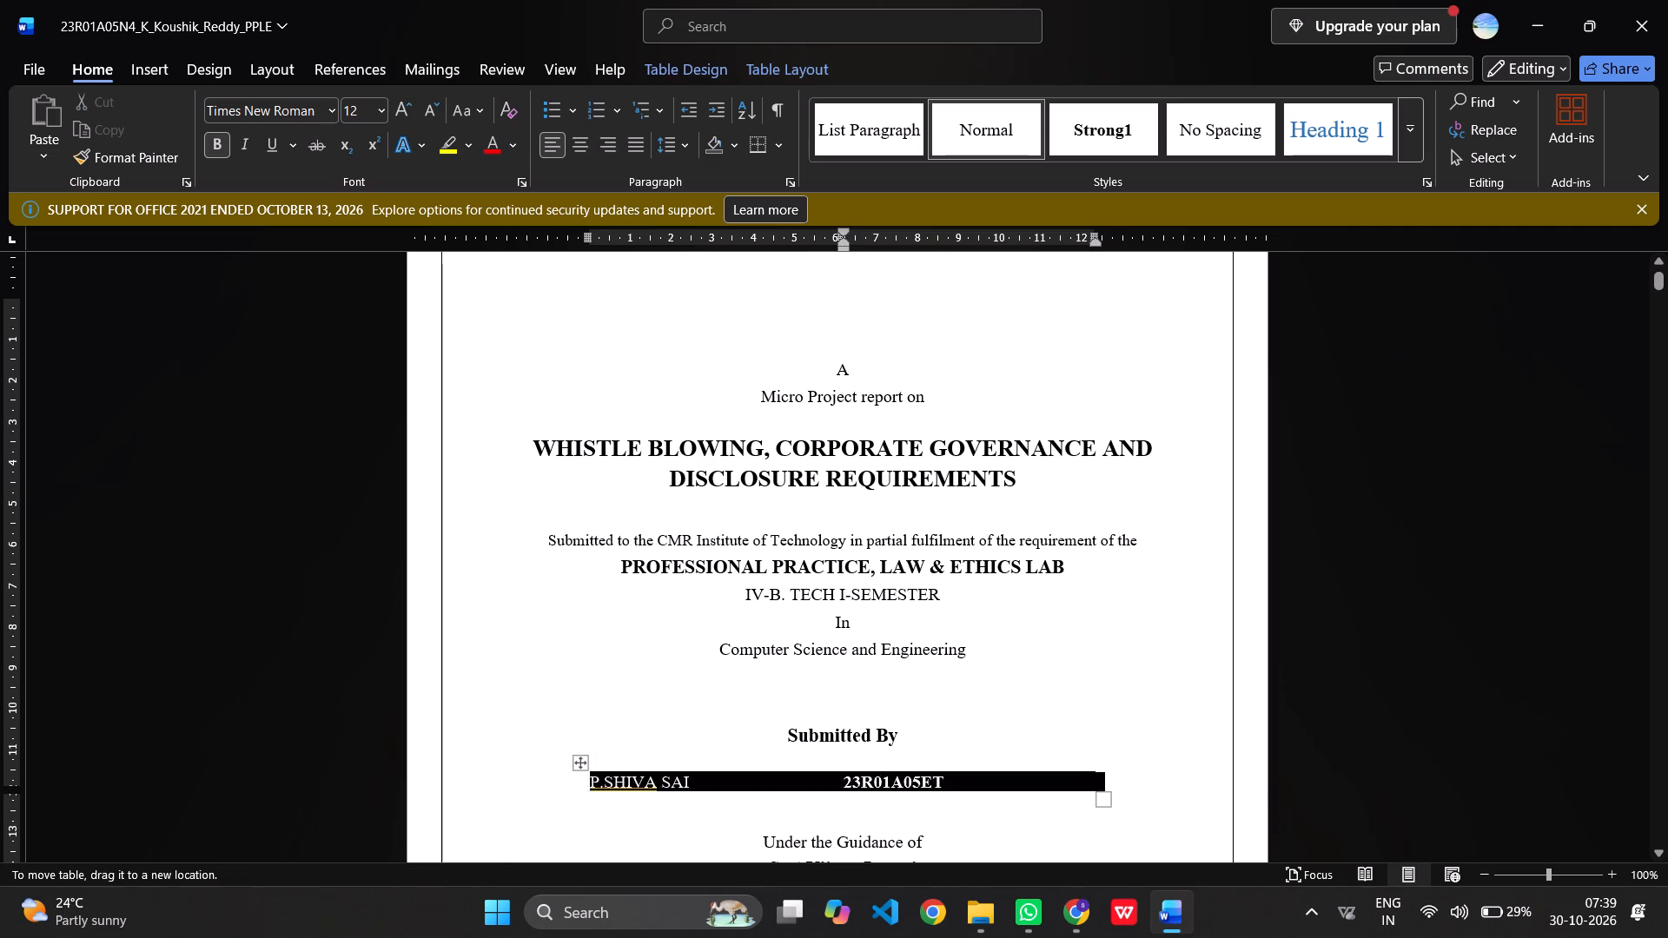
drag(603, 762, 615, 762)
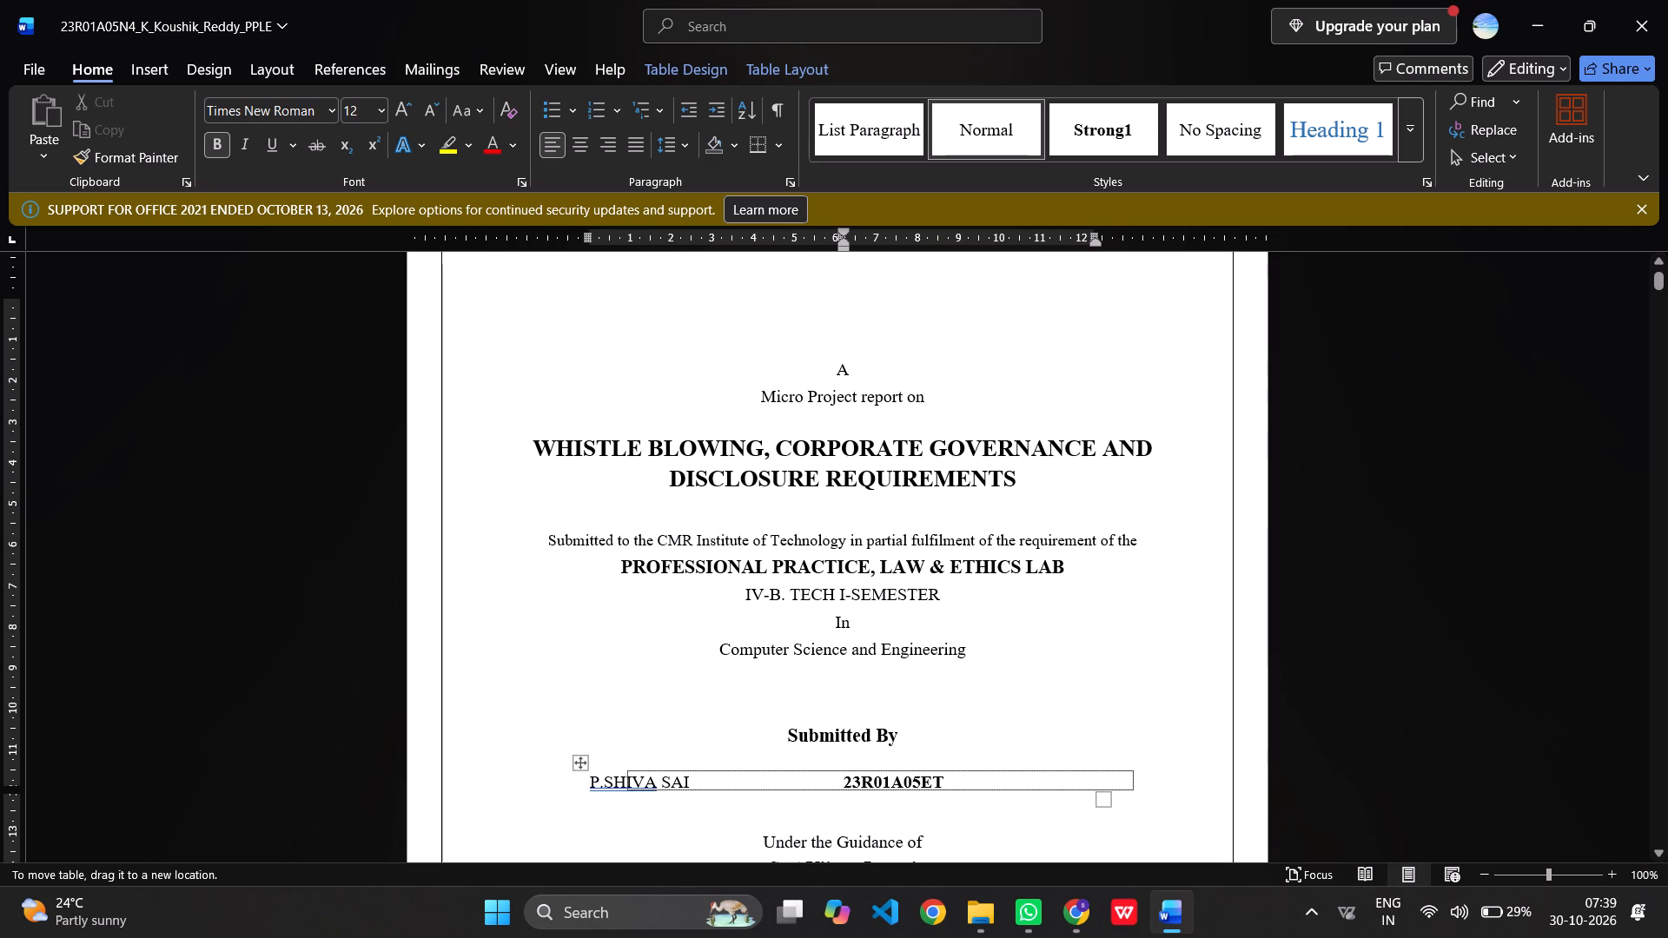
drag(615, 762, 601, 759)
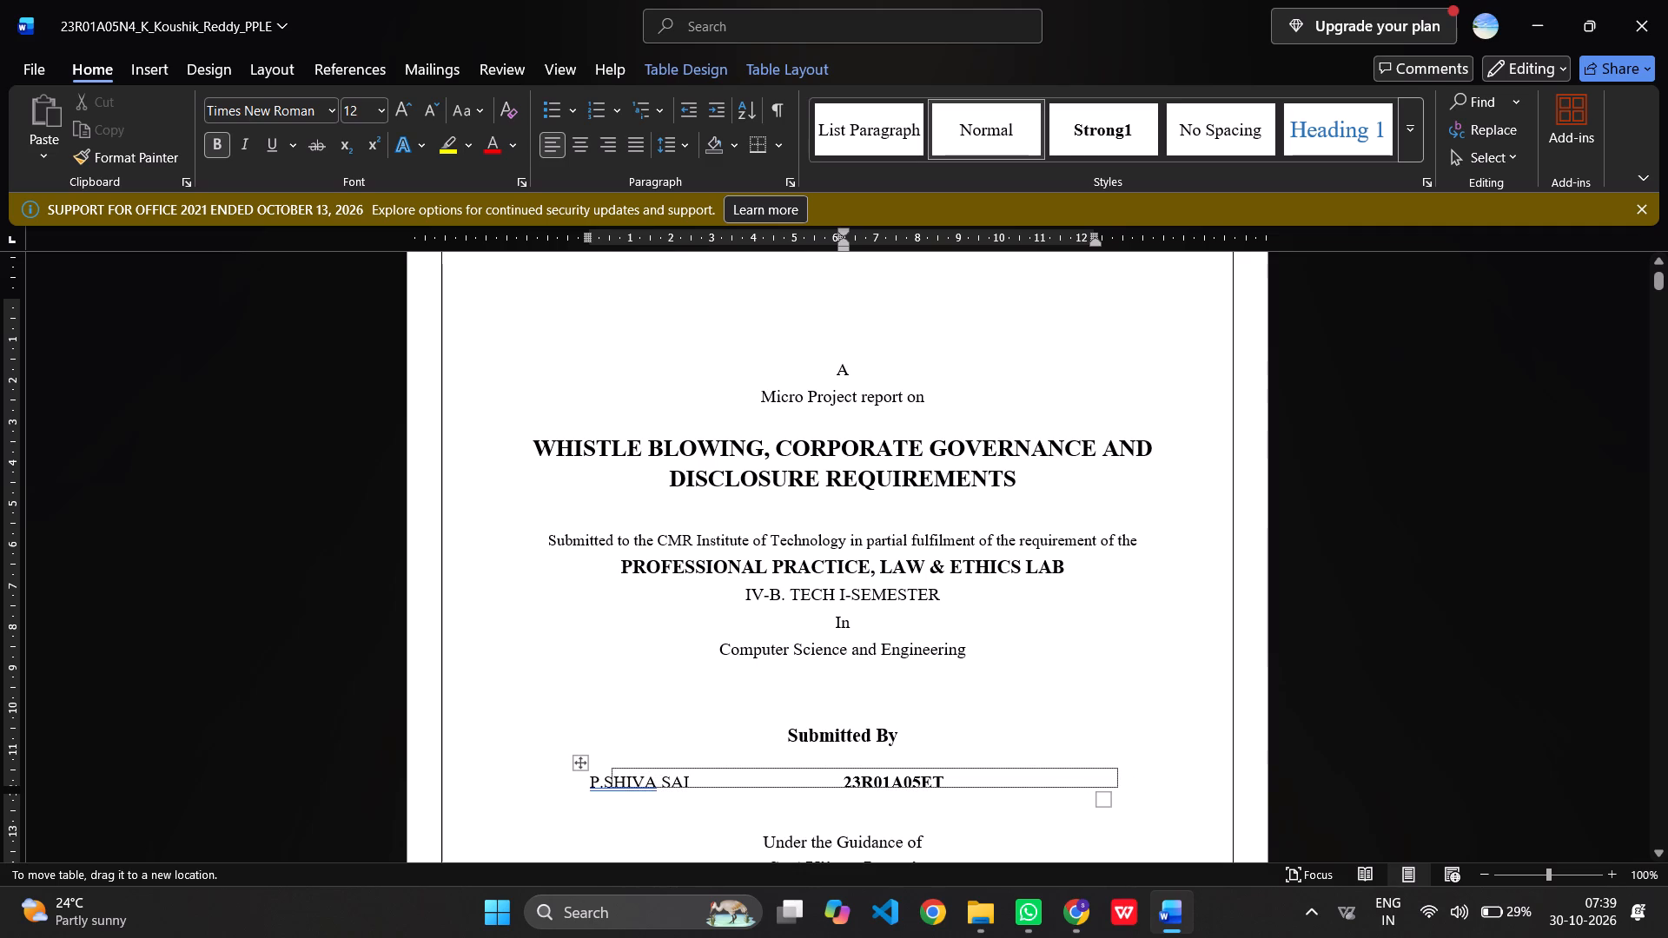
drag(601, 759, 599, 759)
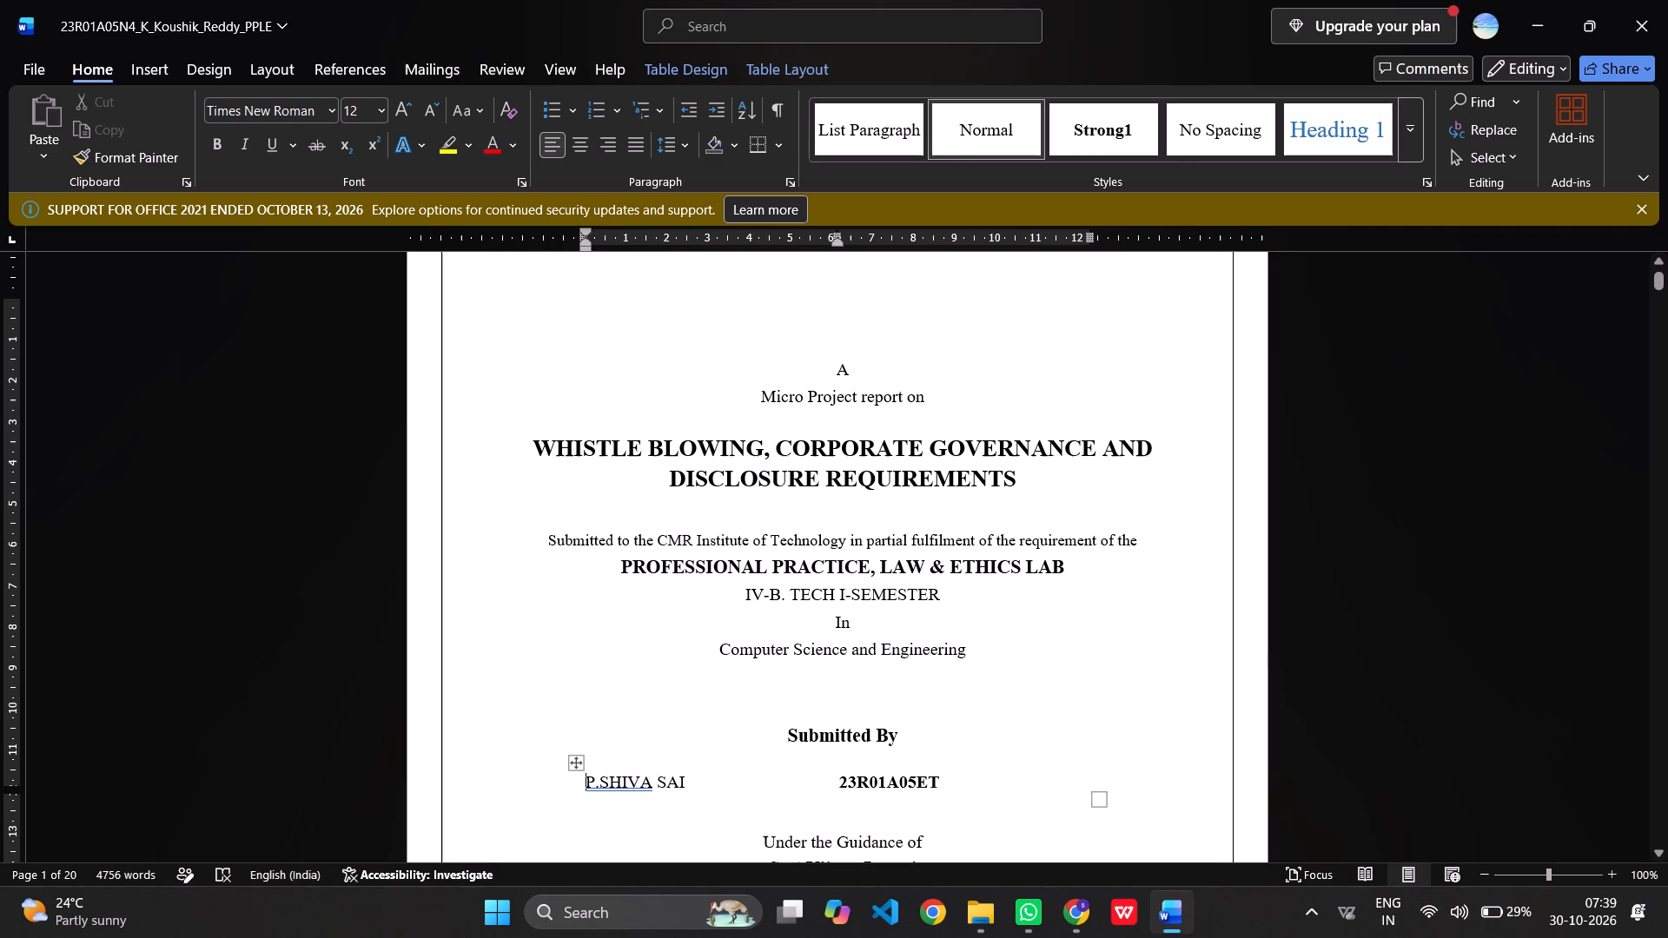
Center the student's name and roll number within their table cells under Submitted By.
click(946, 770)
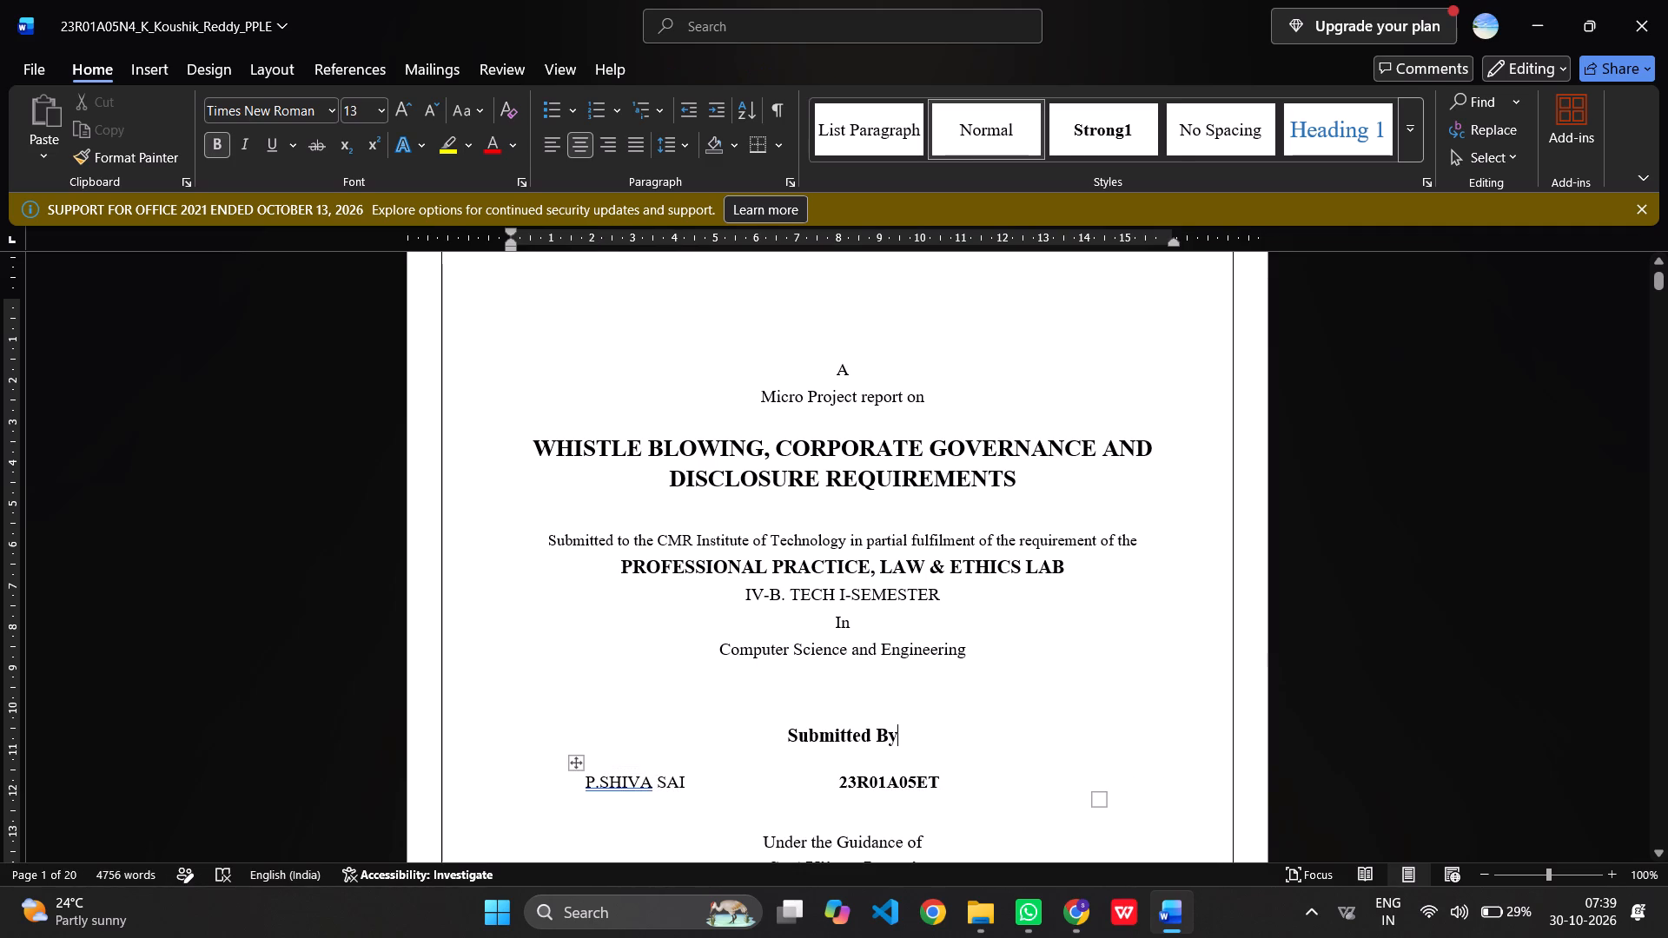
click(946, 783)
key(ctrl+a)
click(946, 783)
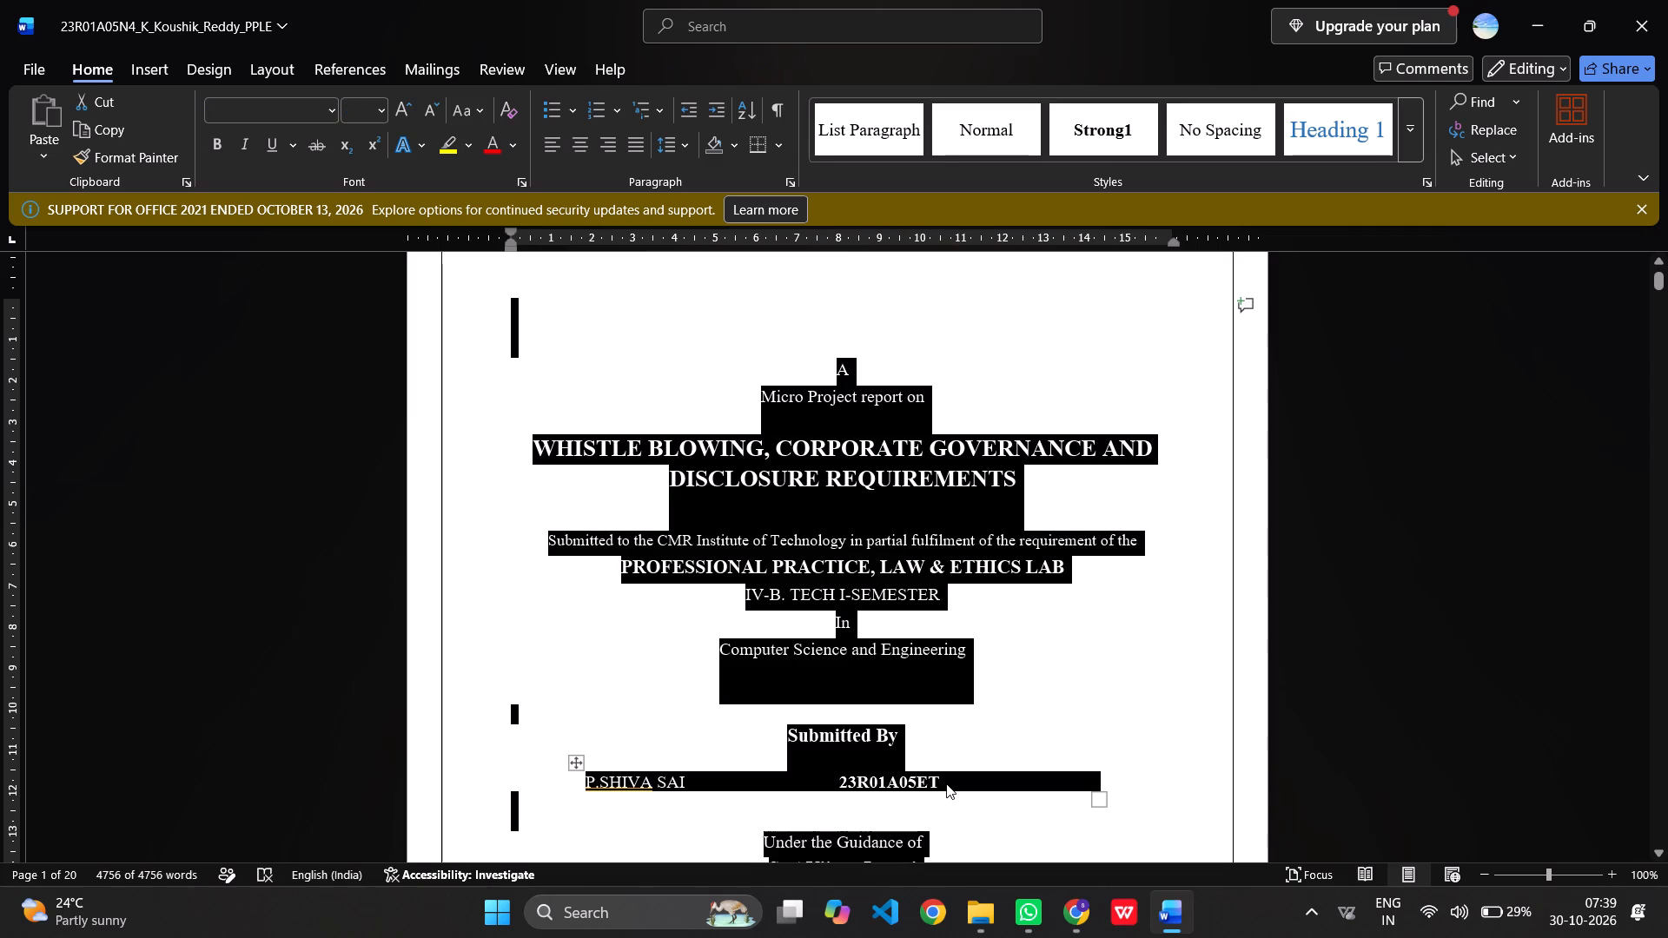
double_click(946, 783)
double_click(946, 783)
drag(946, 783, 639, 778)
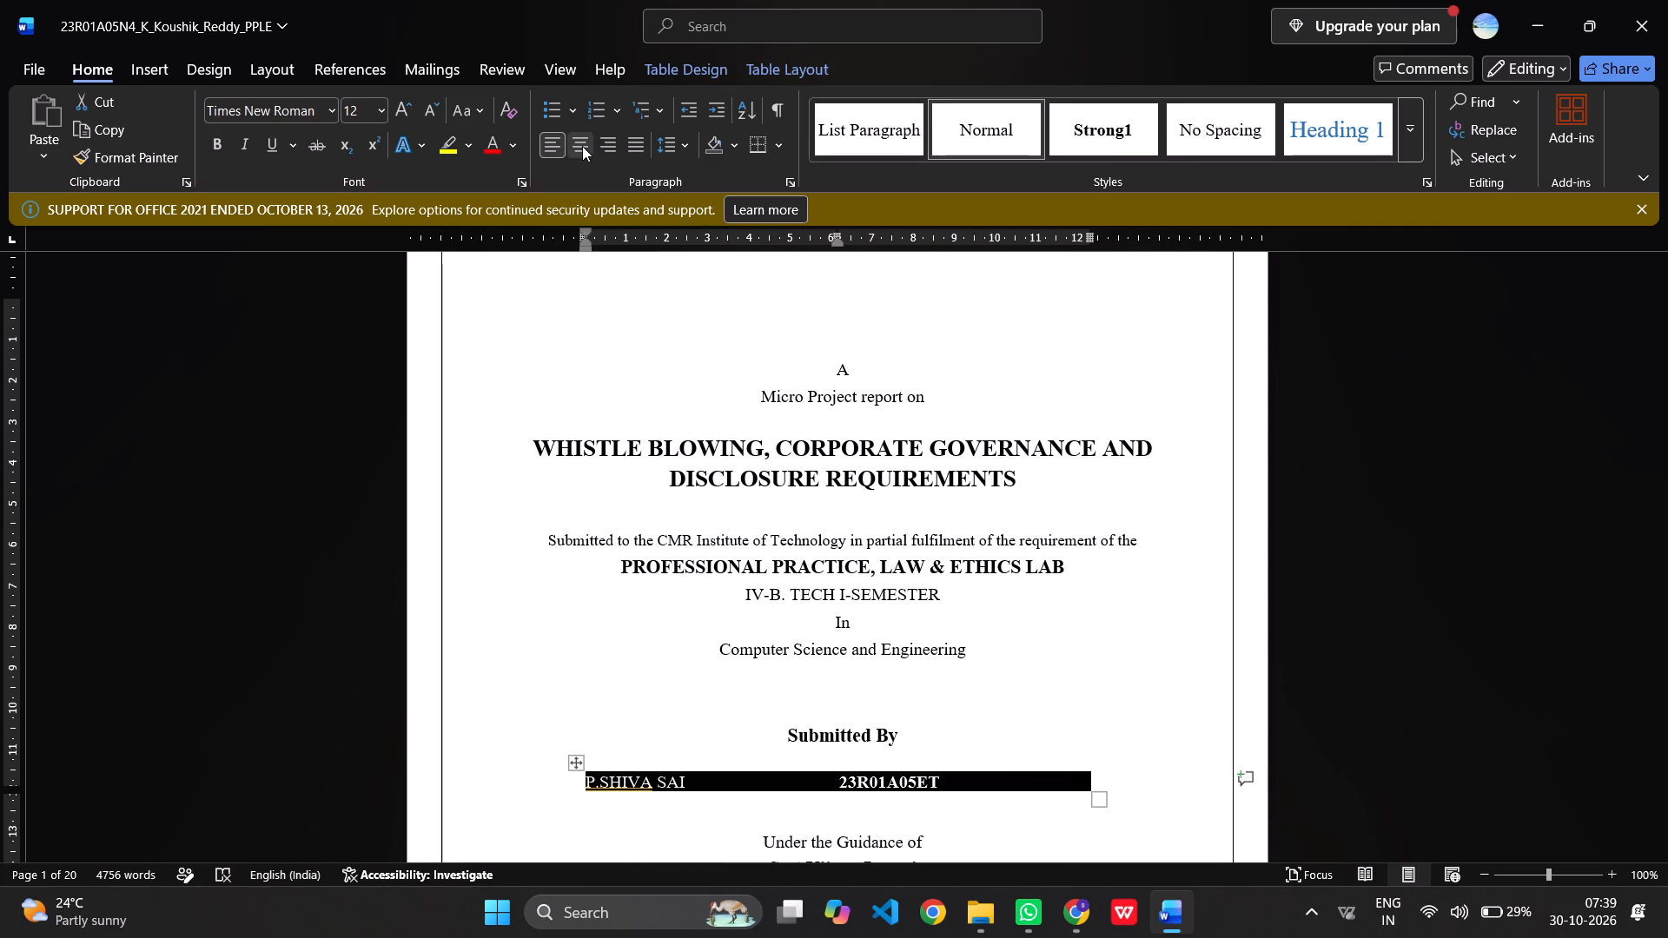
click(582, 146)
click(1115, 428)
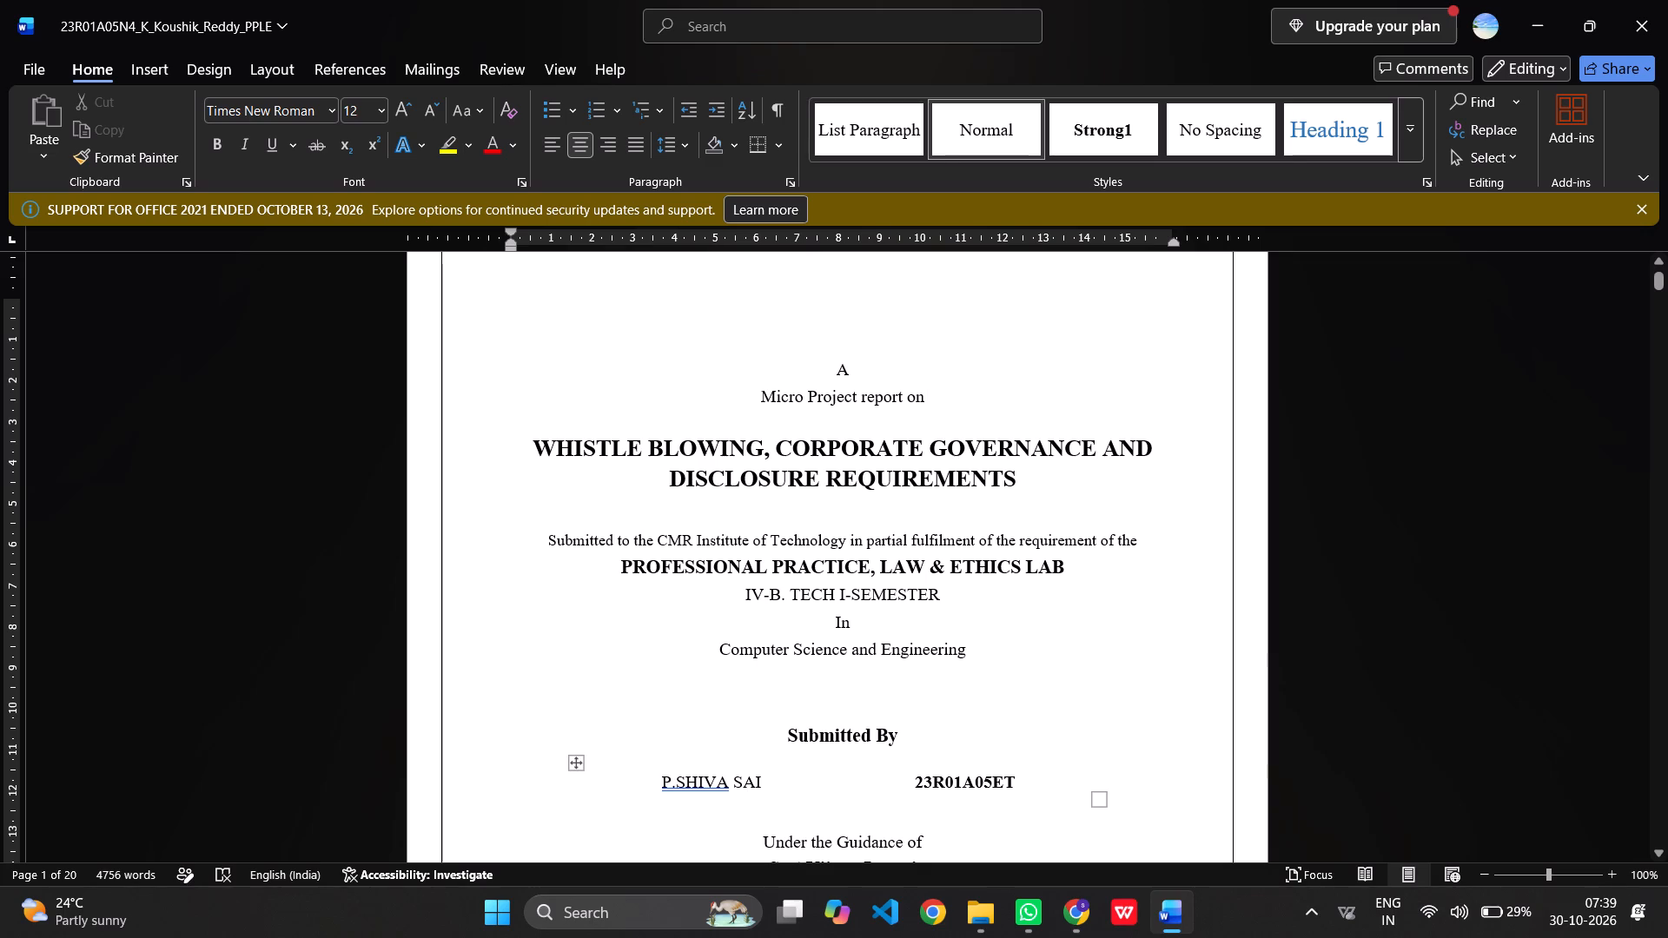
Make the student's name under Submitted By bold.
drag(764, 783, 659, 779)
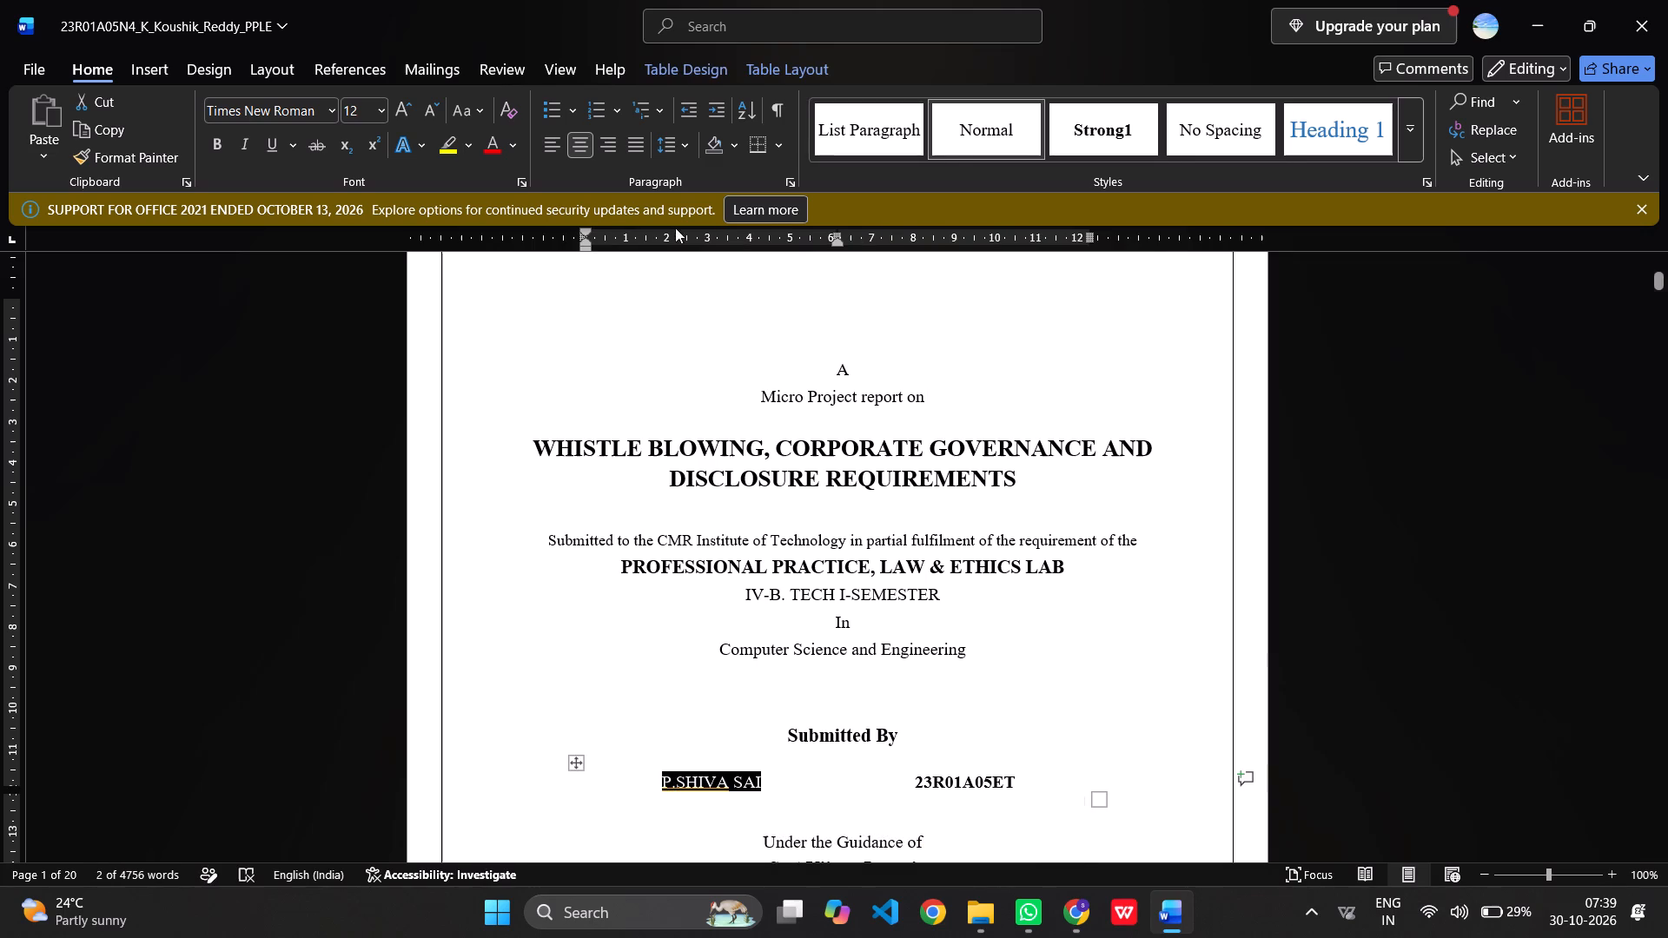
click(225, 149)
Replace the guide's name below Under the Guidance of with the new guide's name, using the title Mrs.
scroll(1105, 552, down, 1)
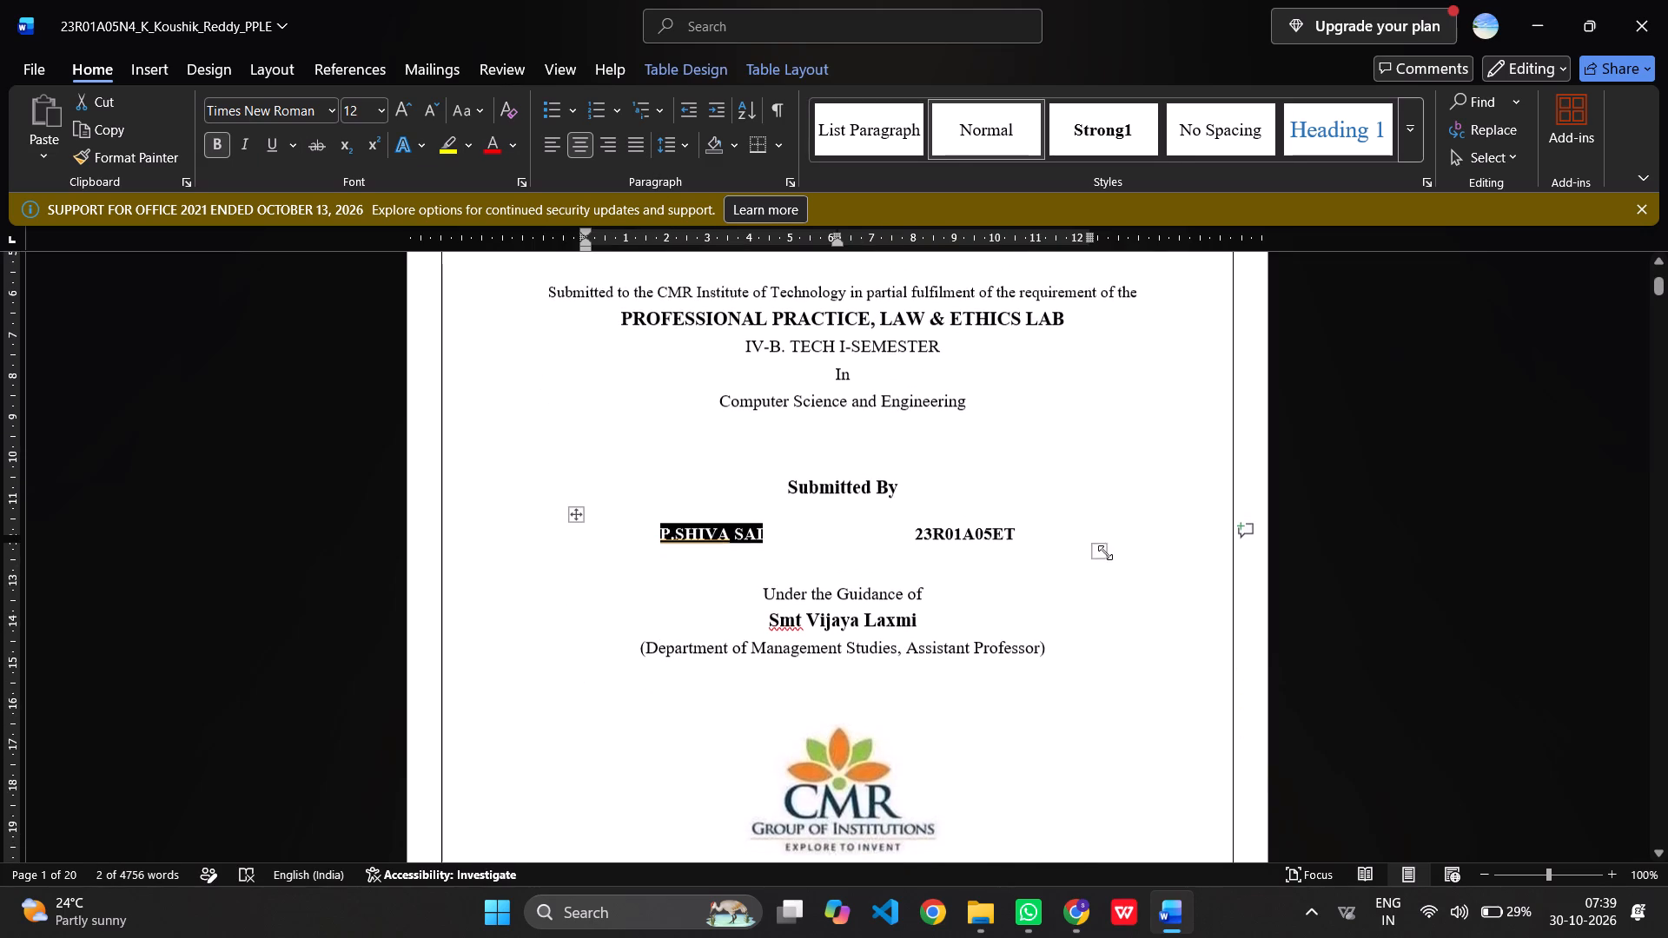
scroll(1105, 552, down, 1)
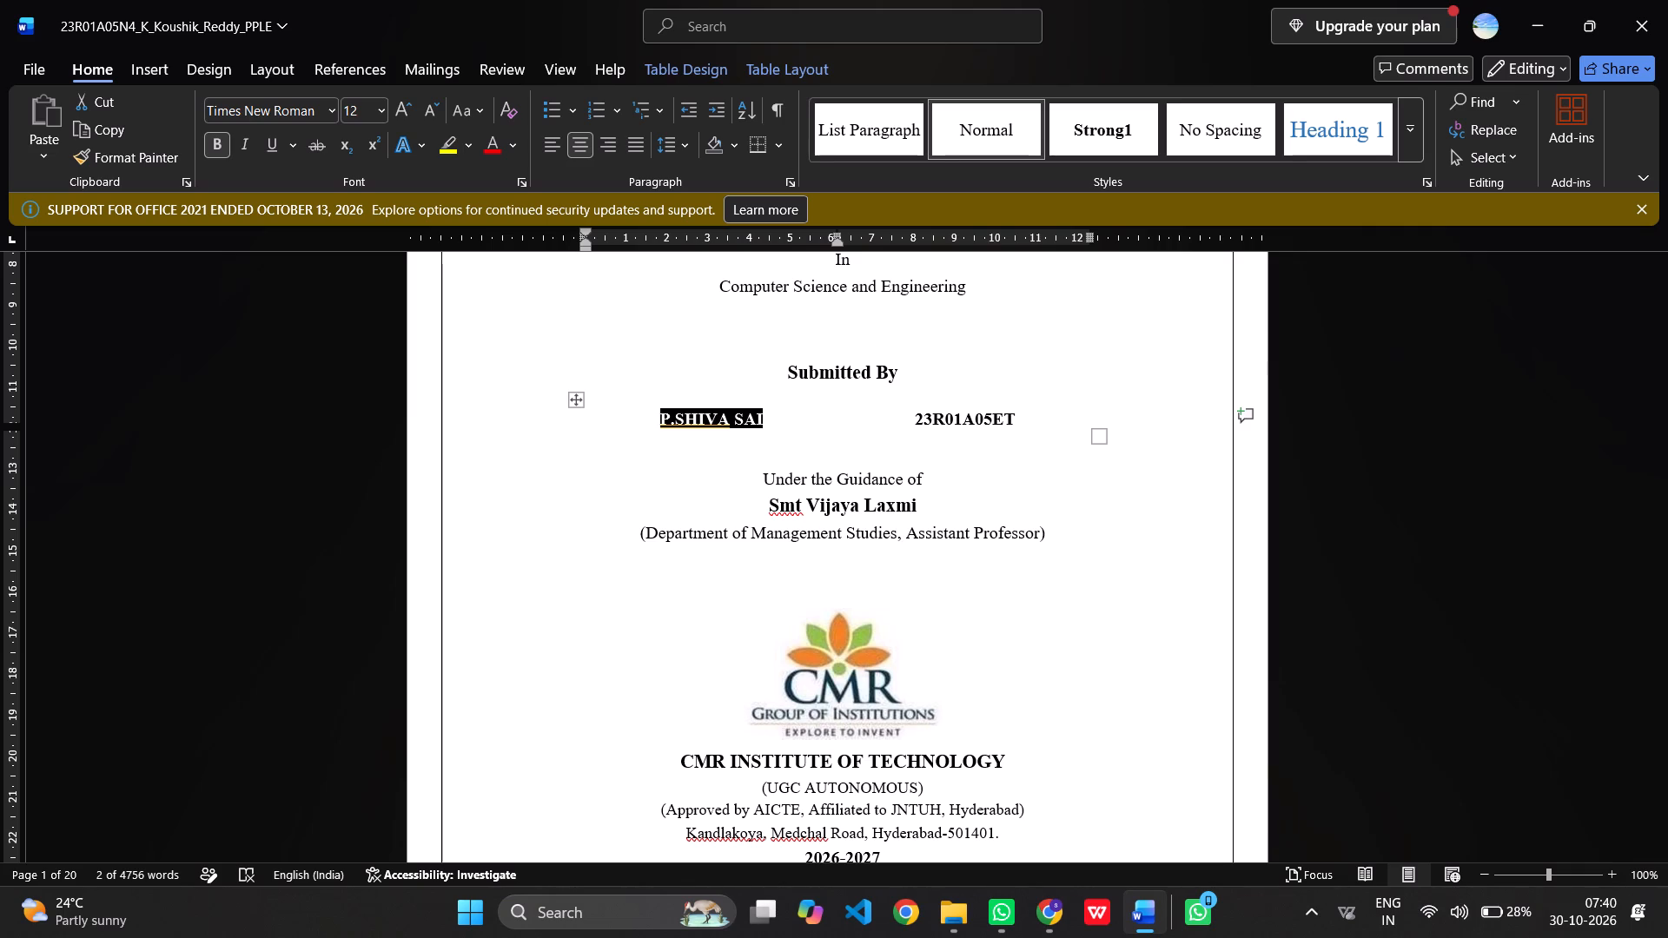
click(927, 511)
key(BackSpace)
key(BackSpace)
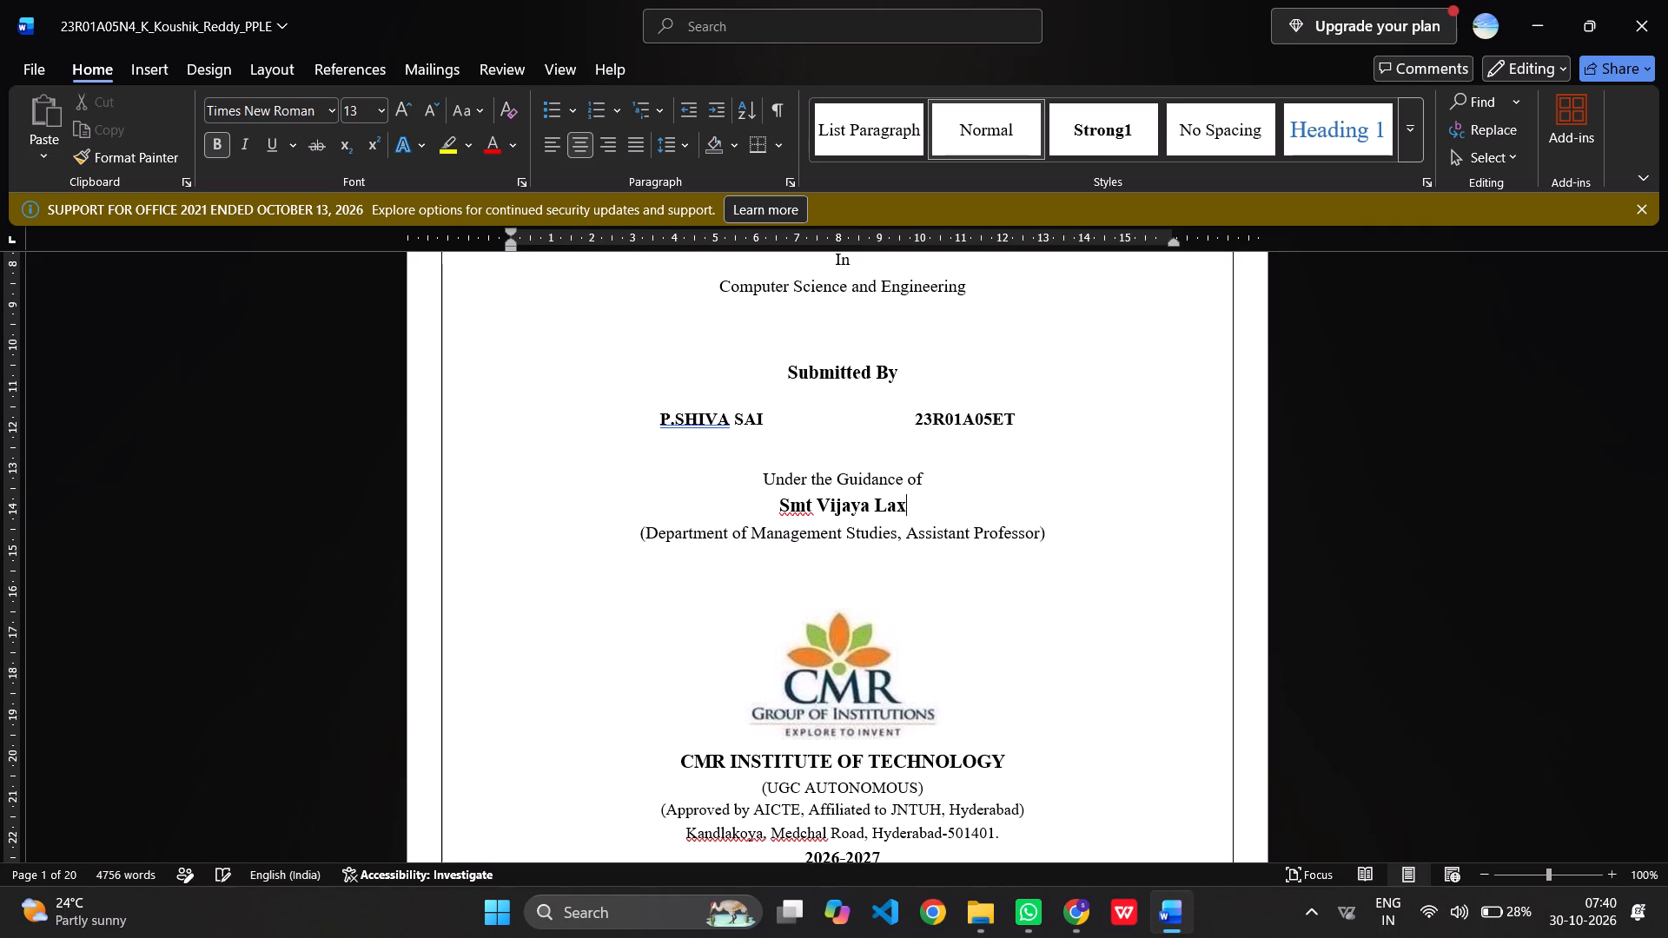
key(BackSpace)
key(BackSpace)
key(BackSpace)
key(BackSpace)
key(BackSpace)
key(BackSpace)
key(BackSpace)
key(BackSpace)
key(BackSpace)
key(BackSpace)
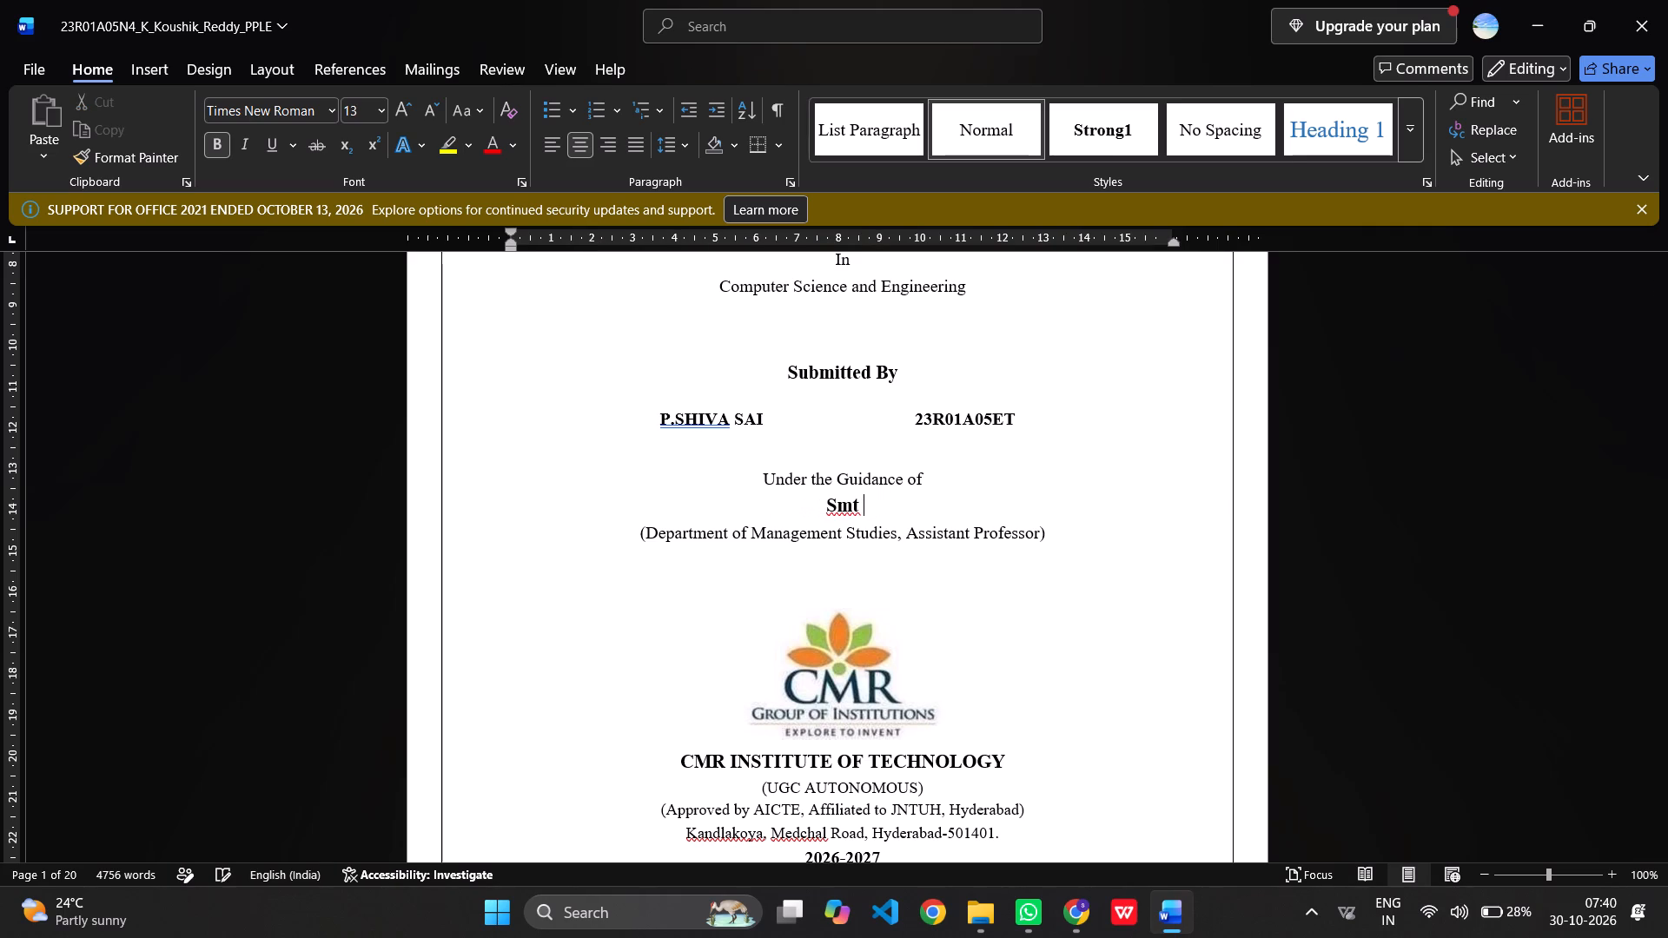
key(BackSpace)
key(BackSpace)
key(BackSpace)
key(BackSpace)
key(space)
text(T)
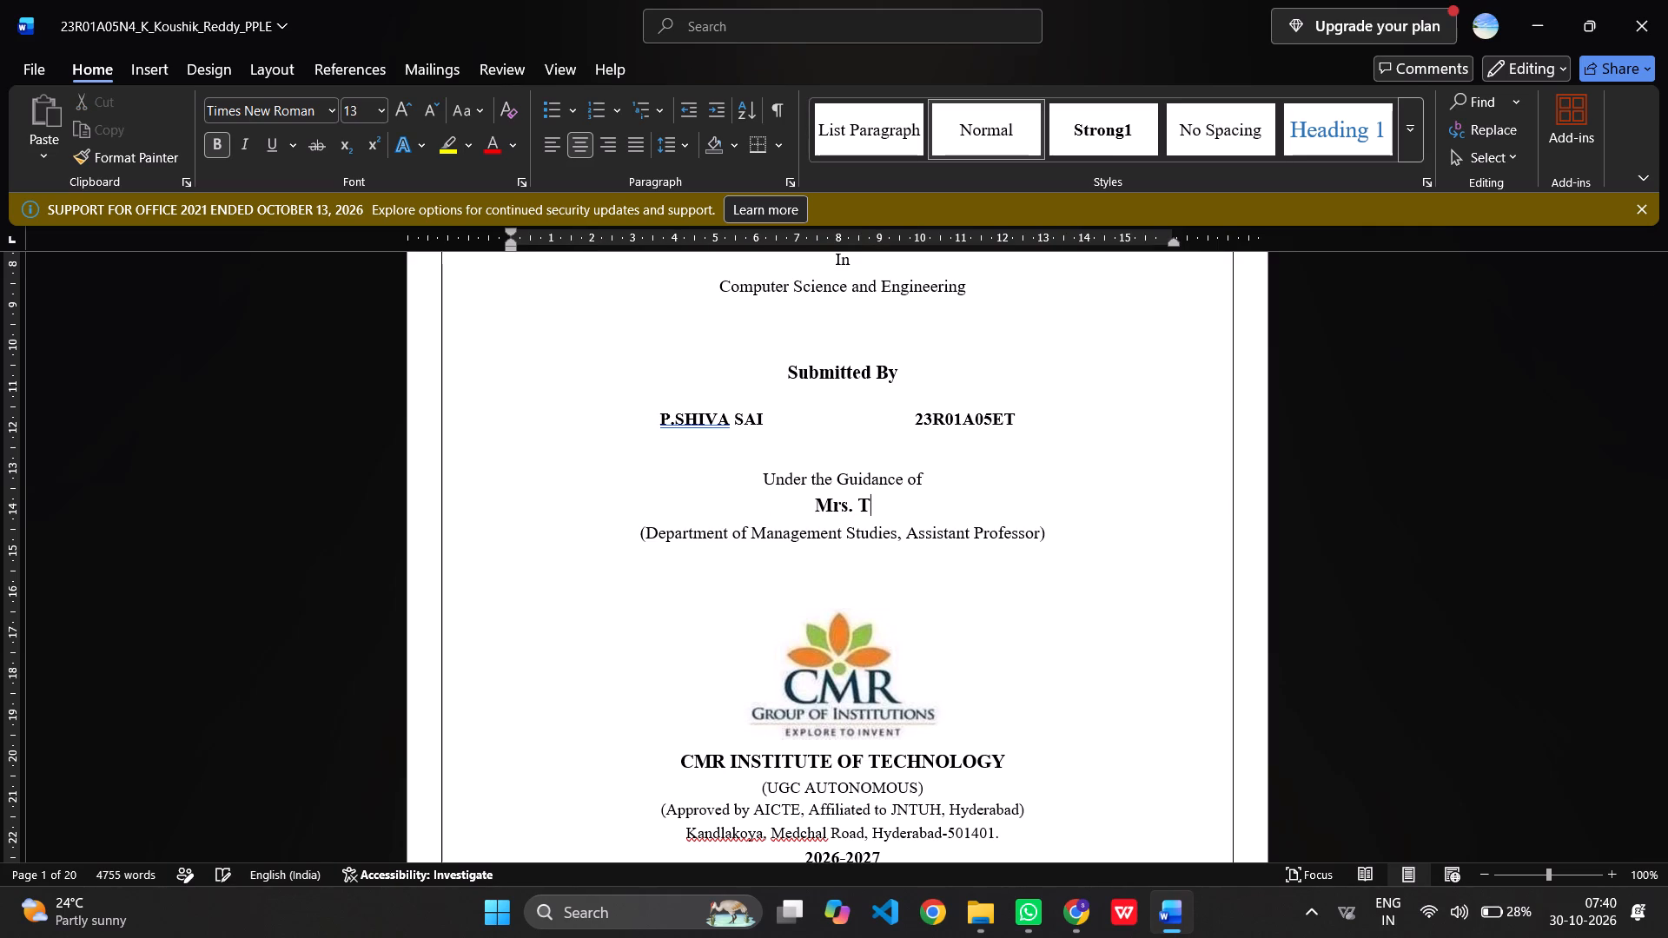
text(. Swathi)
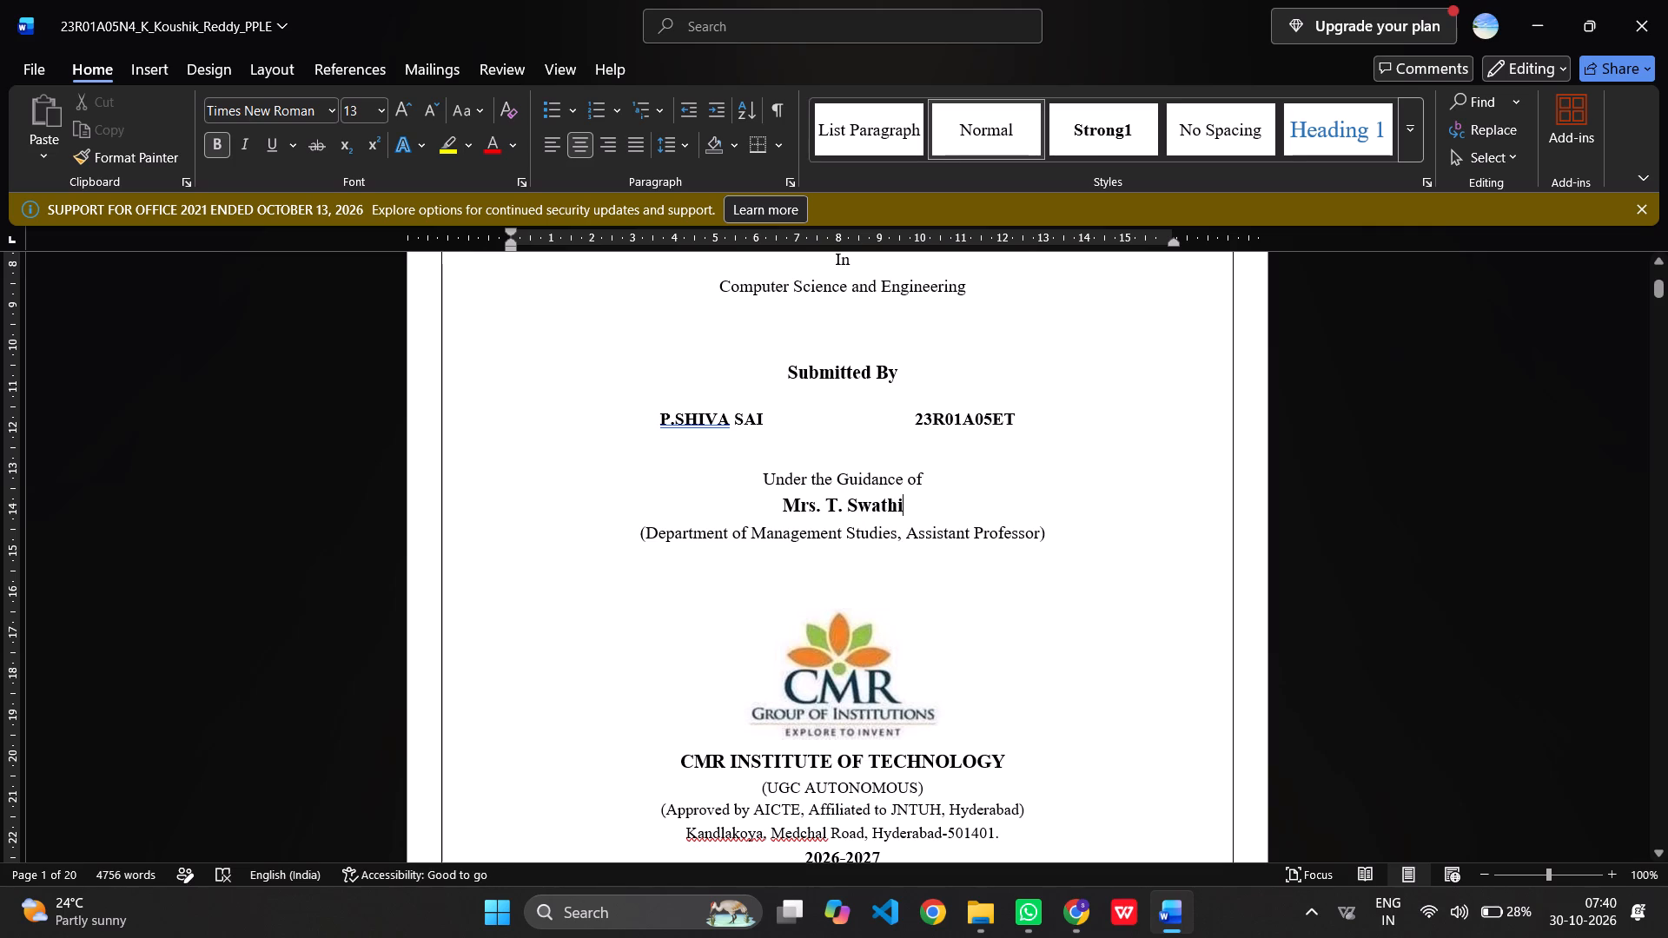
Change the designation line below the guide's name to (Assistant Professor, H&S Department).
click(905, 535)
key(BackSpace)
key(BackSpace)
key(BackSpace)
key(BackSpace)
key(BackSpace)
key(BackSpace)
key(BackSpace)
key(BackSpace)
key(BackSpace)
key(BackSpace)
key(BackSpace)
key(BackSpace)
key(BackSpace)
key(BackSpace)
key(BackSpace)
key(BackSpace)
key(BackSpace)
key(BackSpace)
key(BackSpace)
key(BackSpace)
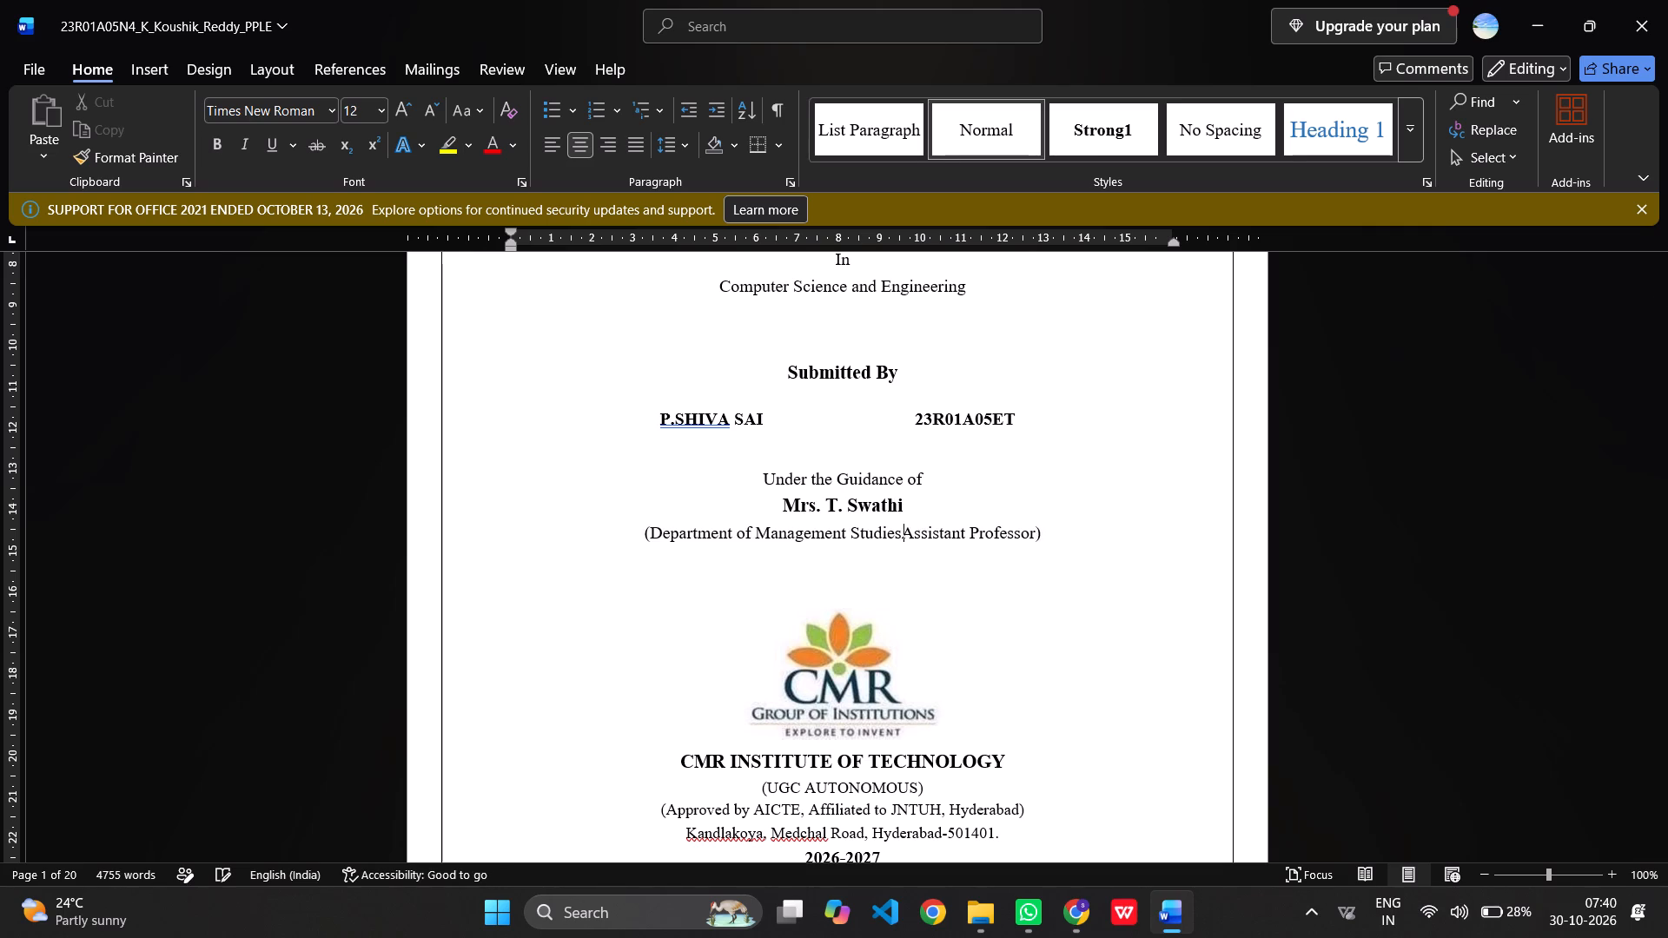
key(BackSpace)
key(BackSpace)
key(BackSpace)
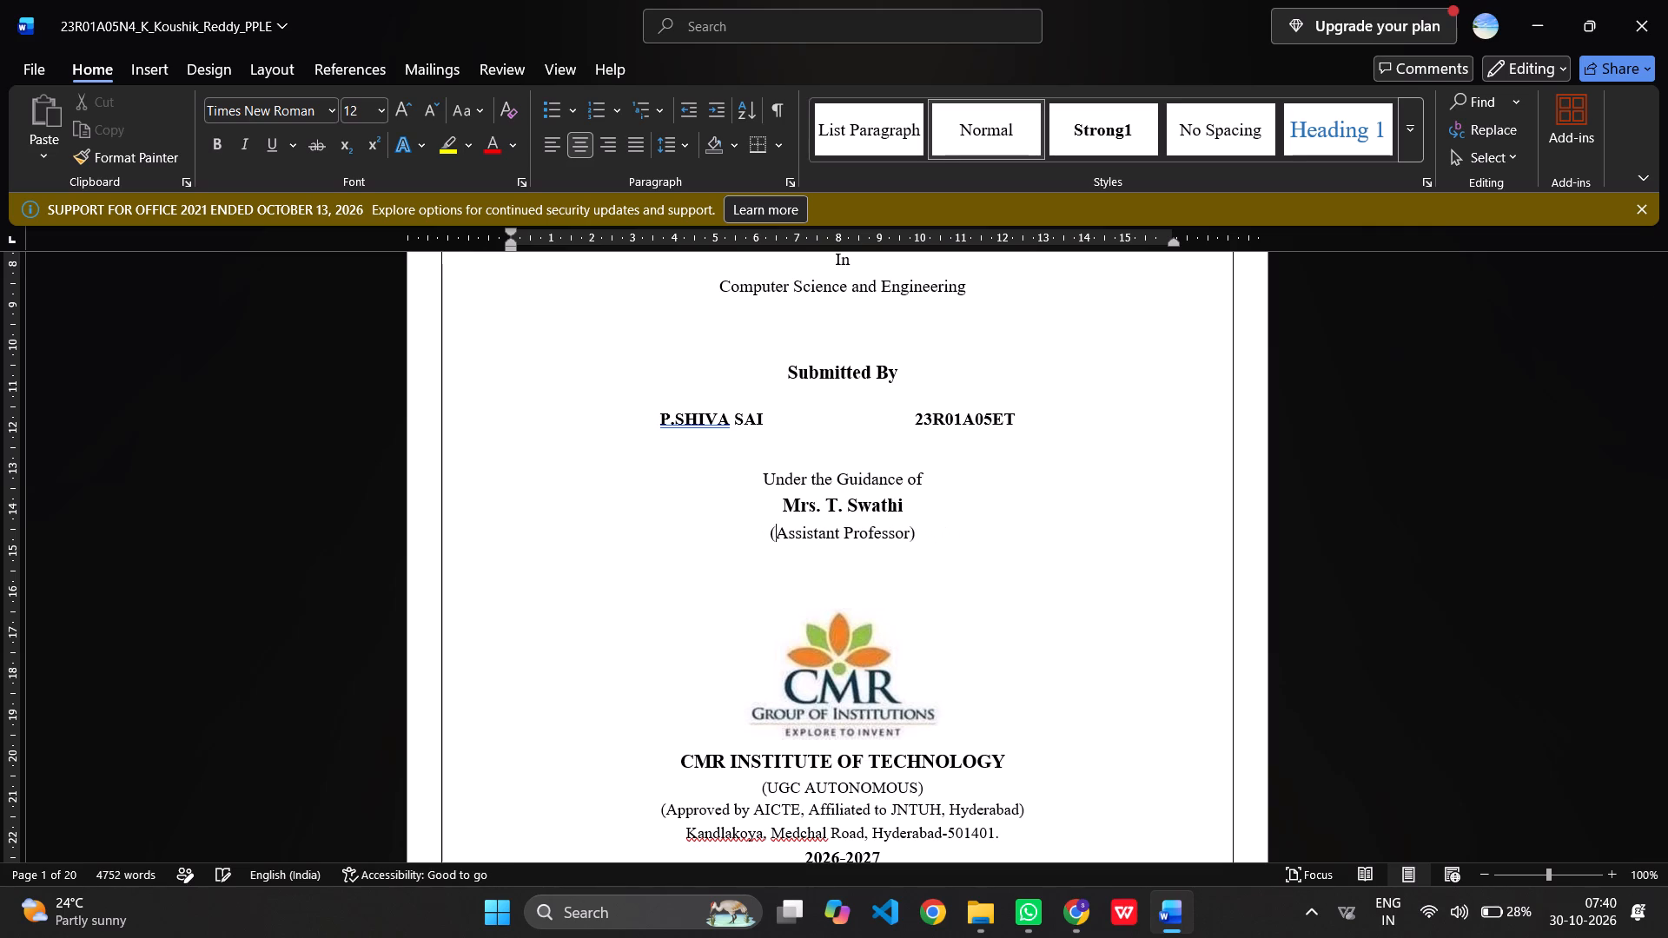
key(Right)
key(Right)
key(Right)
key(Right)
key(Right)
key(Right)
key(Right)
key(Right)
key(Right)
key(Right)
key(Right)
key(Right)
key(Right)
key(Right)
key(Right)
key(Right)
key(Right)
key(Right)
key(Right)
text(,)
key(space)
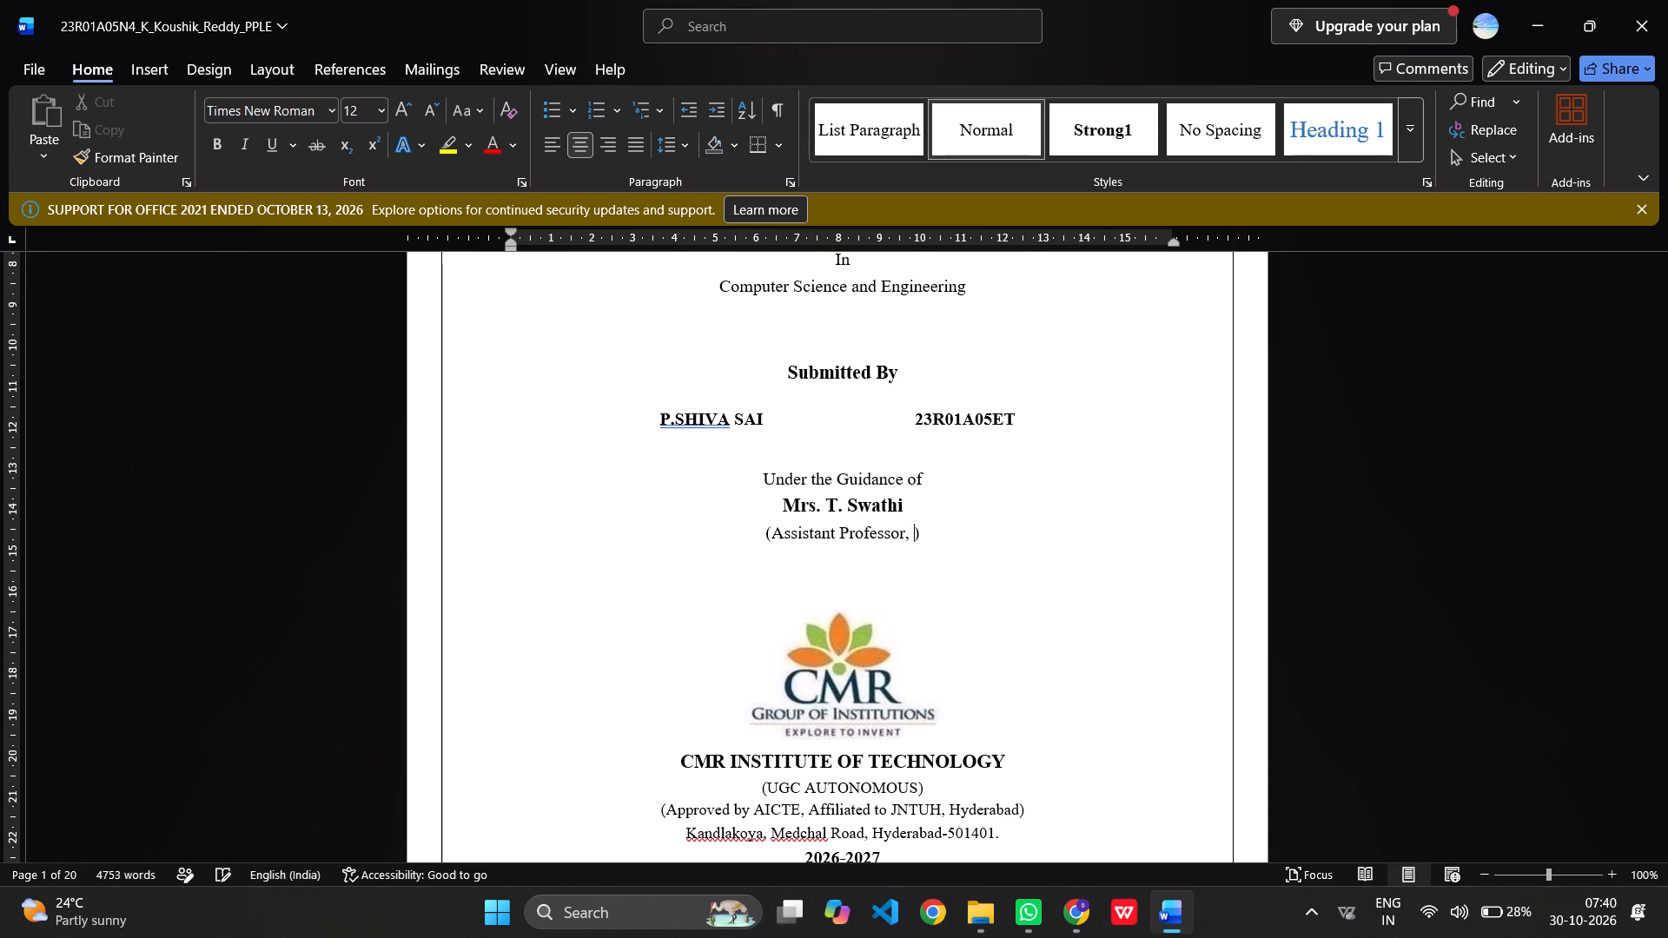
key(shift+h)
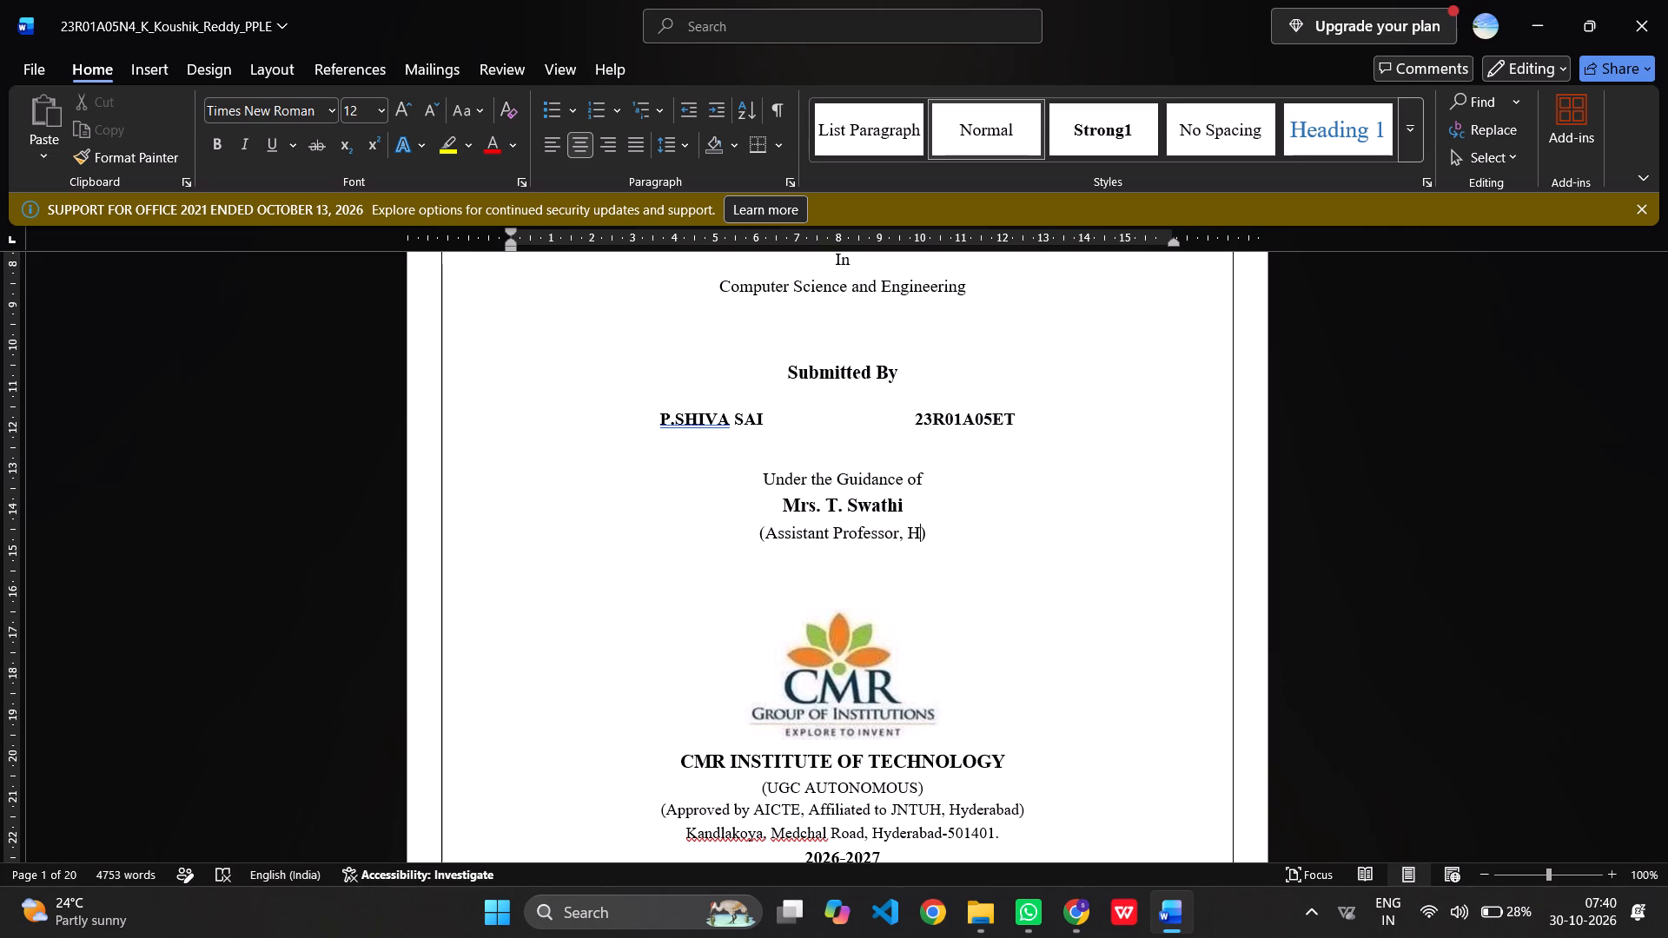
key(shift+ampersand)
text(S)
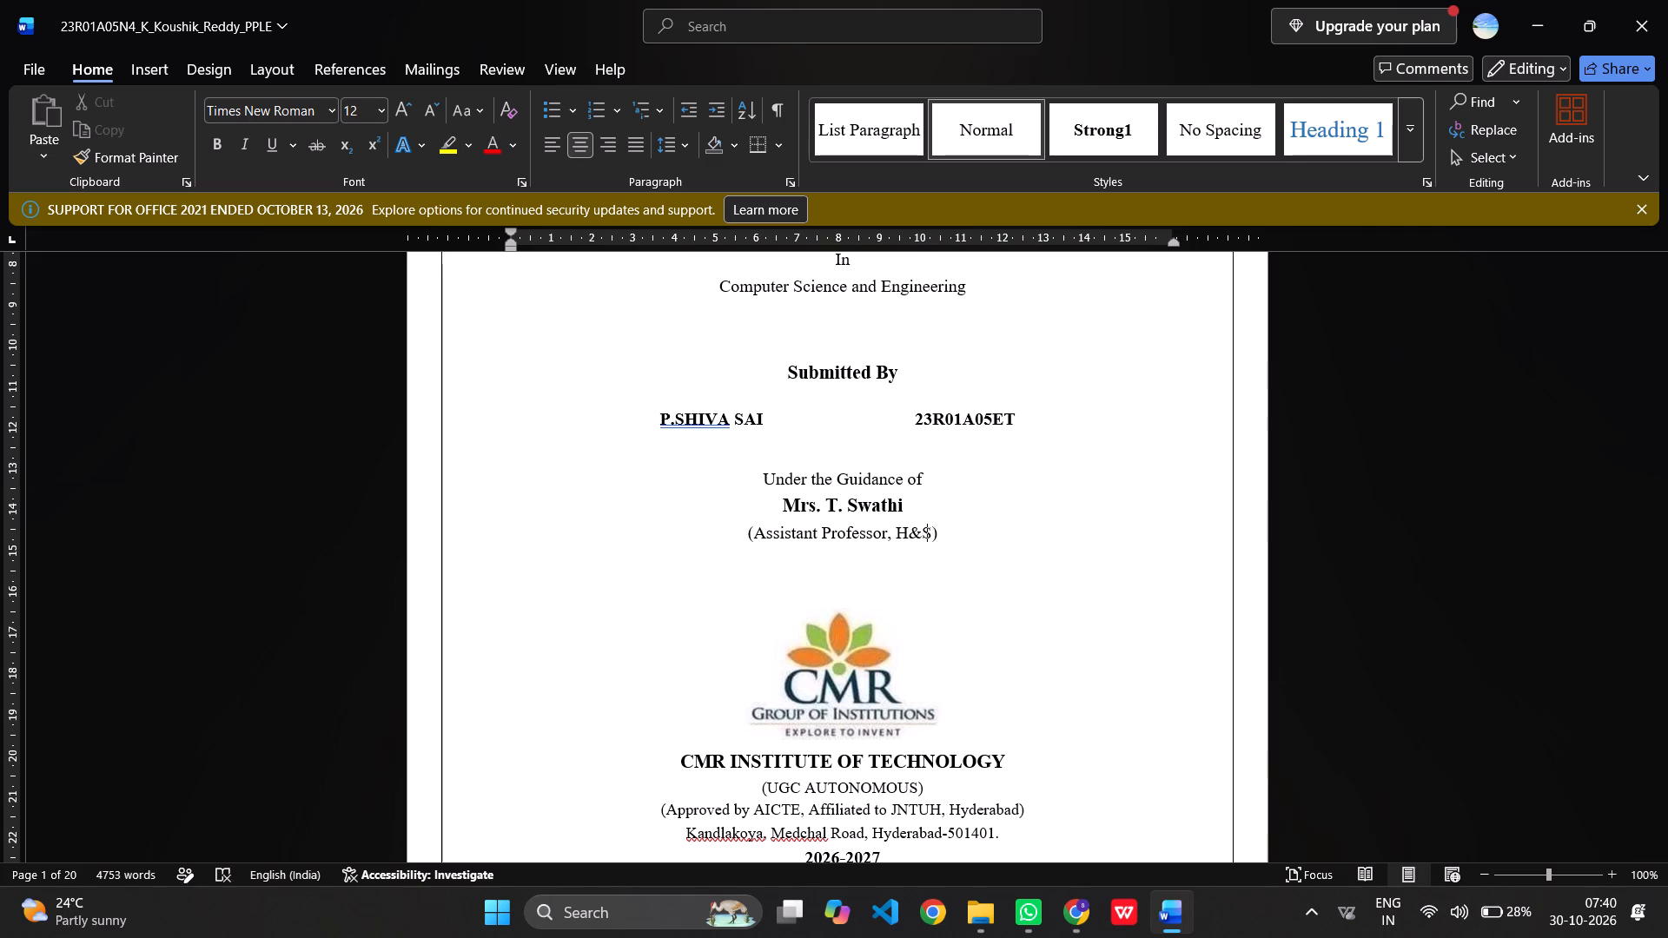
key(space)
text(Department)
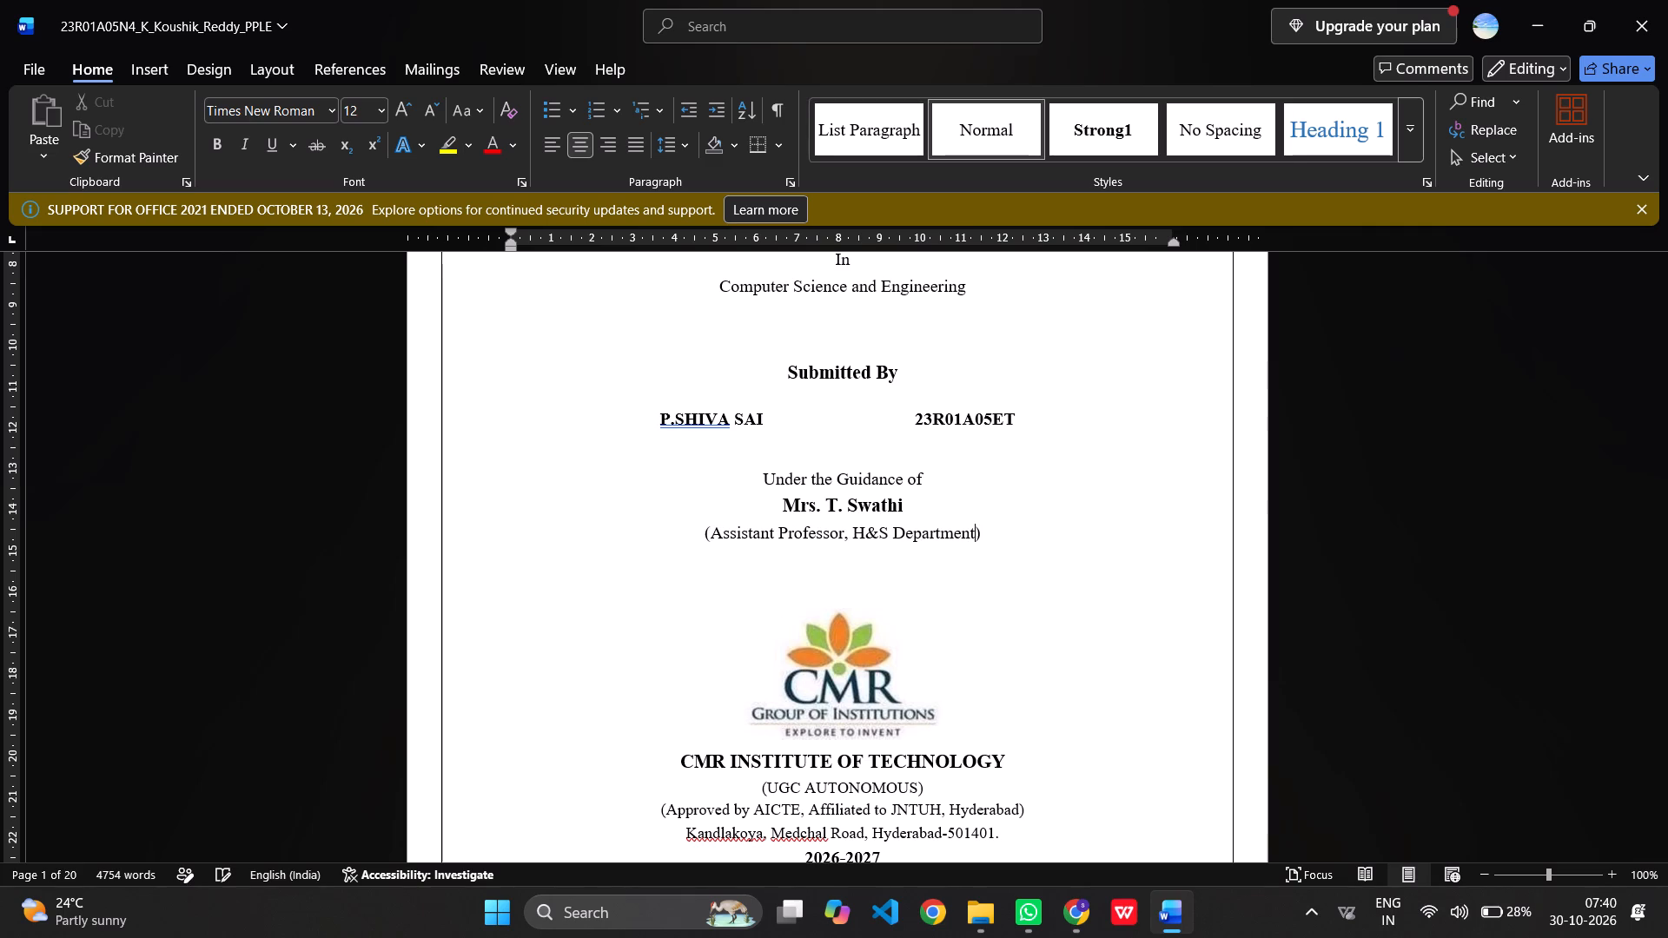
Insert a space after the initial in the student's name on the cover page.
scroll(905, 535, down, 3)
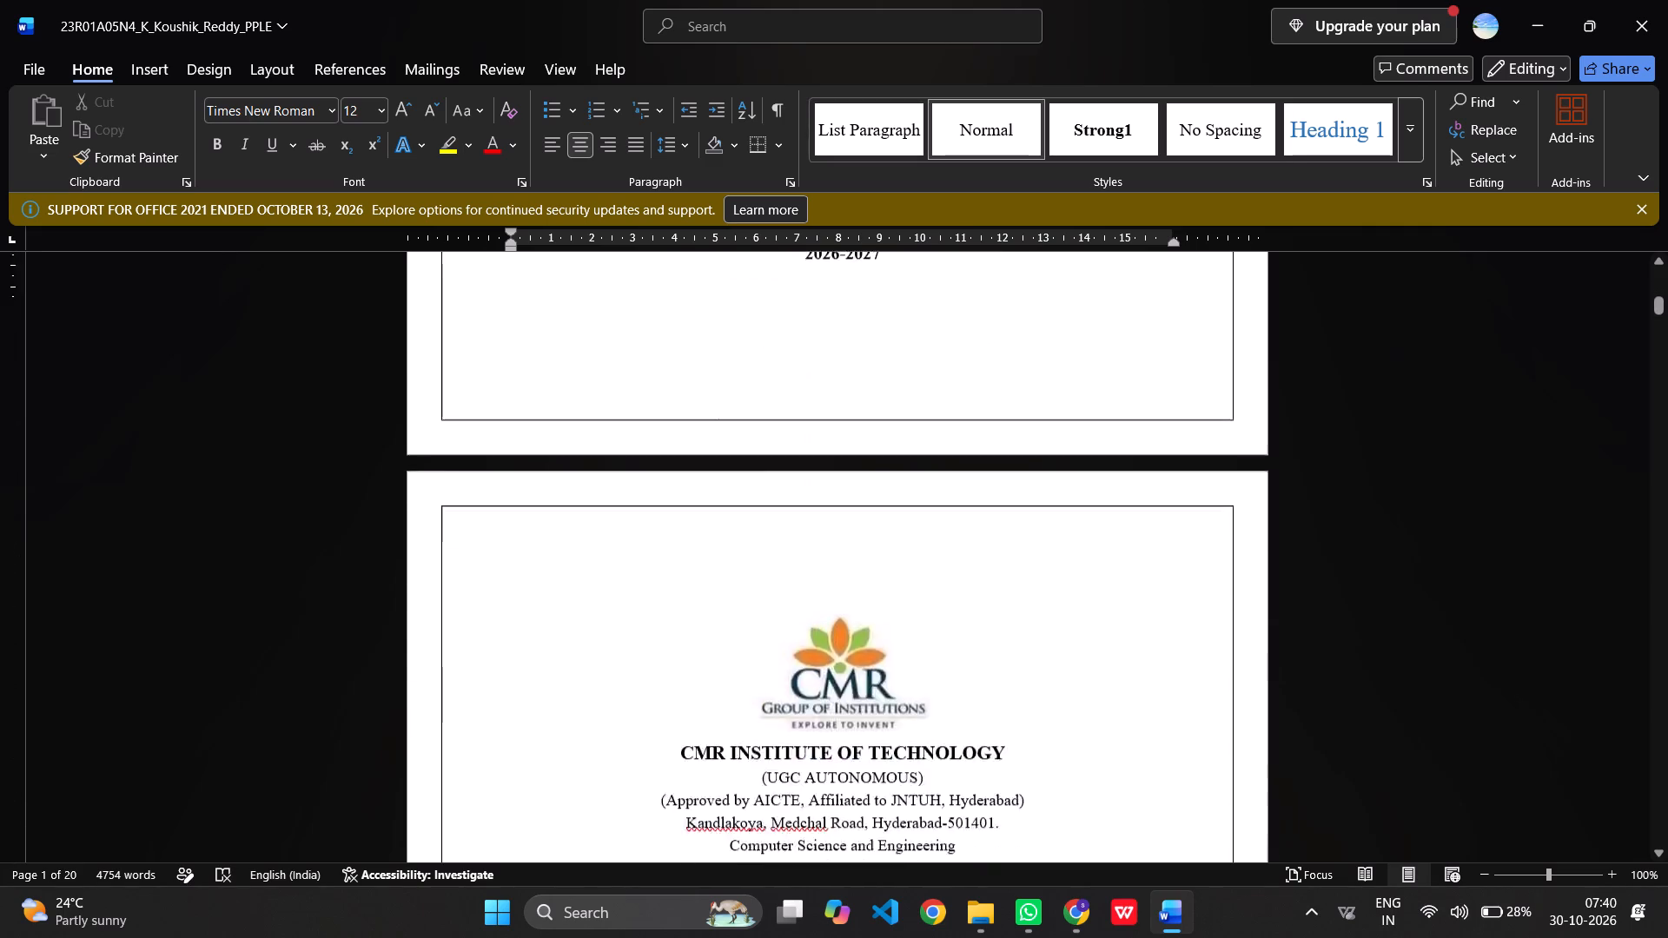
scroll(905, 535, down, 2)
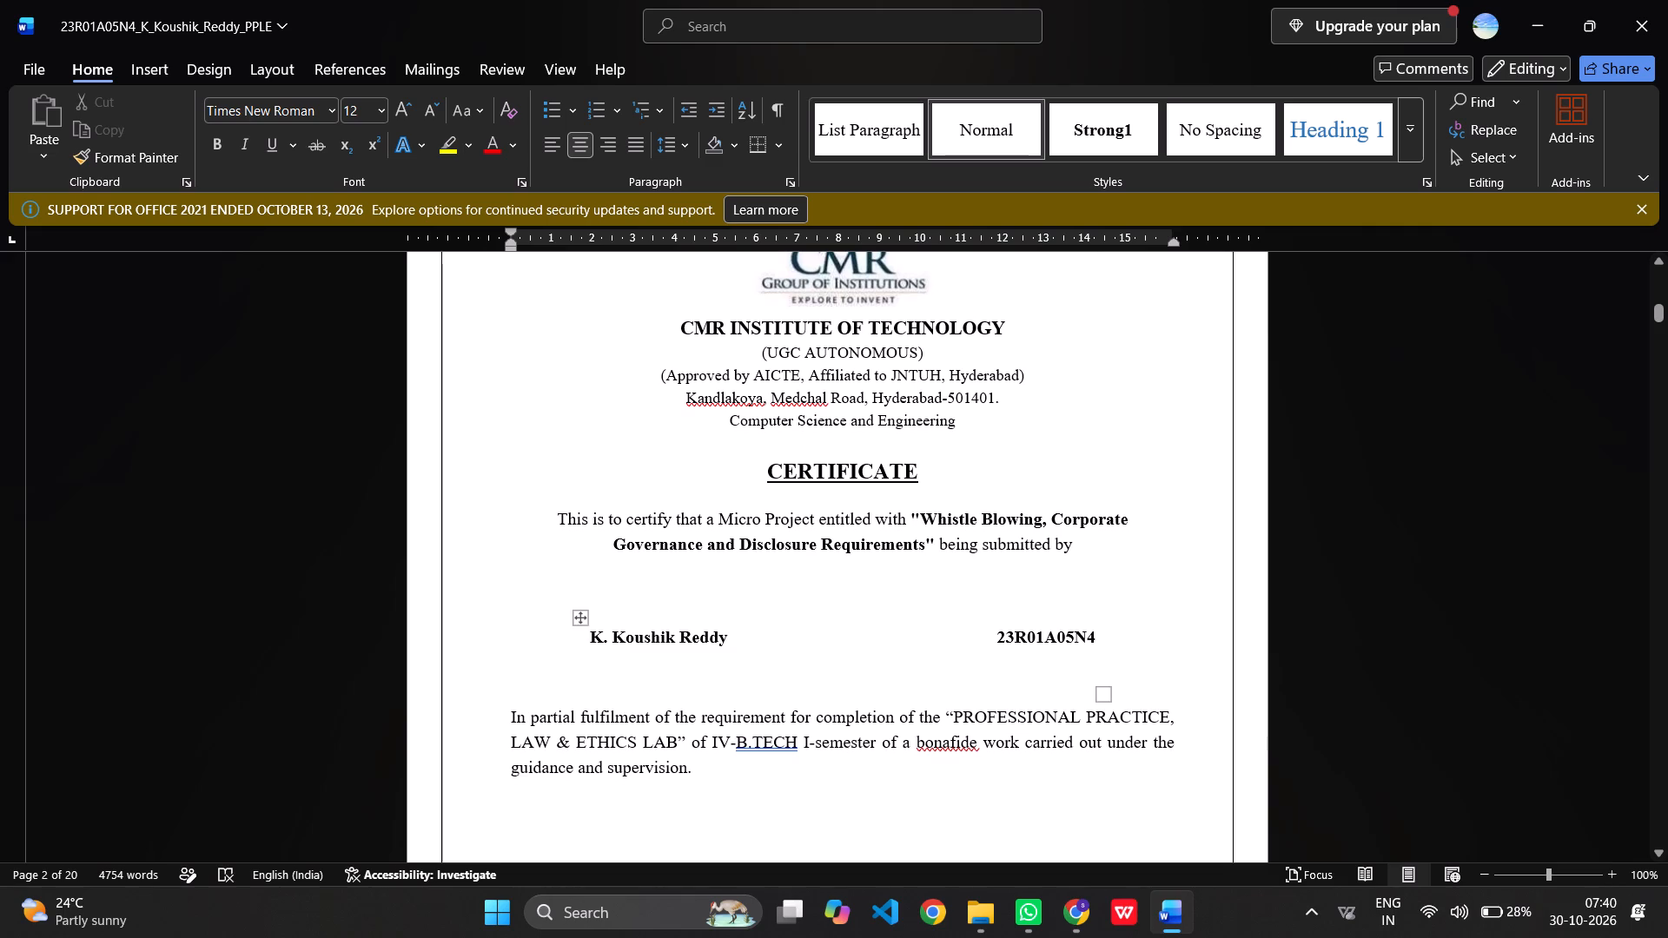
click(735, 639)
scroll(735, 639, up, 2)
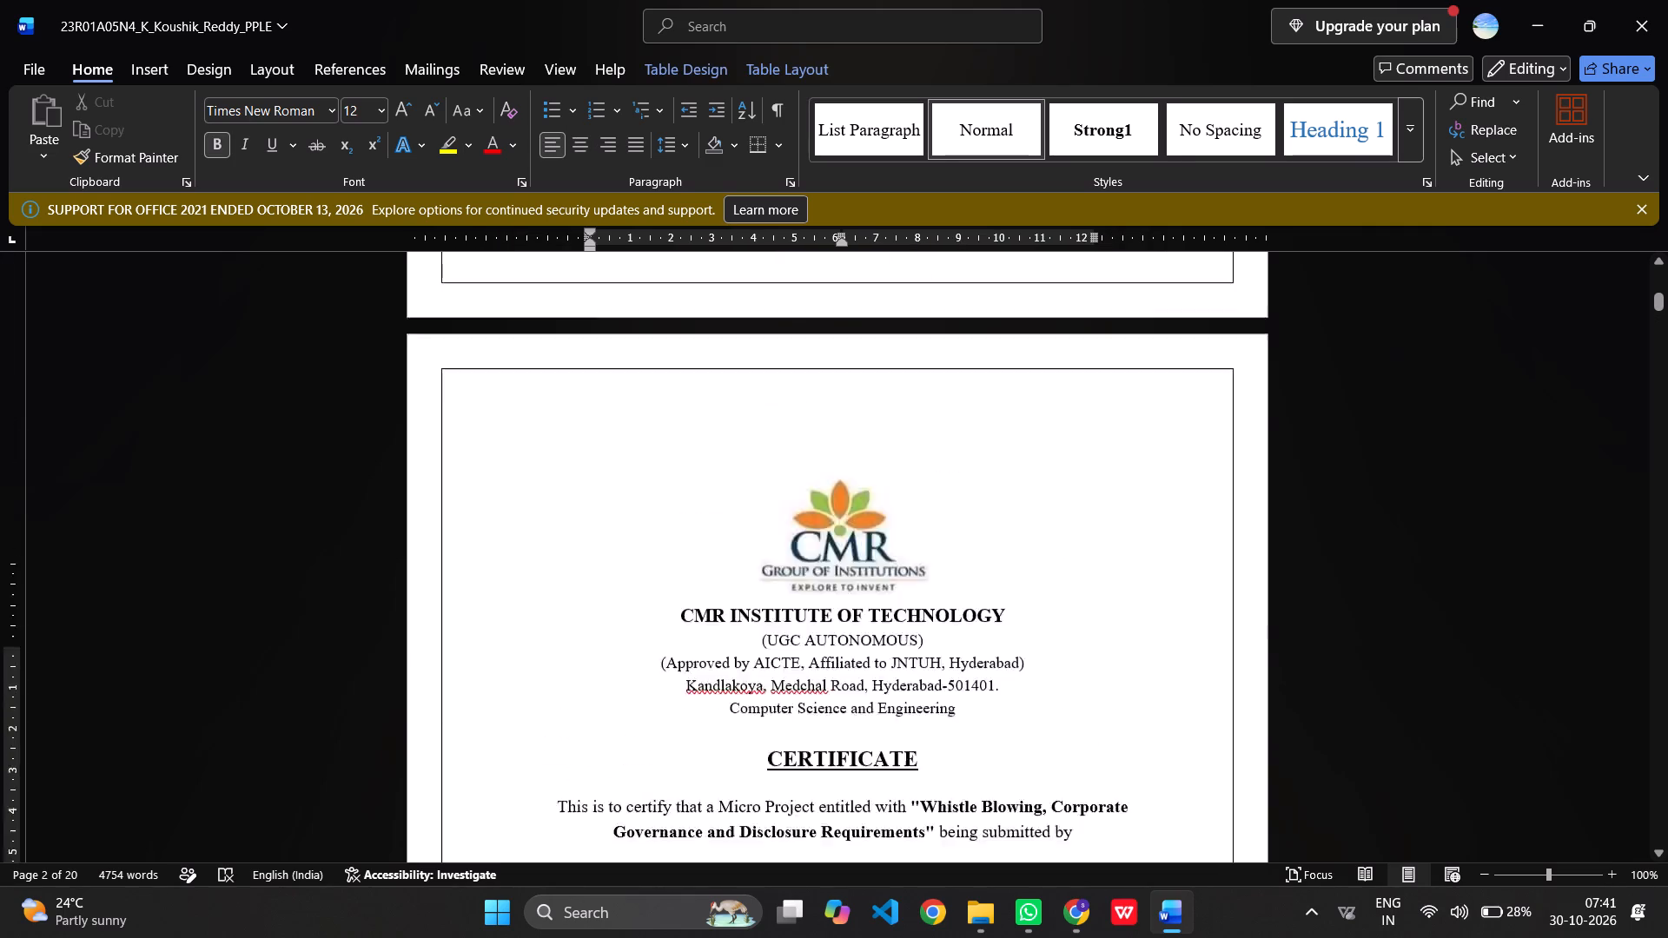
scroll(735, 639, up, 3)
click(945, 464)
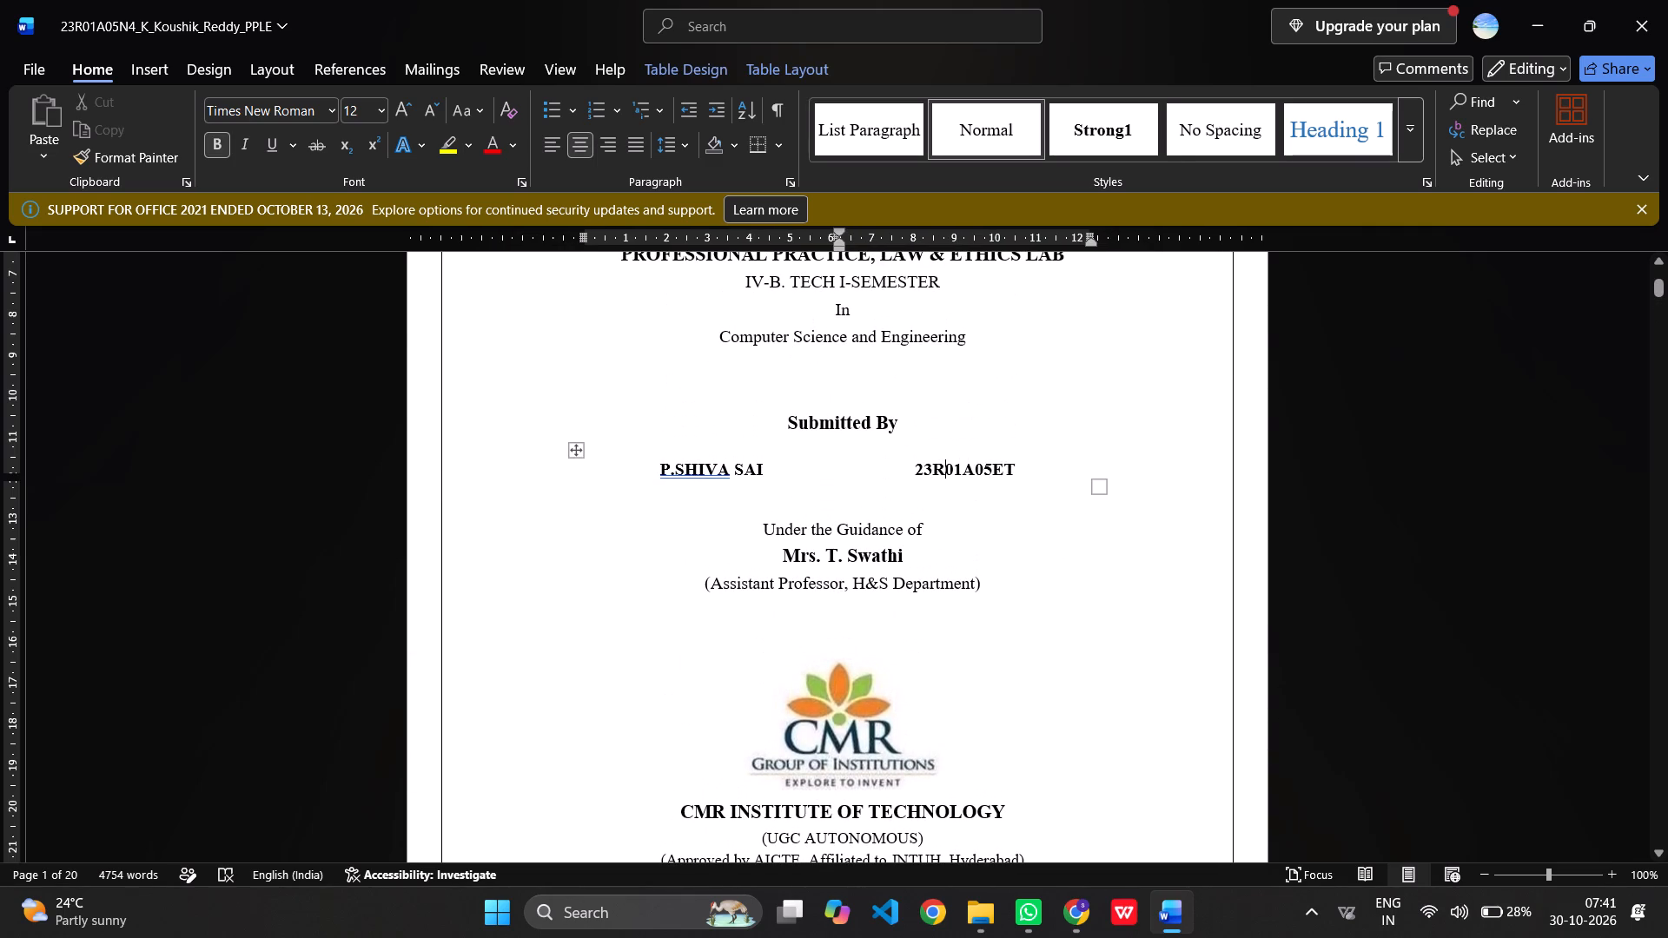
click(676, 462)
key(space)
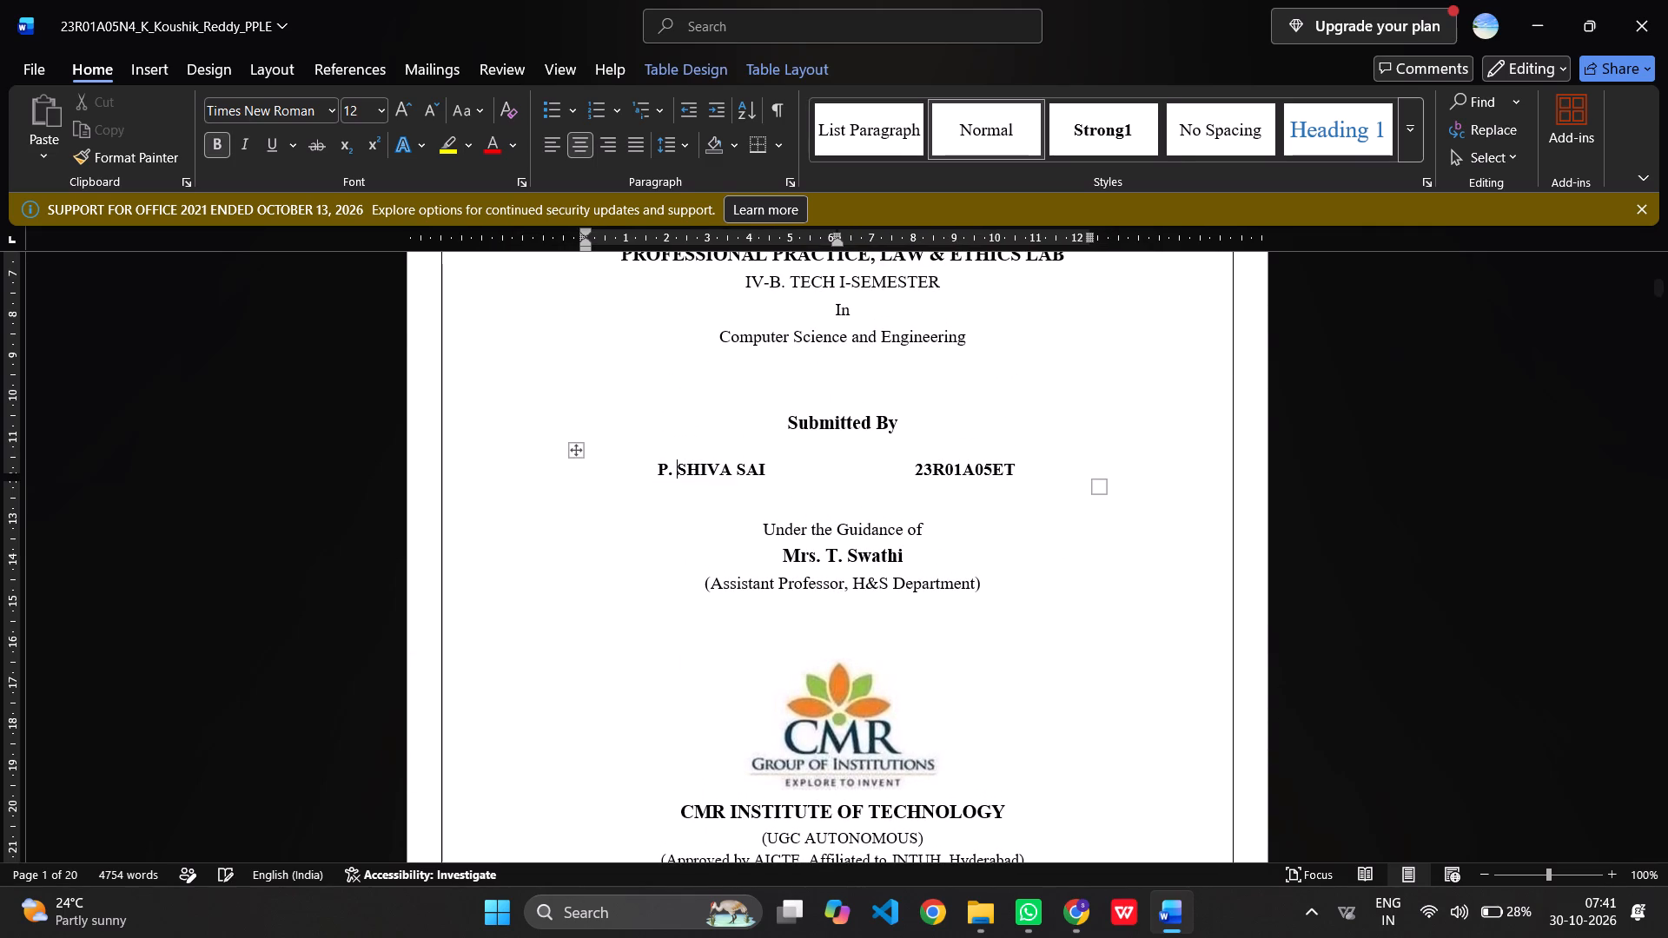
Copy the table row holding the student's name and roll number under Submitted By on the cover page.
drag(1020, 466, 702, 486)
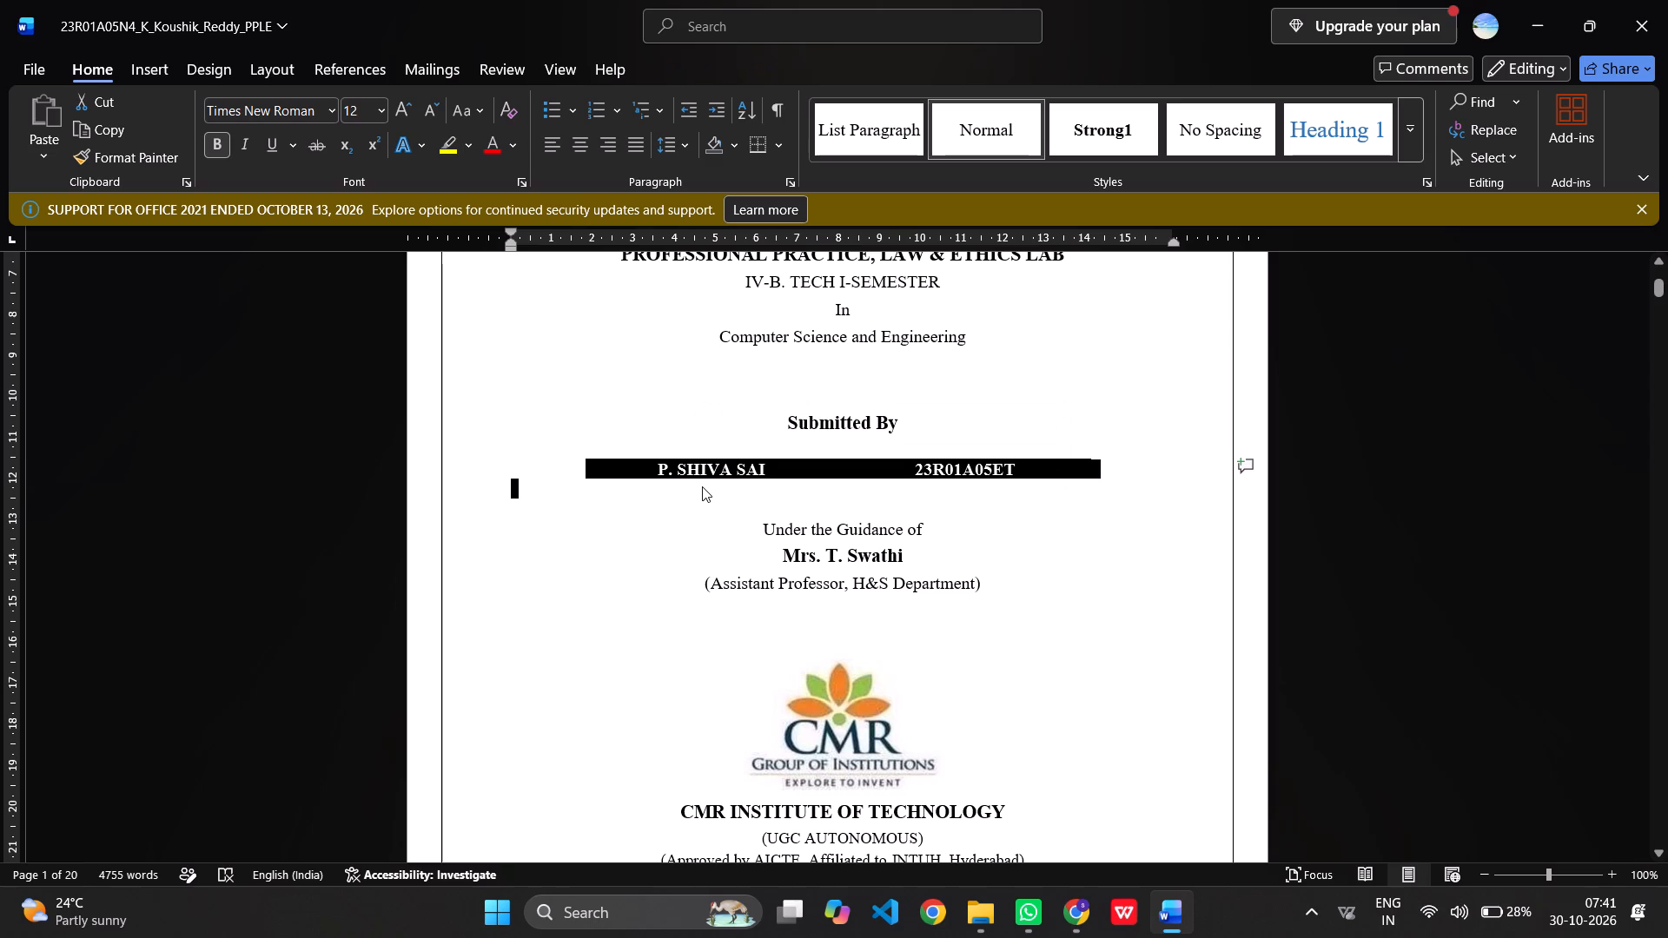
key(ctrl+c)
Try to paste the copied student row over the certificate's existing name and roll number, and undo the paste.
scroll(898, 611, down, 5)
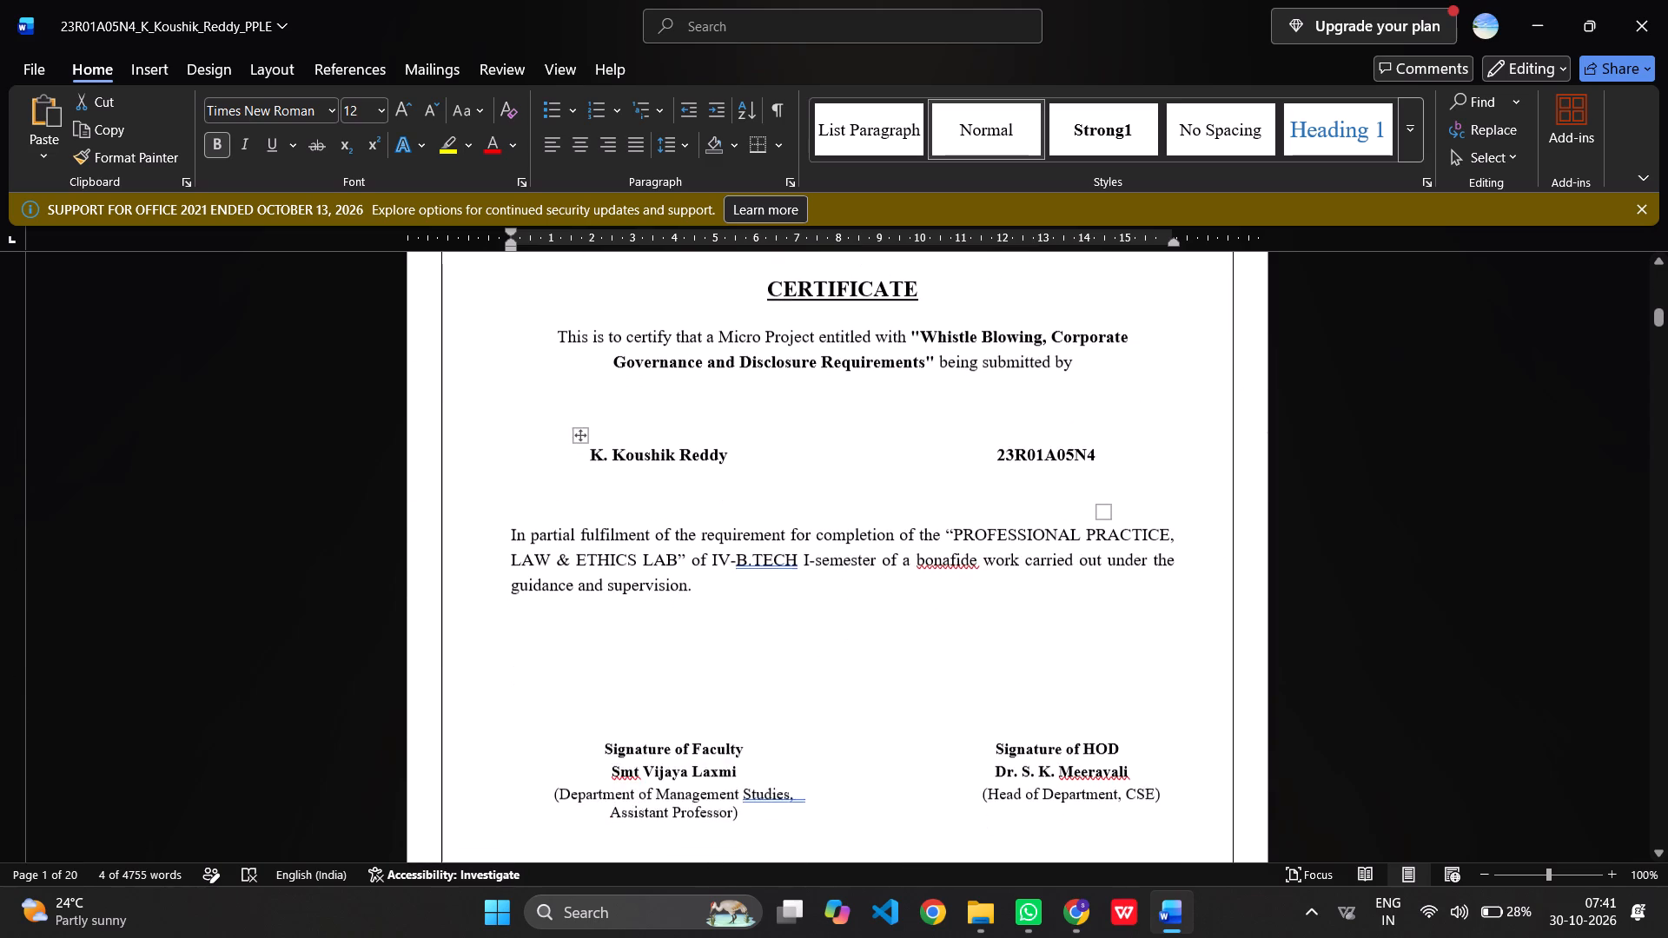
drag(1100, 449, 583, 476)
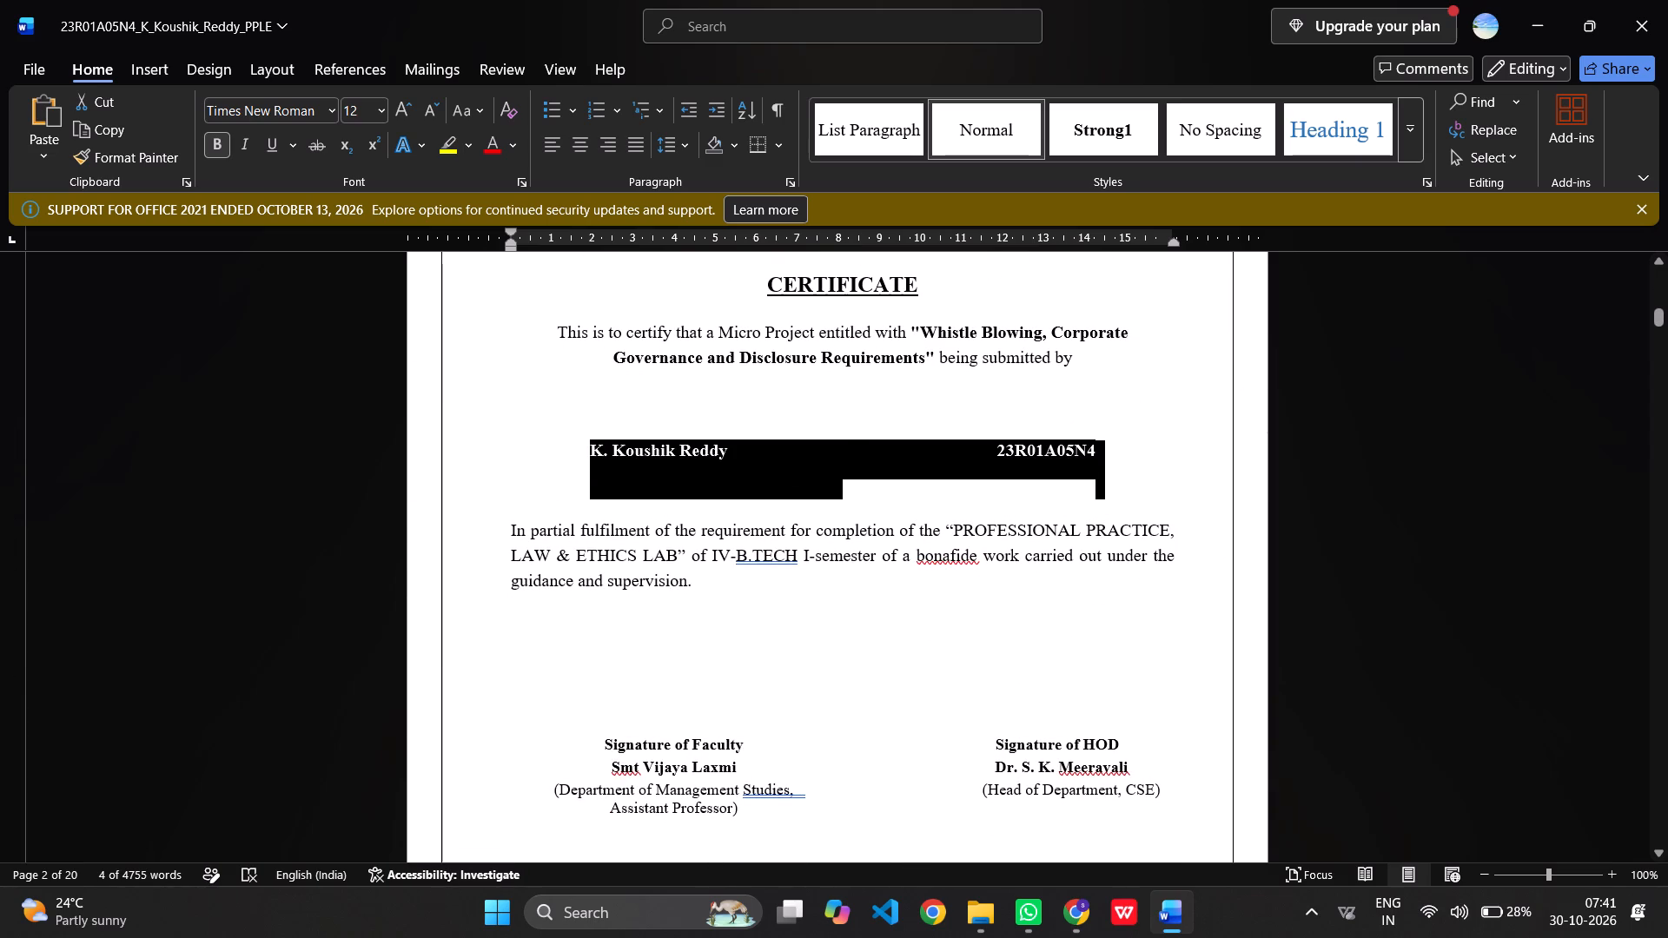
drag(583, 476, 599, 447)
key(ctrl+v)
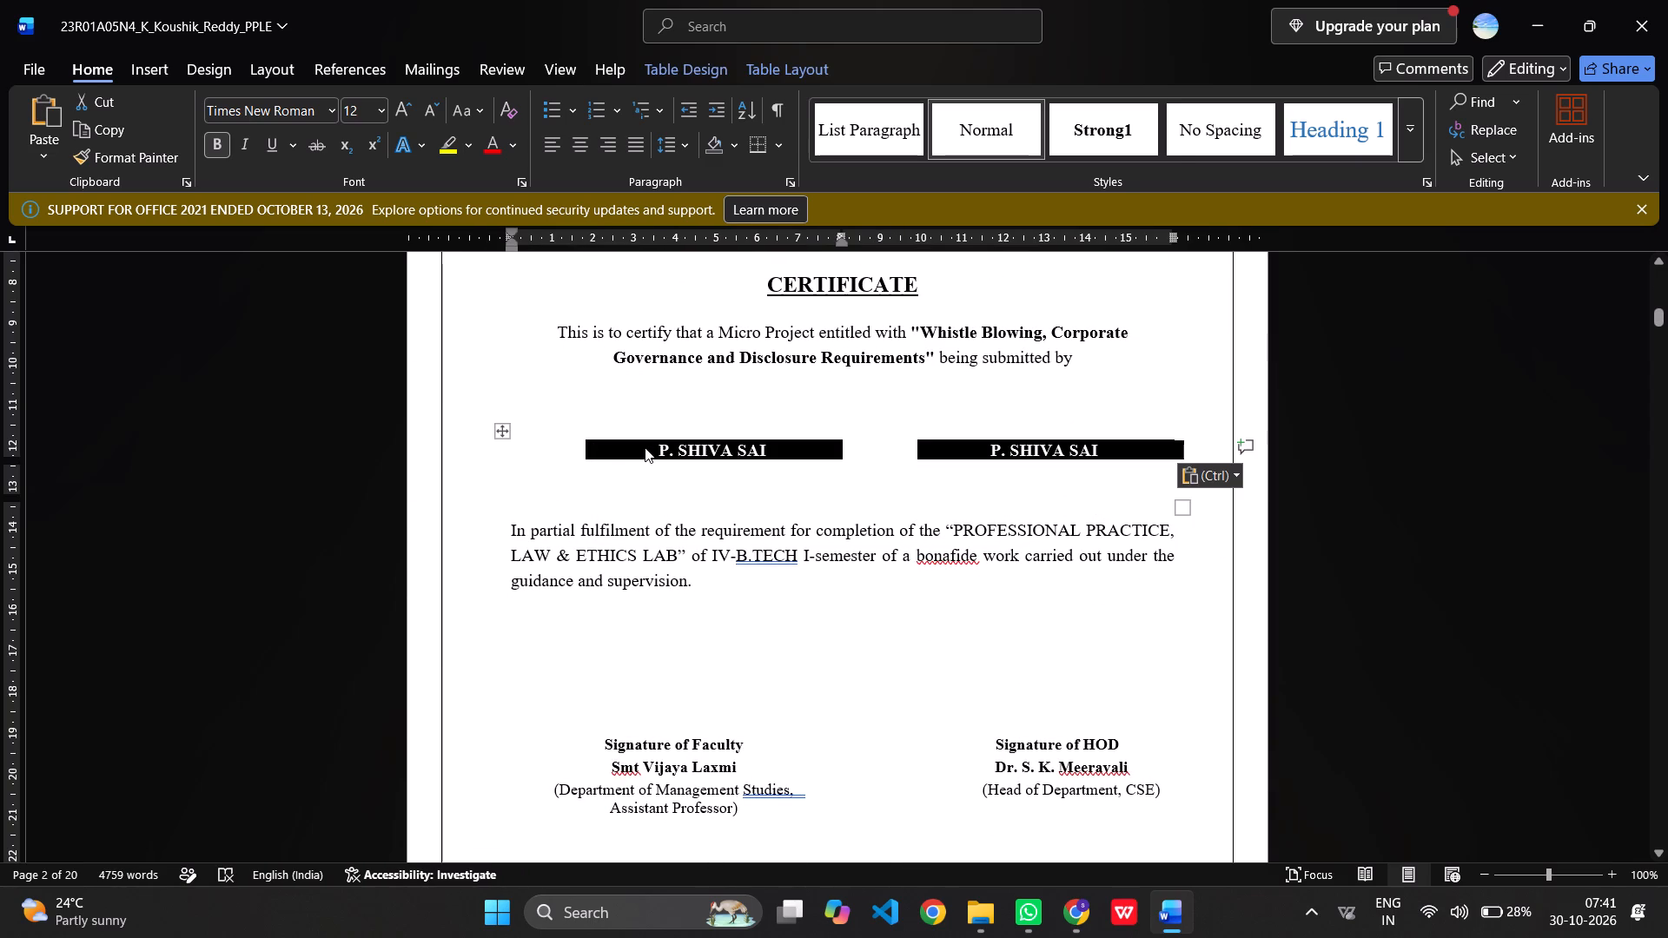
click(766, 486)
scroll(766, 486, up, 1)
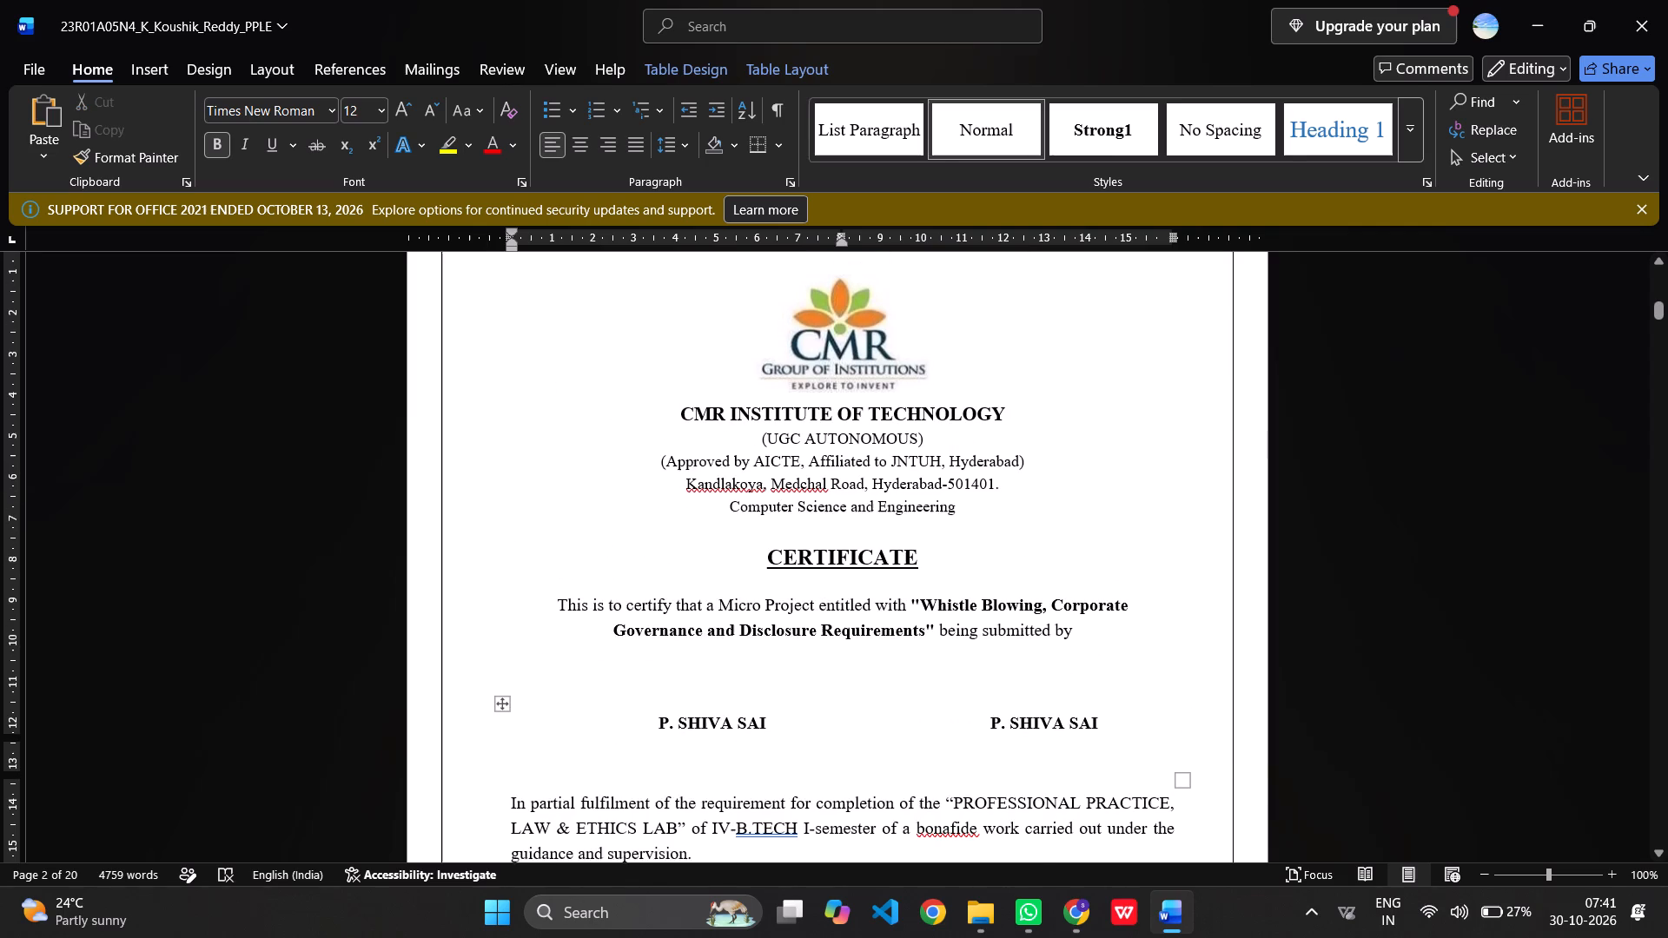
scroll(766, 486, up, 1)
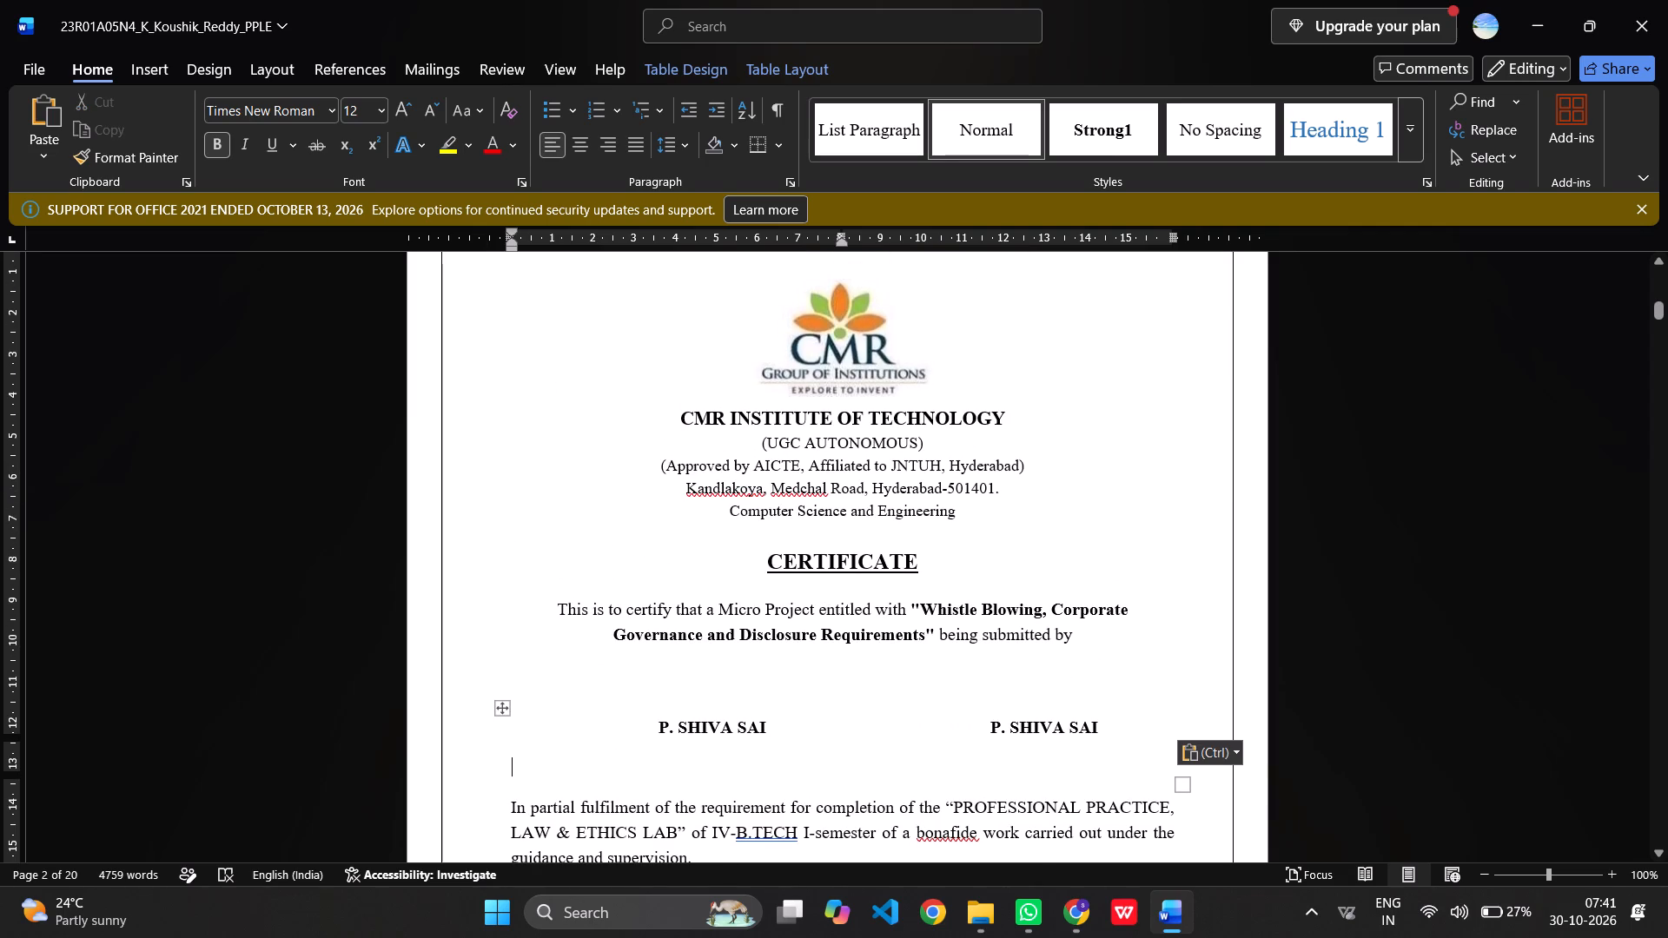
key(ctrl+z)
Delete the certificate's old student table and paste the copied cover page row below the being submitted by line.
key(Delete)
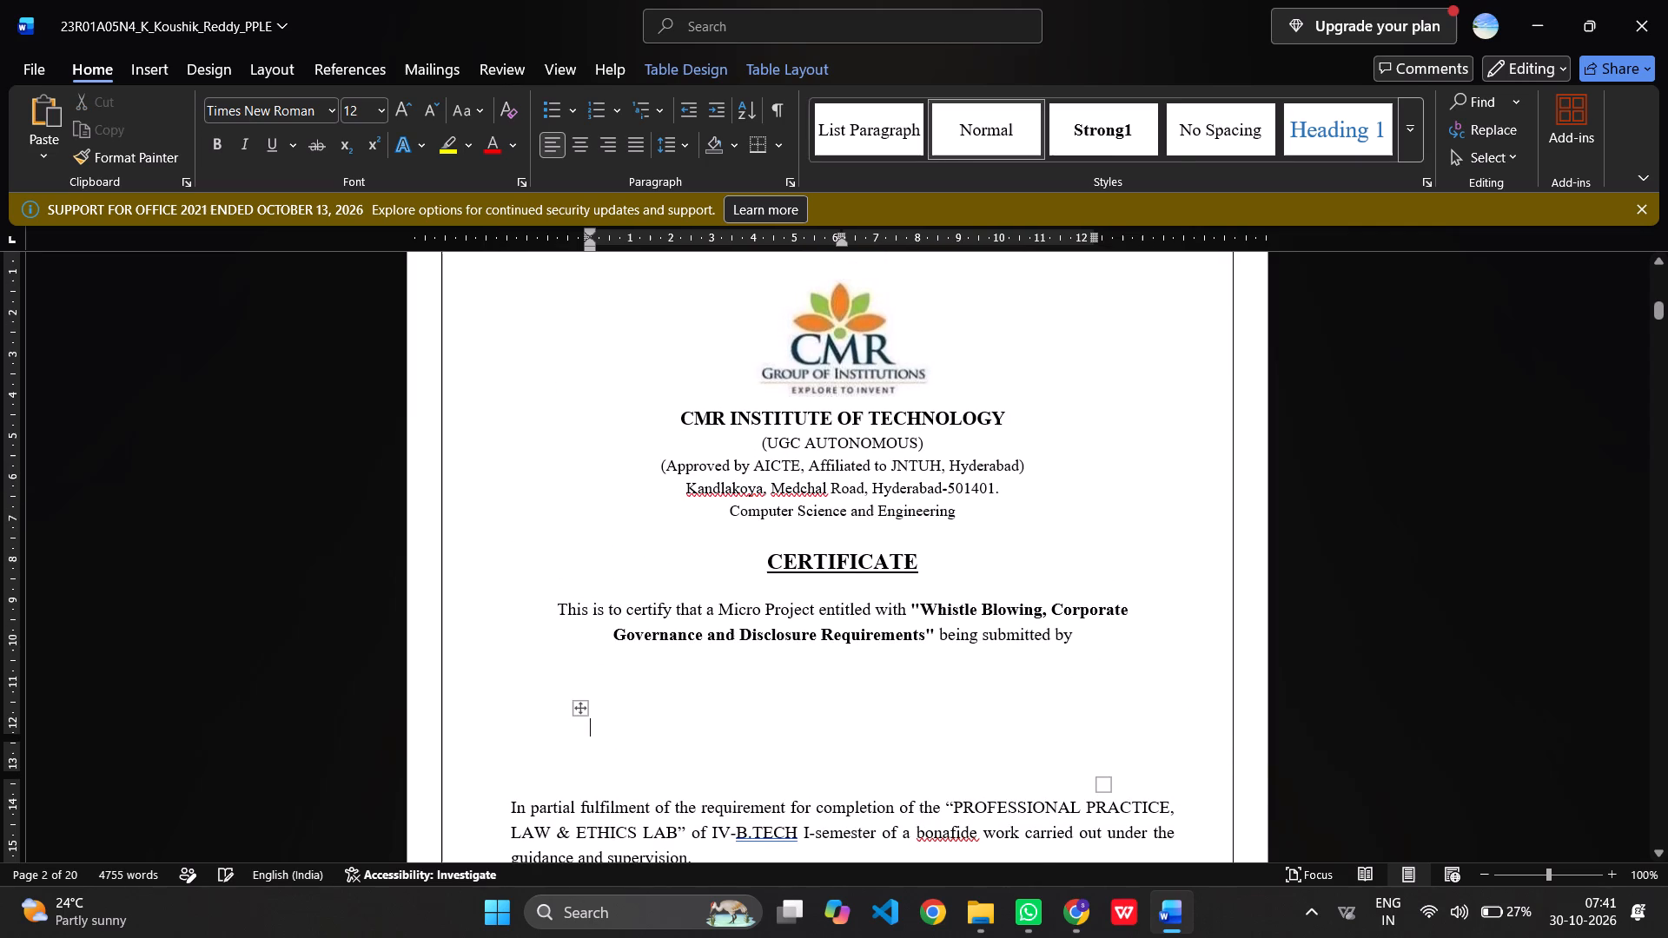
click(533, 658)
click(726, 733)
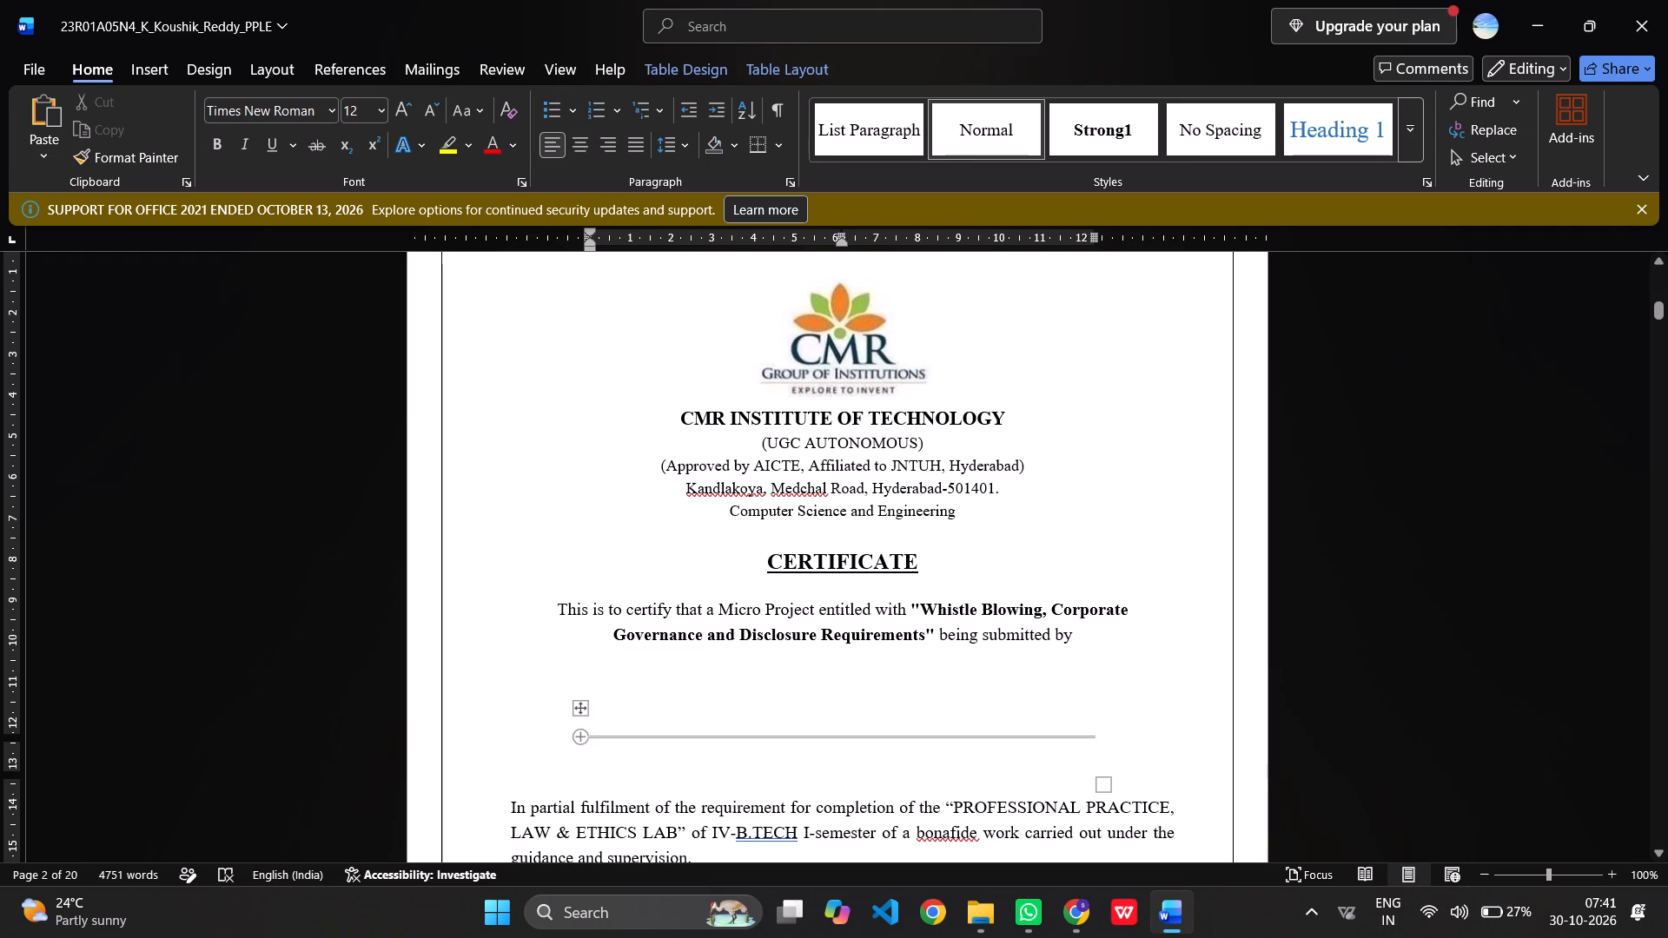
right_click(581, 710)
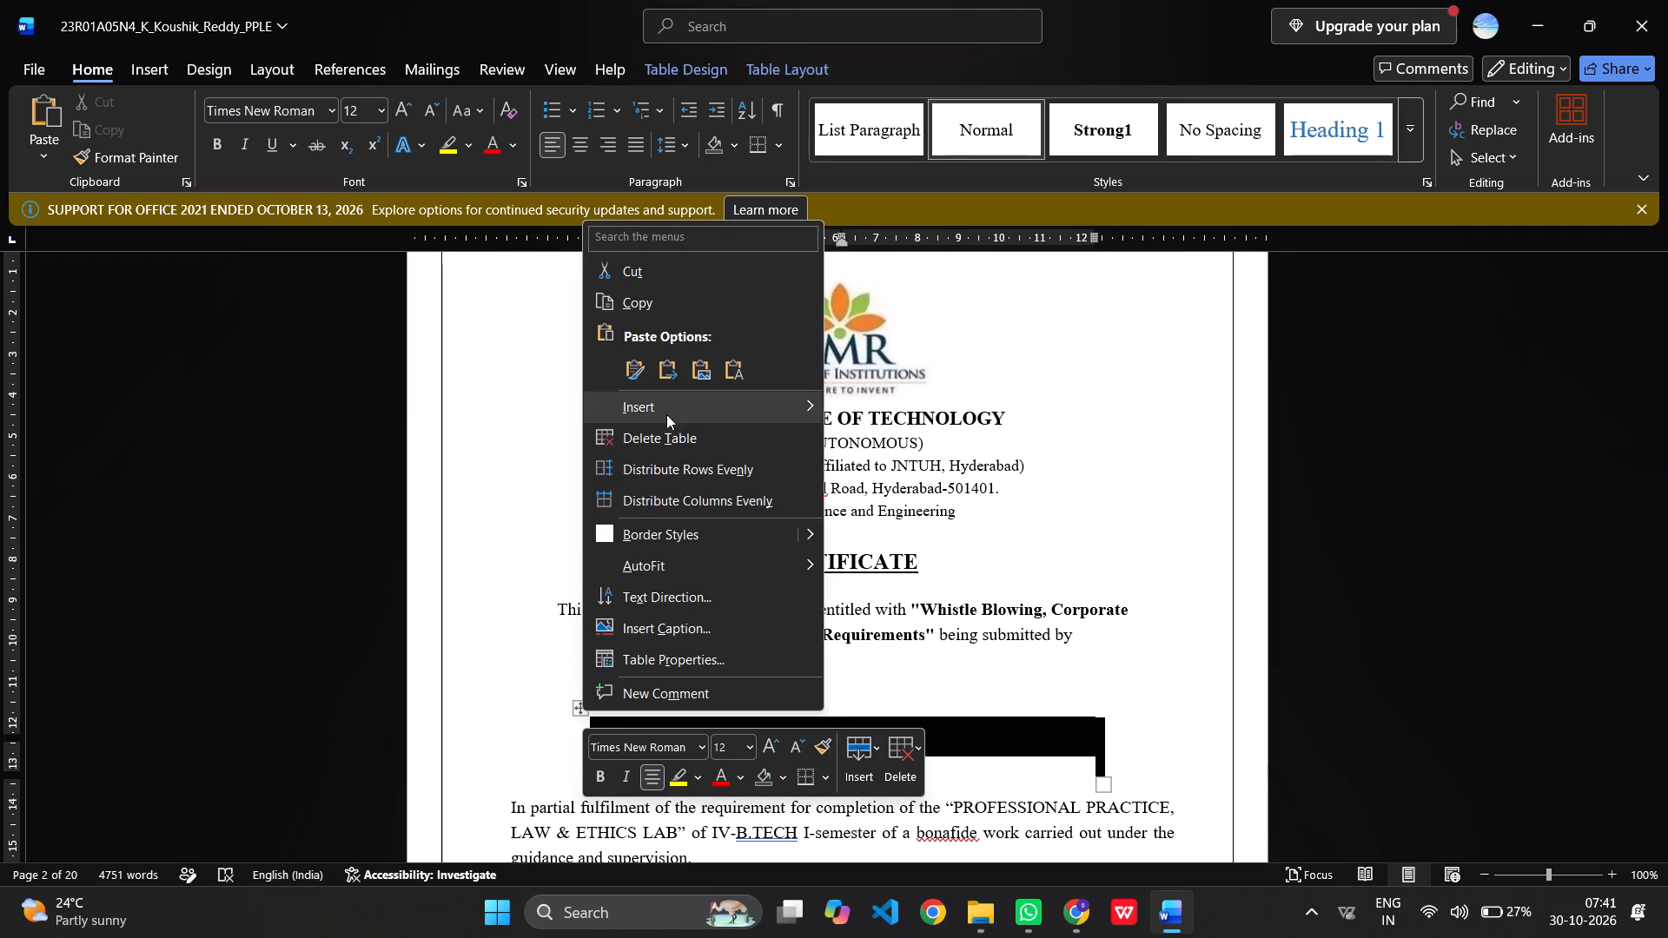
click(653, 446)
click(788, 683)
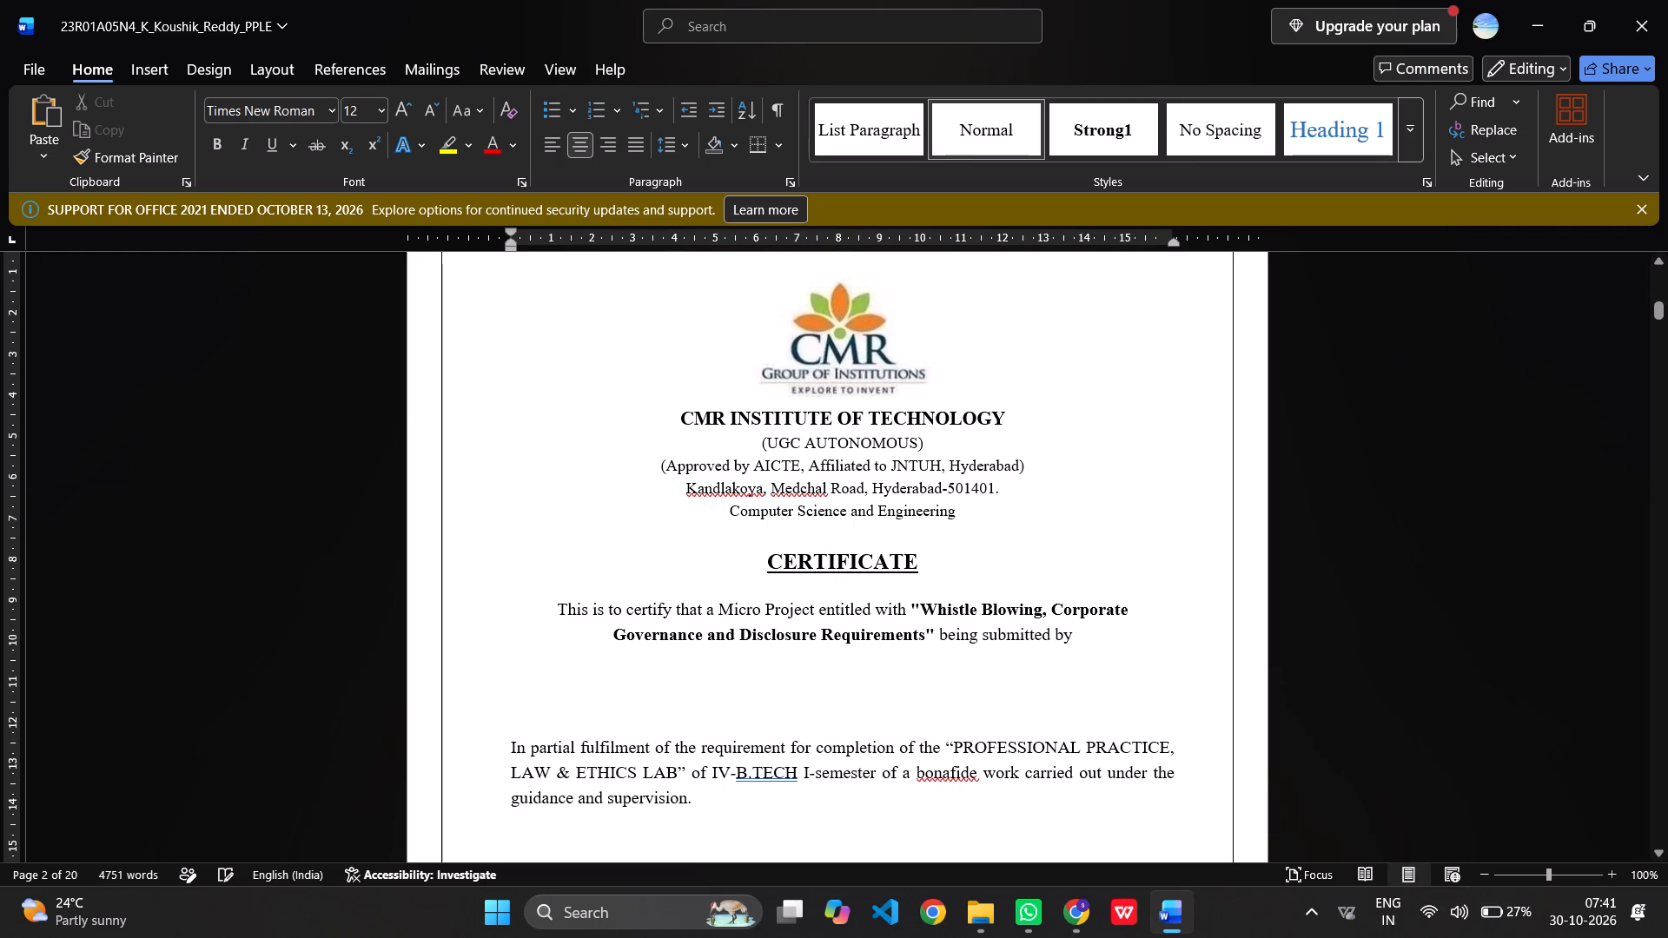
key(ctrl+v)
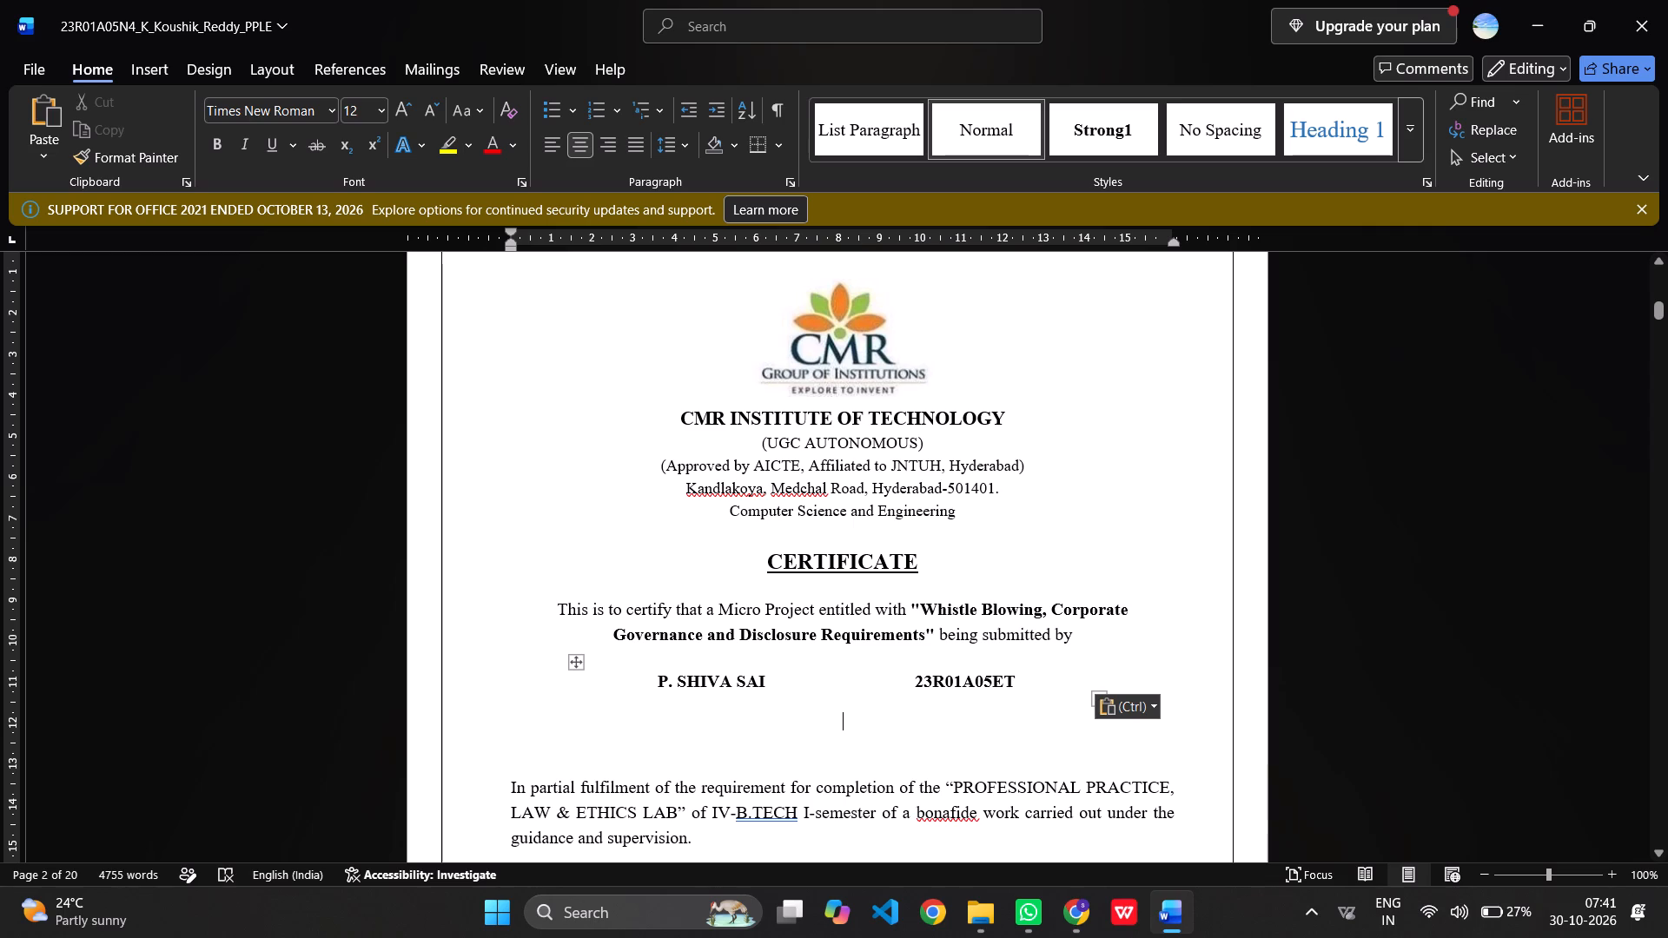
Adjust the gap between the certificate's student details and the In partial fulfilment paragraph to five blank lines.
click(671, 749)
key(BackSpace)
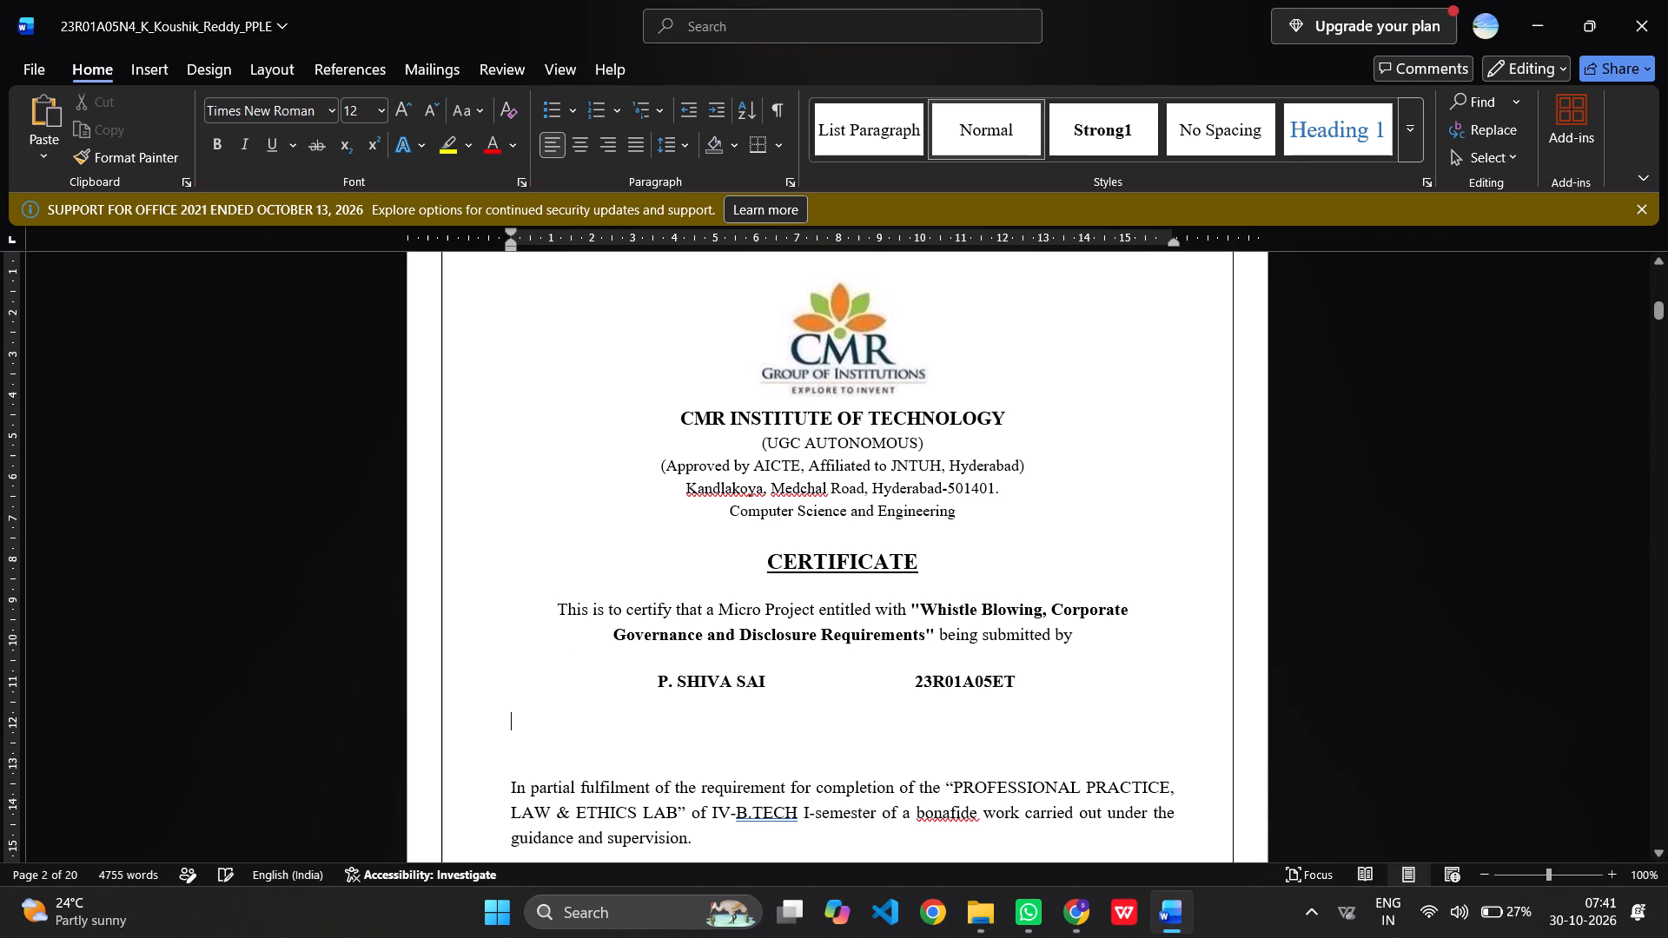
key(BackSpace)
key(BackSpace)
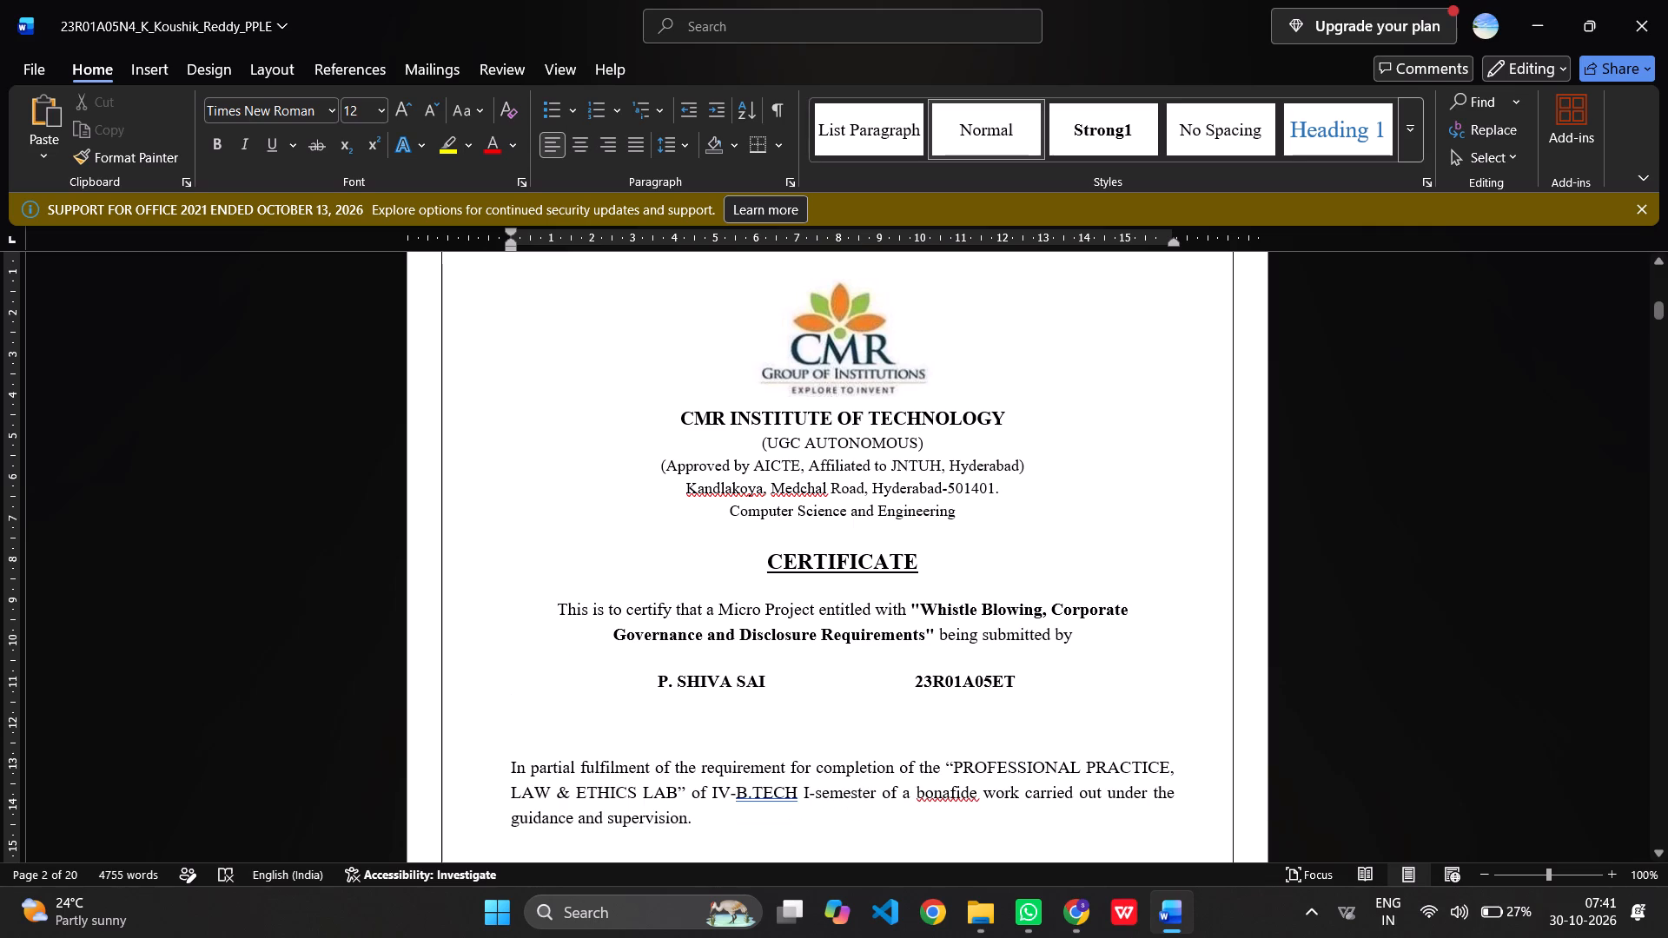
click(581, 747)
key(BackSpace)
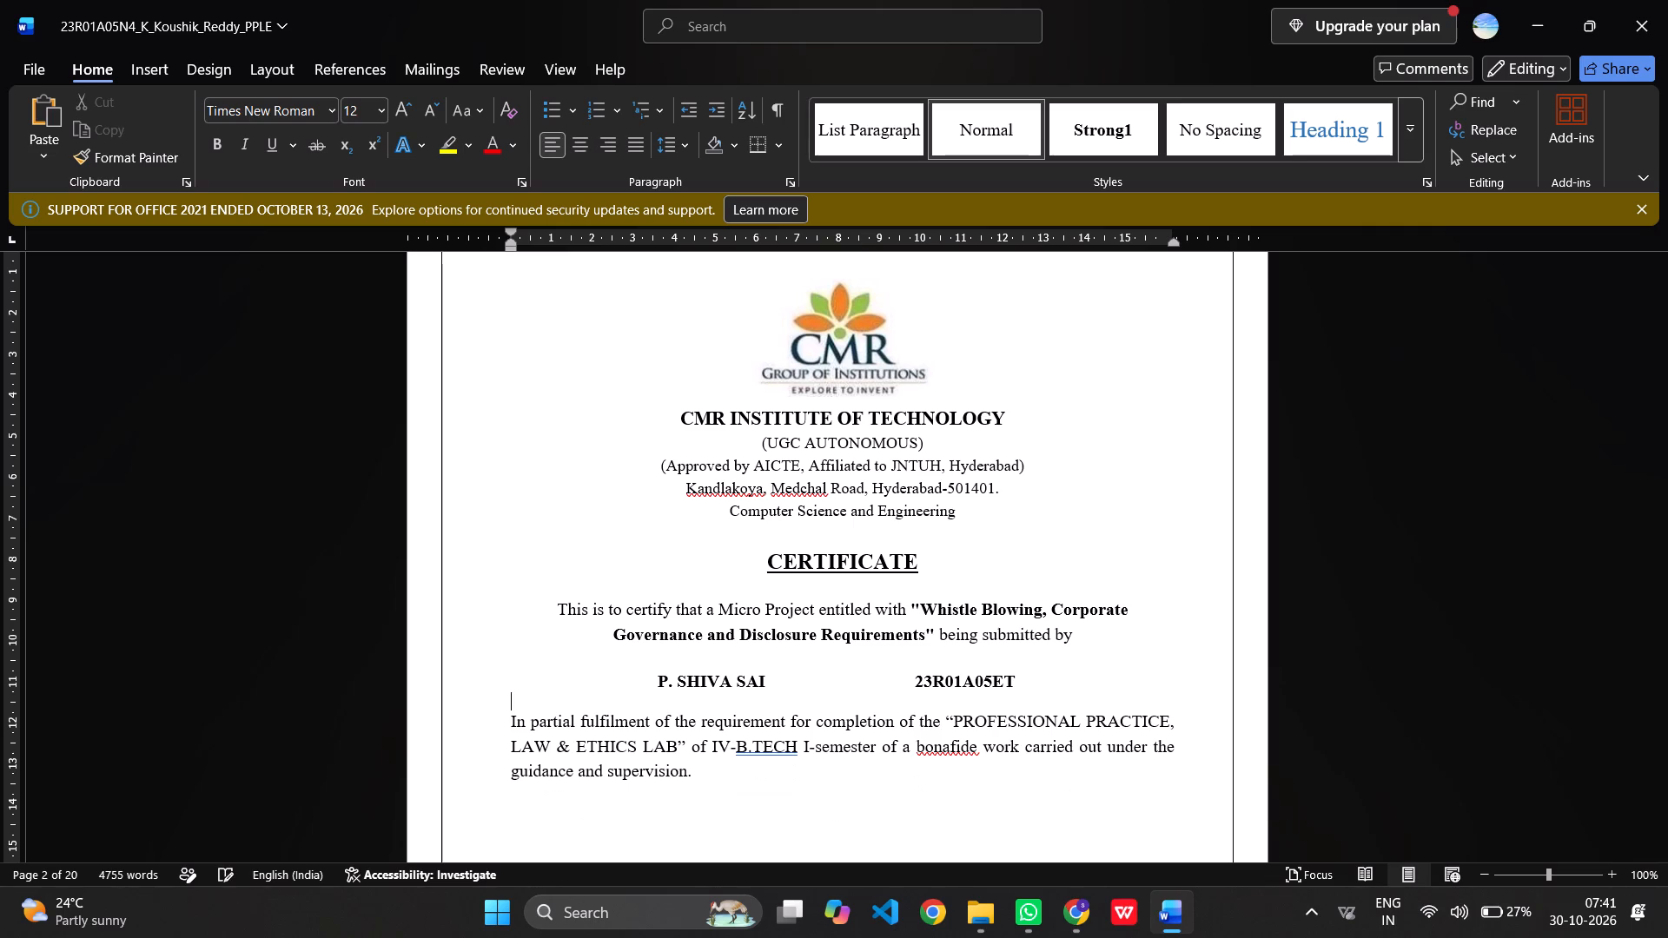
key(Return)
scroll(581, 747, down, 4)
scroll(581, 747, up, 1)
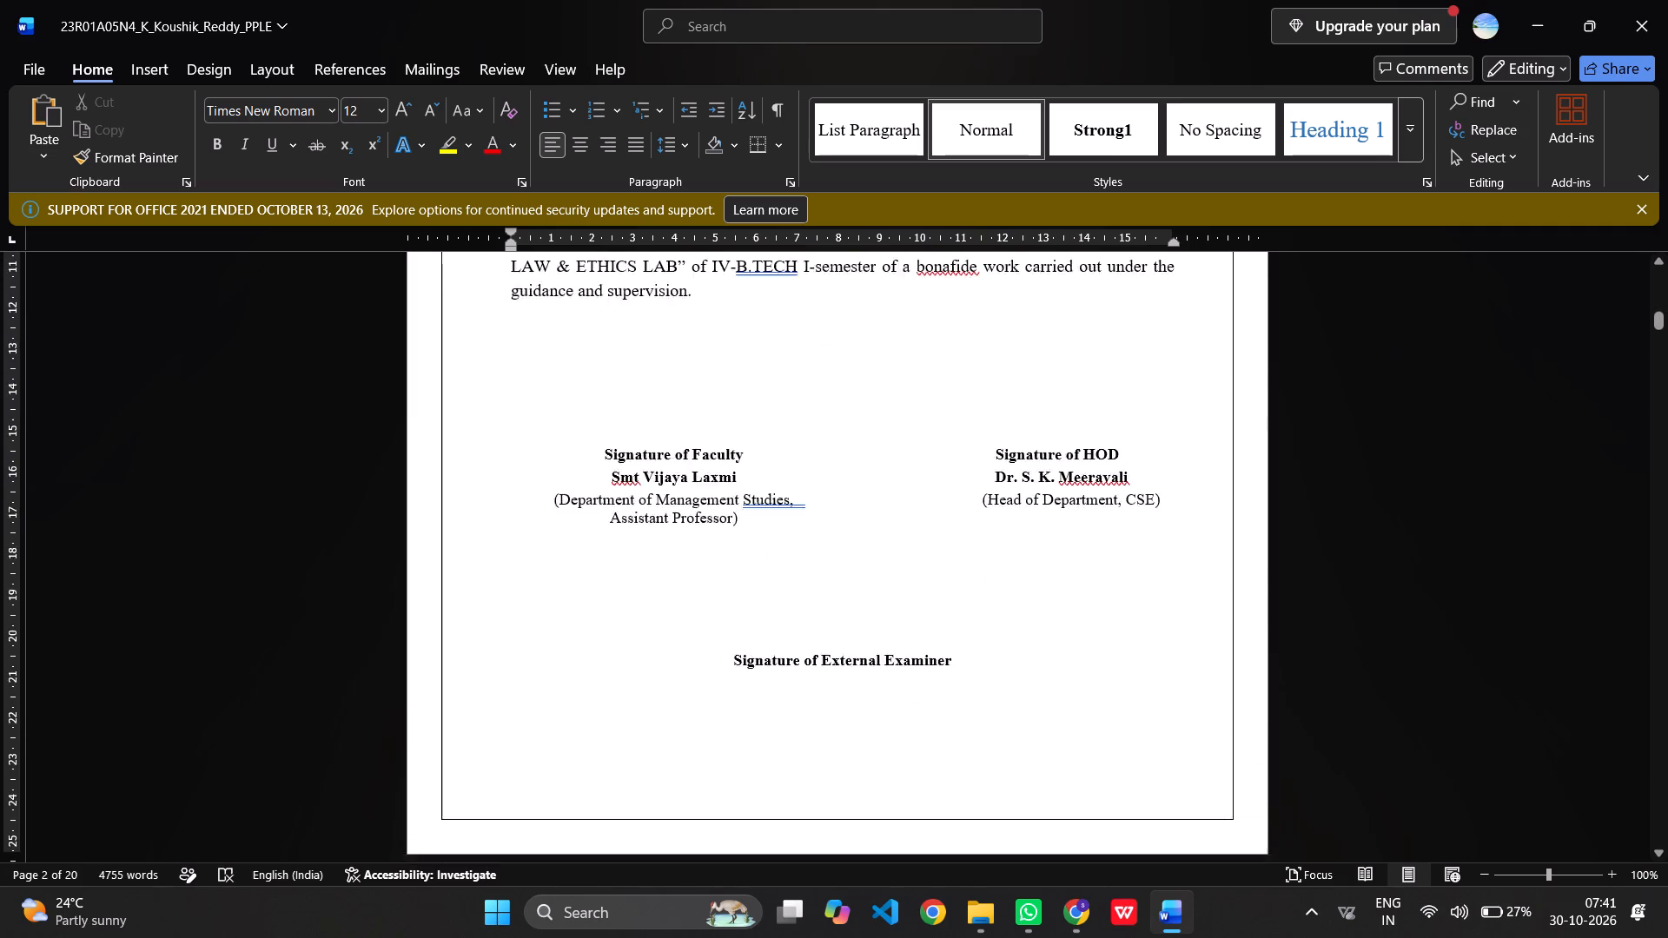
scroll(581, 747, up, 1)
scroll(581, 747, down, 2)
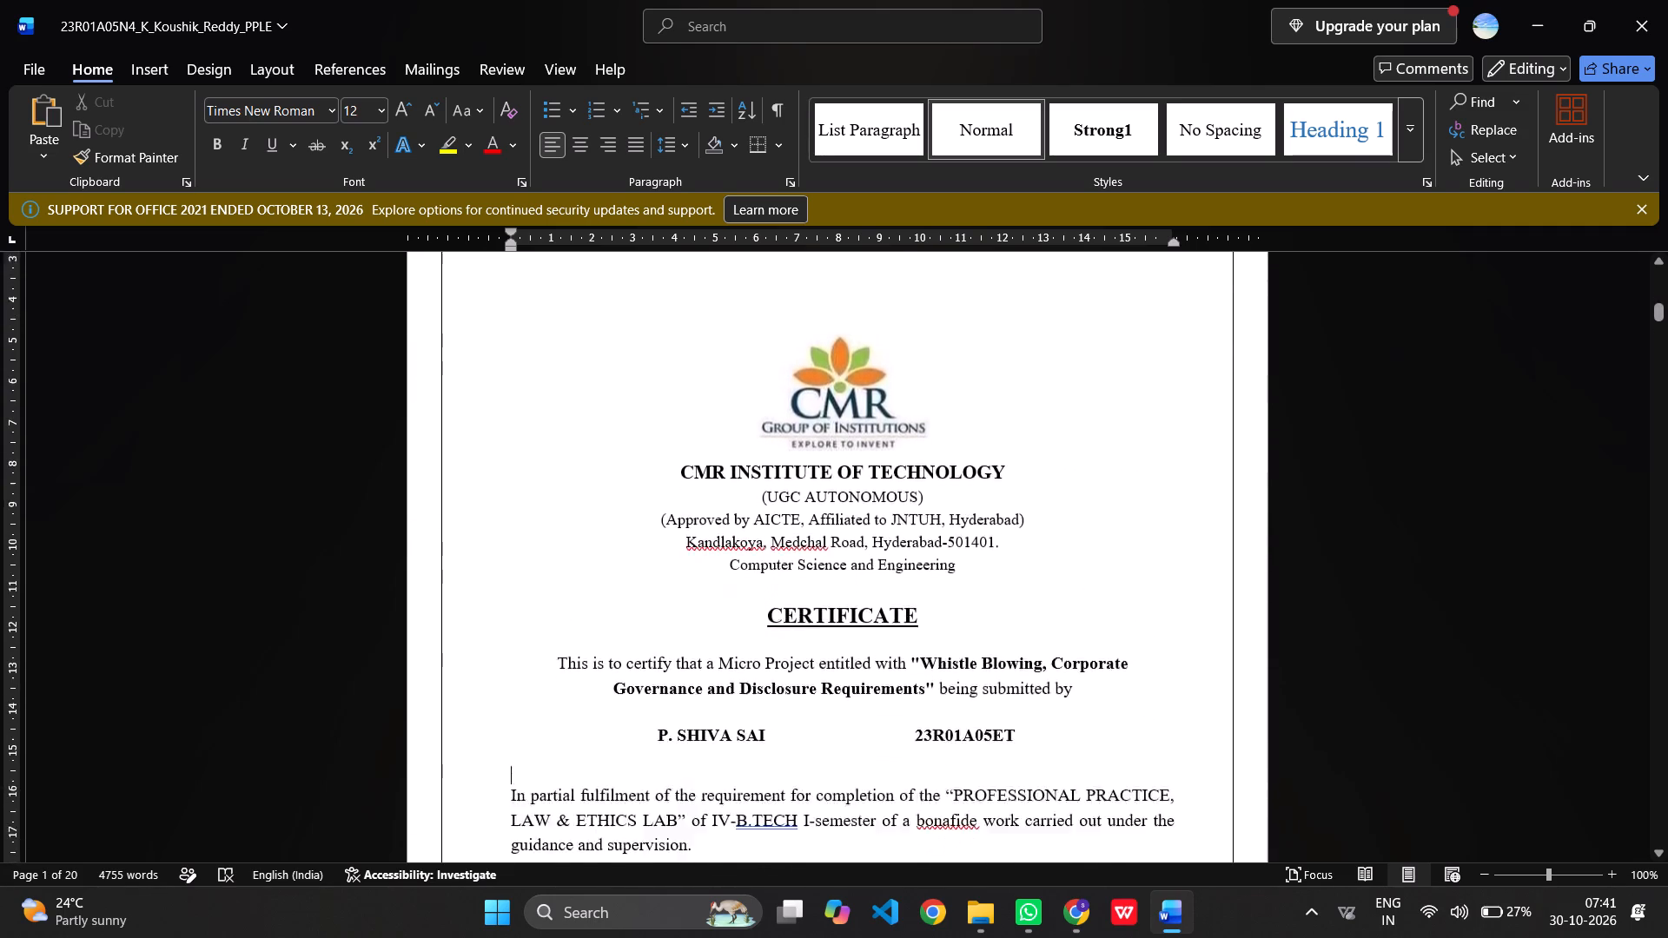
scroll(581, 747, down, 1)
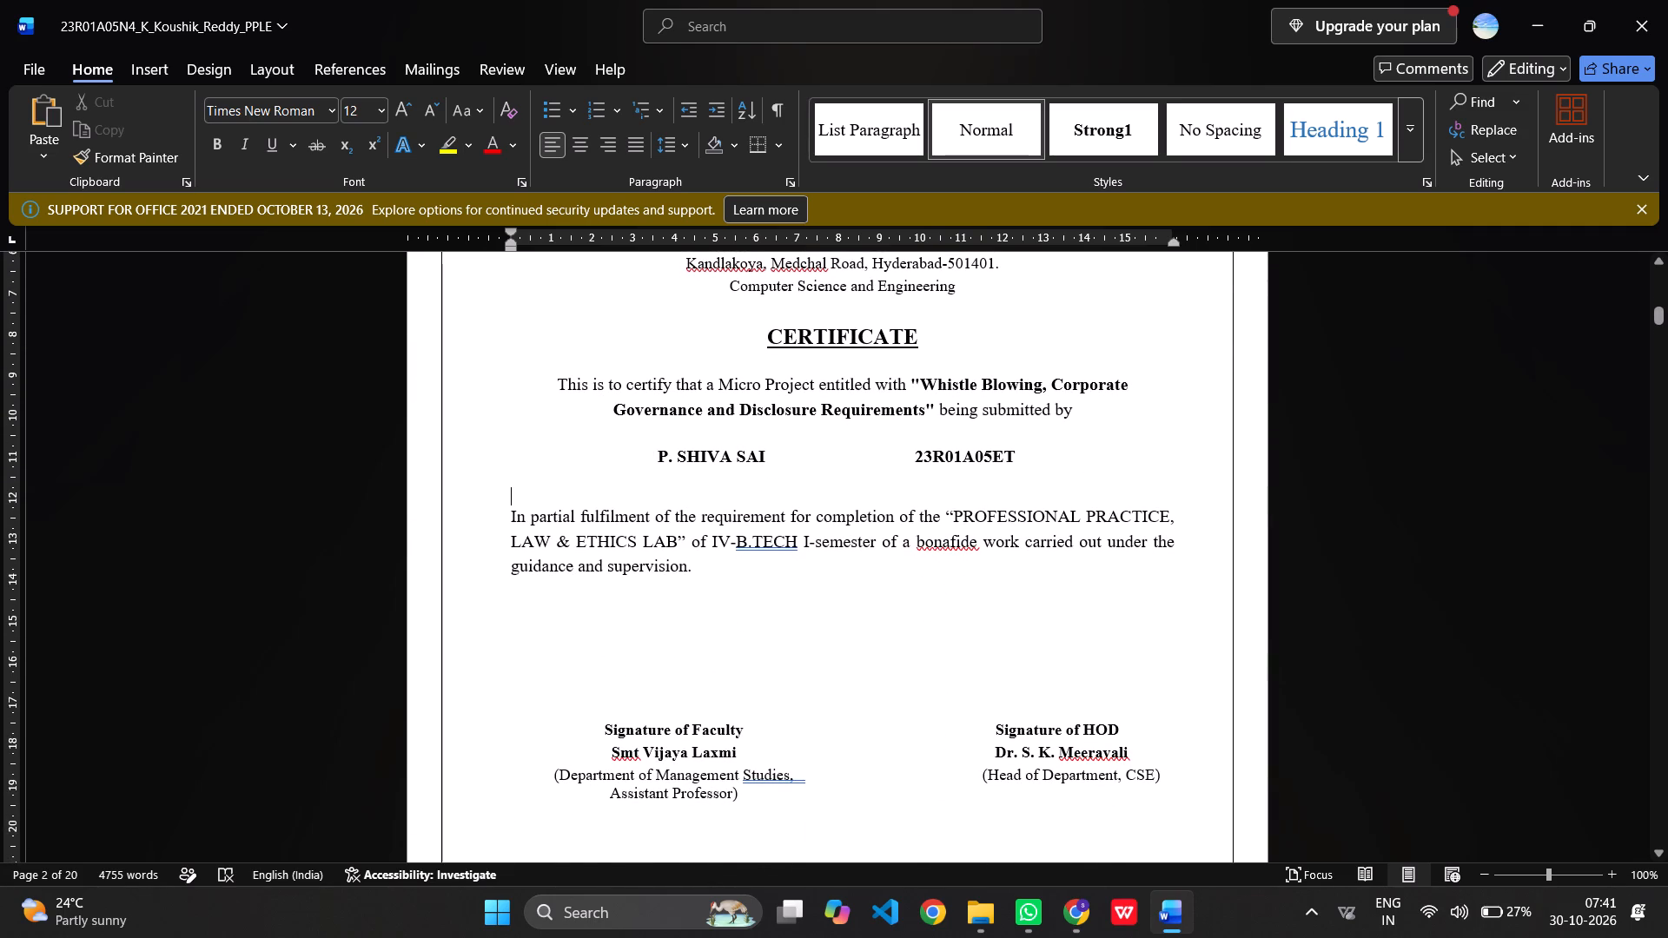
key(Return)
key(Return)
scroll(581, 747, down, 1)
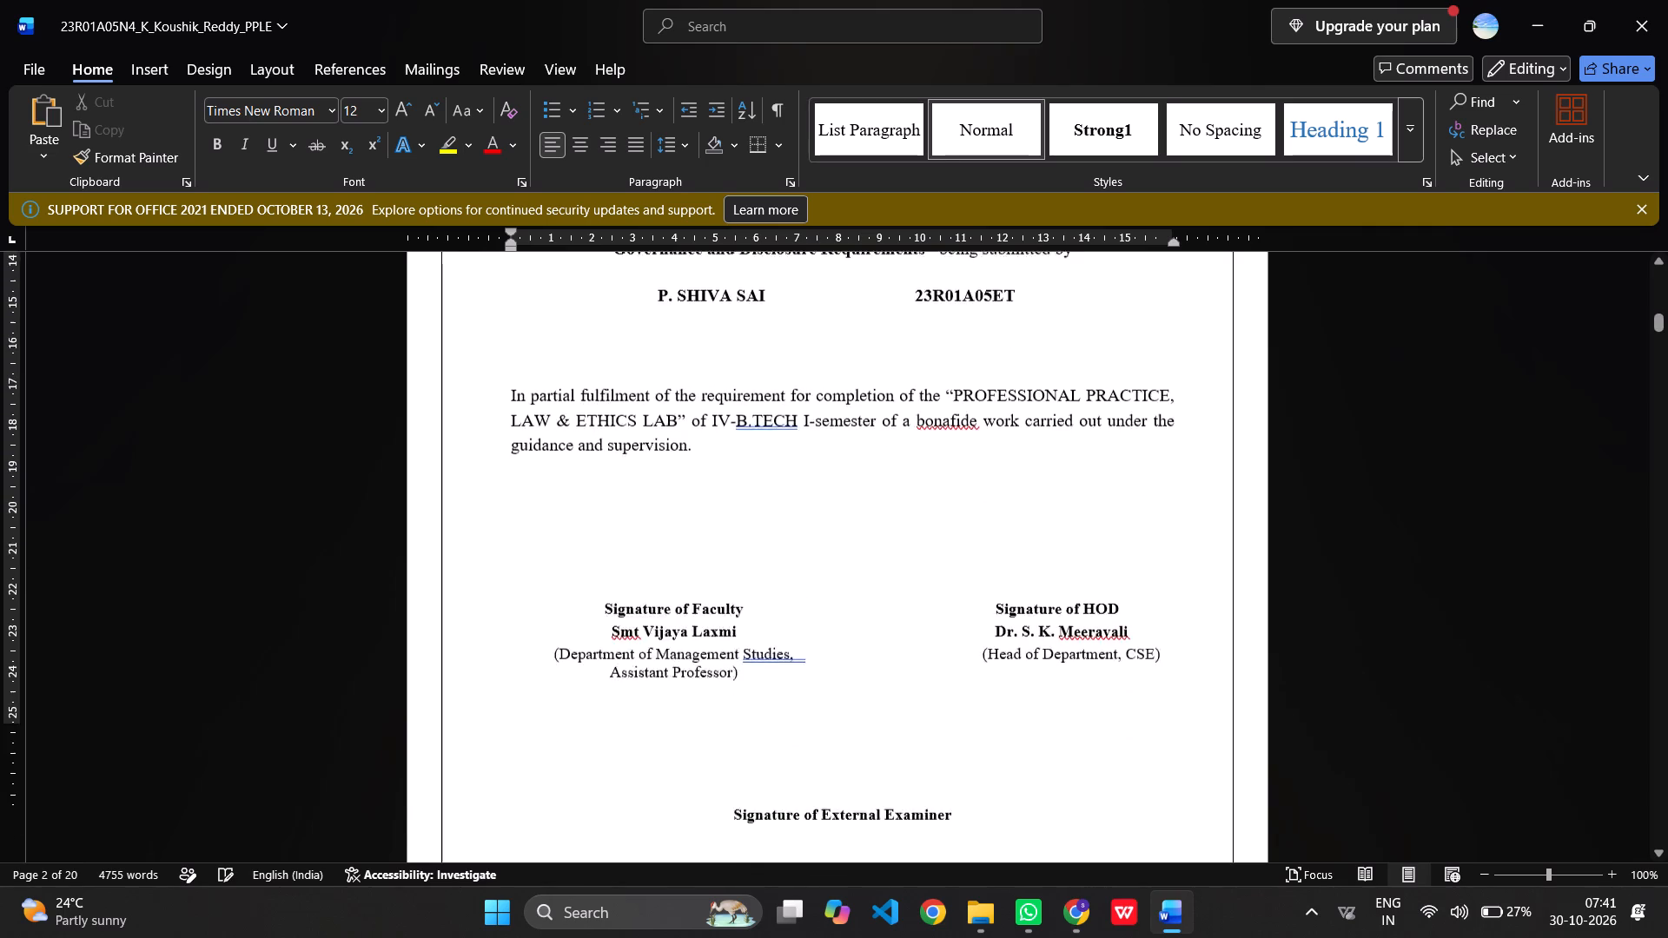
scroll(581, 747, down, 1)
key(Return)
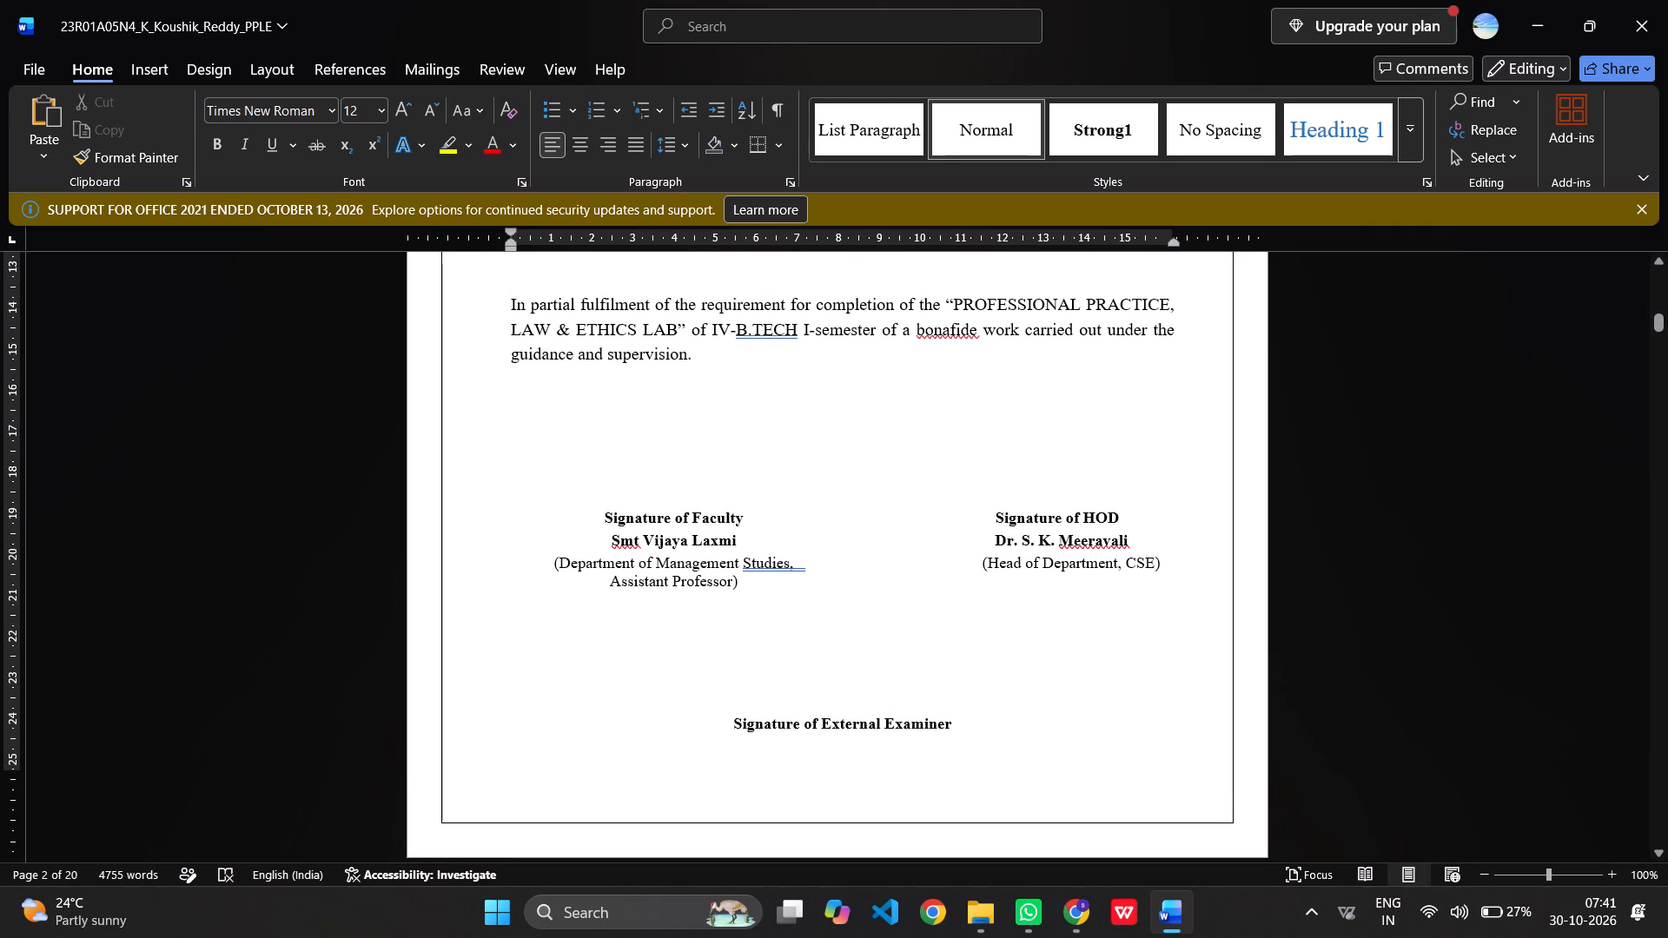
Replace the name below Signature of Faculty on the certificate with the new guide's name, using the title Mrs.
scroll(701, 838, up, 4)
scroll(701, 838, down, 2)
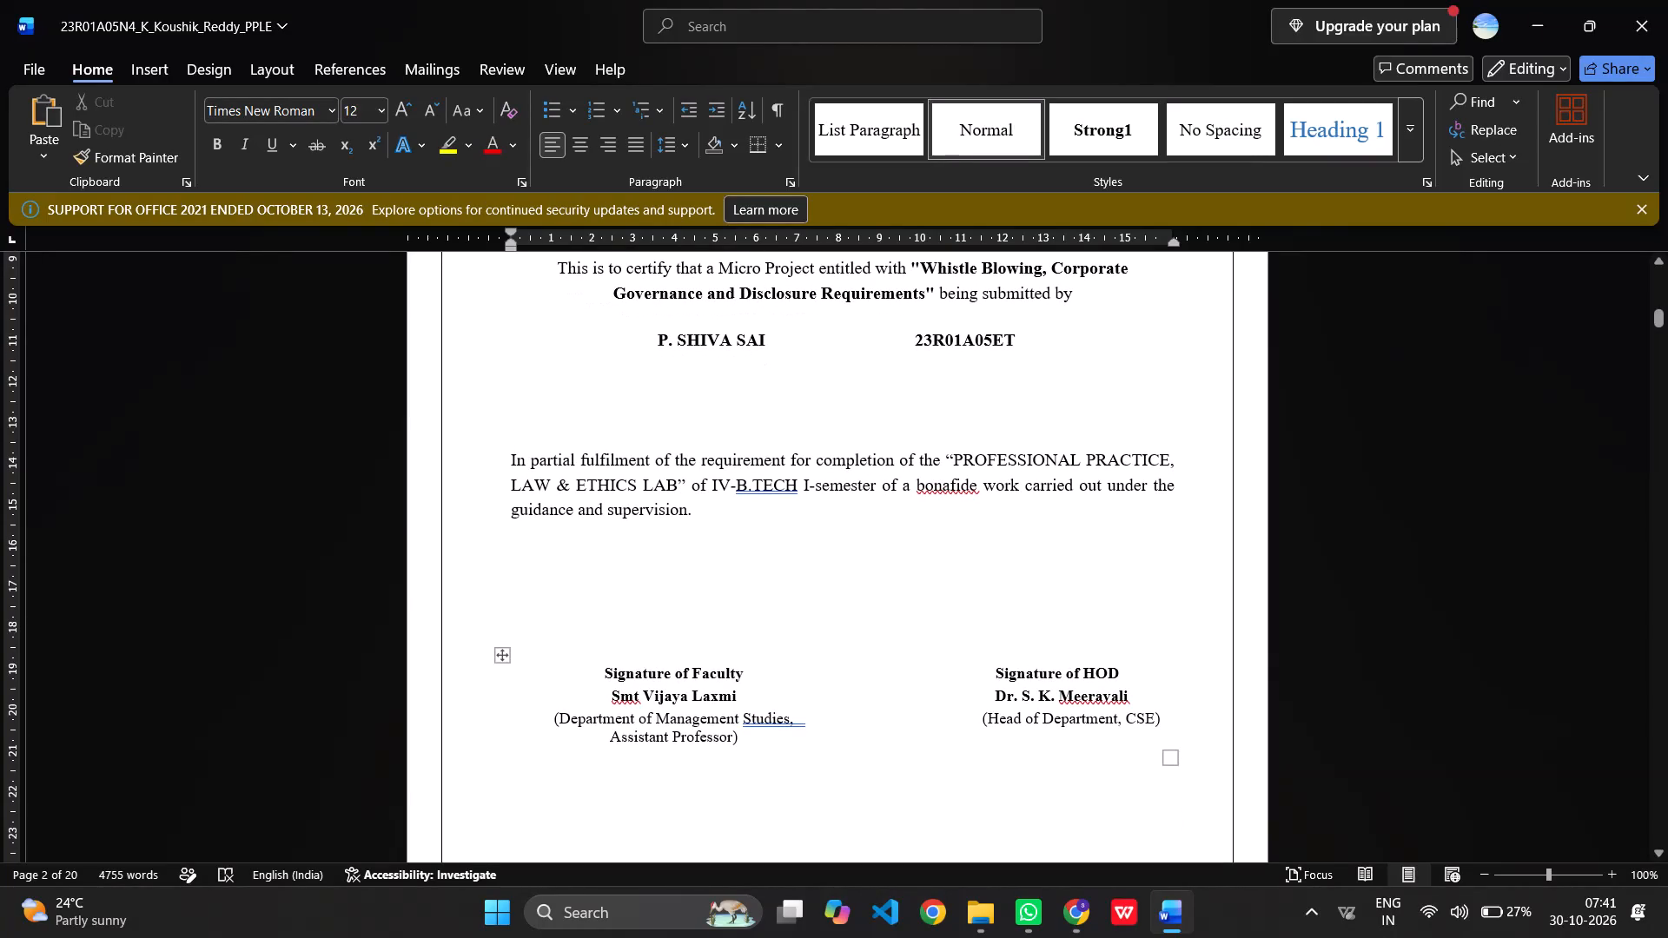
click(741, 703)
key(BackSpace)
key(BackSpace)
key(BackSpace)
key(BackSpace)
key(BackSpace)
key(BackSpace)
key(BackSpace)
key(BackSpace)
key(BackSpace)
key(BackSpace)
key(BackSpace)
key(BackSpace)
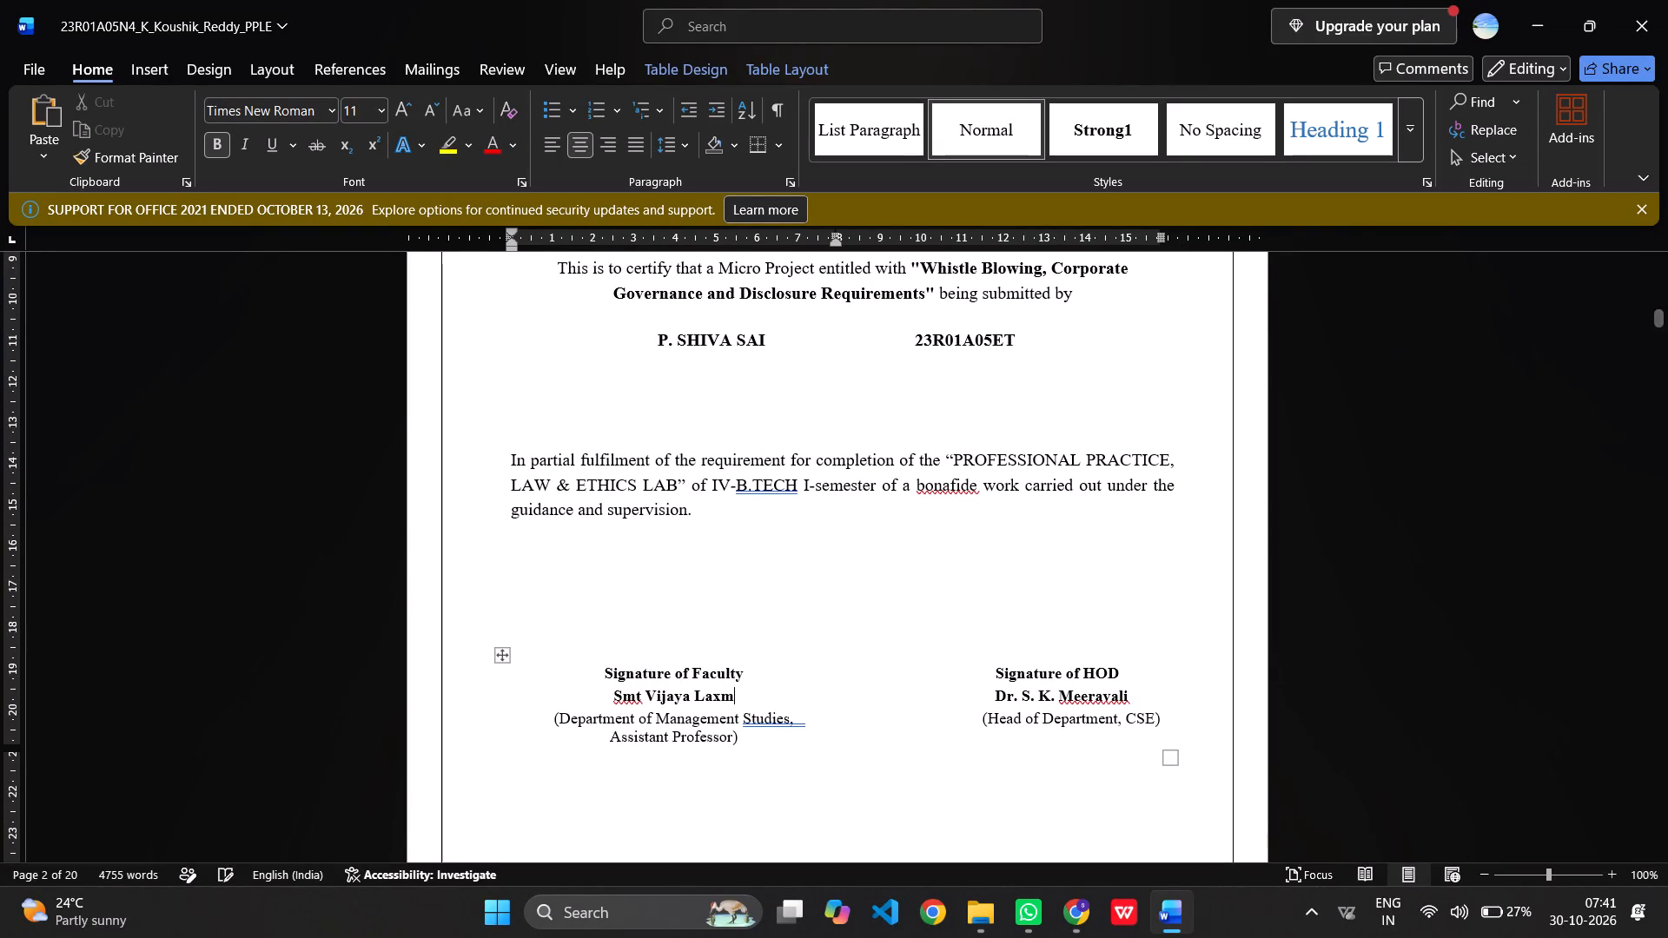
key(BackSpace)
key(BackSpace)
key(BackSpace)
key(BackSpace)
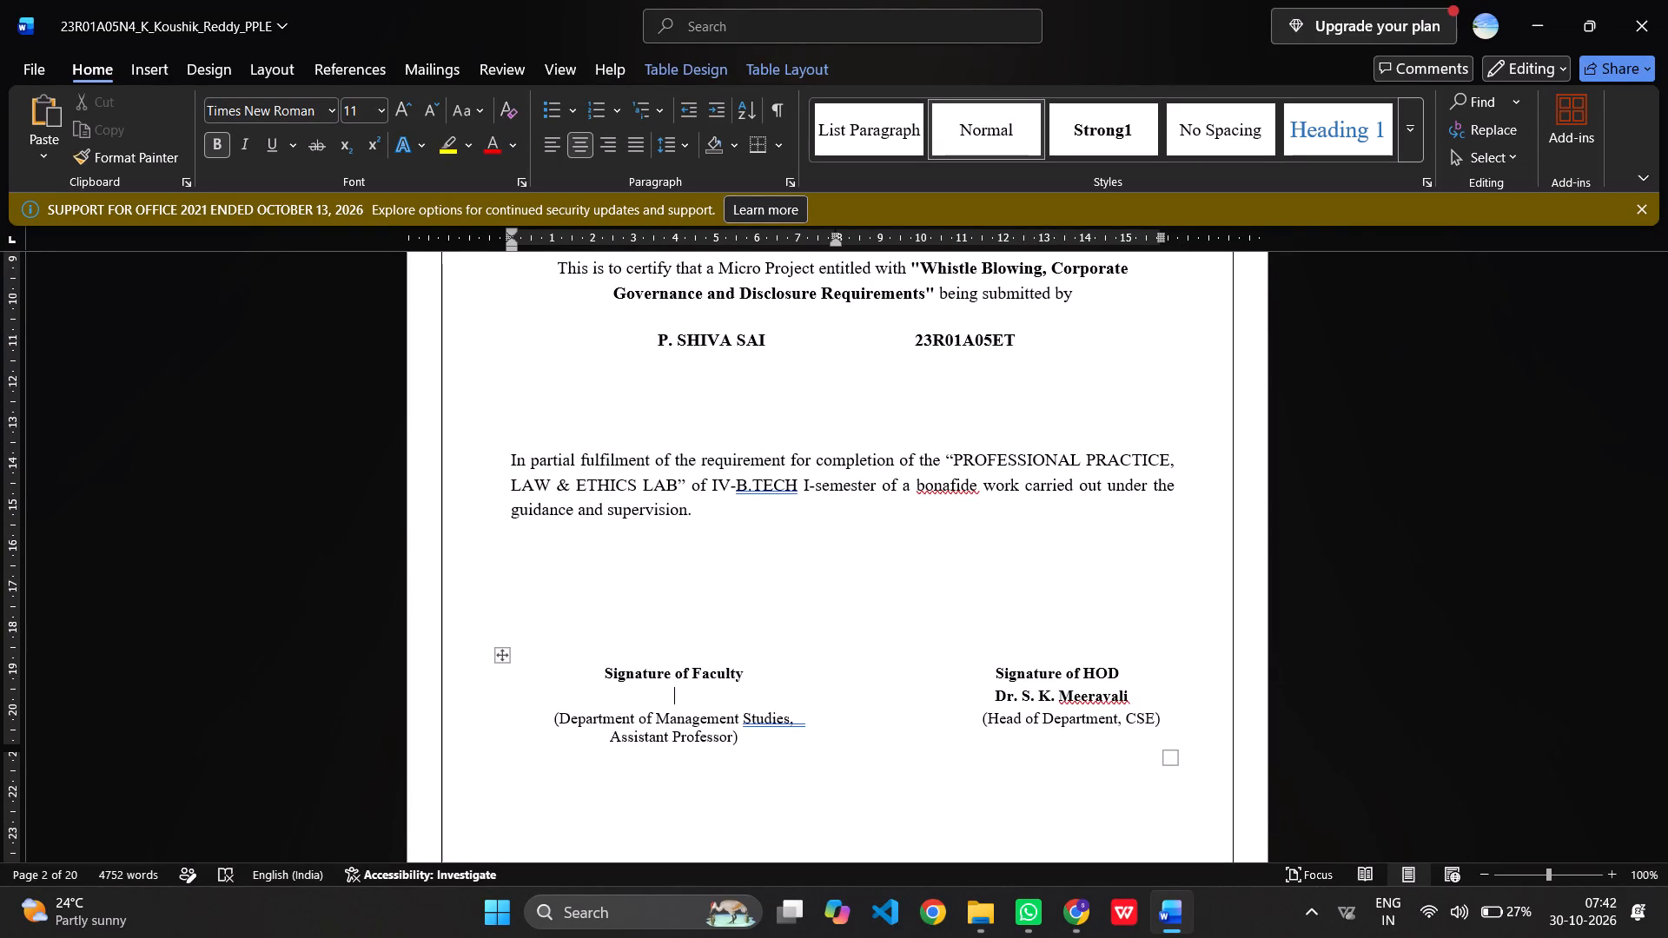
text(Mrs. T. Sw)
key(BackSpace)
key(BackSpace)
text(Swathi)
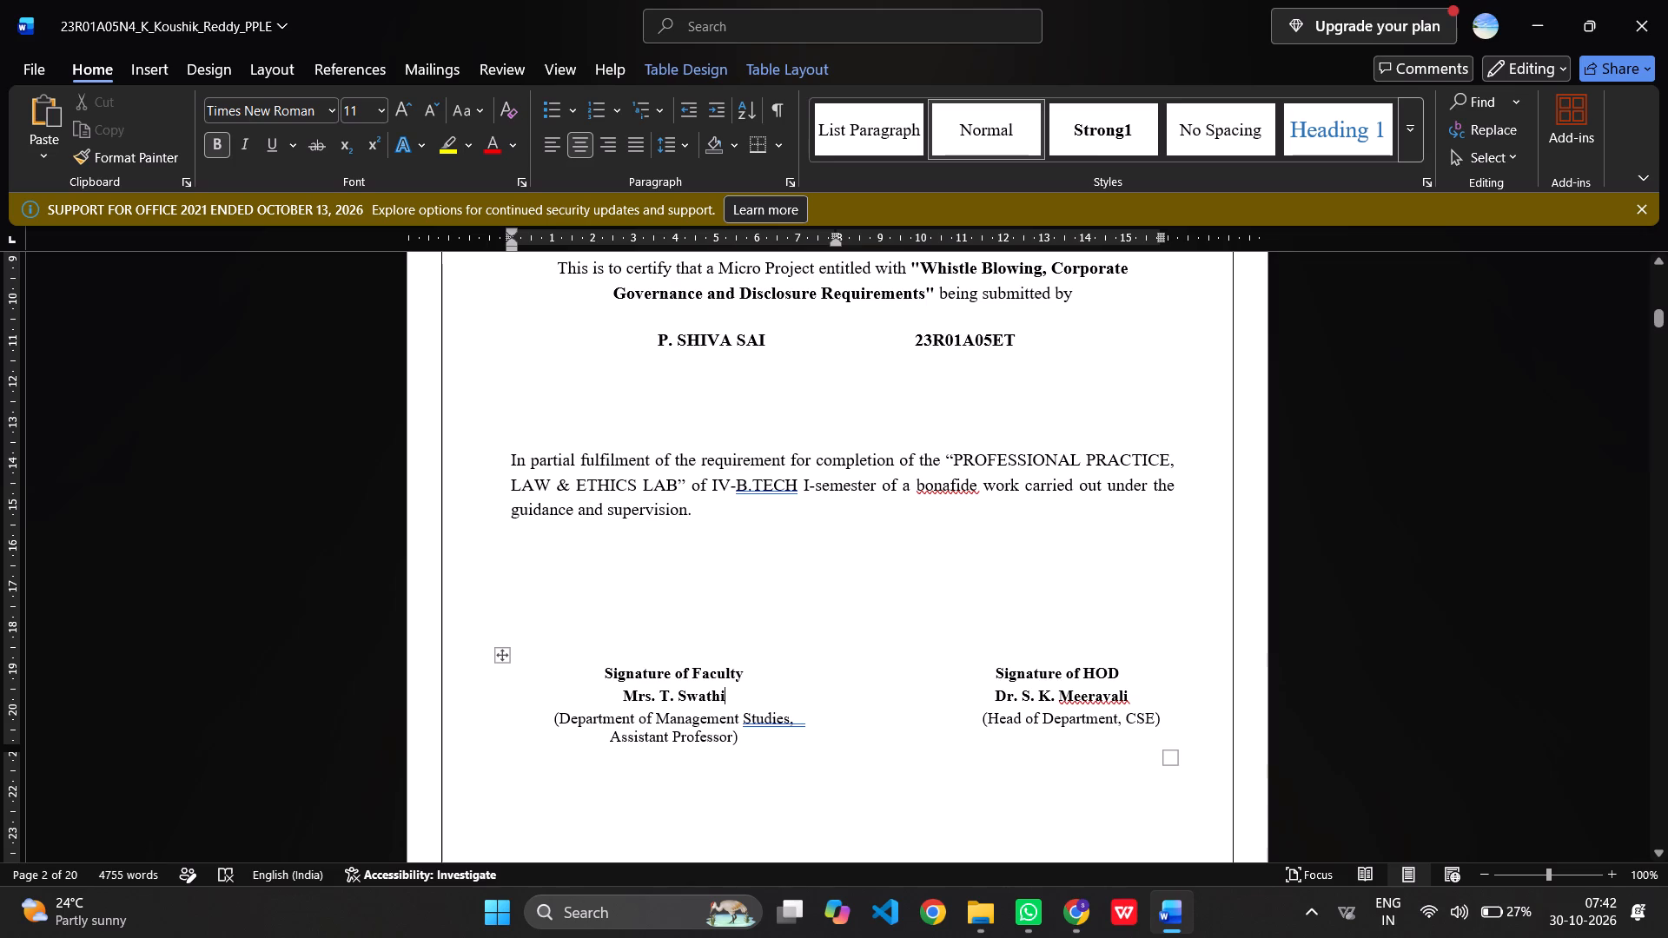
Join the HOD's initials on the certificate by removing the period and space between them, giving SK.
click(1040, 692)
key(BackSpace)
key(BackSpace)
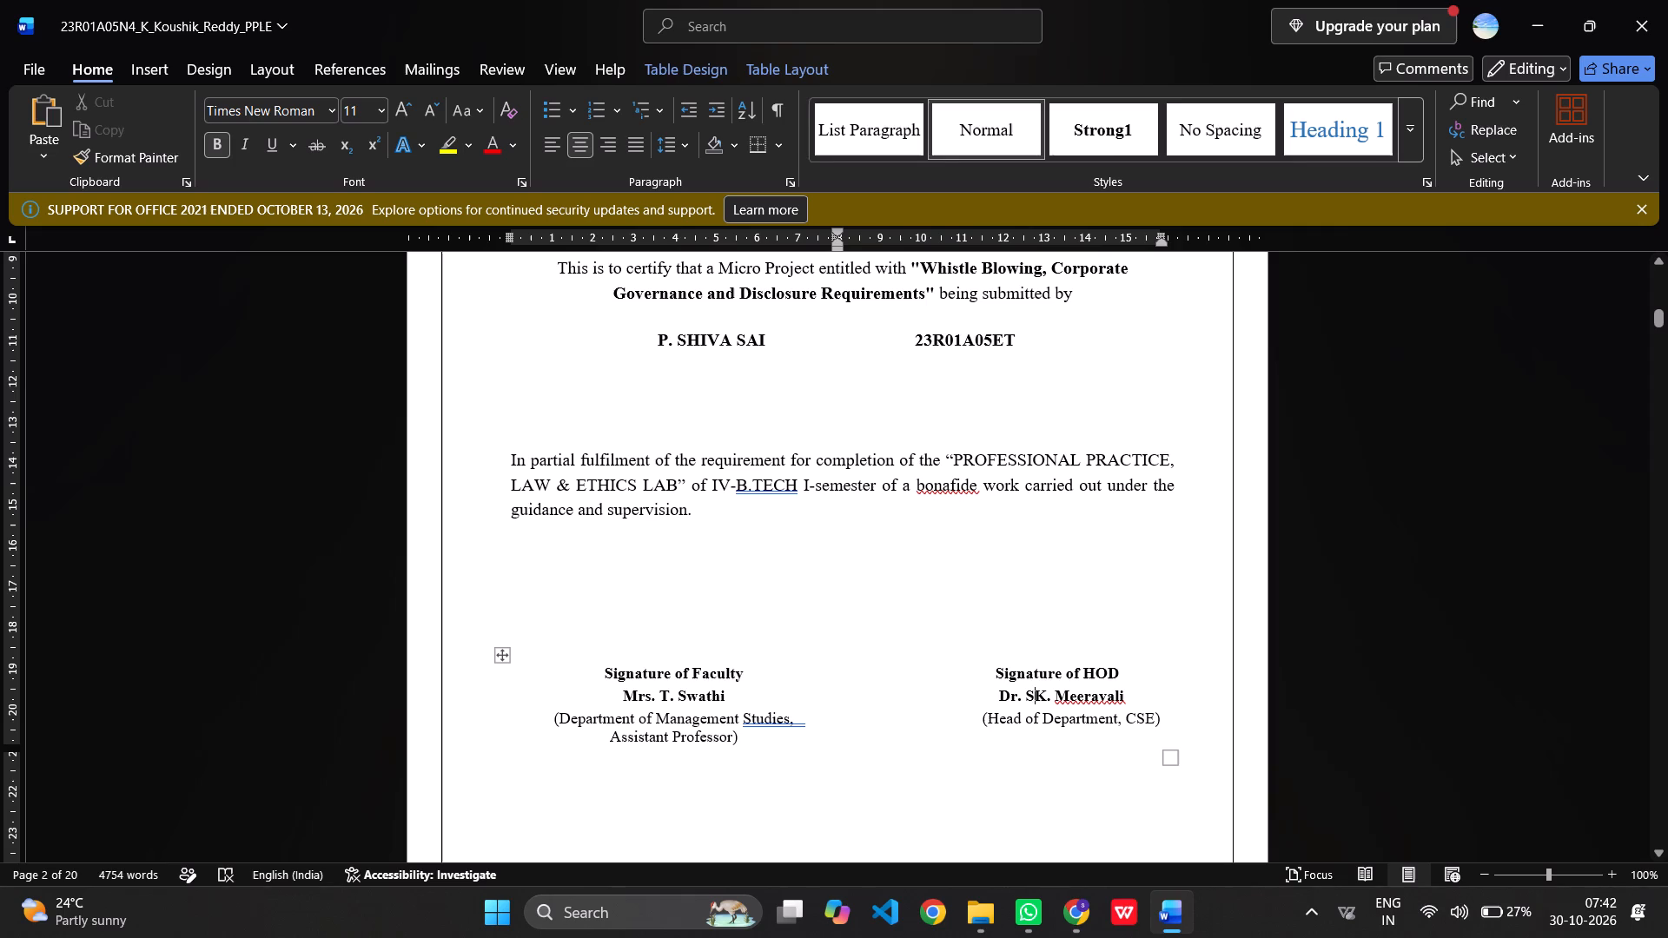
Delete the Department of Management Studies text and extra spaces from the faculty designation, leaving only (Assistant Professor).
click(797, 717)
key(BackSpace)
key(BackSpace)
key(BackSpace)
key(BackSpace)
key(BackSpace)
key(BackSpace)
key(BackSpace)
key(BackSpace)
key(BackSpace)
key(BackSpace)
key(BackSpace)
key(BackSpace)
key(BackSpace)
key(BackSpace)
key(BackSpace)
key(BackSpace)
key(BackSpace)
key(BackSpace)
key(BackSpace)
key(BackSpace)
key(BackSpace)
key(BackSpace)
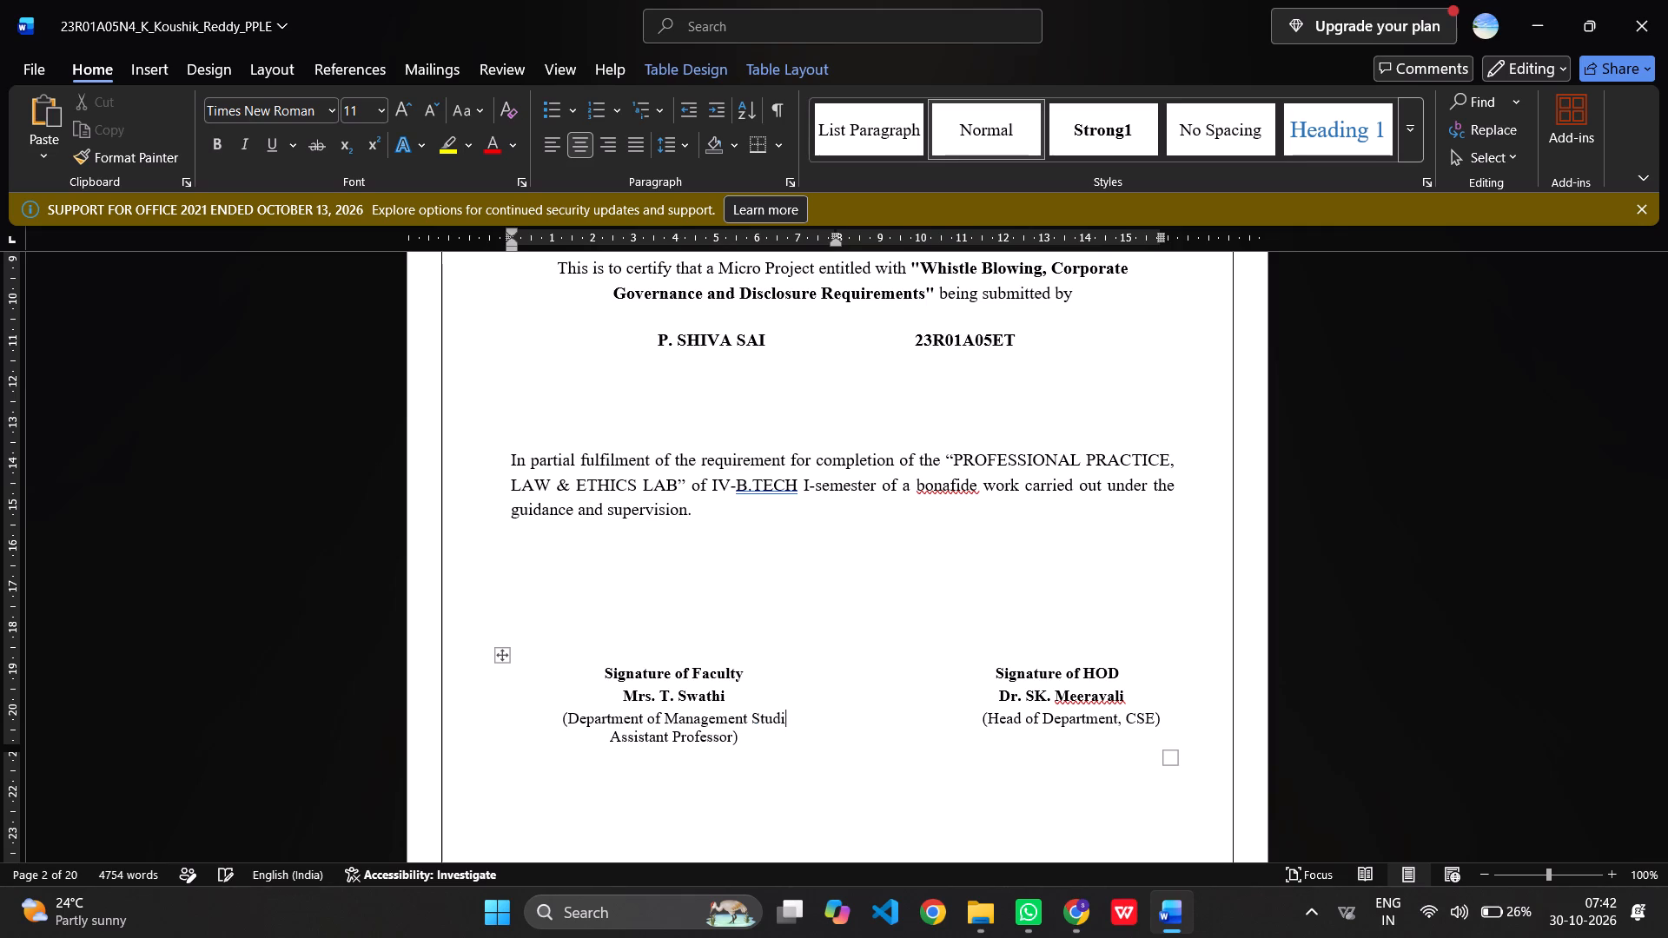
key(BackSpace)
key(BackSpace)
key(BackSpace)
key(BackSpace)
key(BackSpace)
key(BackSpace)
key(BackSpace)
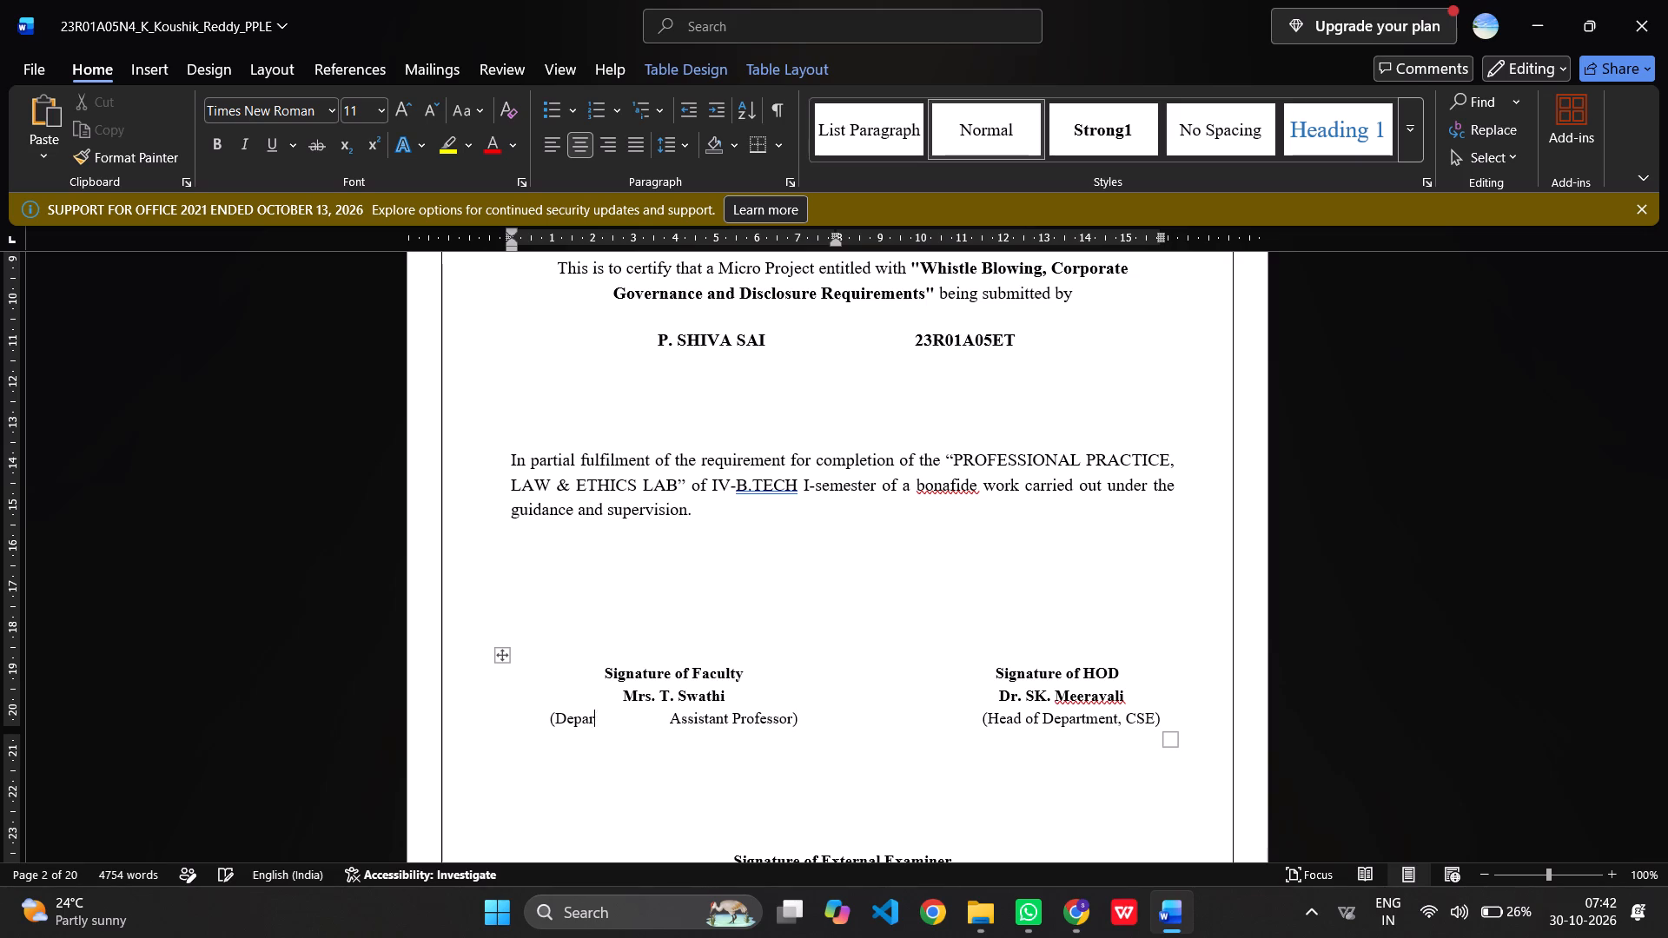
key(BackSpace)
key(BackSpace)
key(BackSpace)
key(BackSpace)
key(BackSpace)
key(Right)
key(Right)
key(Right)
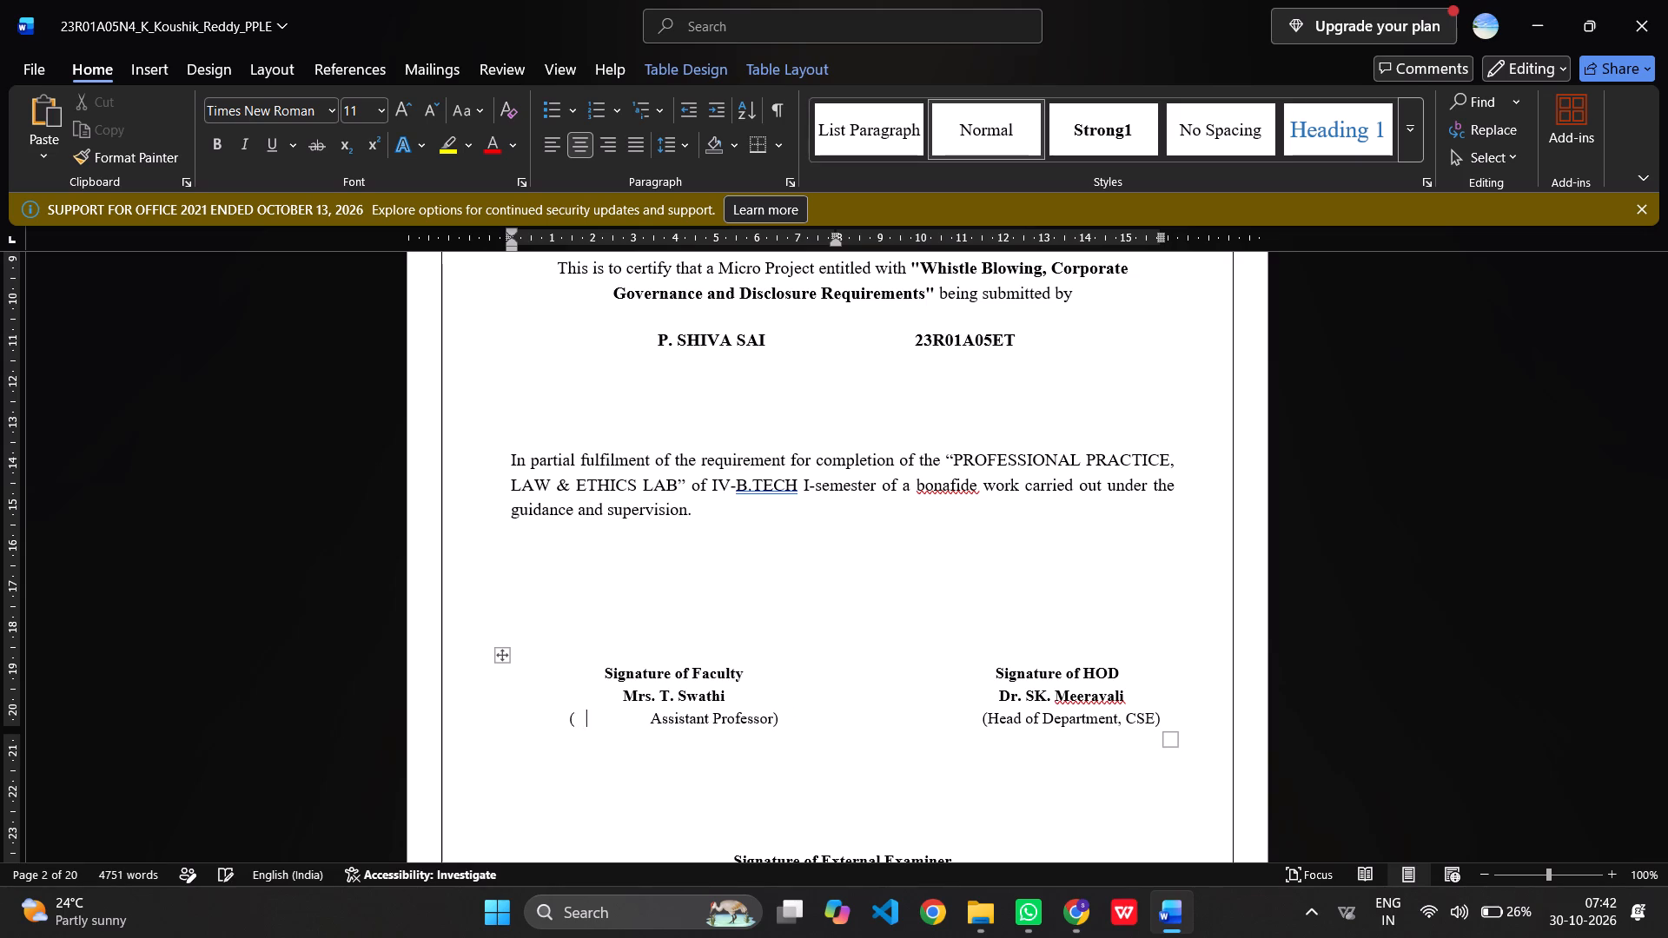
key(Right)
key(Right)
key(Right)
key(Right)
key(Right)
key(Right)
key(Right)
key(Right)
key(Right)
key(Right)
key(Right)
key(Right)
key(Right)
key(Right)
key(Right)
key(Right)
key(BackSpace)
key(BackSpace)
key(BackSpace)
key(BackSpace)
key(BackSpace)
key(BackSpace)
key(BackSpace)
key(BackSpace)
key(BackSpace)
key(BackSpace)
key(BackSpace)
key(BackSpace)
key(BackSpace)
key(BackSpace)
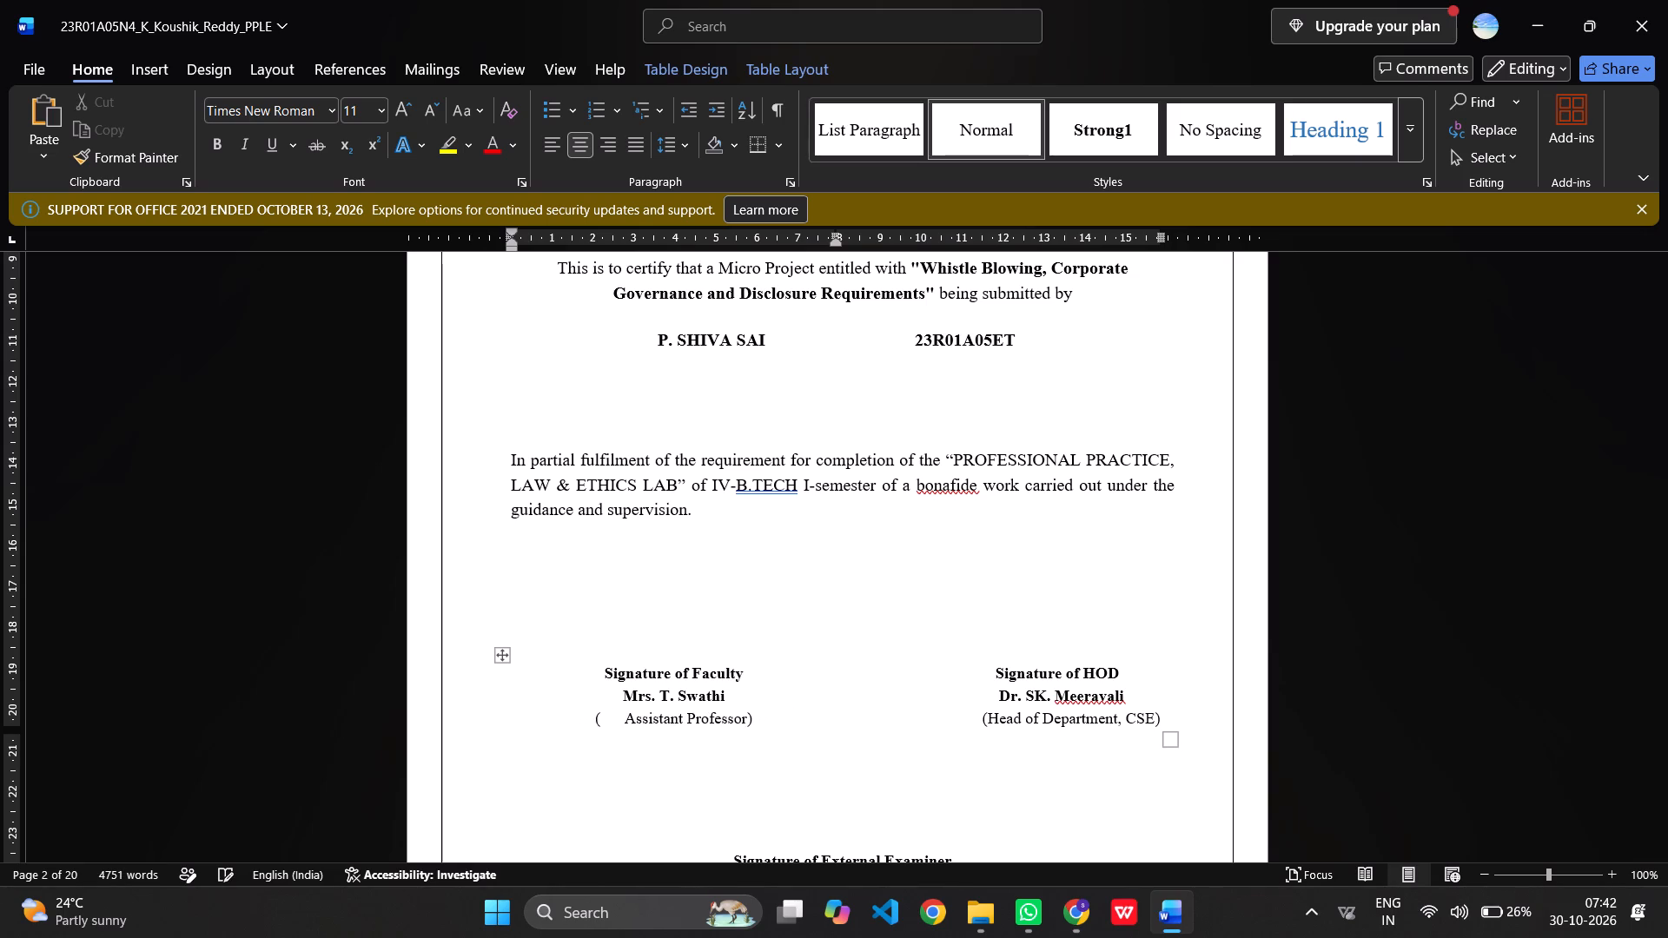
key(BackSpace)
key(BackSpace)
key(BackSpace)
key(BackSpace)
key(BackSpace)
Extend the faculty designation on the certificate to (Assistant Professor, H&S Department).
key(Right)
key(Right)
key(Right)
key(Right)
key(Right)
key(Right)
key(Right)
key(Right)
key(Right)
key(Right)
key(Right)
key(Right)
key(Right)
key(Right)
key(Right)
key(Right)
key(Right)
key(Right)
key(Right)
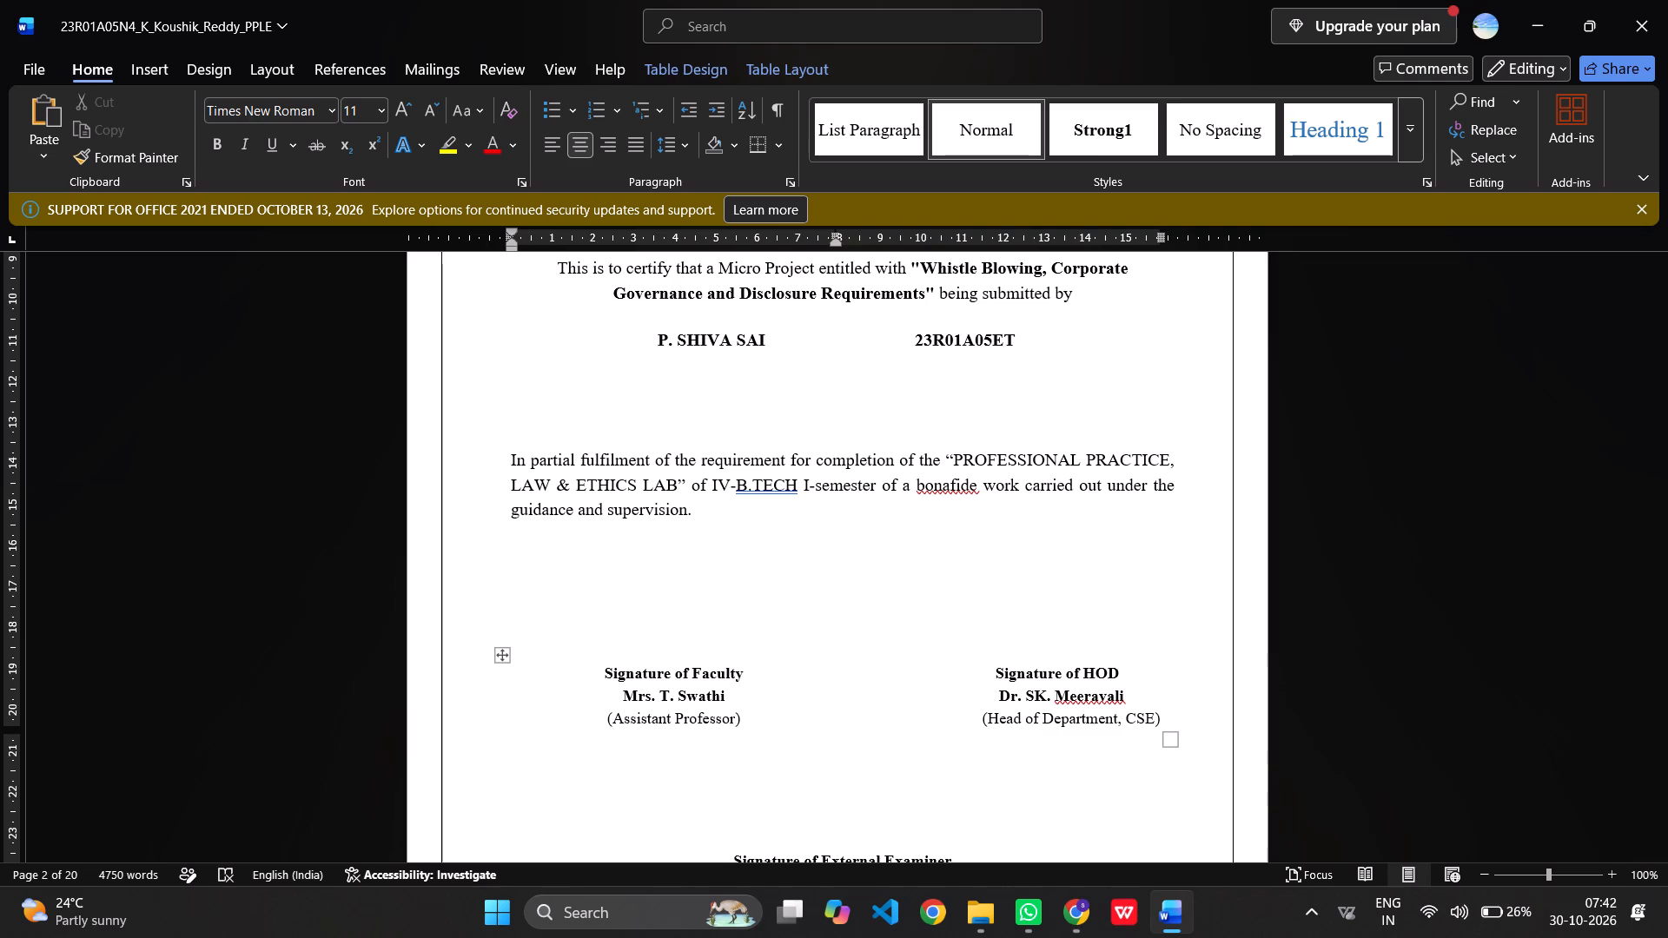
text(, H)
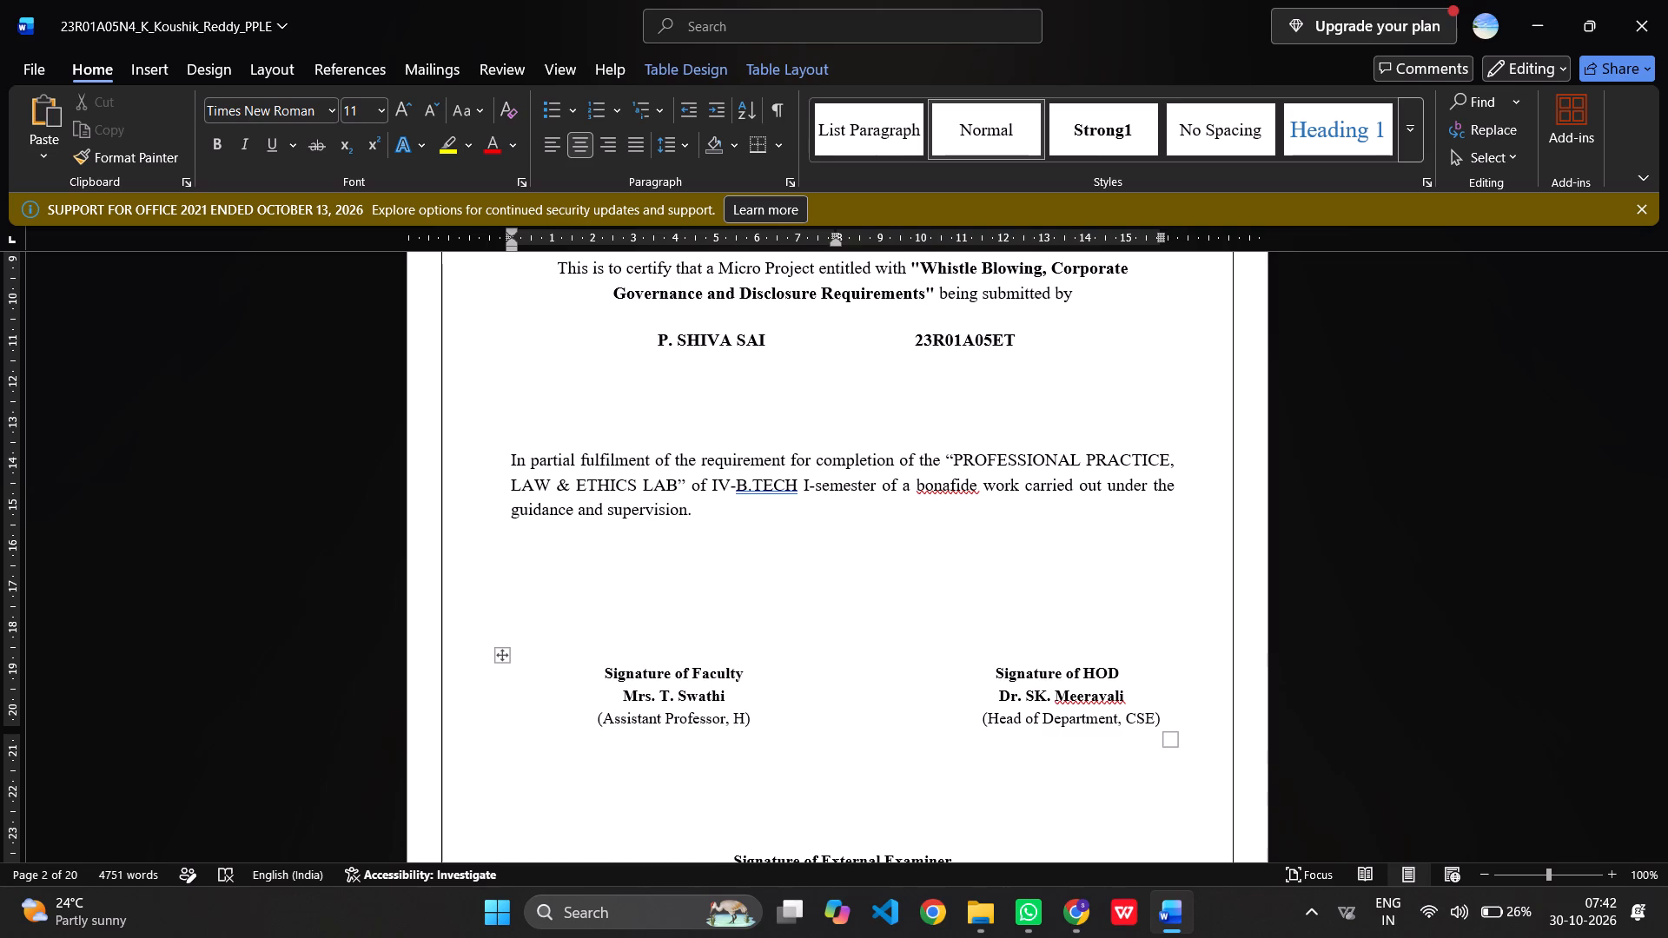
key(shift+ampersand)
text(S Department)
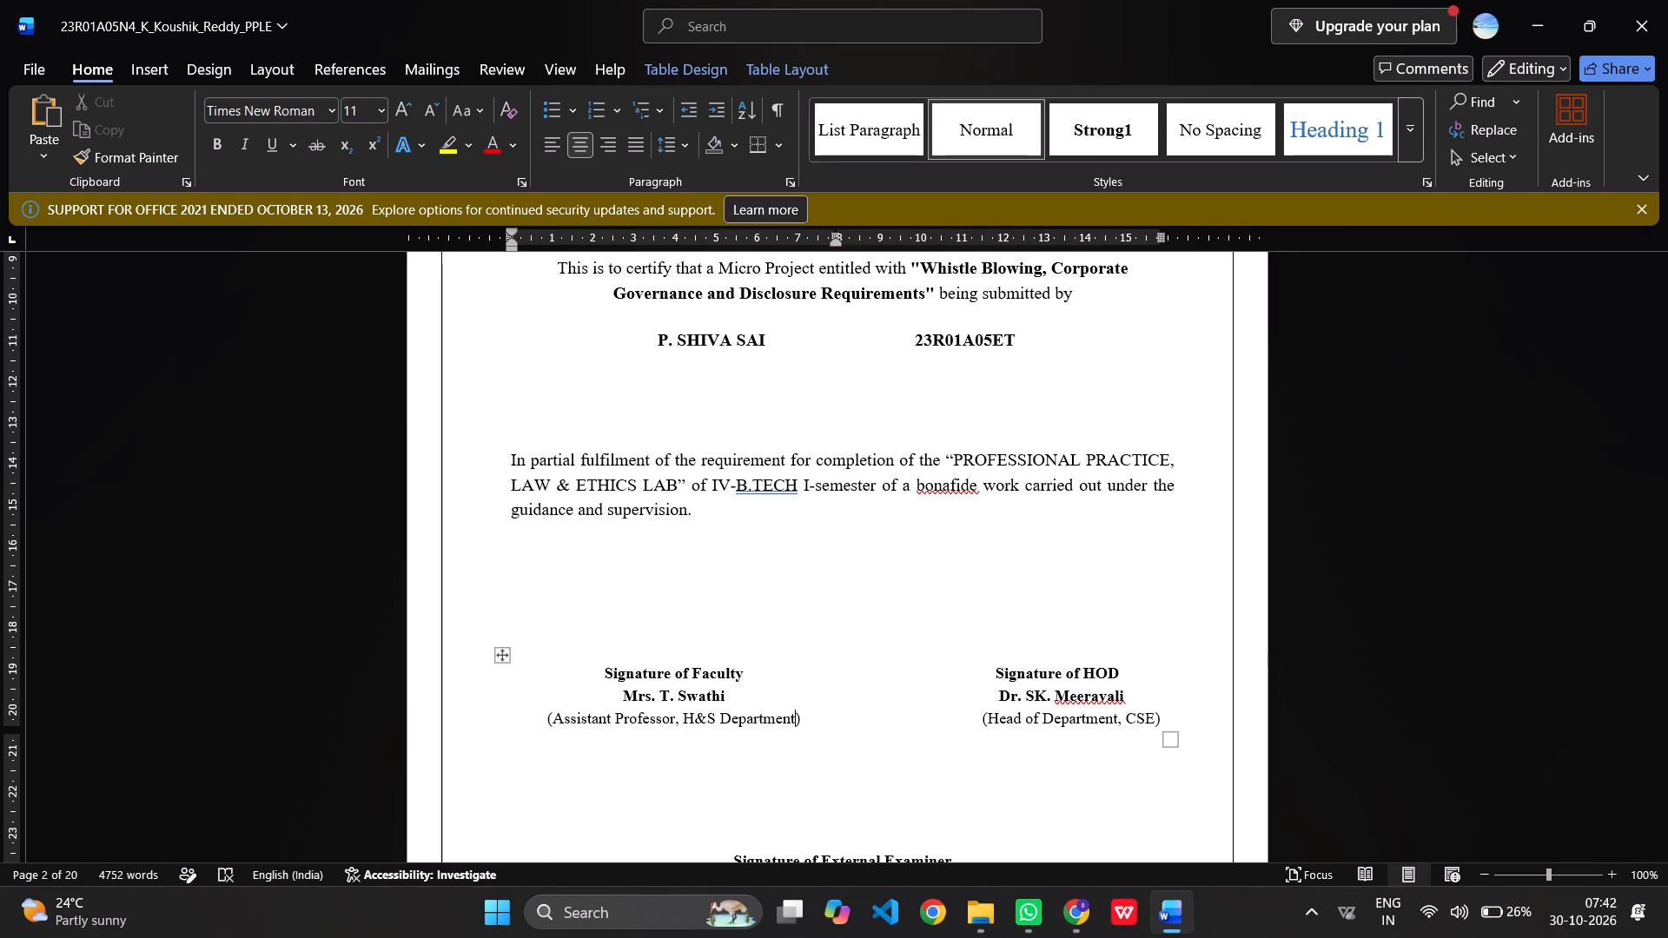
Replace the student name below the acknowledgement text with the submitting student's name, using capital letters.
scroll(797, 717, down, 1)
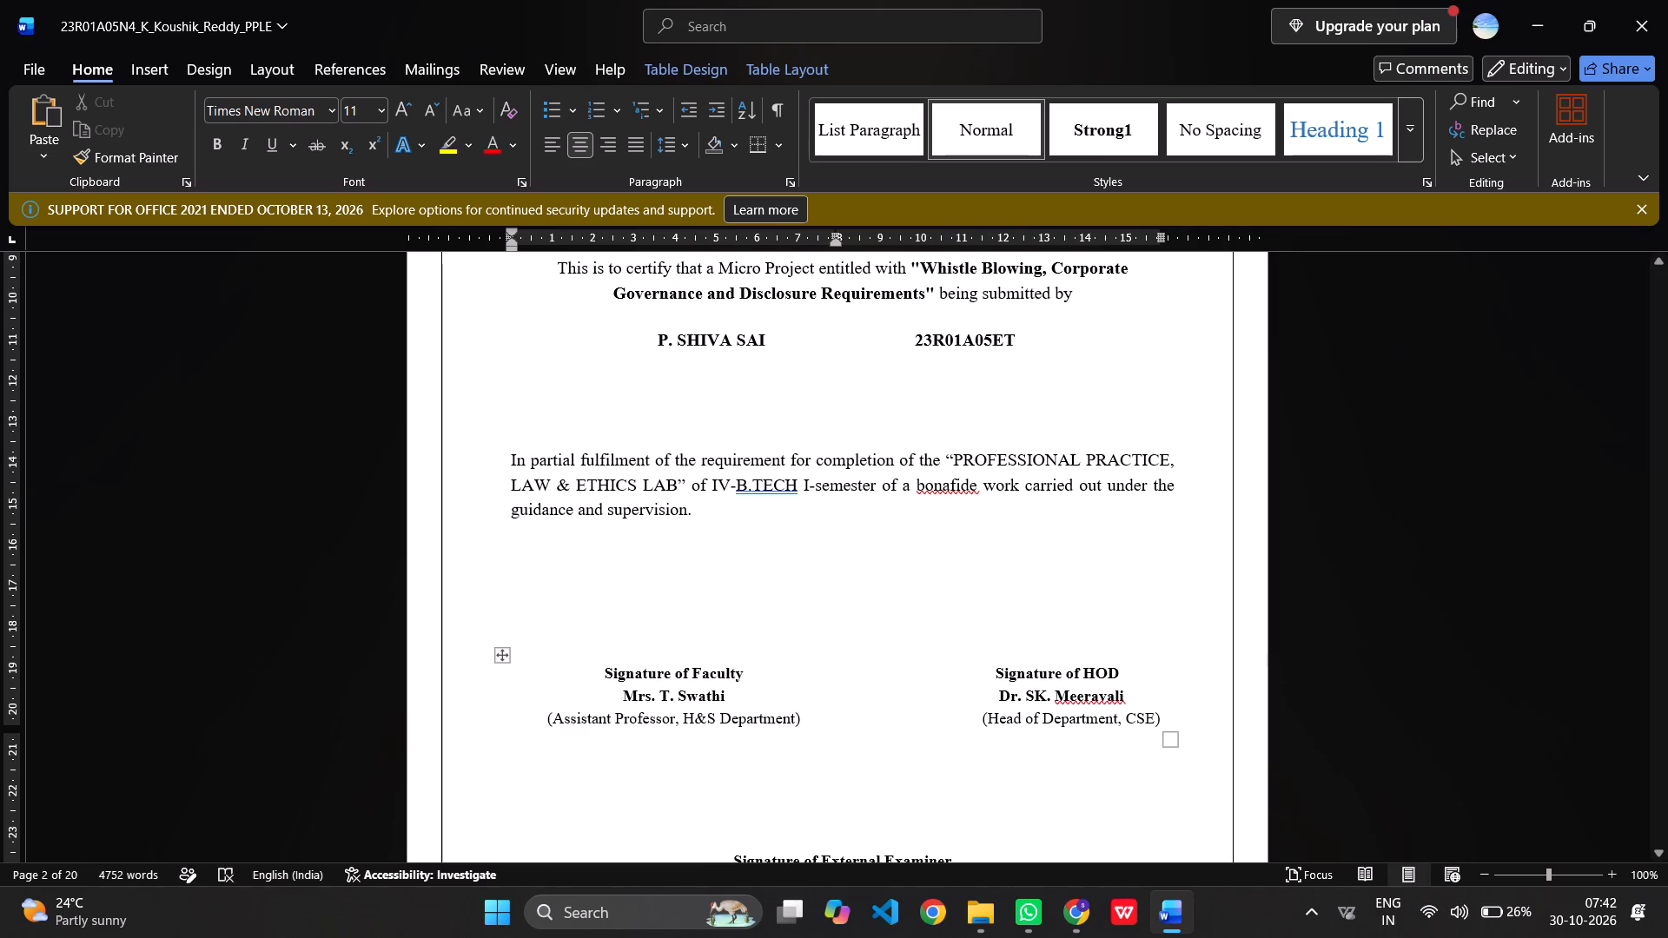
scroll(797, 717, down, 4)
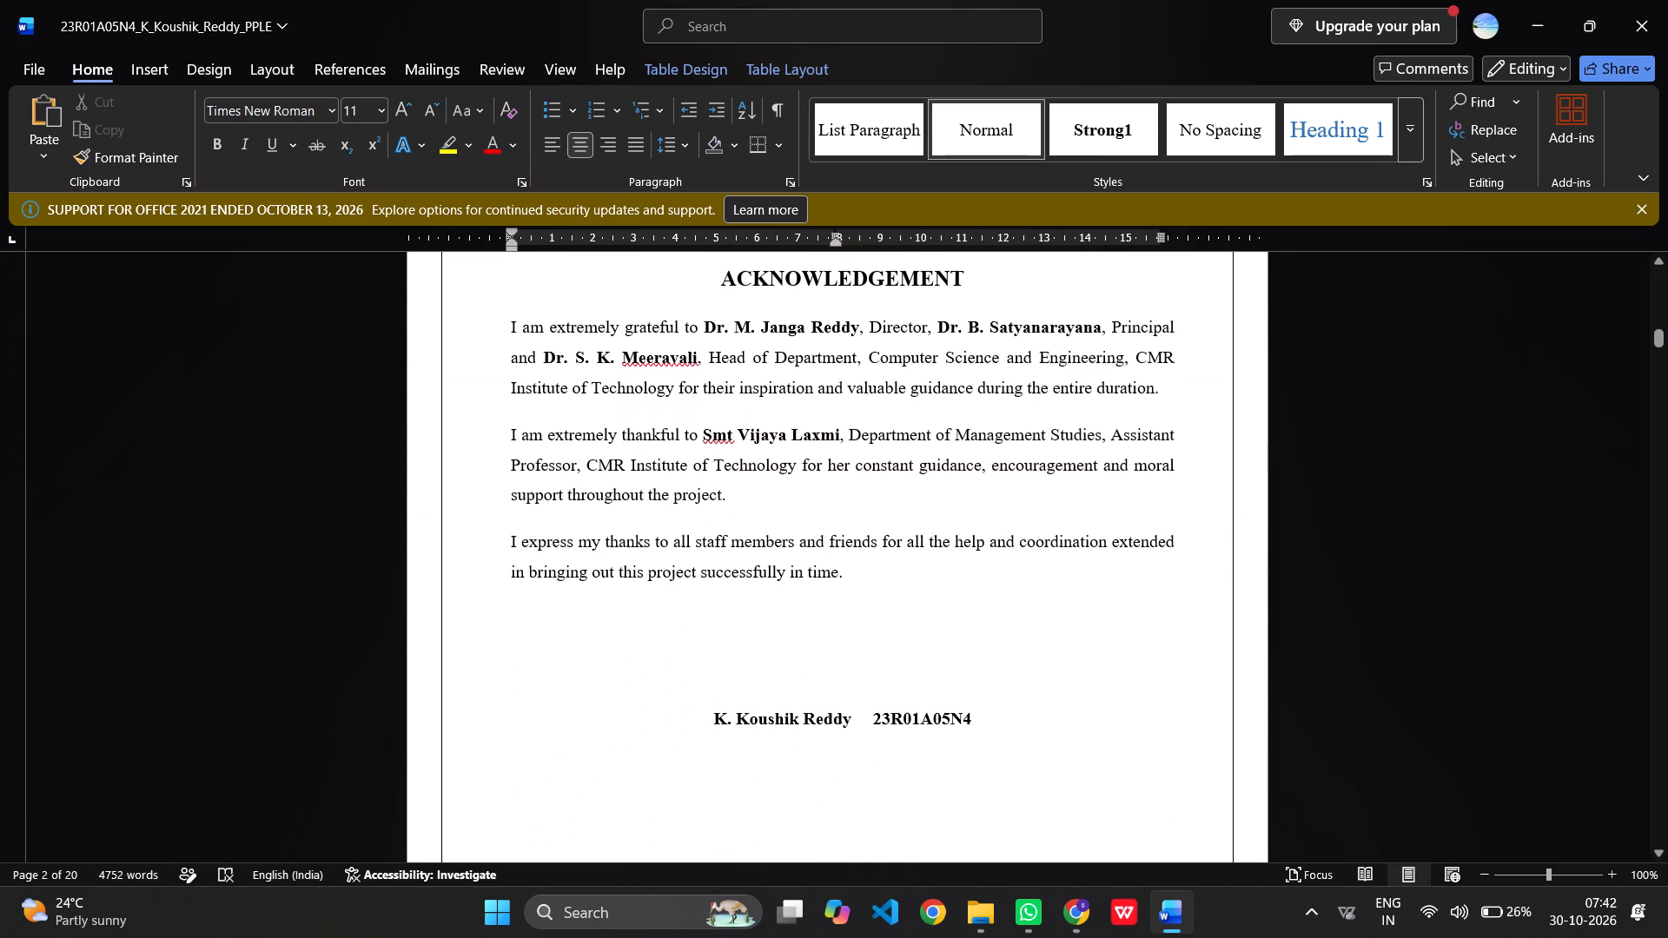
click(850, 723)
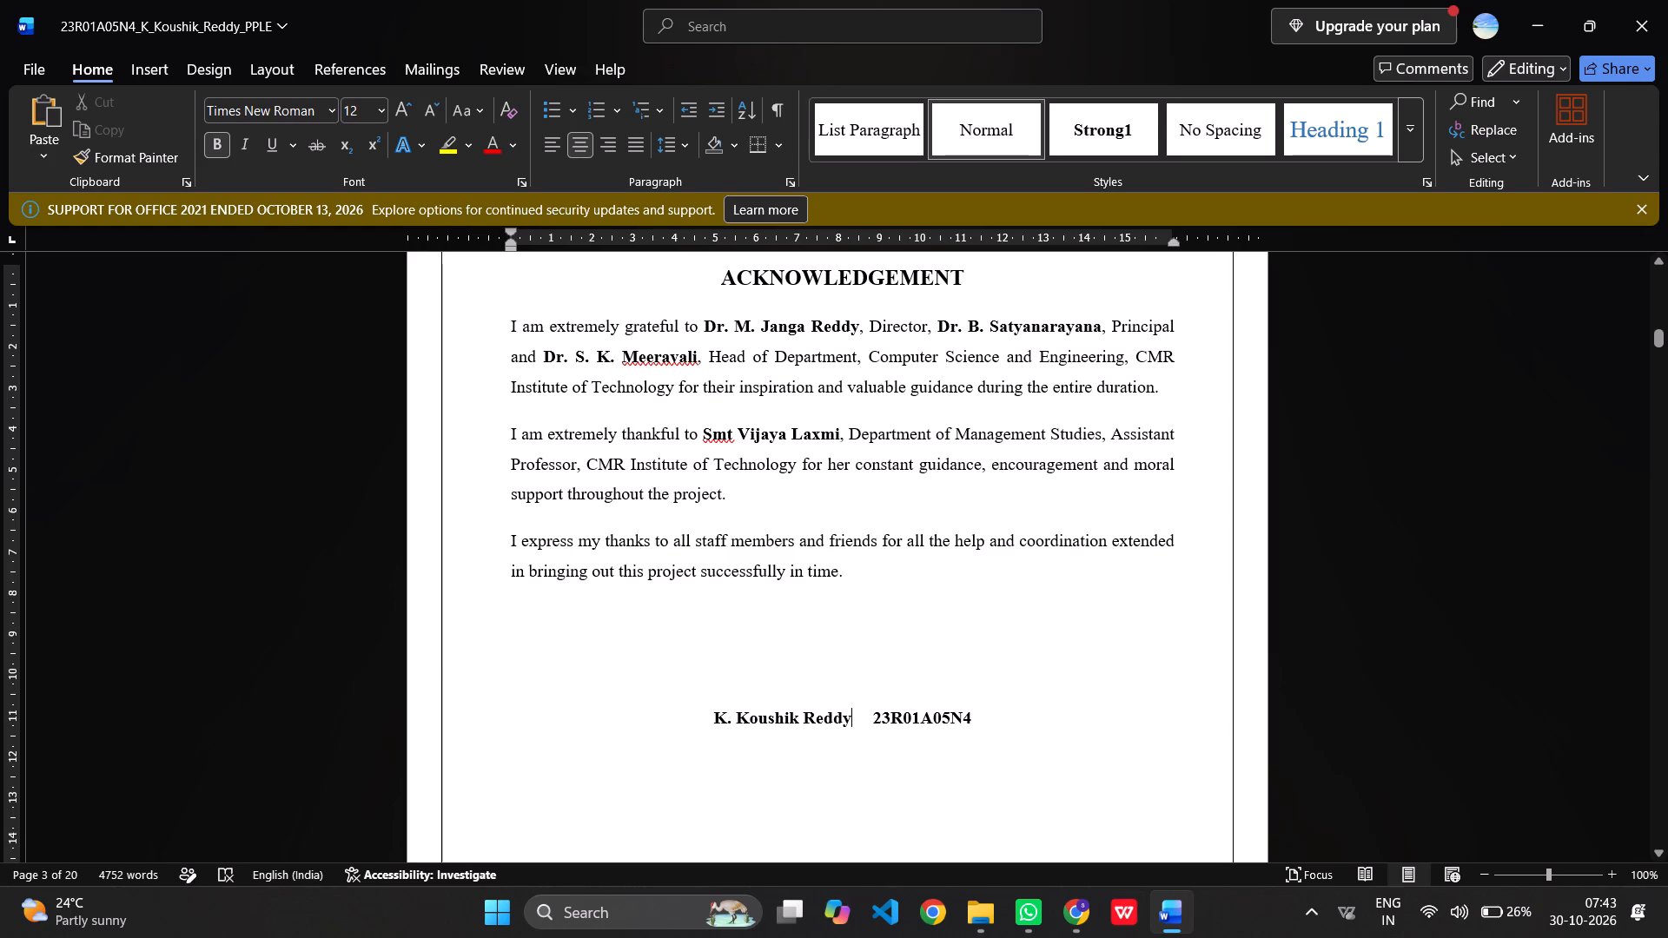
key(BackSpace)
key(BackSpace)
key(BackSpace)
key(BackSpace)
key(BackSpace)
key(BackSpace)
key(BackSpace)
key(BackSpace)
key(BackSpace)
key(BackSpace)
key(BackSpace)
key(BackSpace)
key(BackSpace)
key(BackSpace)
key(BackSpace)
key(BackSpace)
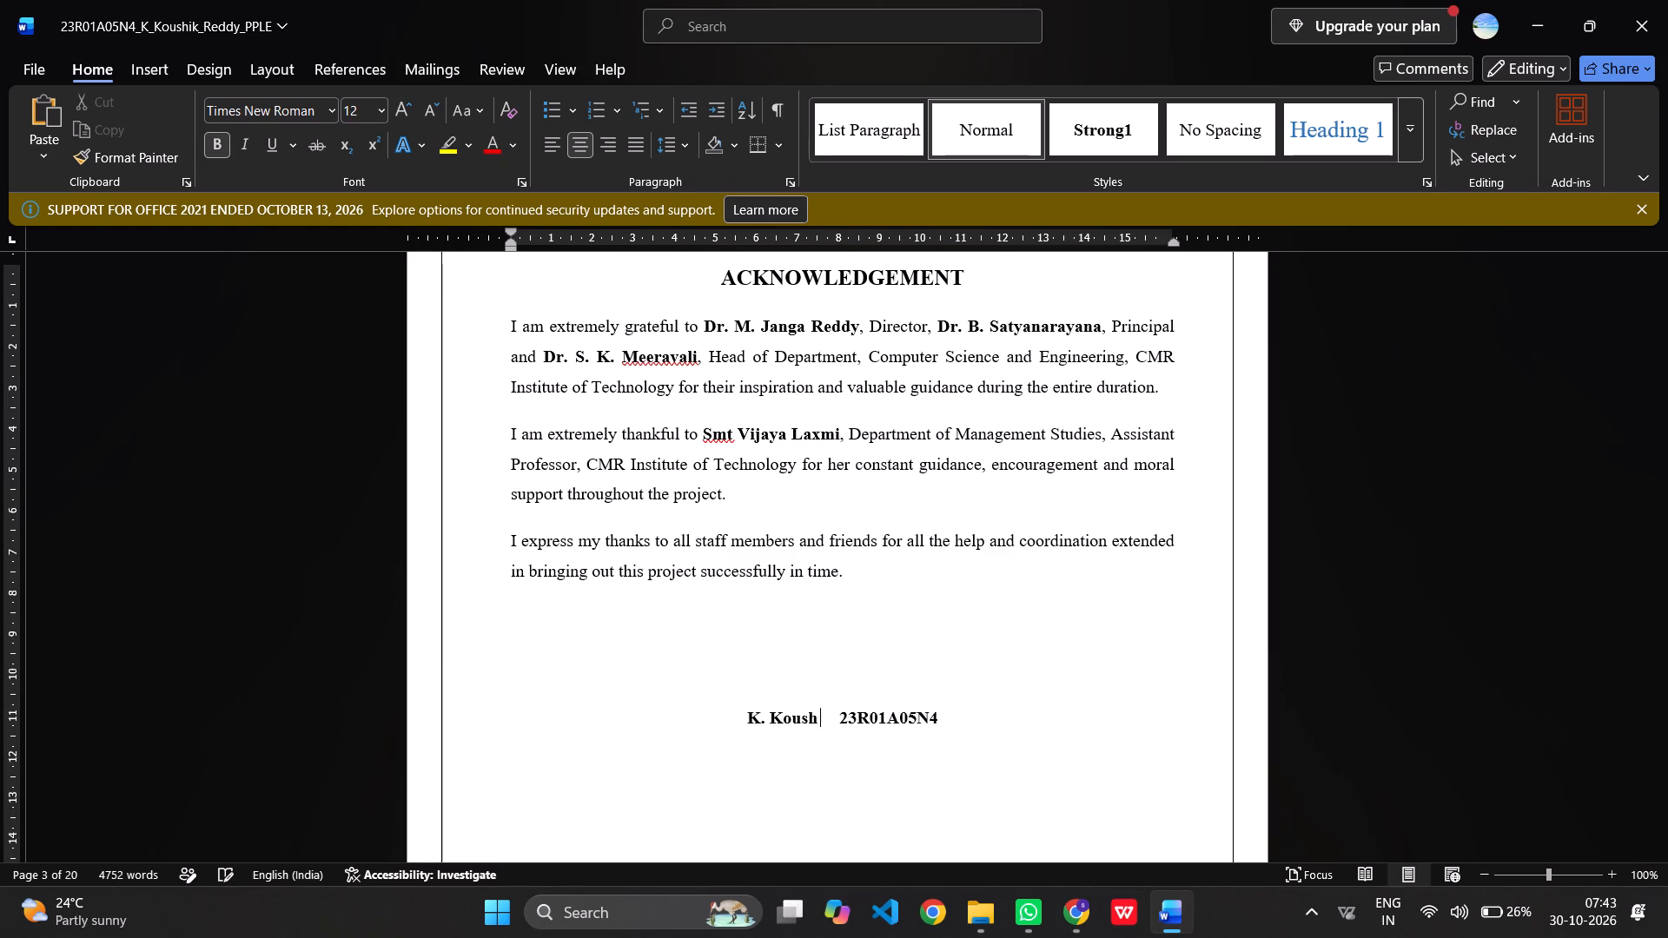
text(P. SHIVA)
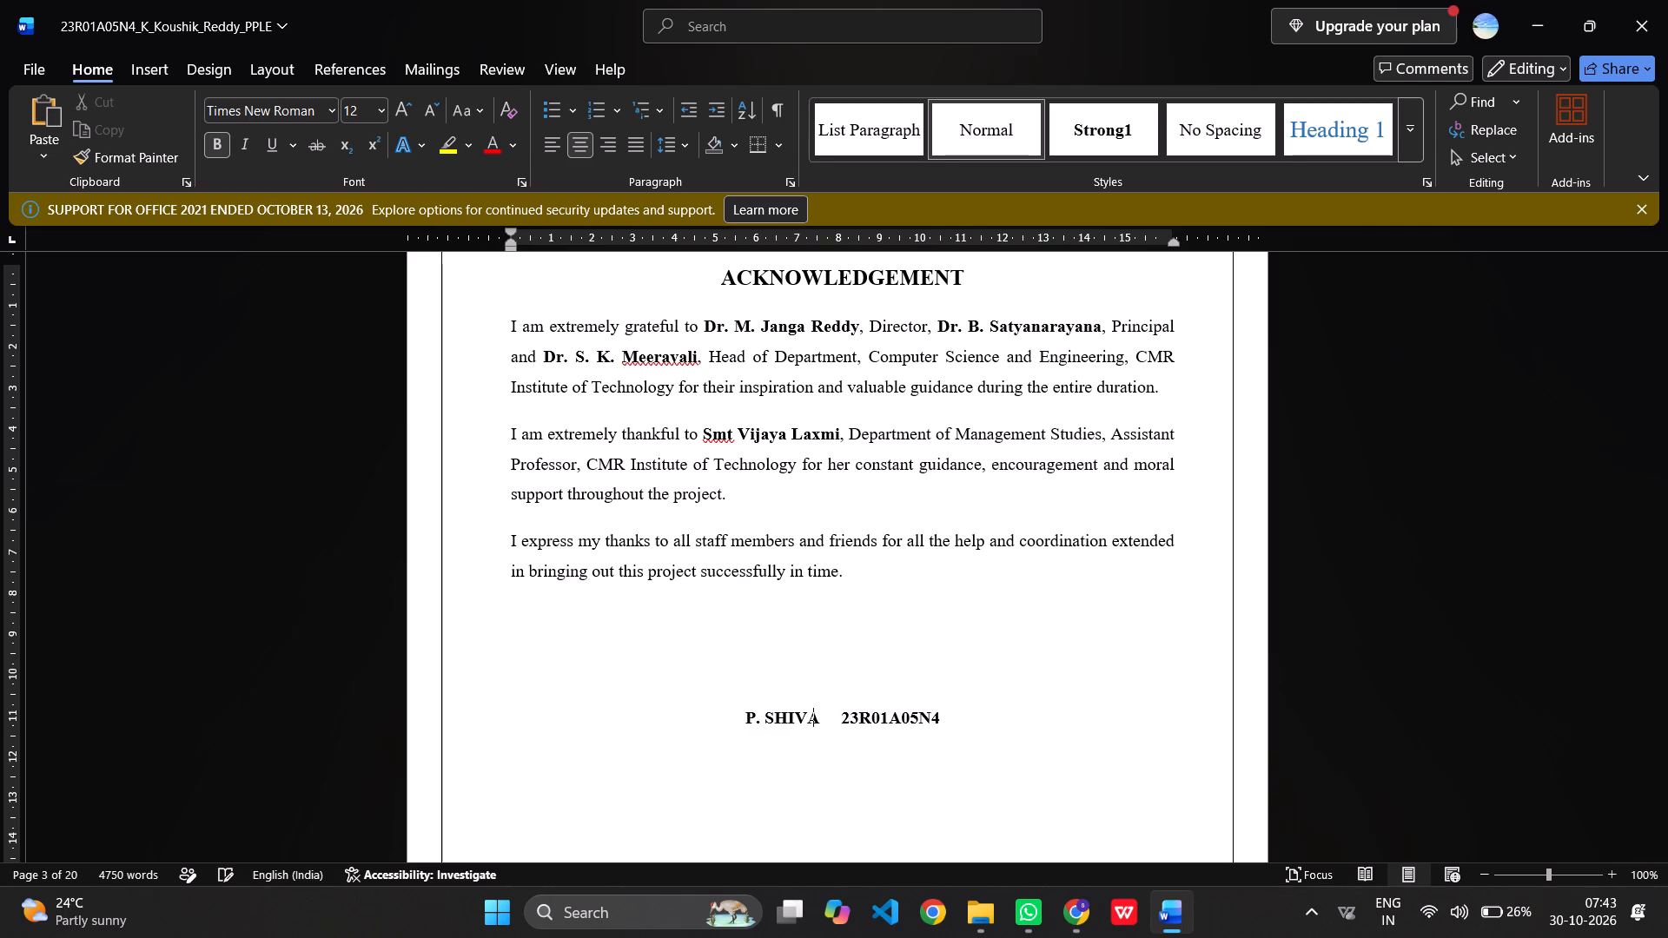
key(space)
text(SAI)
Change the last two characters of the roll number beside the student's name on the acknowledgement page to ET.
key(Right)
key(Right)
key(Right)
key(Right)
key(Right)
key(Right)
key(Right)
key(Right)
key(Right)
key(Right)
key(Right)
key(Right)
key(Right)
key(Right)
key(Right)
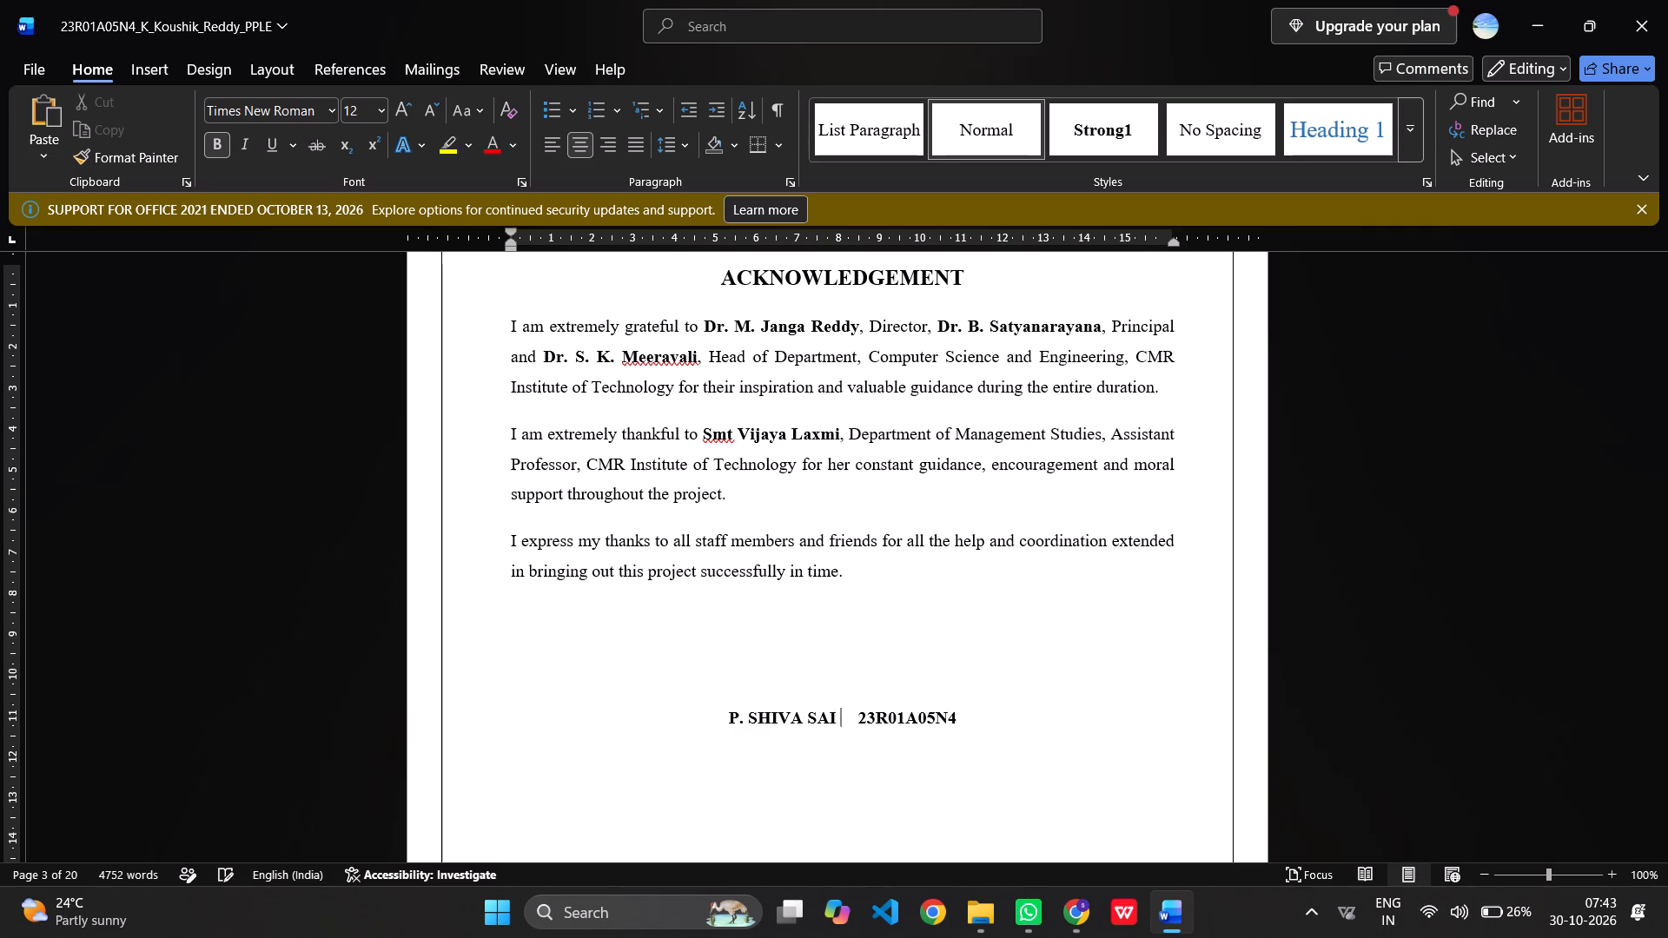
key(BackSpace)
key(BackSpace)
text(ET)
Join the HOD's initials in the first acknowledgement paragraph by removing the period and space between them, giving SK.
scroll(850, 723, up, 1)
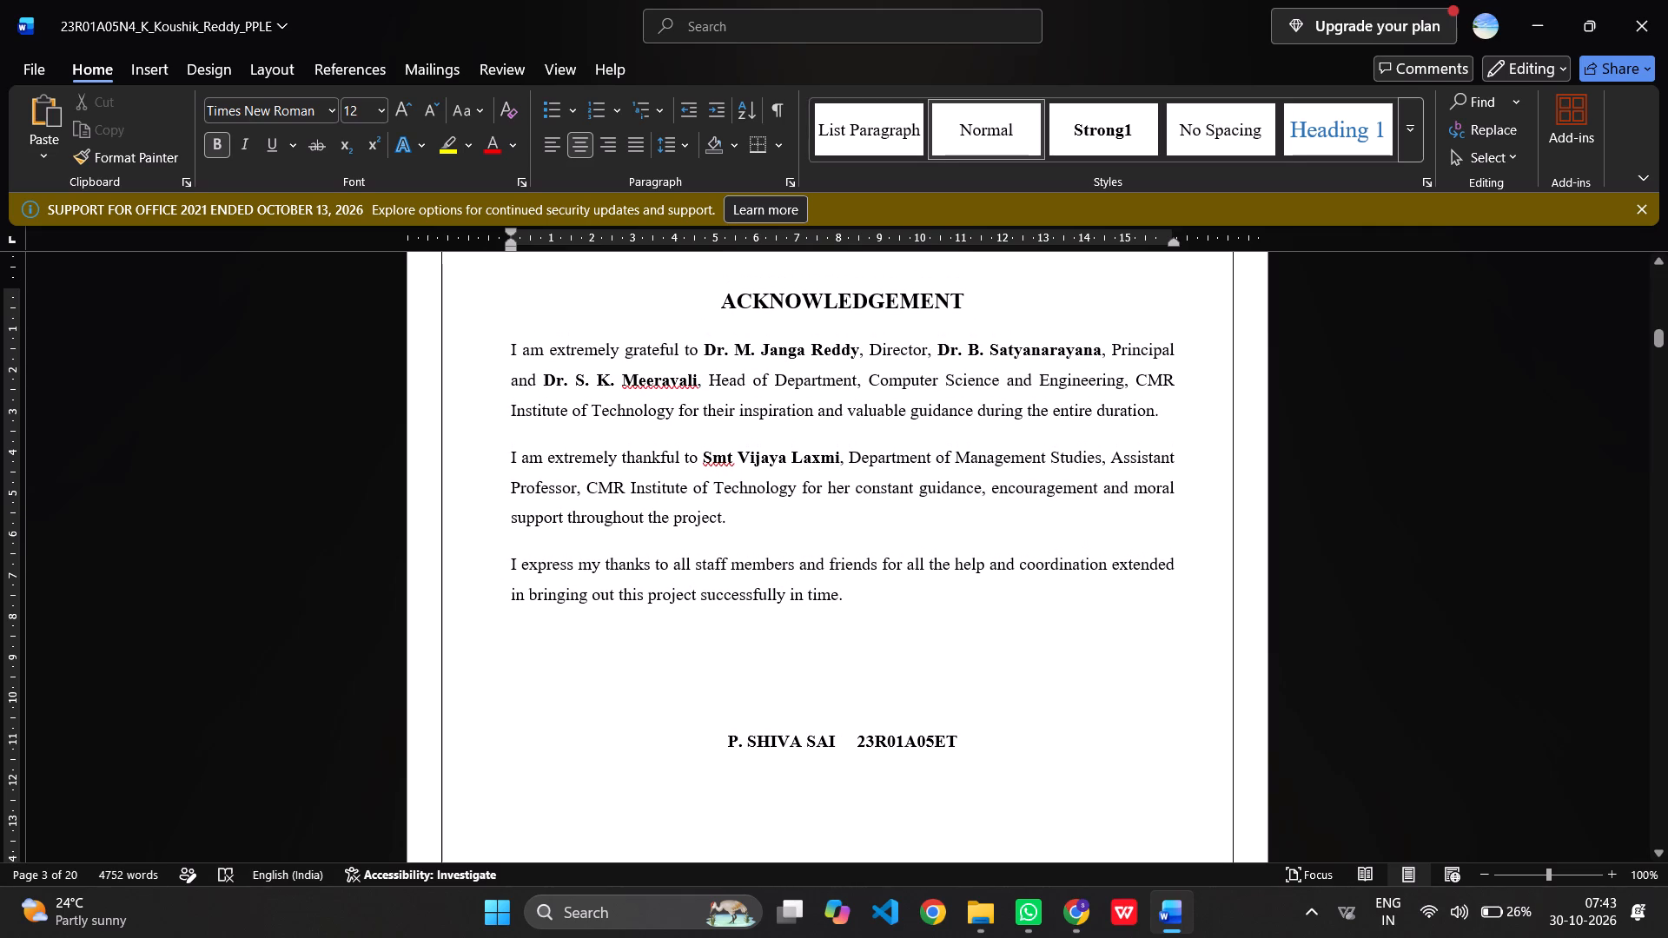
scroll(850, 723, up, 1)
click(598, 387)
key(BackSpace)
key(BackSpace)
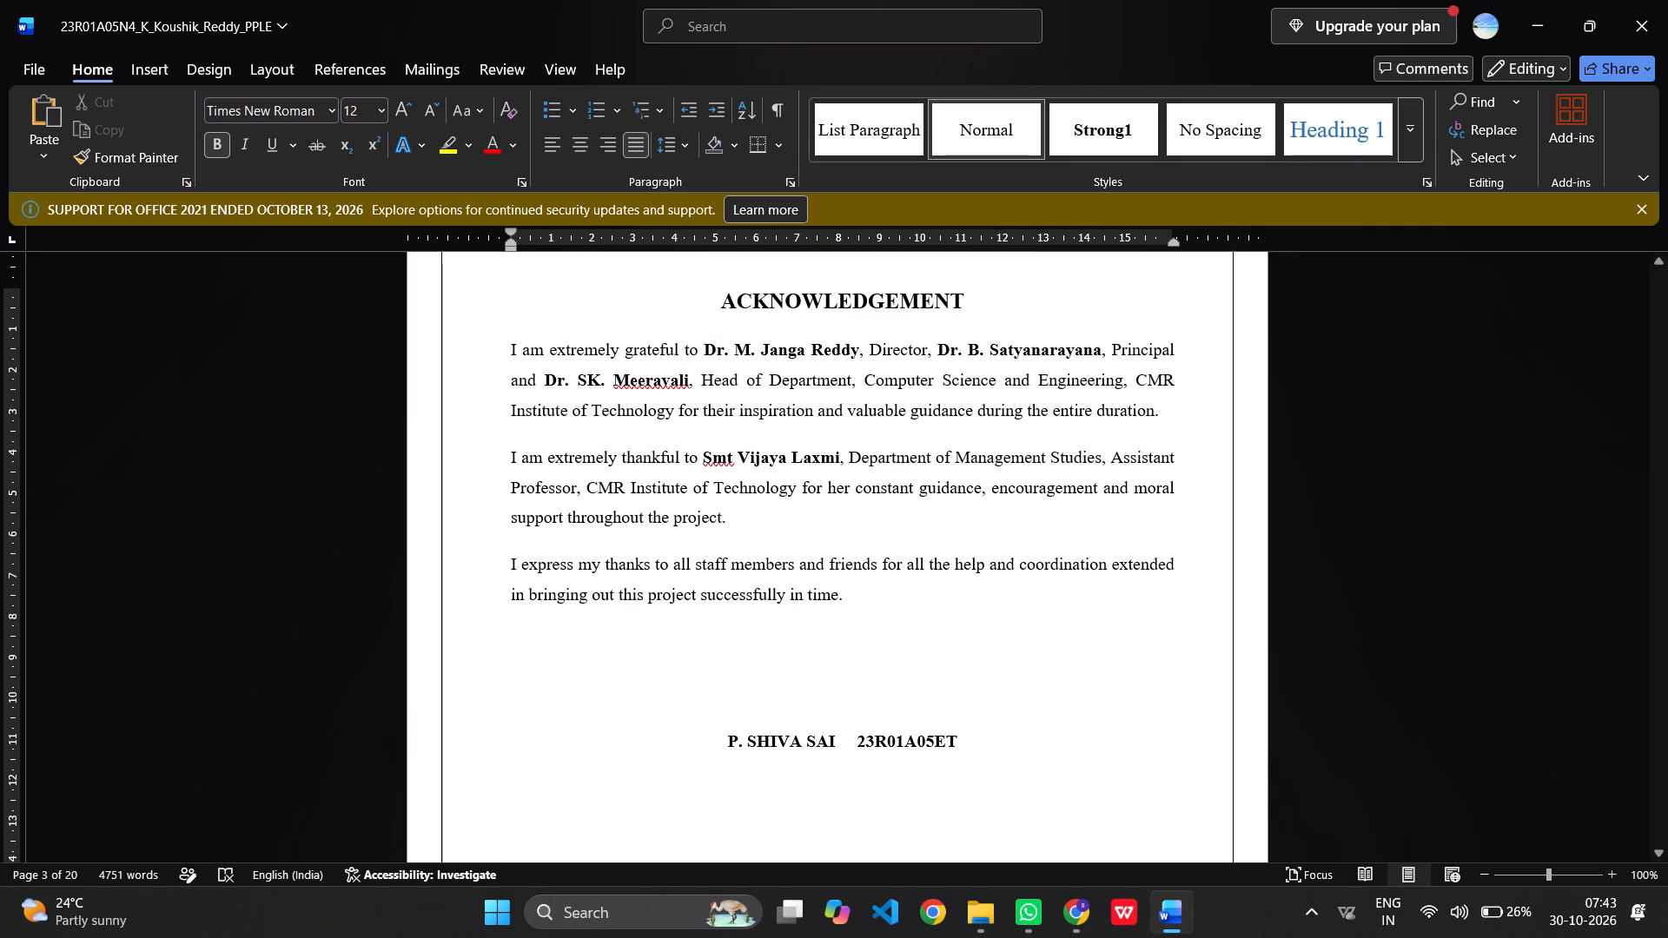
Replace the guide's name in the second acknowledgement paragraph with the new guide's name, using the title Mrs.
click(842, 461)
key(BackSpace)
key(BackSpace)
key(BackSpace)
key(BackSpace)
key(BackSpace)
key(BackSpace)
key(BackSpace)
key(BackSpace)
key(BackSpace)
key(BackSpace)
key(BackSpace)
key(BackSpace)
key(BackSpace)
key(BackSpace)
key(BackSpace)
key(BackSpace)
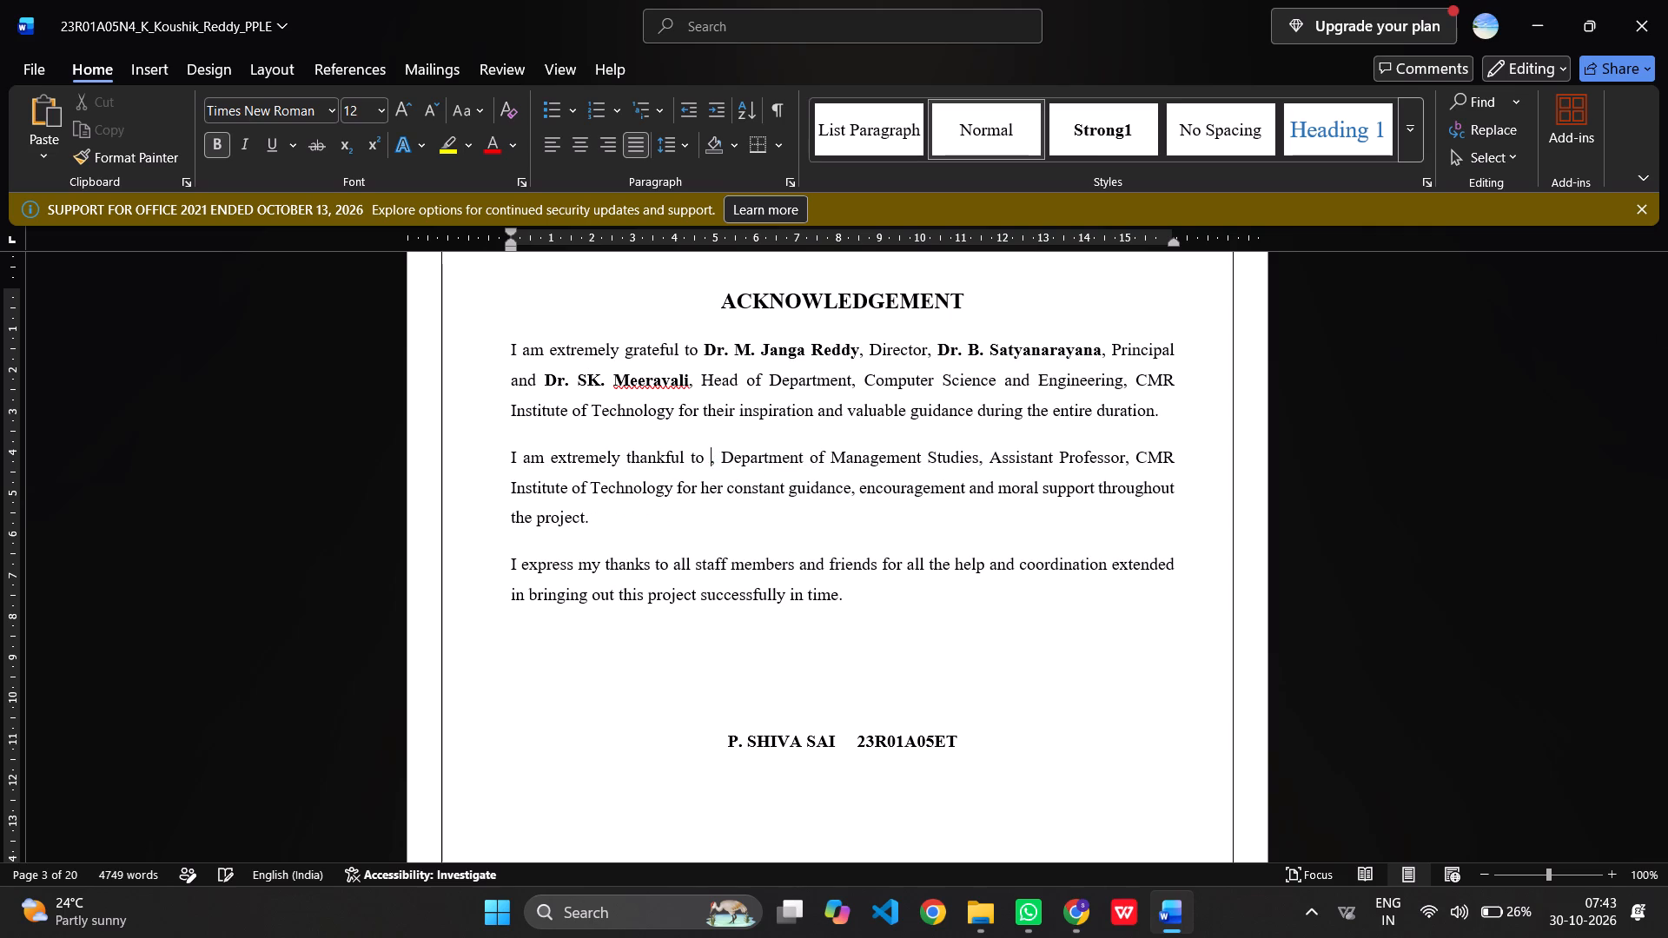
key(space)
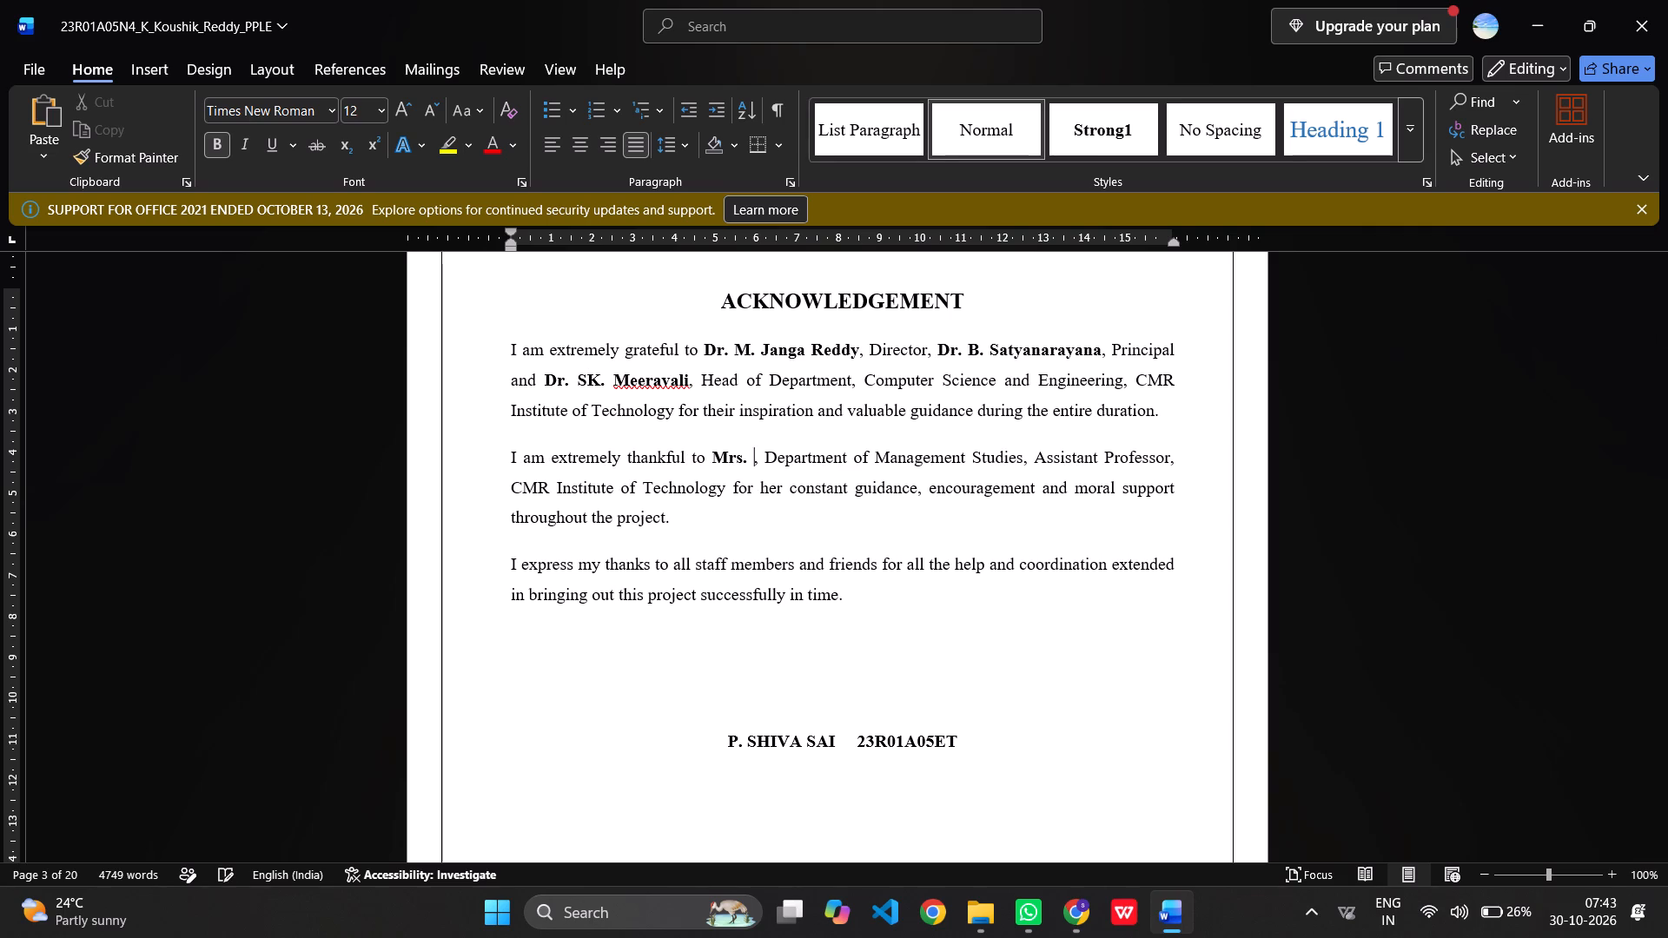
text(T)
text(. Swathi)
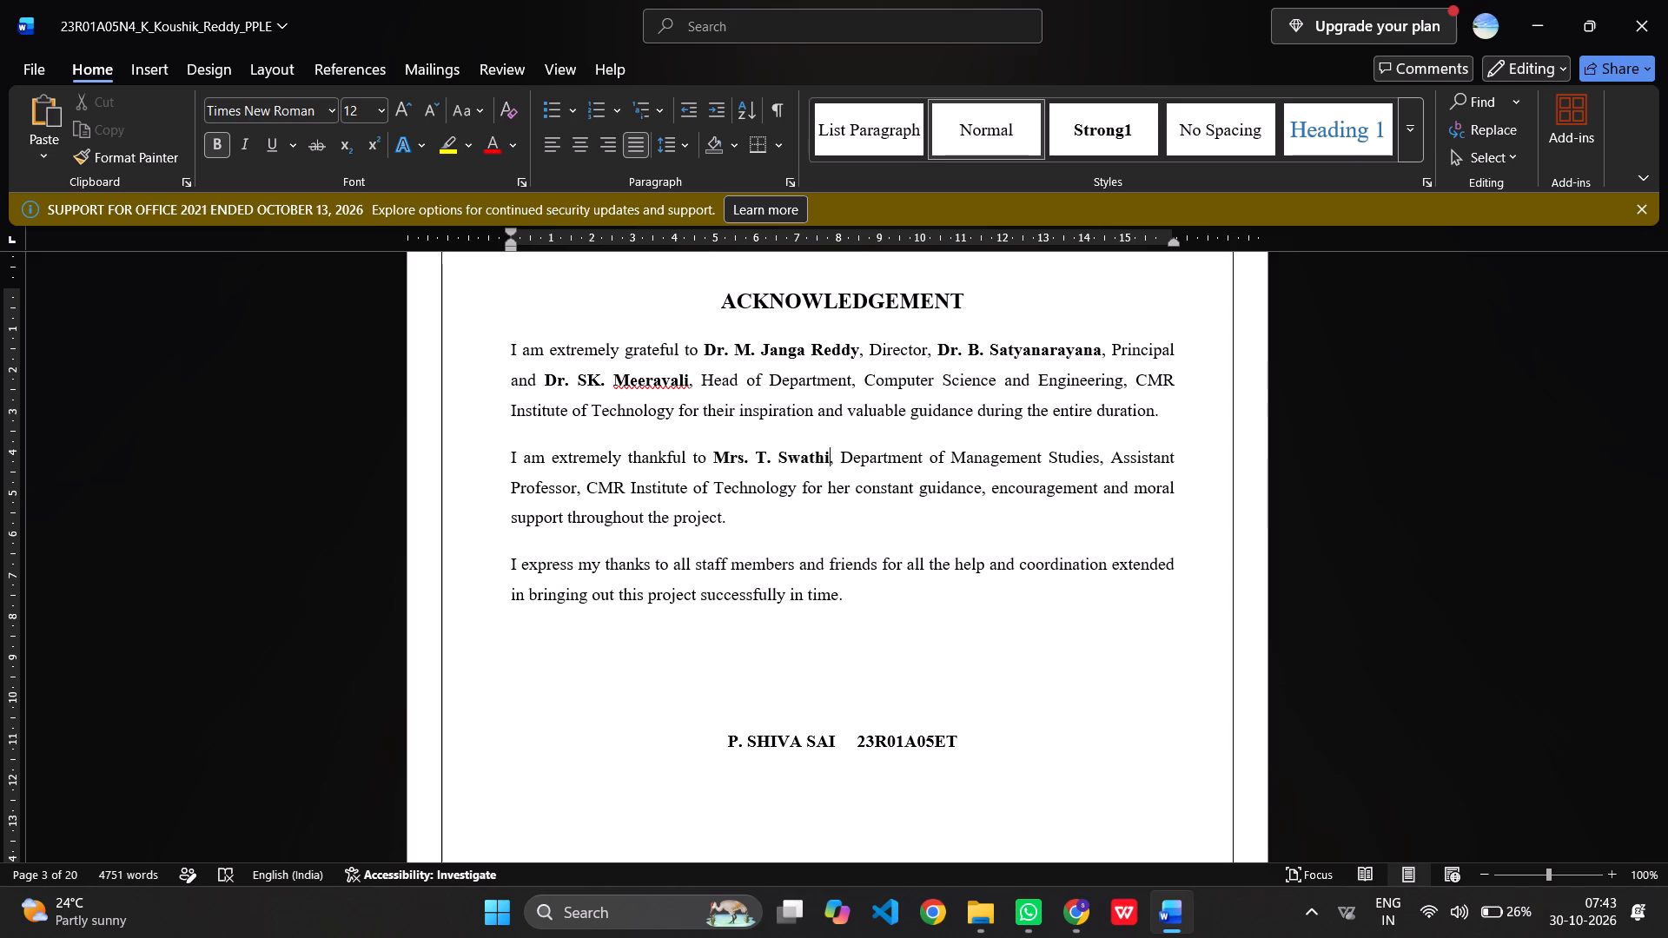
Delete the text Department of Management Studies and its comma after the guide's name in the acknowledgement.
click(1106, 463)
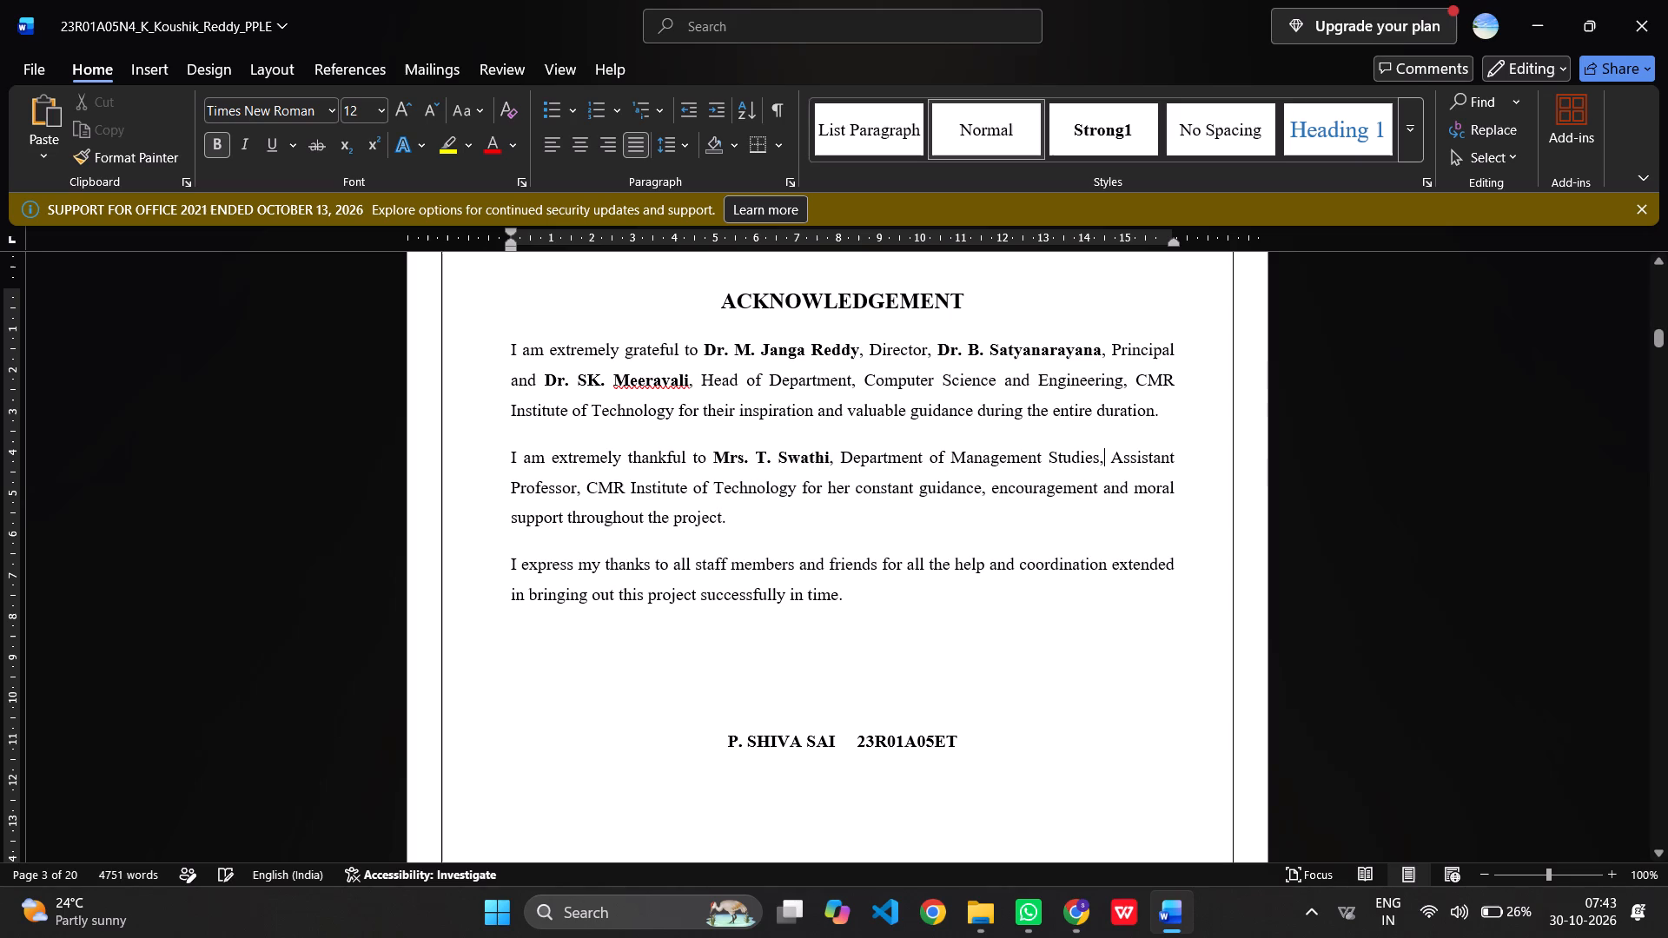
key(Right)
key(BackSpace)
key(BackSpace)
key(BackSpace)
key(BackSpace)
key(BackSpace)
key(BackSpace)
key(BackSpace)
key(BackSpace)
key(BackSpace)
key(BackSpace)
key(BackSpace)
key(BackSpace)
key(BackSpace)
key(BackSpace)
key(BackSpace)
key(BackSpace)
key(BackSpace)
key(BackSpace)
key(BackSpace)
key(BackSpace)
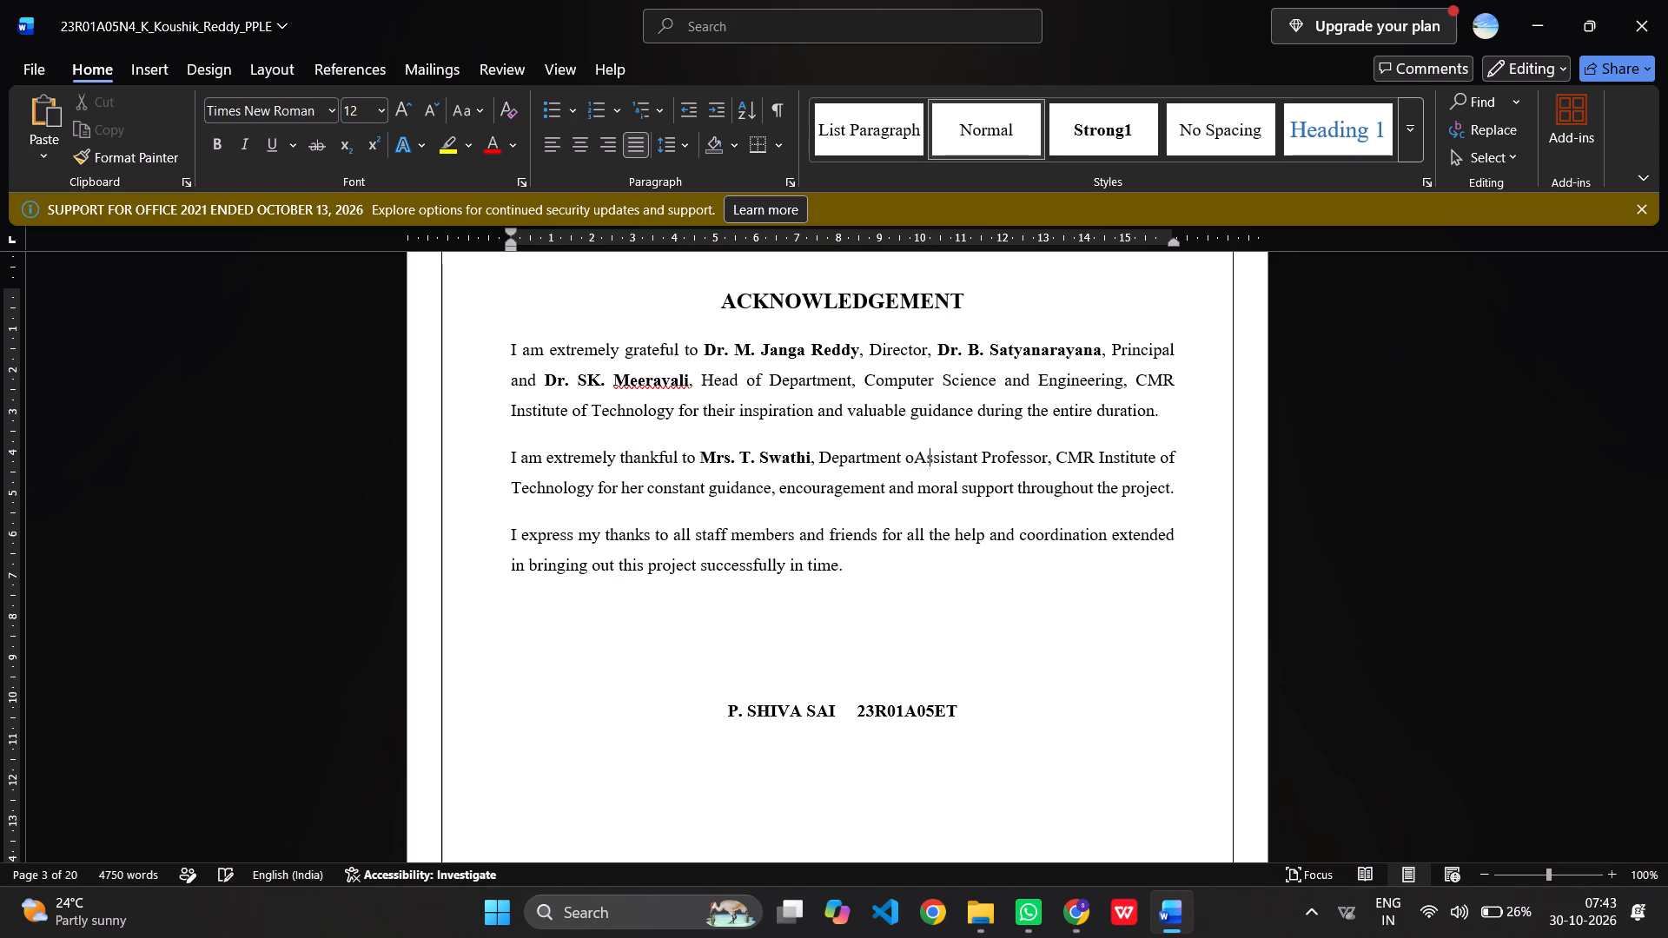
key(BackSpace)
key(BackSpace)
key(BackSpace)
key(BackSpace)
key(BackSpace)
key(BackSpace)
key(BackSpace)
key(BackSpace)
key(BackSpace)
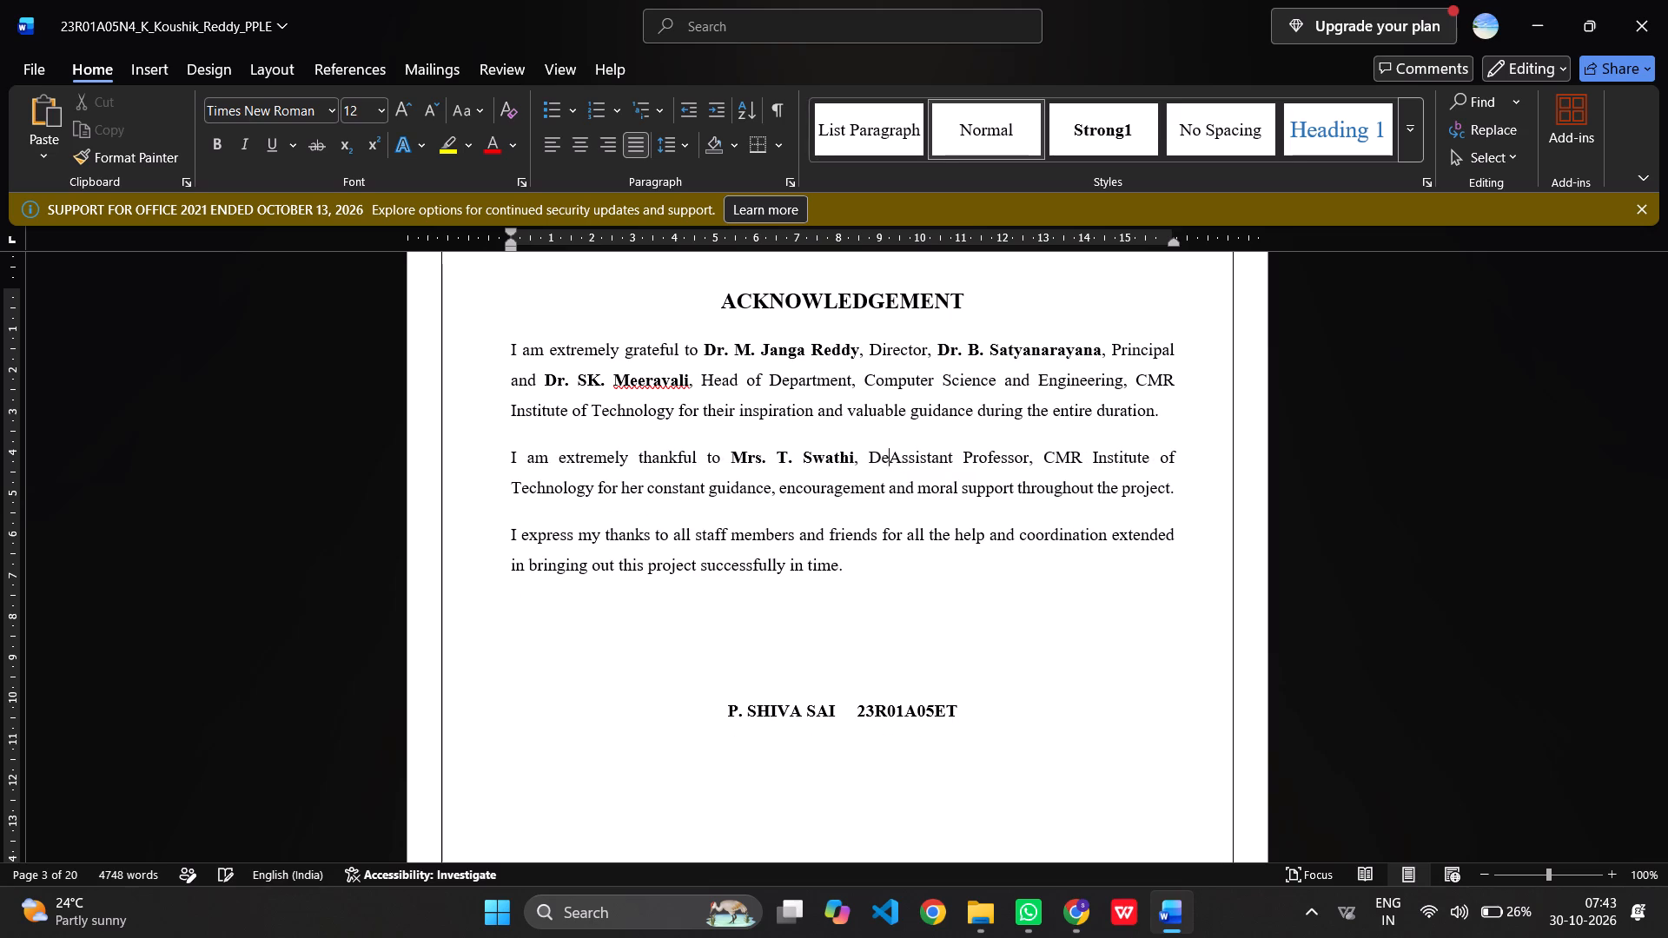
key(BackSpace)
key(BackSpace)
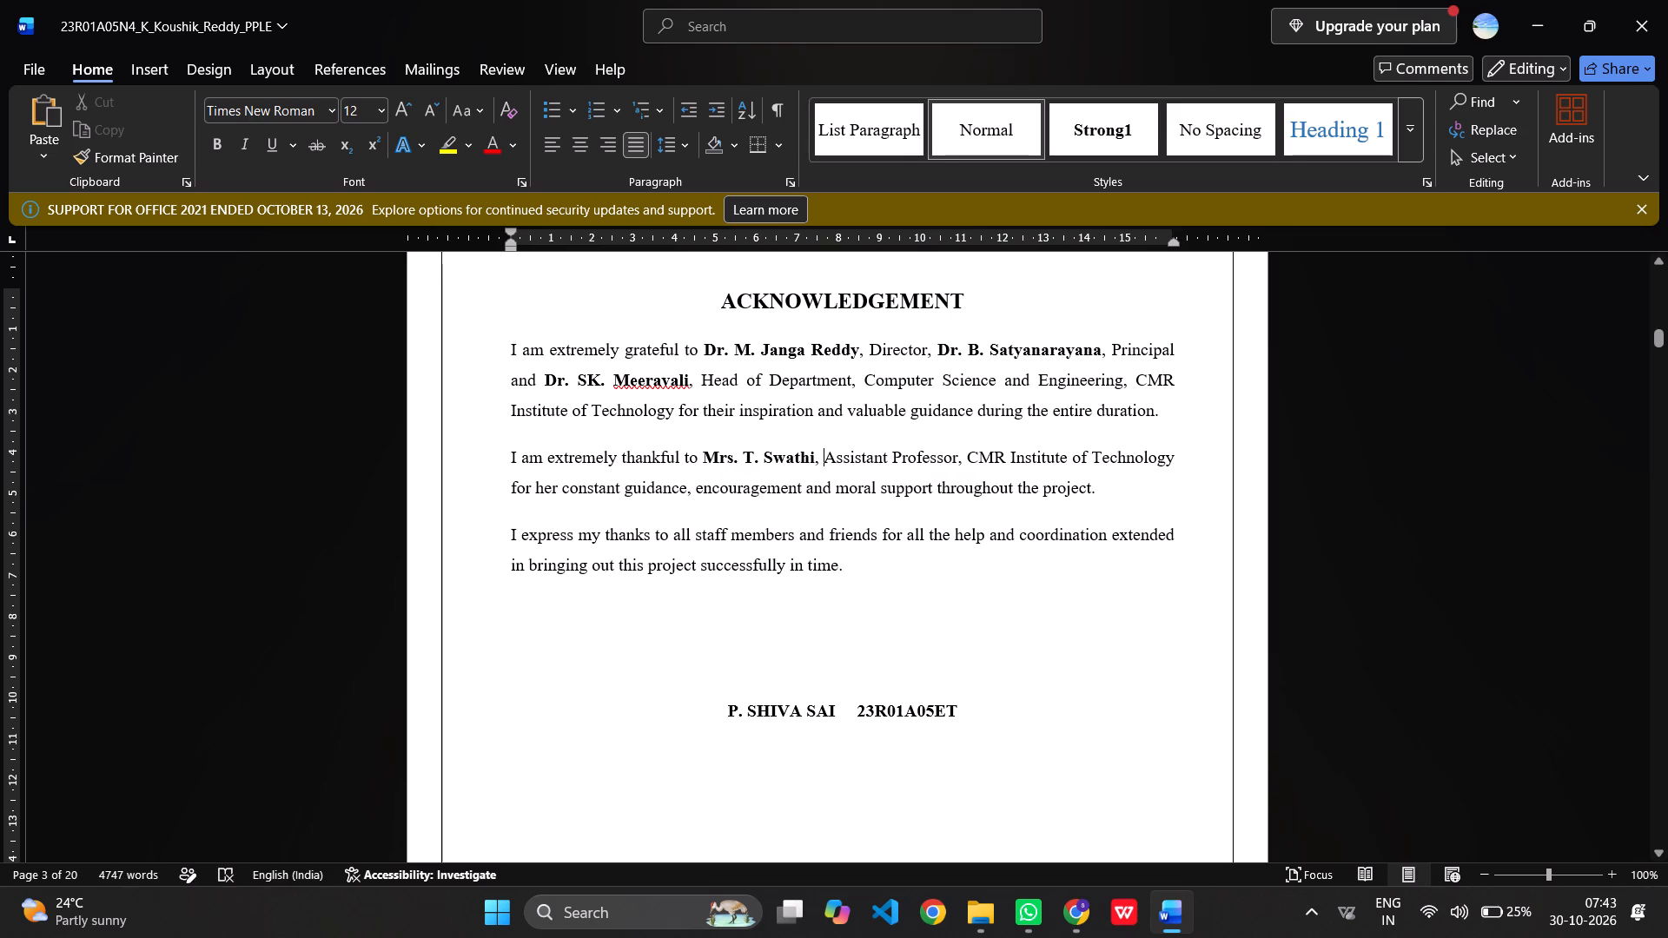
Insert "H&S Department," between Assistant Professor and CMR Institute of Technology in the guide's acknowledgement paragraph.
click(970, 463)
key(shift+h)
text(&S)
key(space)
text(Department)
key(space)
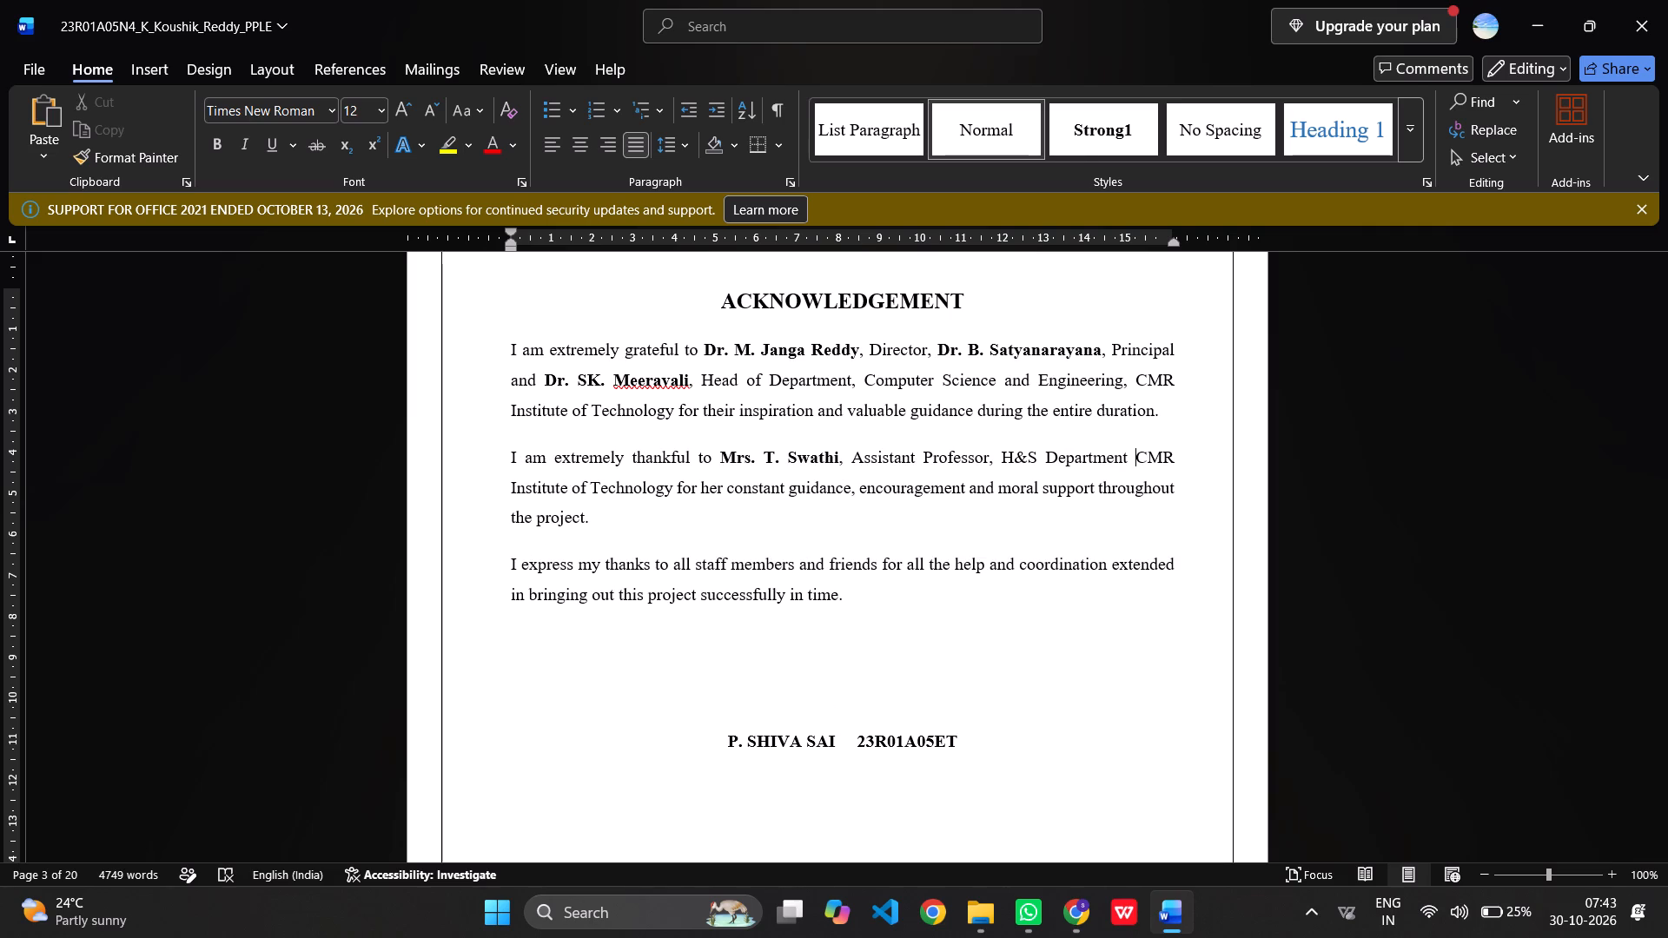
key(Left)
key(comma)
Widen the gap between the student's name and roll number on the acknowledgement page by adding eleven spaces.
scroll(970, 463, down, 1)
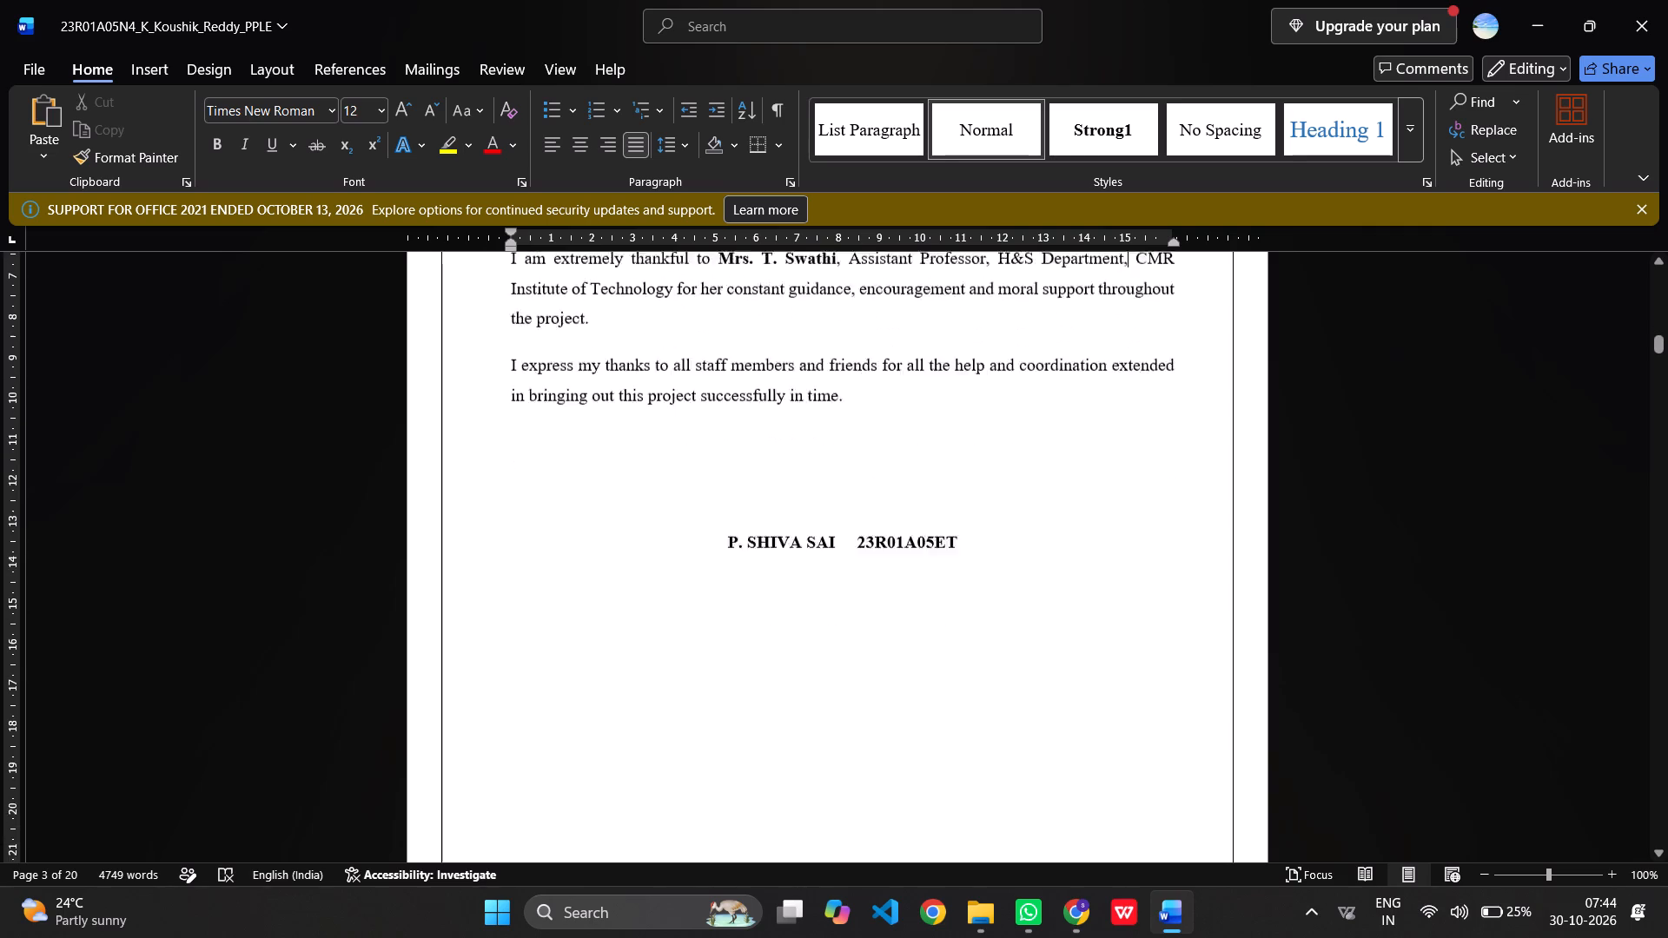
scroll(970, 463, down, 1)
click(853, 440)
key(space)
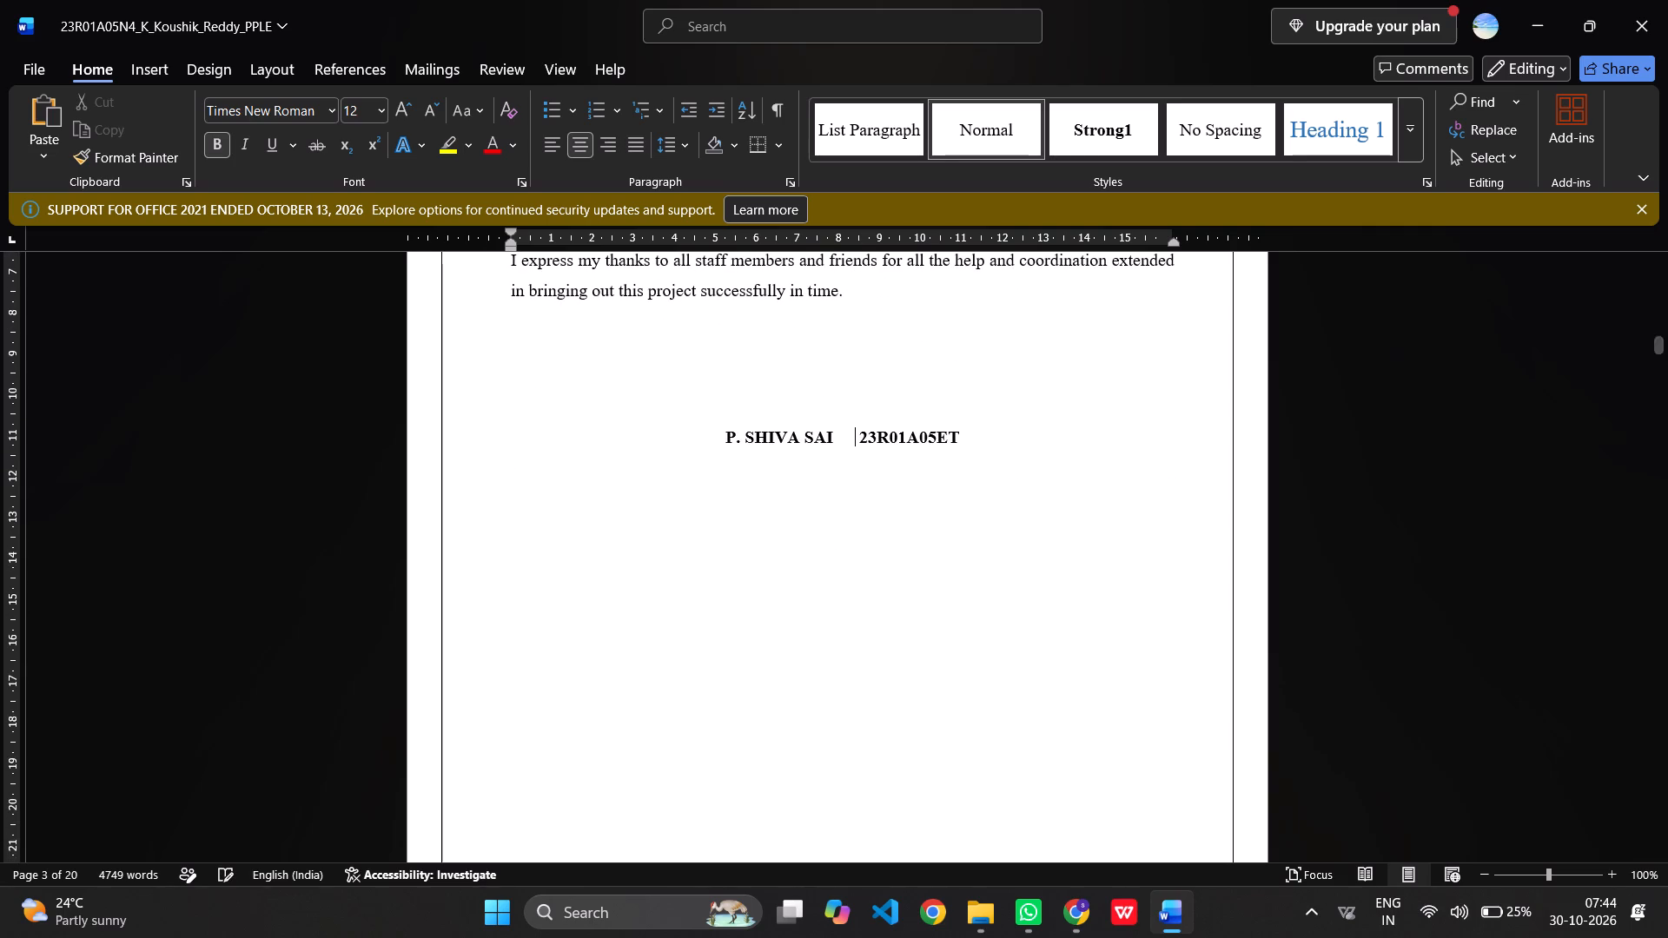
key(space)
key(space)
key(space)
key(space)
key(space)
key(space)
key(space)
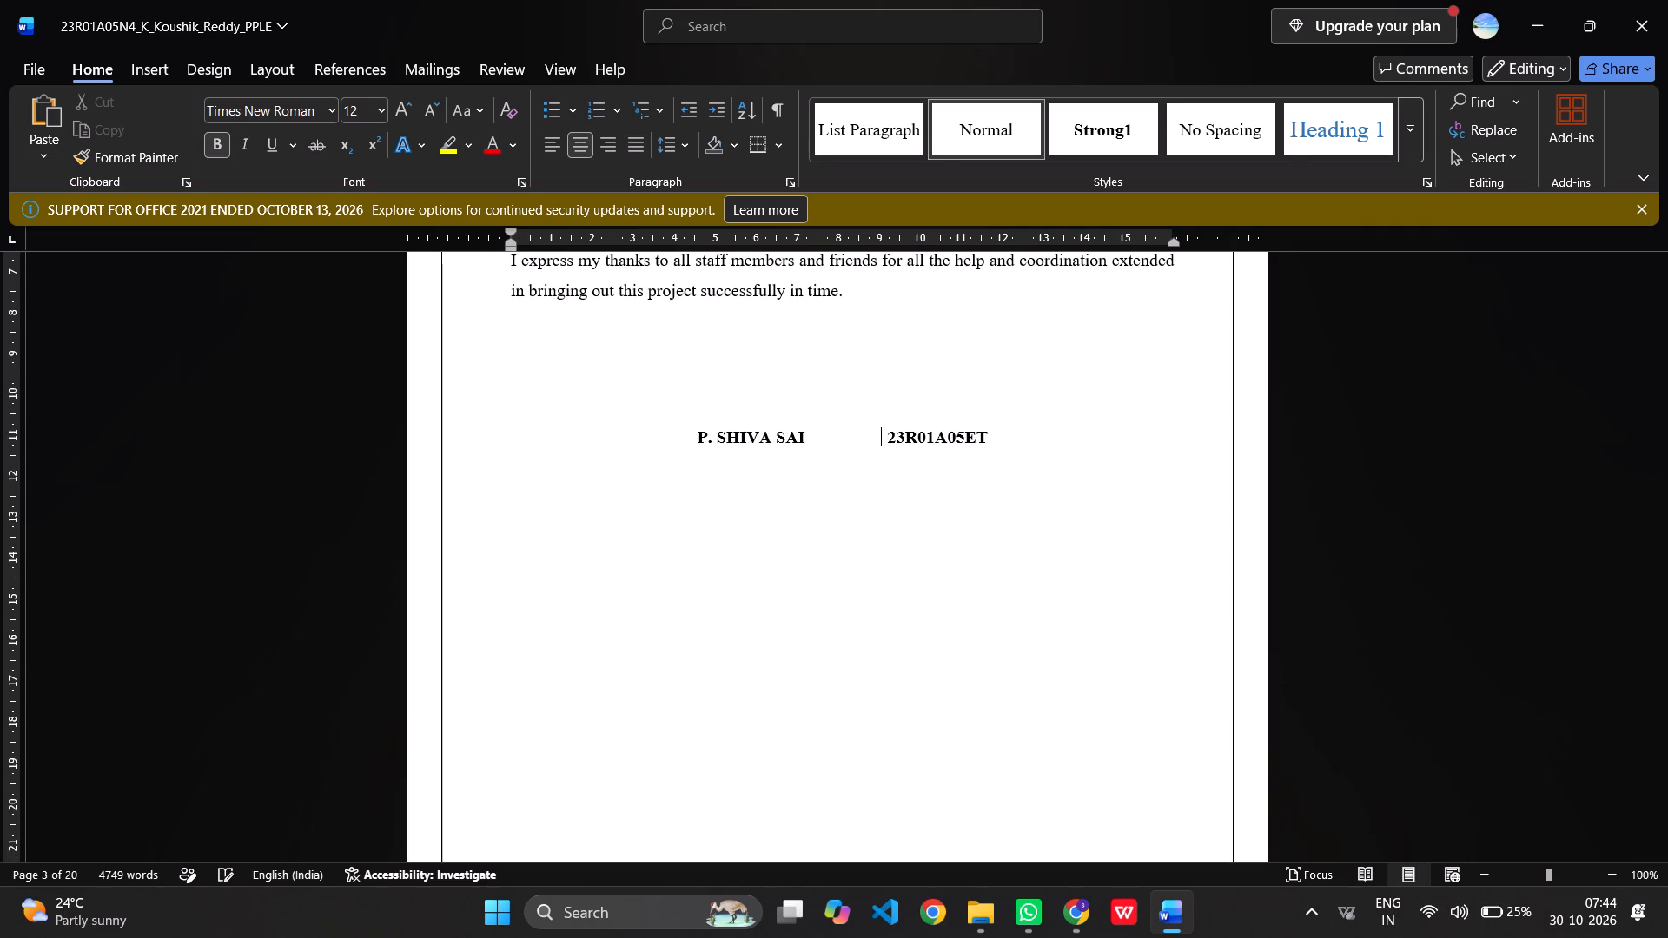
key(space)
key(space)
key(space)
Save the edited report document.
scroll(853, 440, down, 2)
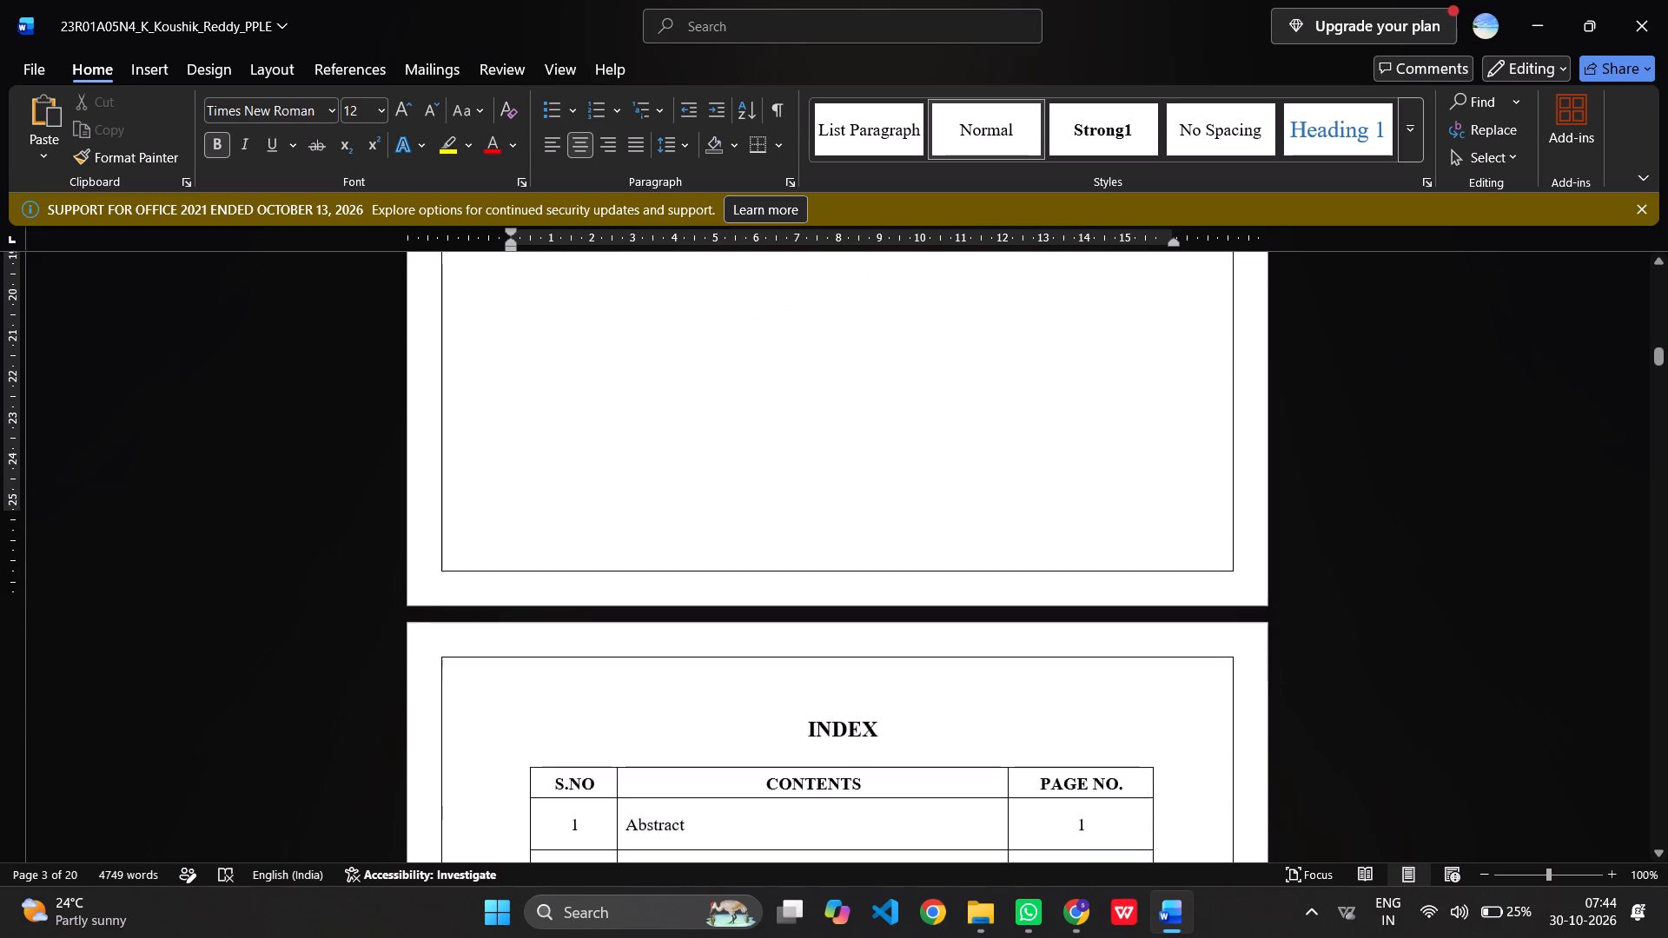
scroll(853, 440, down, 2)
key(ctrl+s)
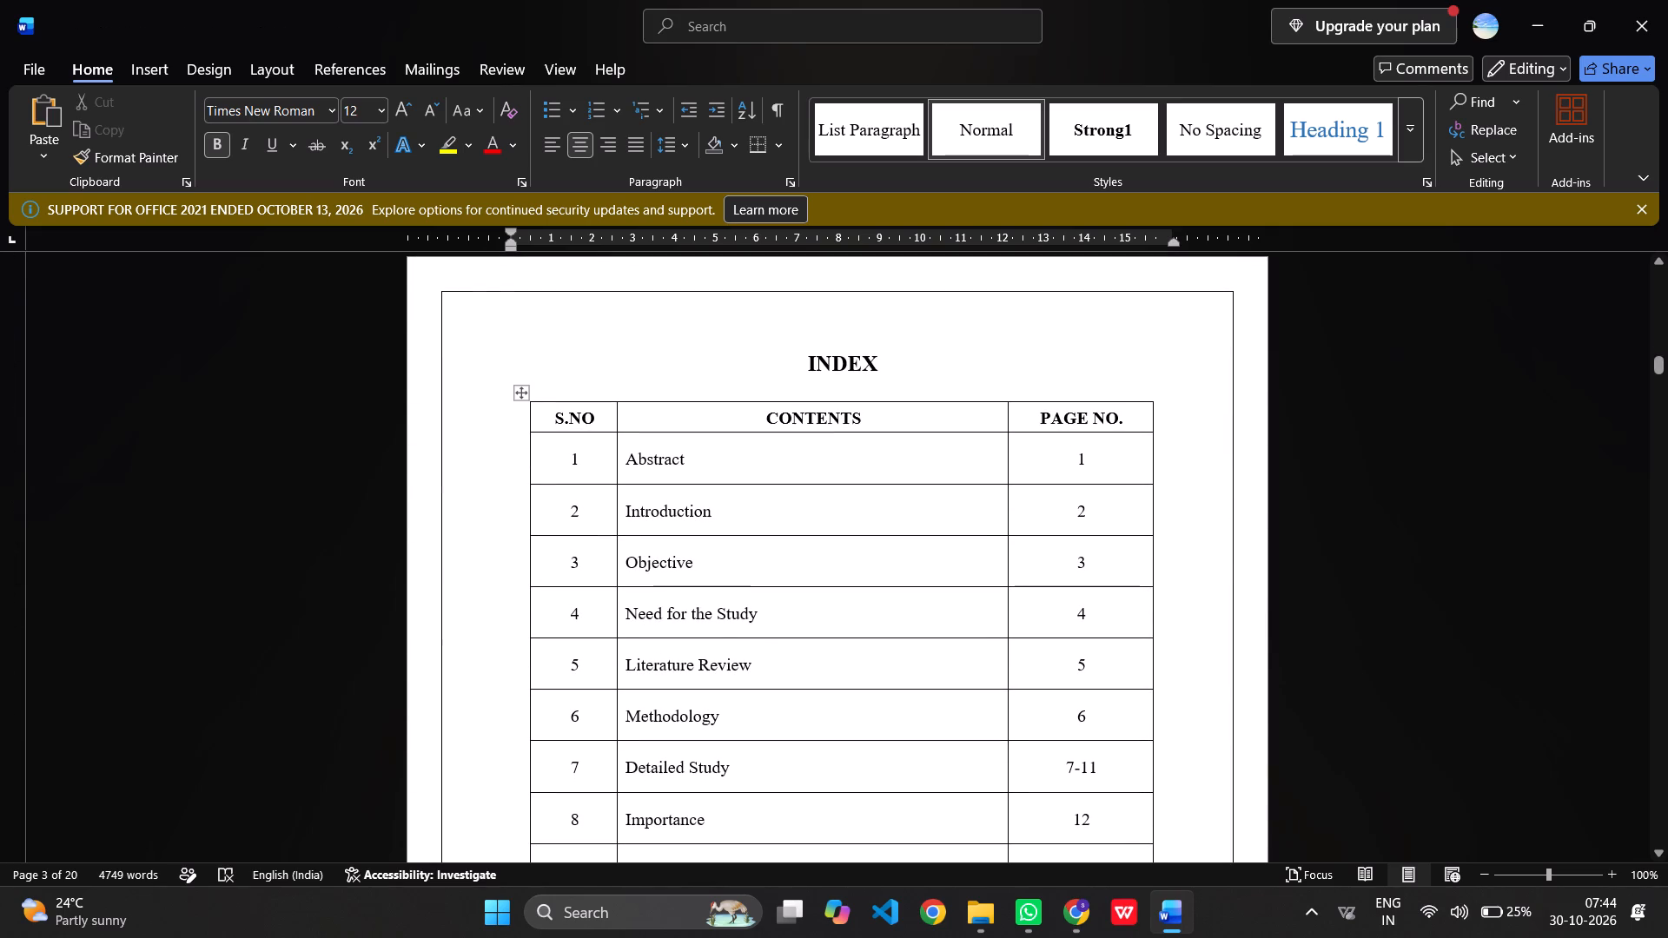
Open the report's print settings and check the Microsoft Print to PDF device in the Windows printer settings.
key(ctrl+p)
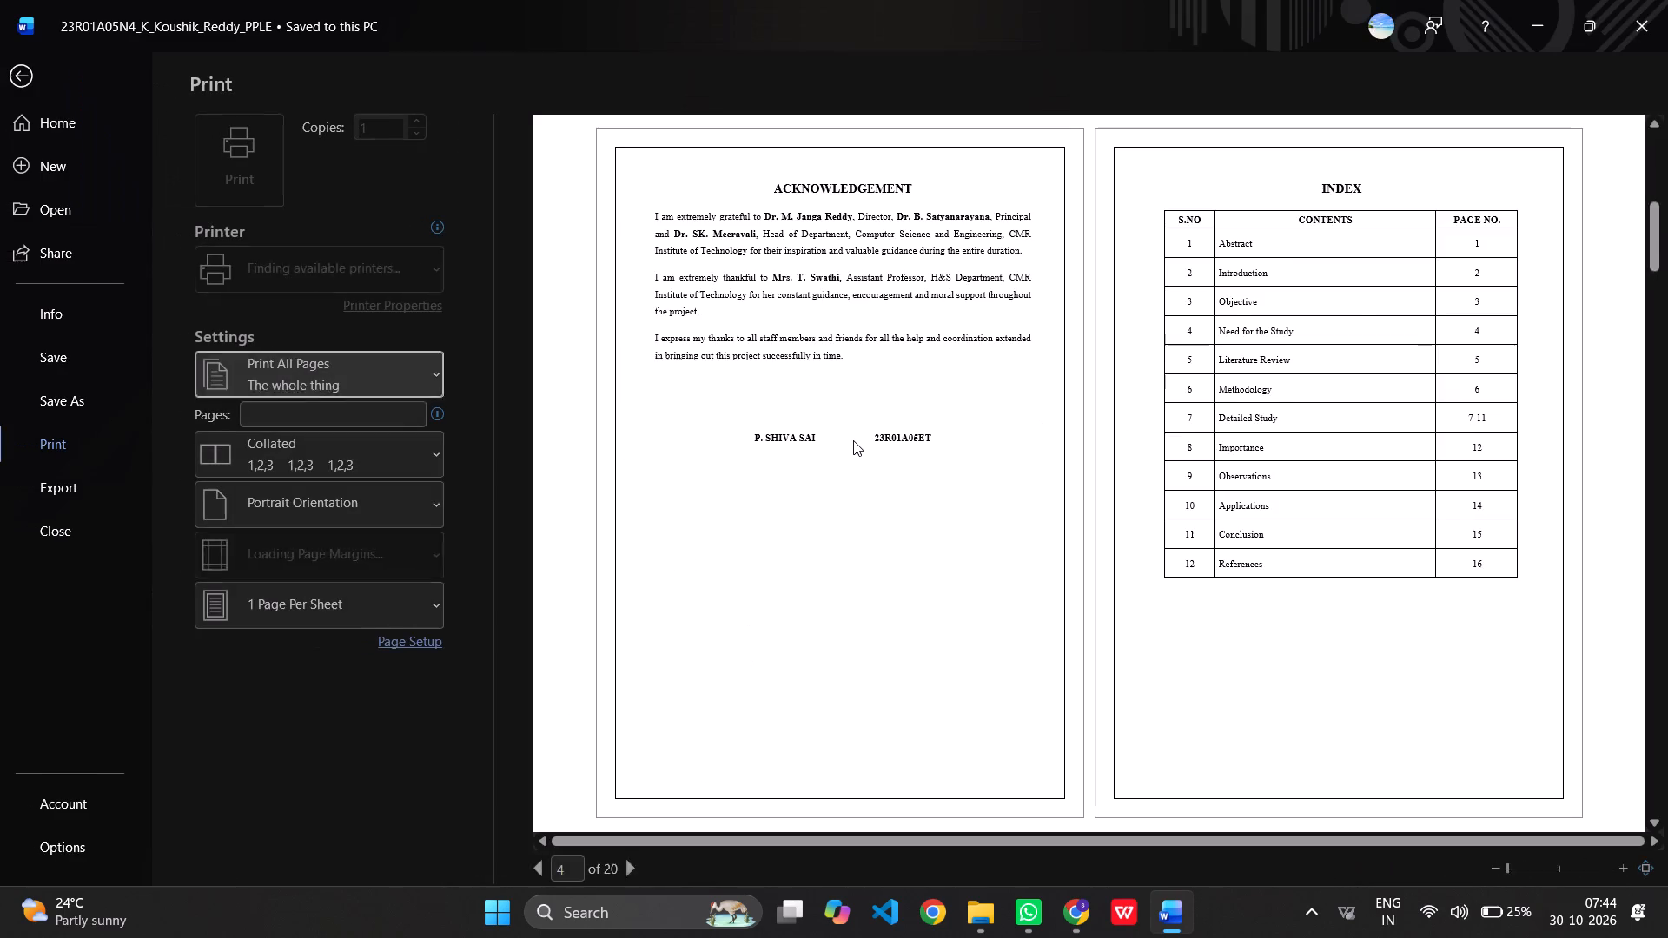
click(853, 440)
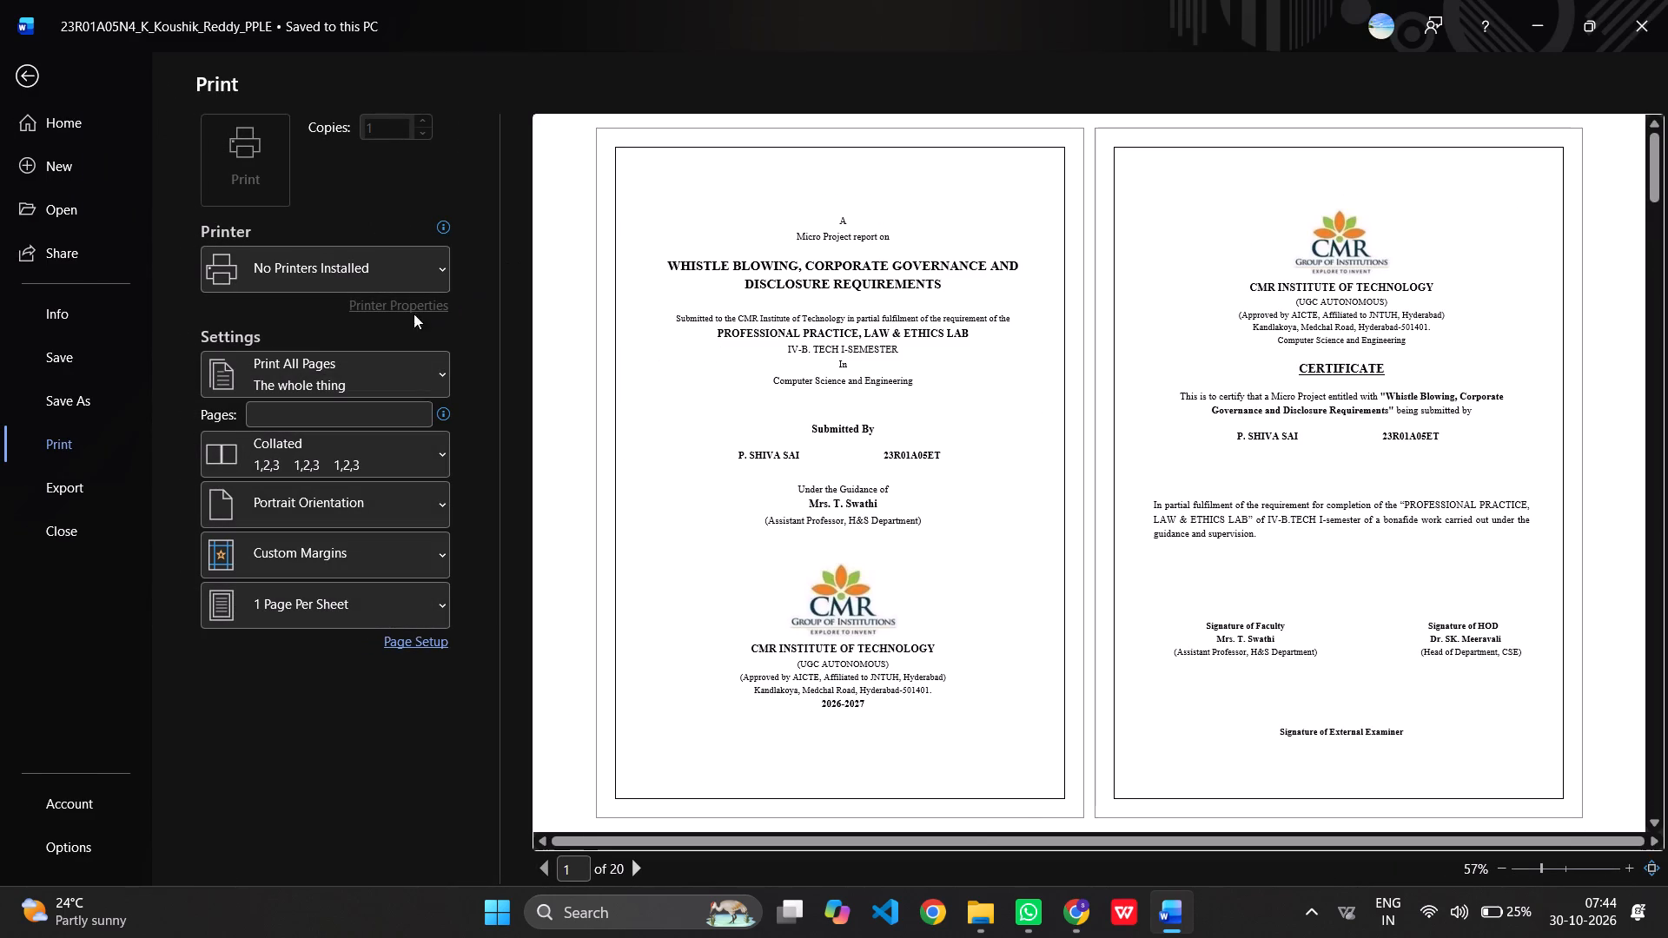
click(370, 289)
click(294, 345)
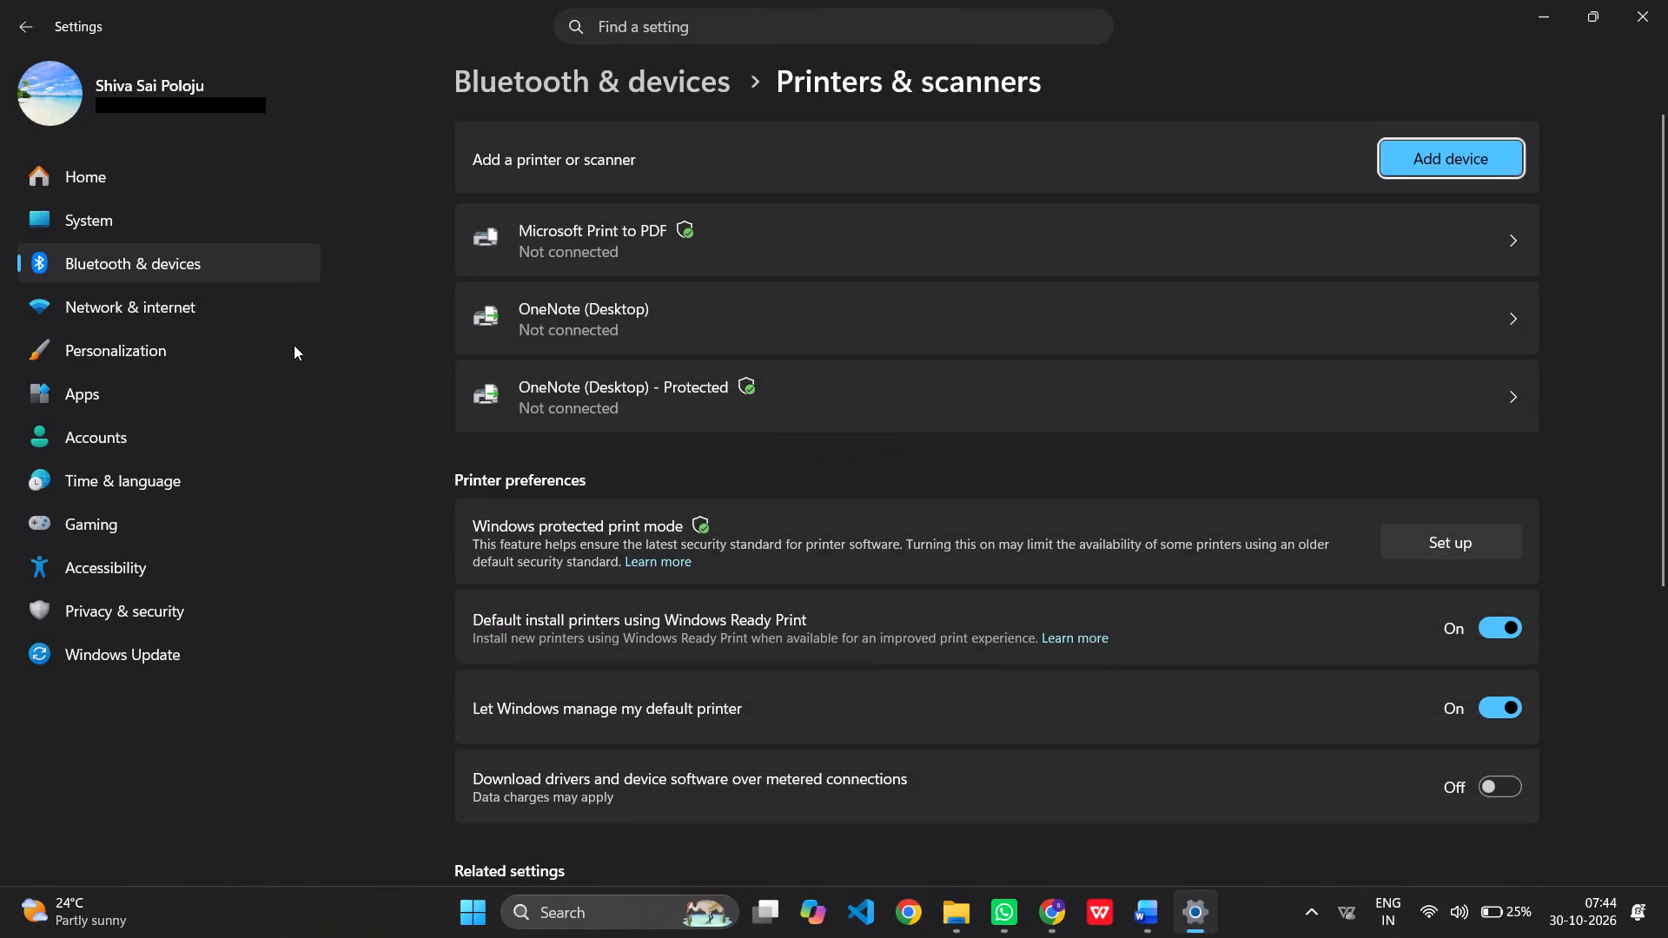
click(732, 256)
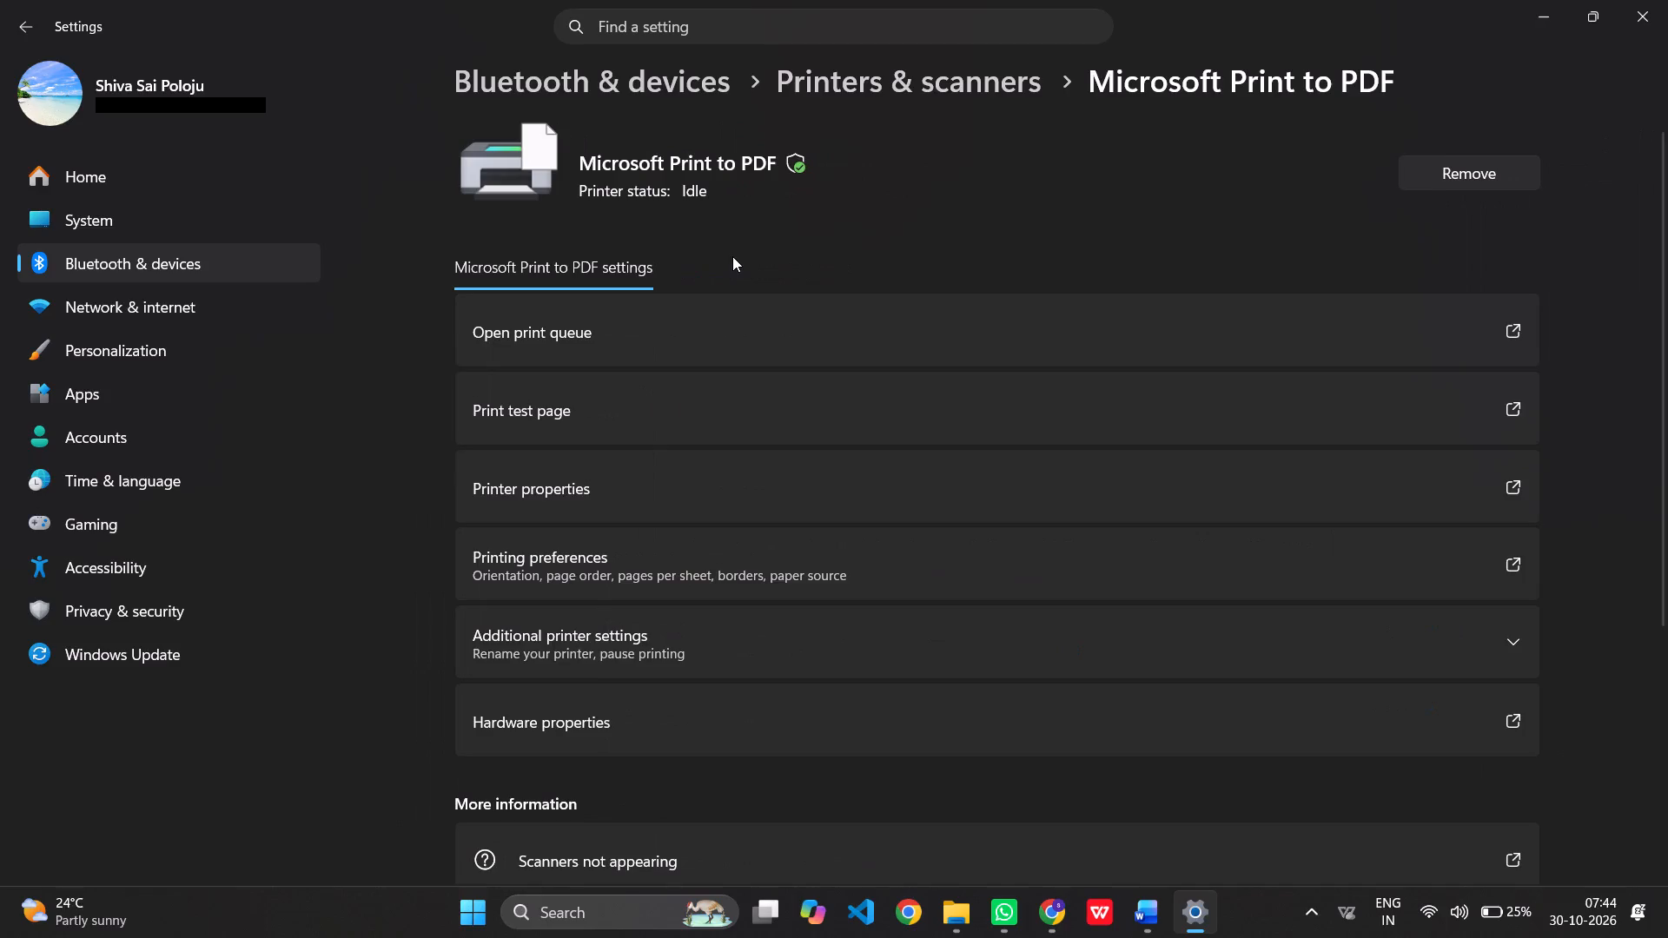
scroll(732, 256, down, 4)
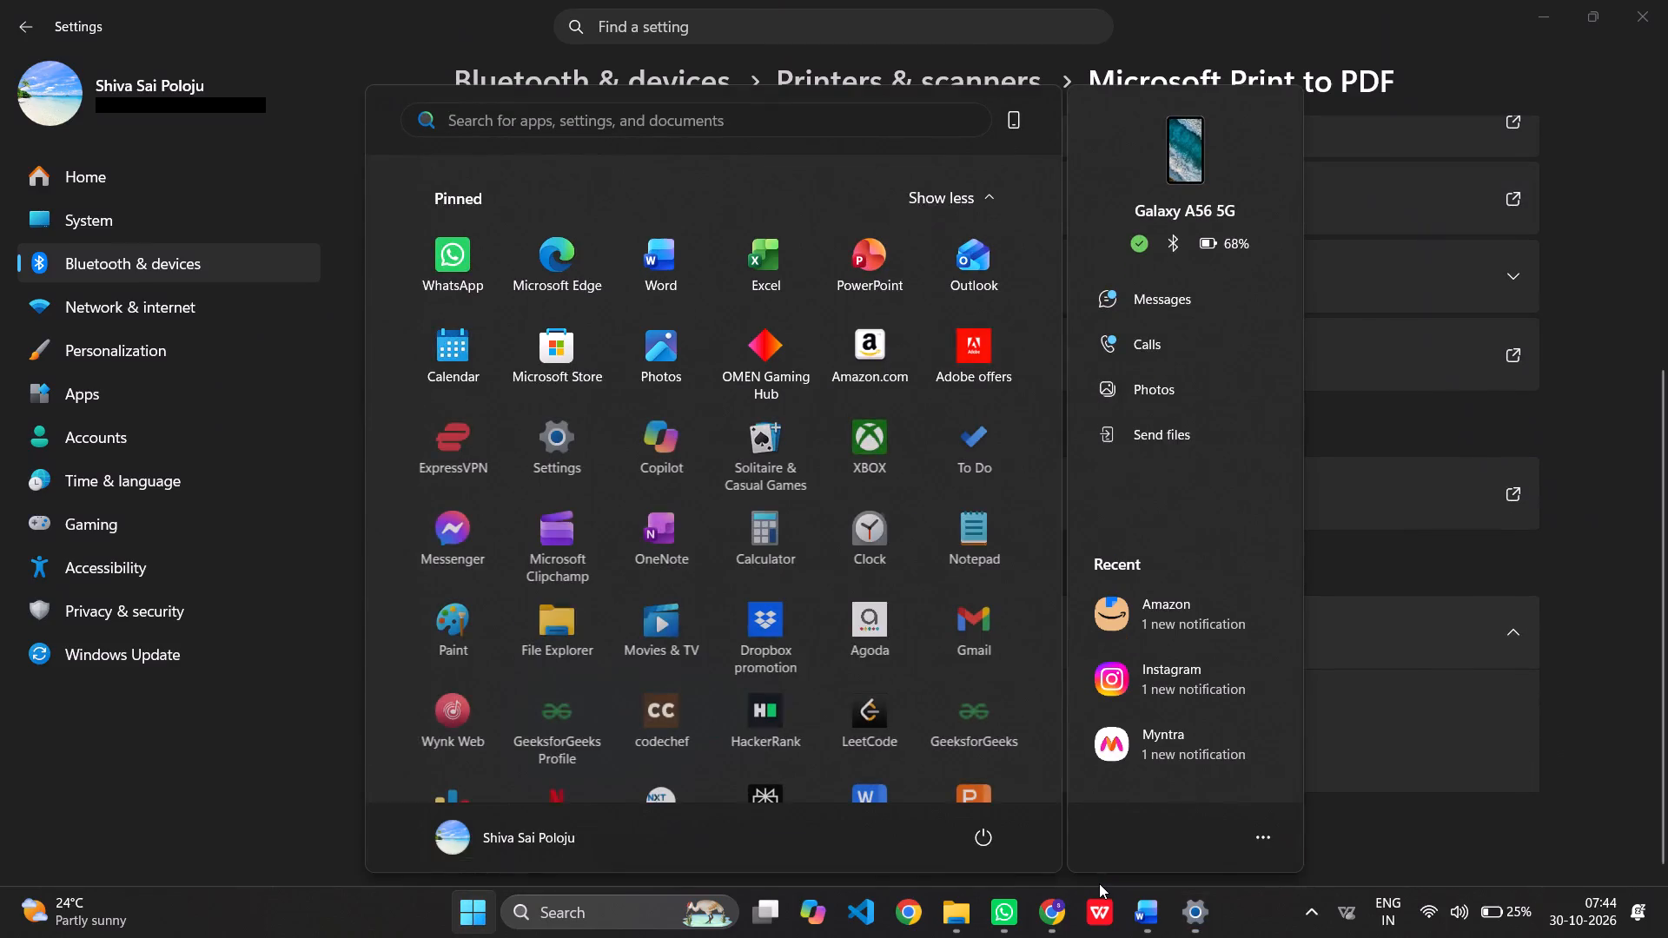
key(super+r)
key(Return)
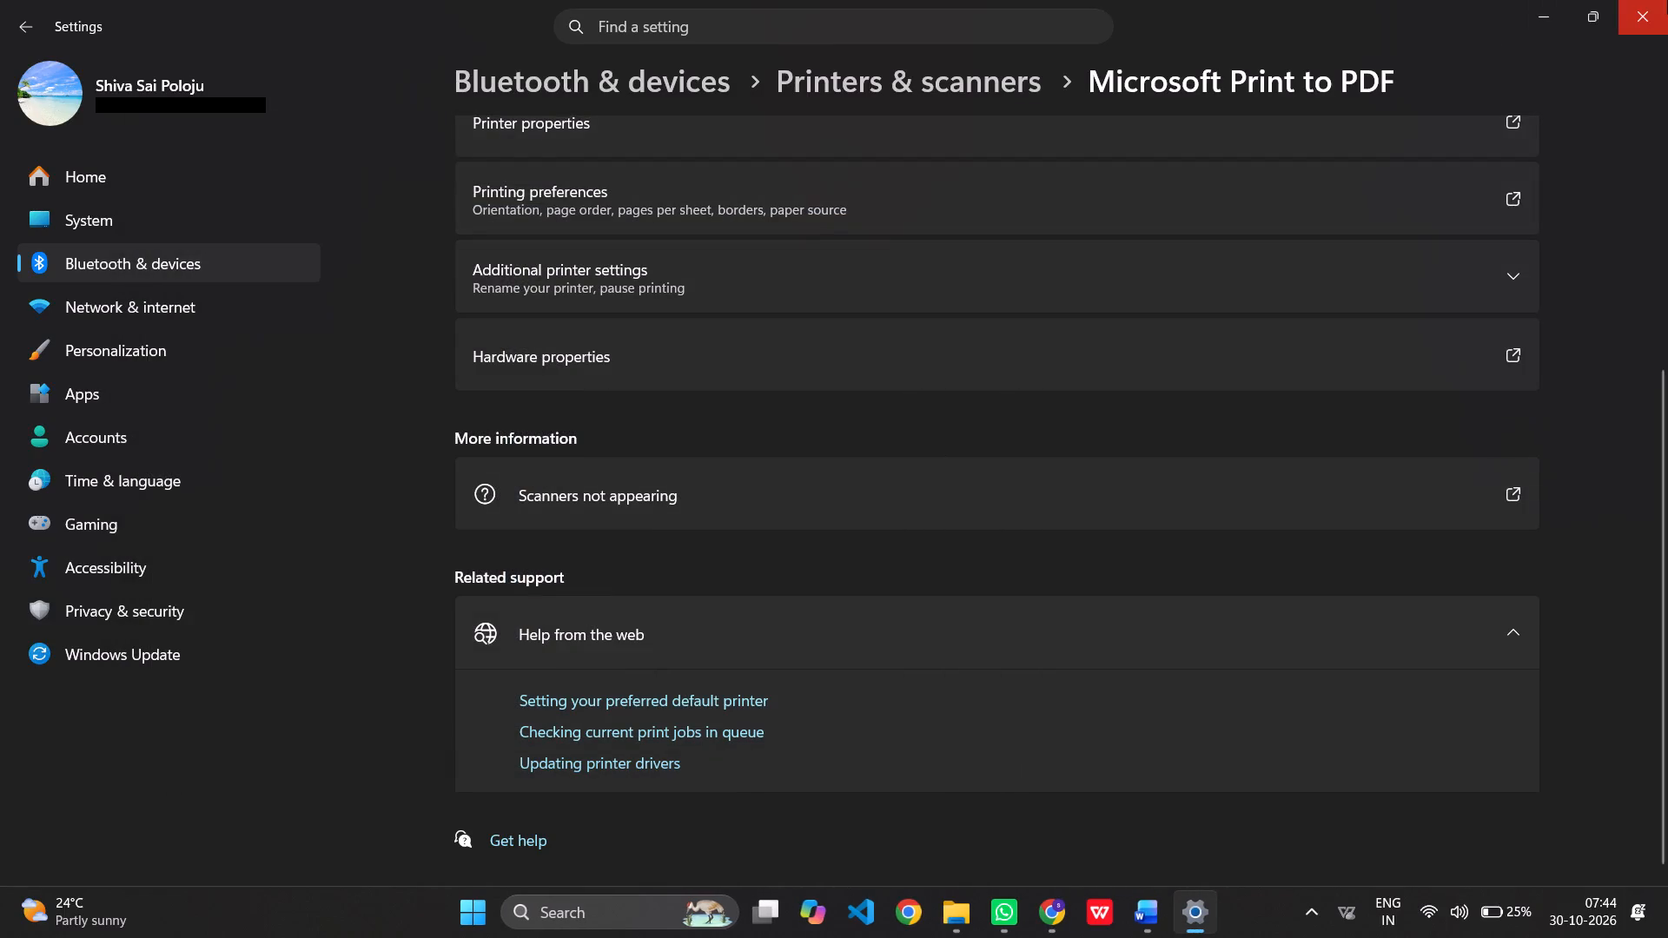
click(1667, 0)
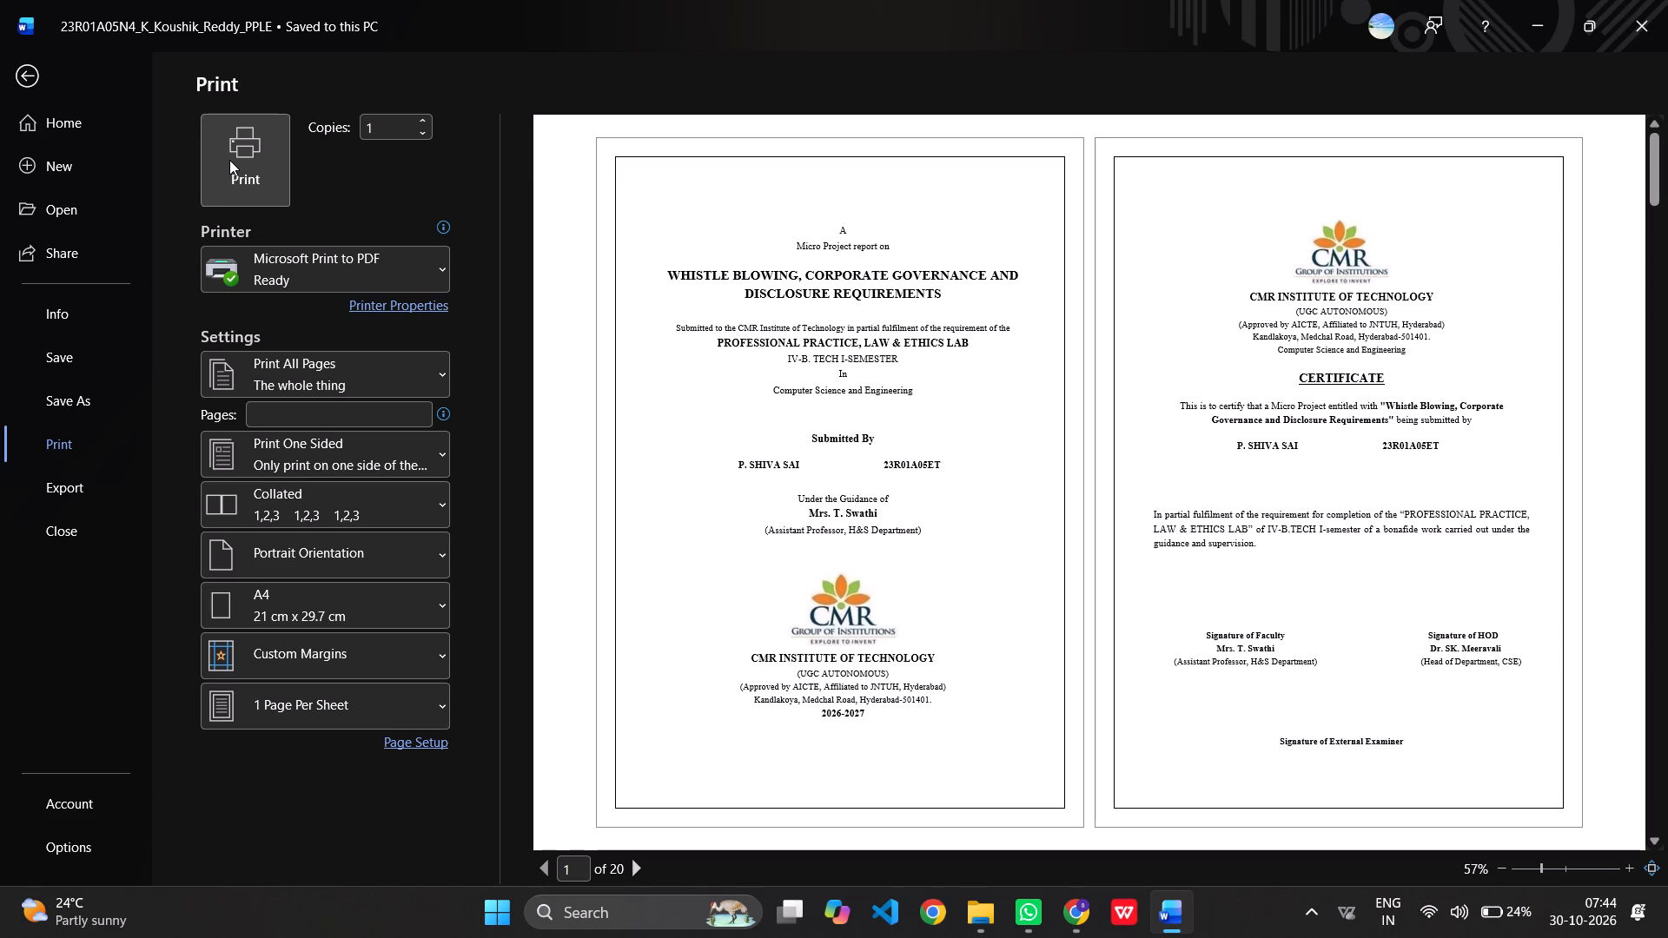
Look over the print preview and print the whole report to PDF in Downloads as PPLE_MICROPROJECT.
scroll(1208, 285, up, 1)
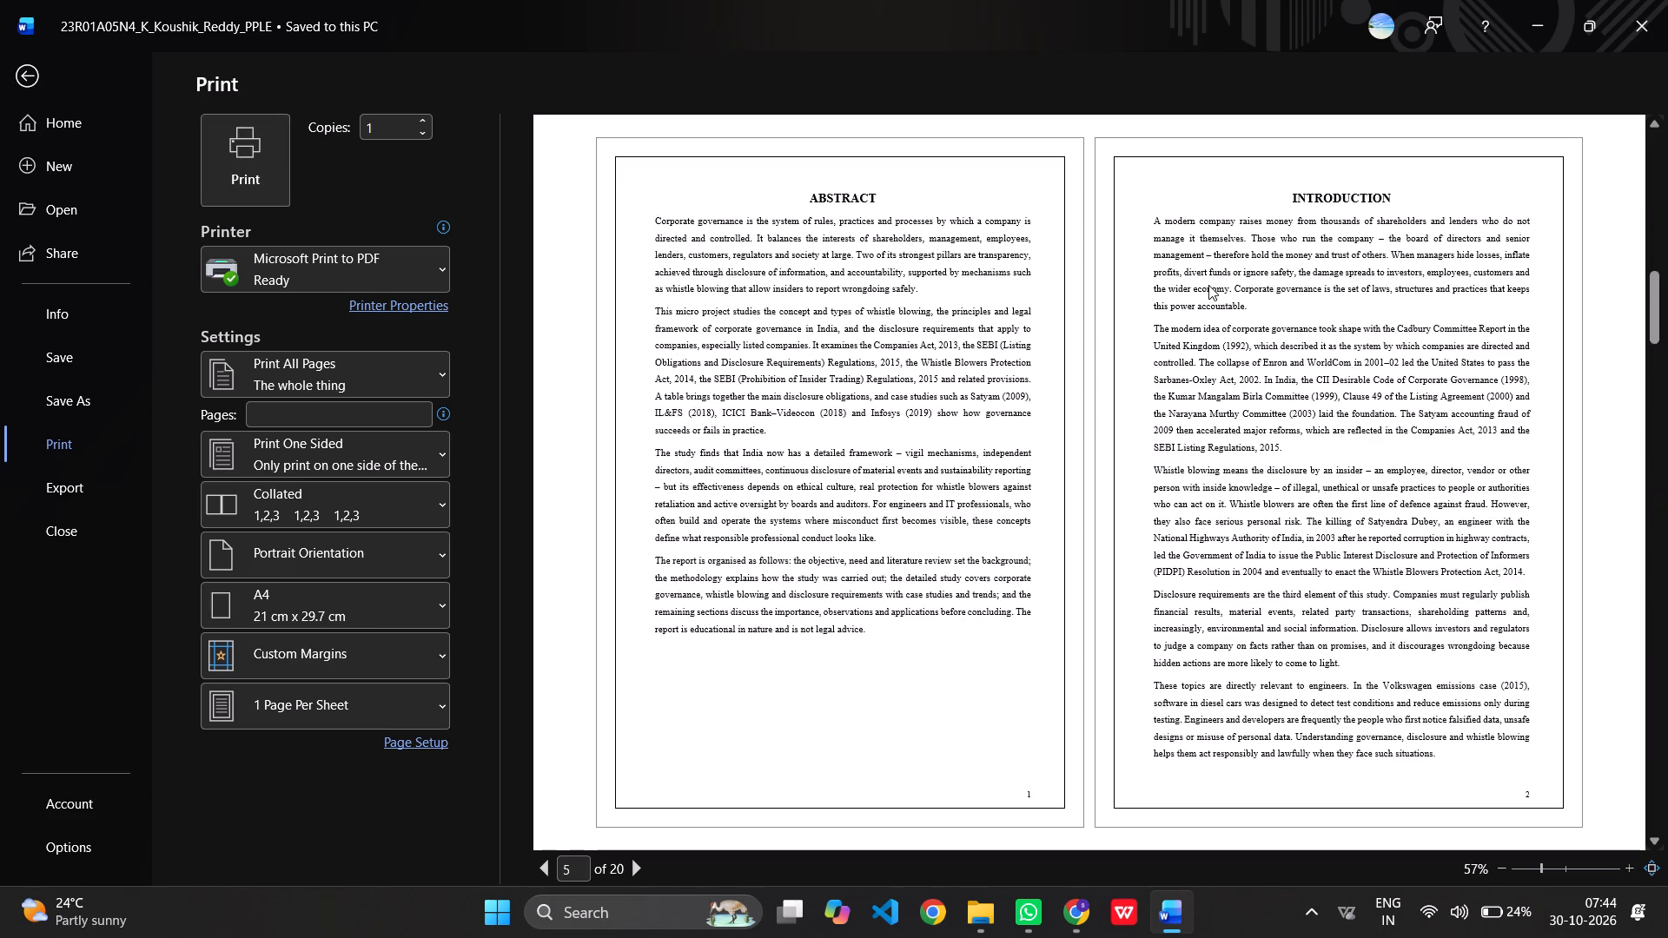
scroll(1208, 285, up, 2)
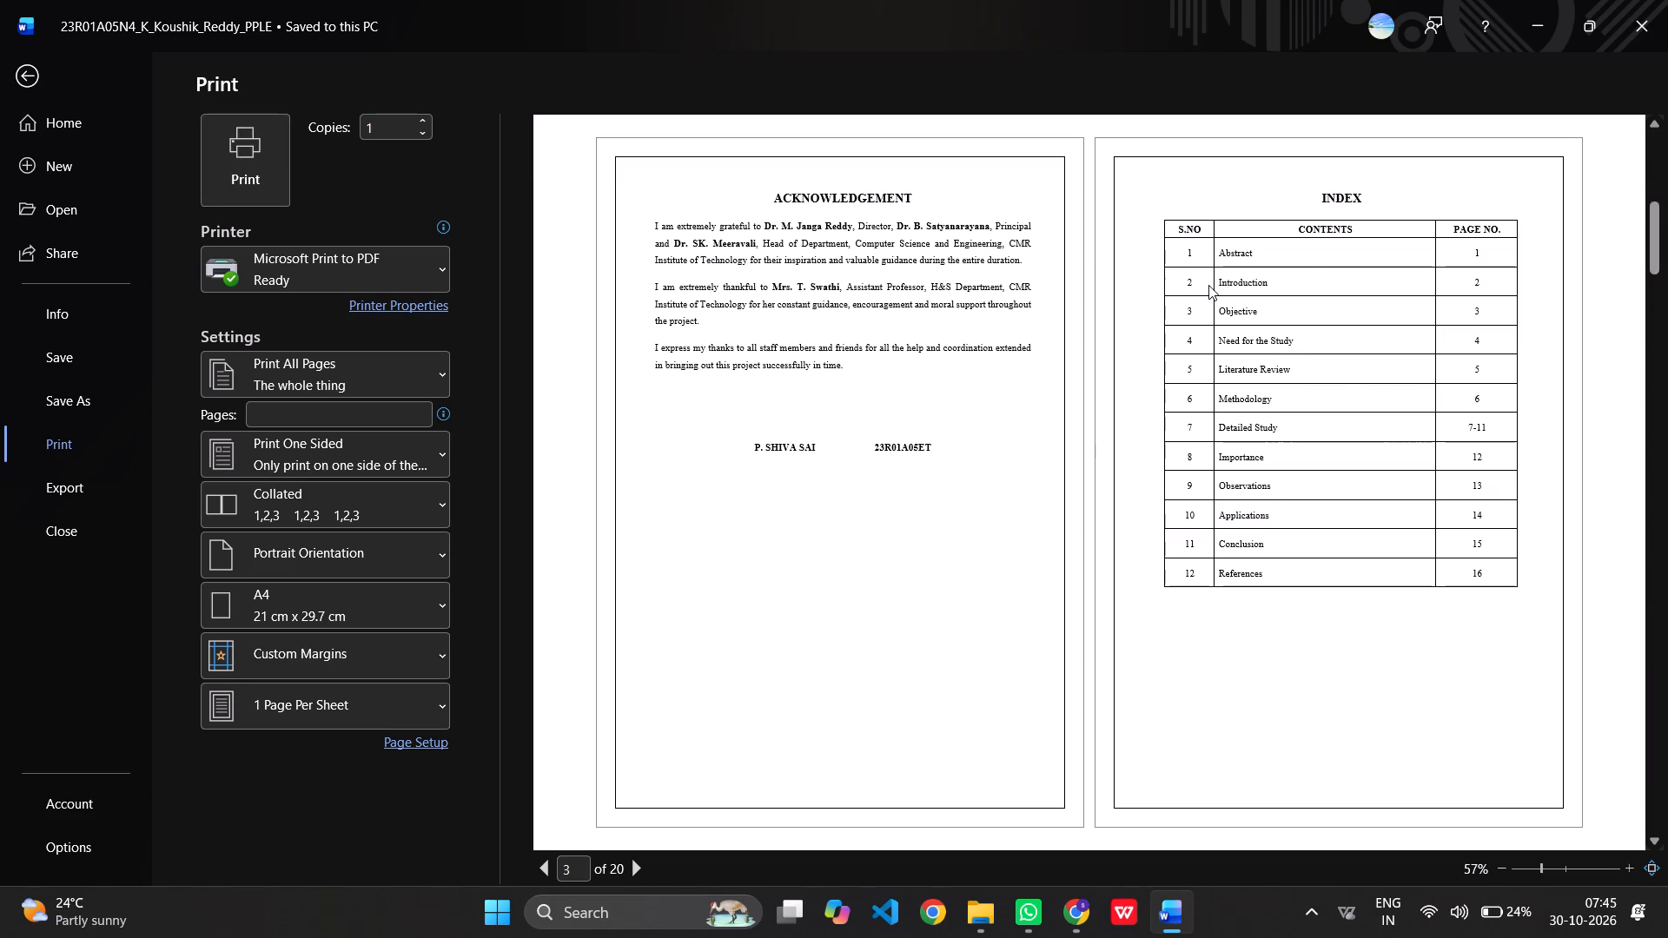
scroll(1208, 285, up, 1)
click(246, 179)
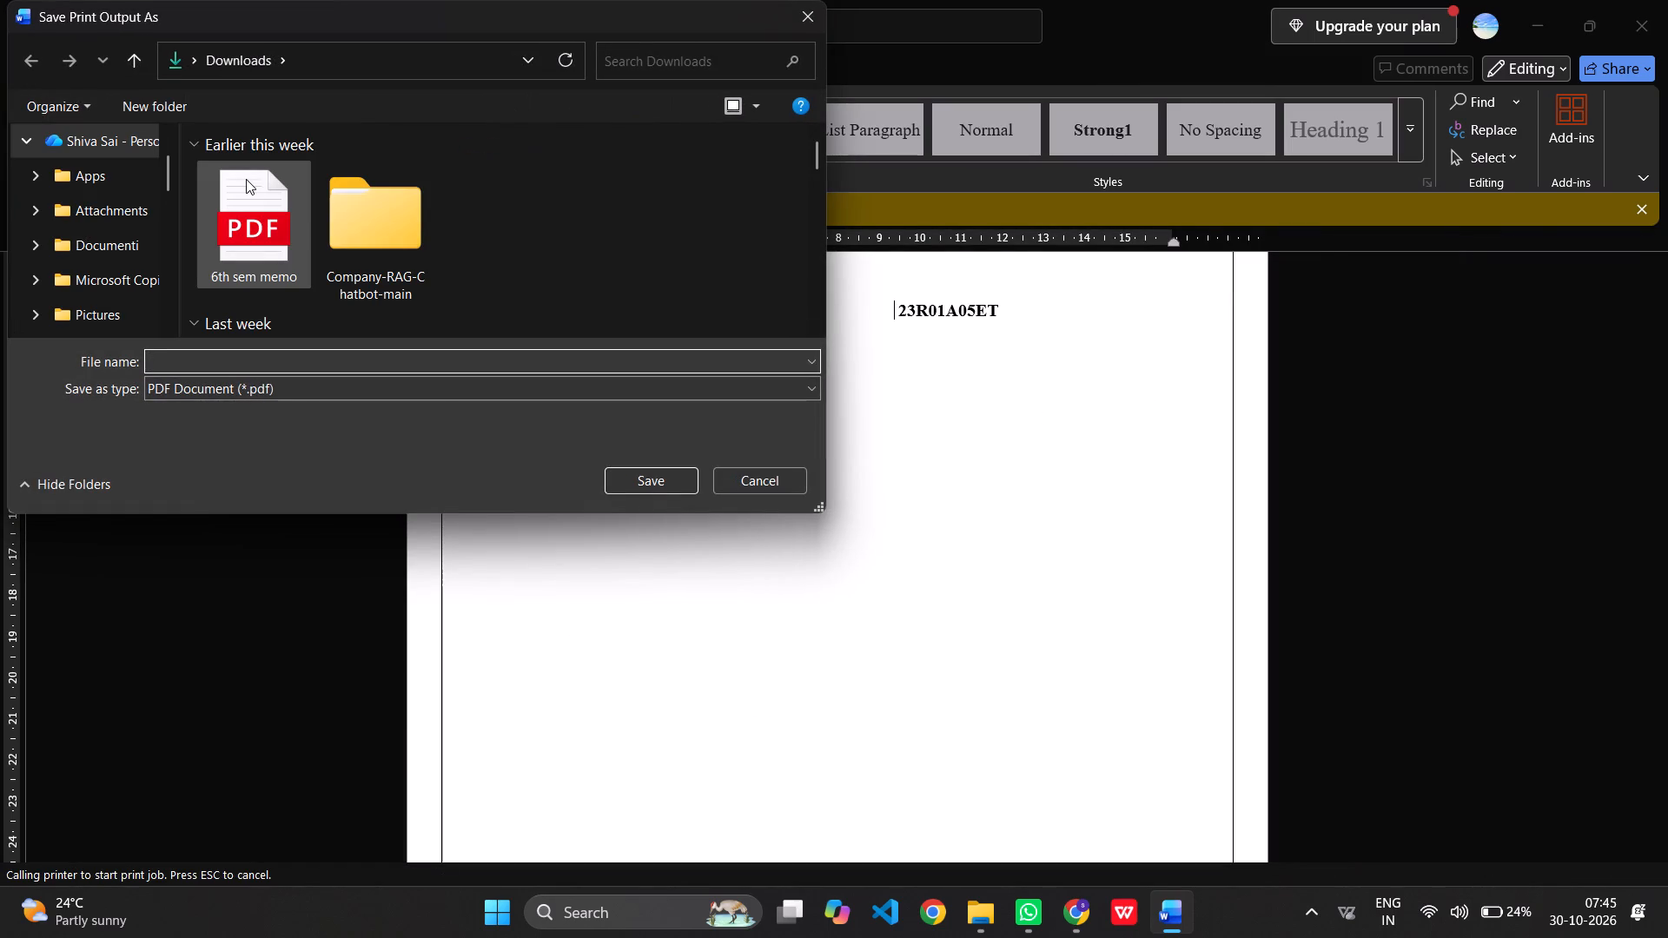
text(PPLE)
text(_MIRCRO)
key(BackSpace)
key(BackSpace)
key(BackSpace)
key(BackSpace)
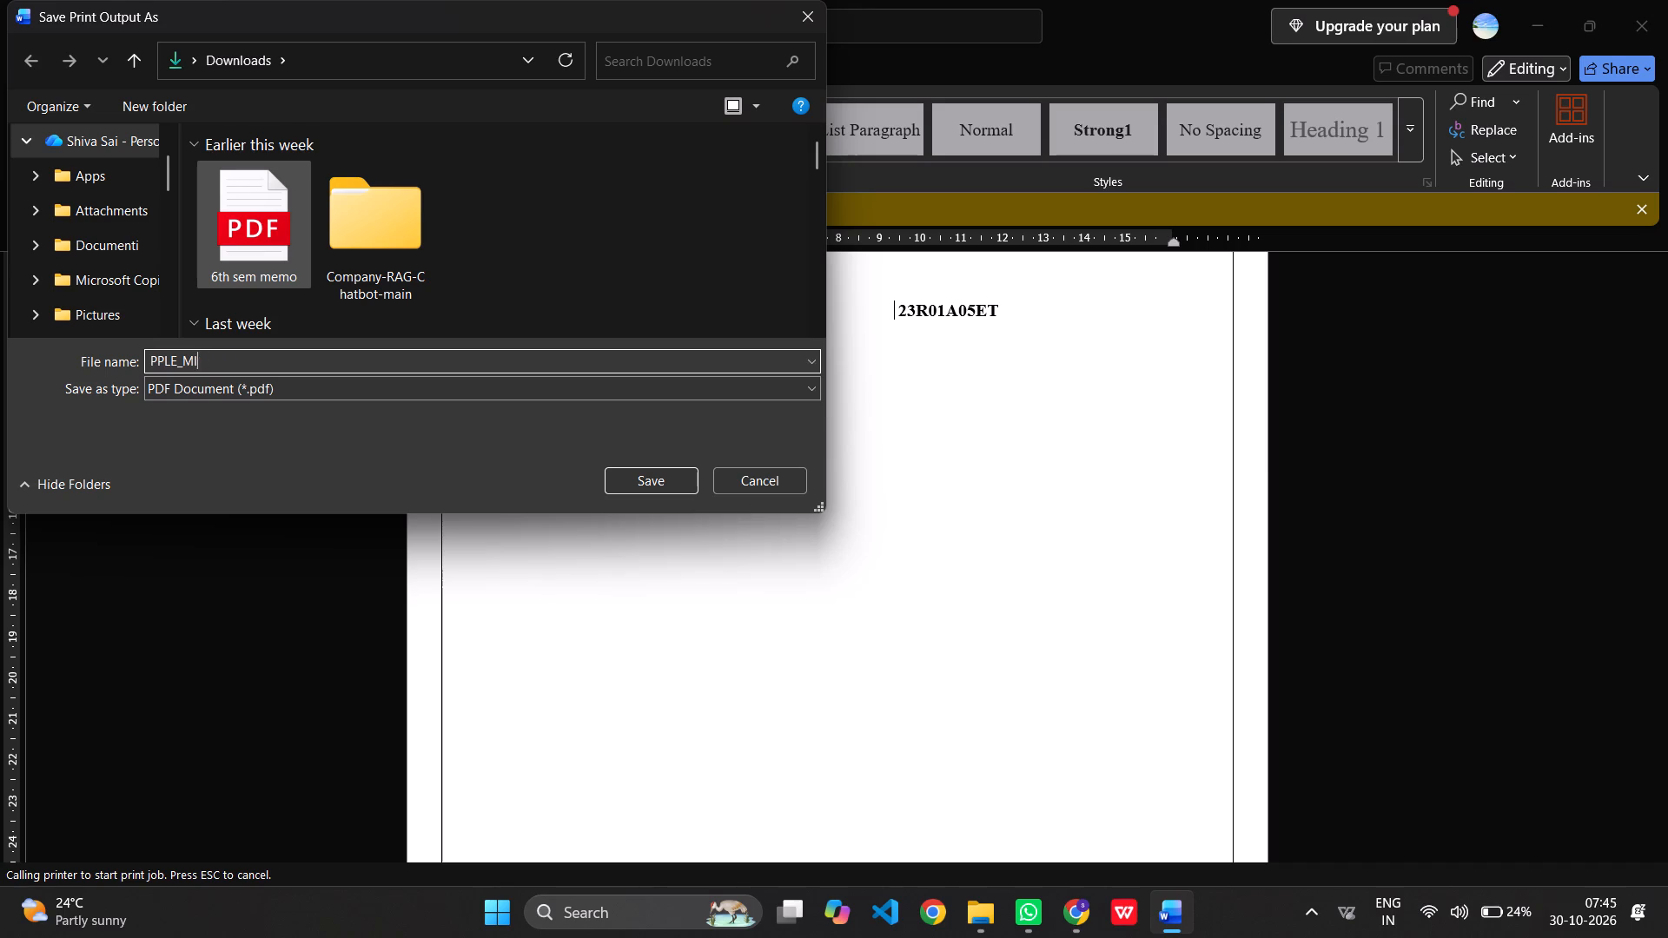
text(CRO)
text(PROJECT)
key(Return)
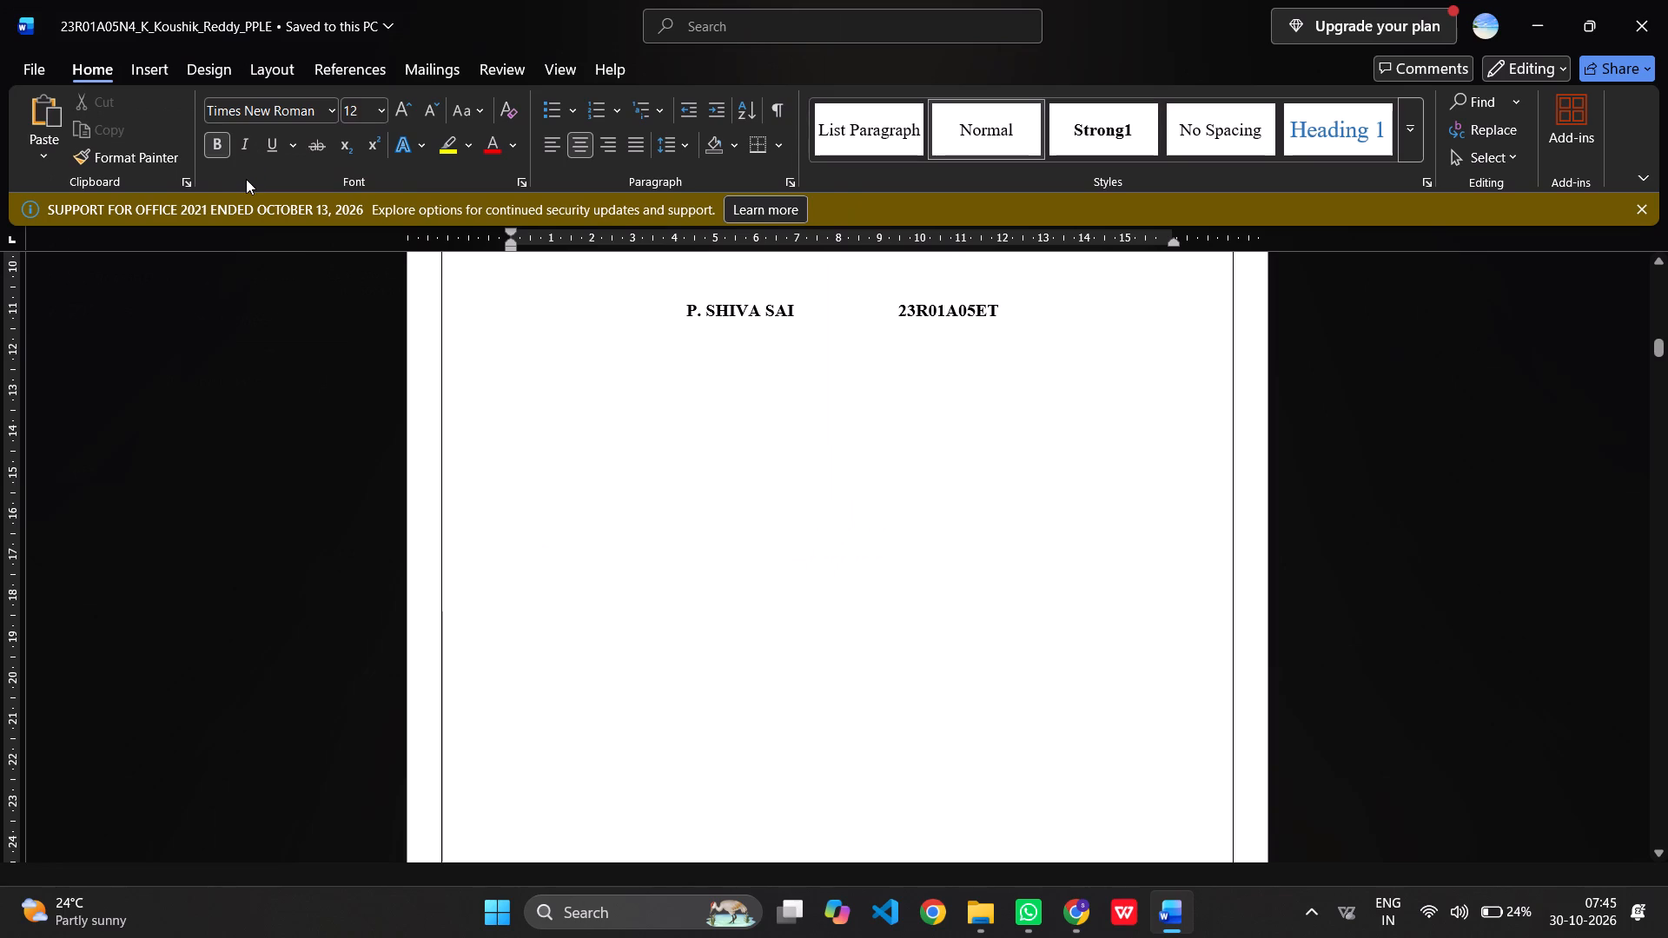
Save the report document and close it.
key(ctrl+s)
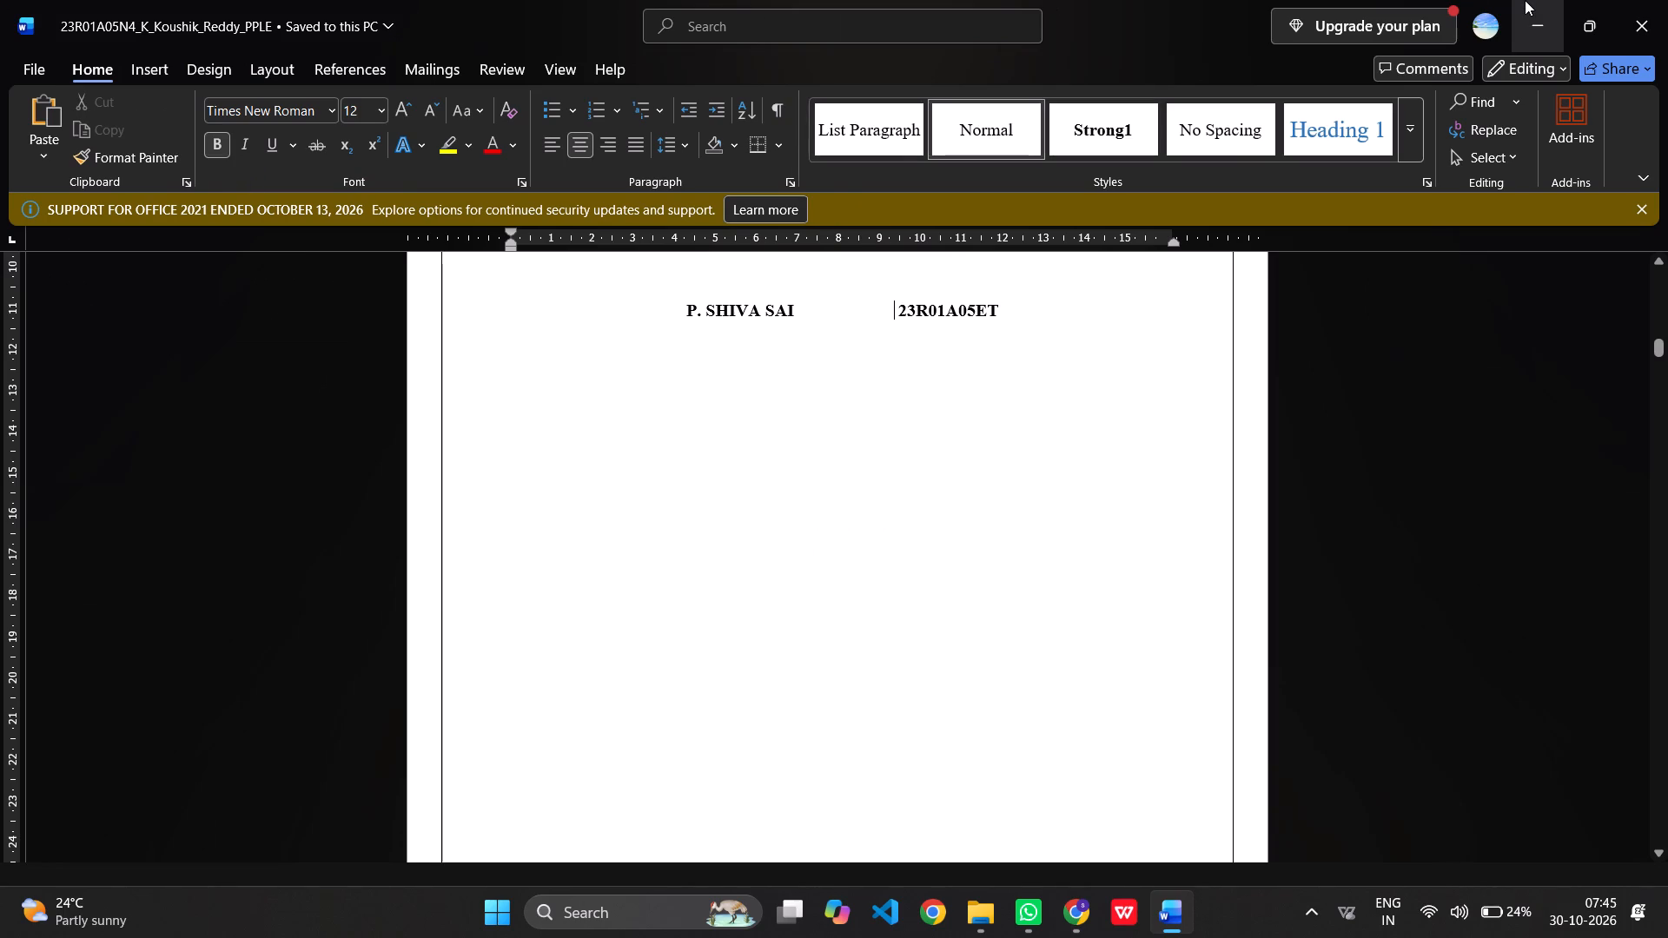
click(1667, 0)
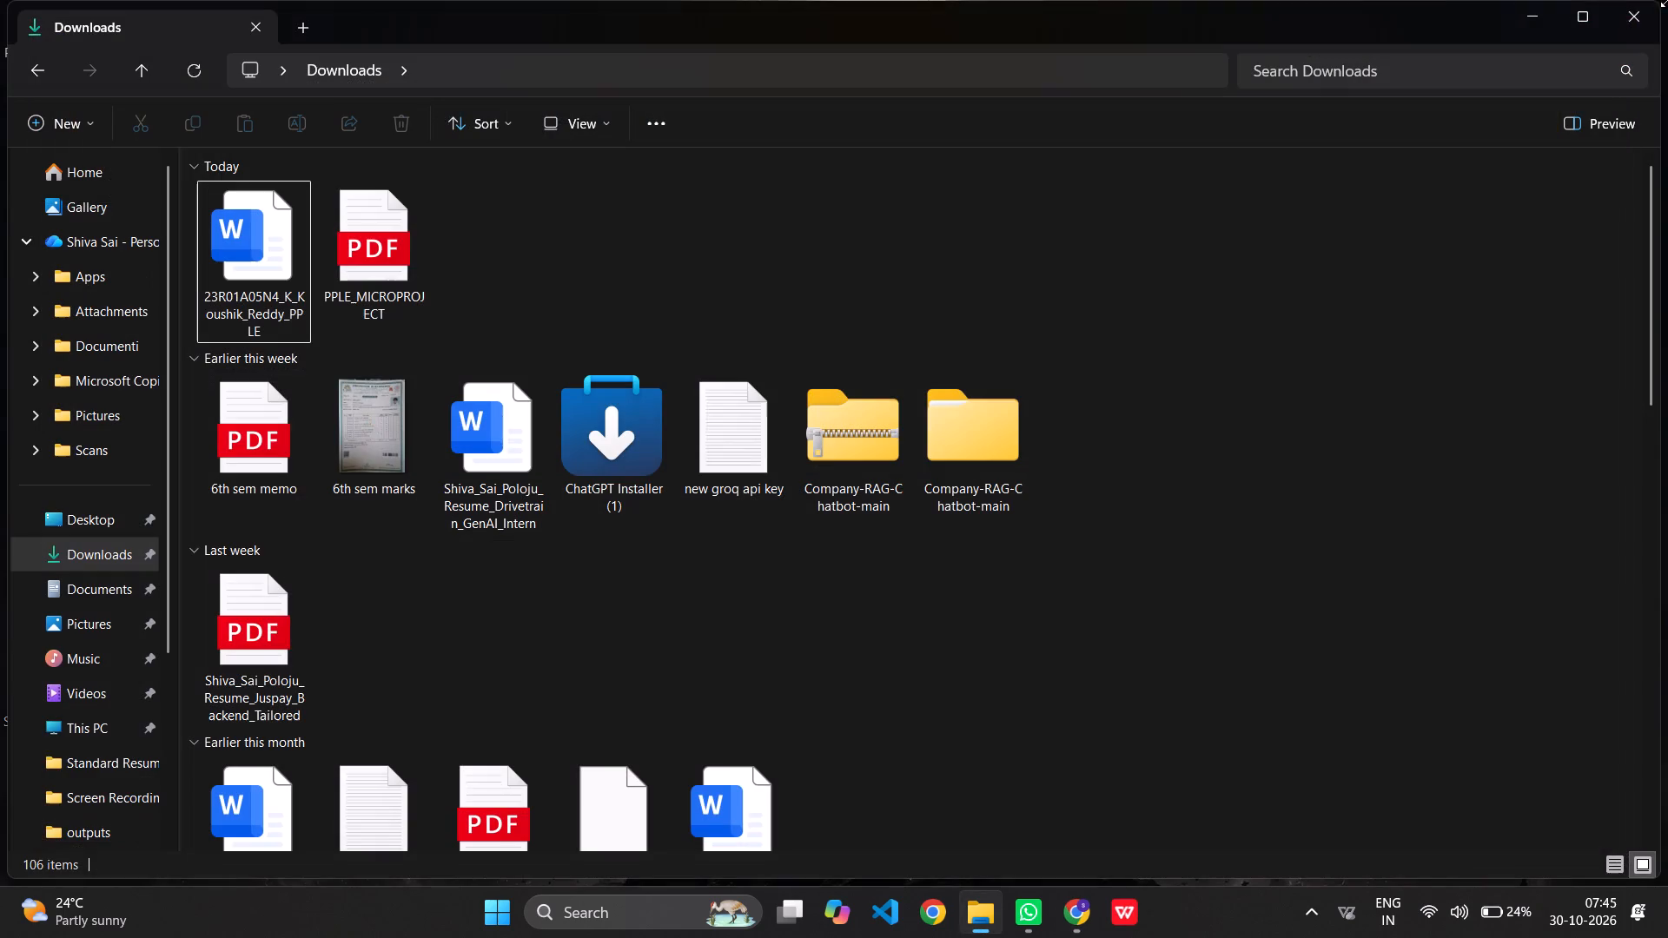
Open the PPLE_MICROPROJECT PDF from Downloads and check its pages from the cover to the end.
double_click(376, 242)
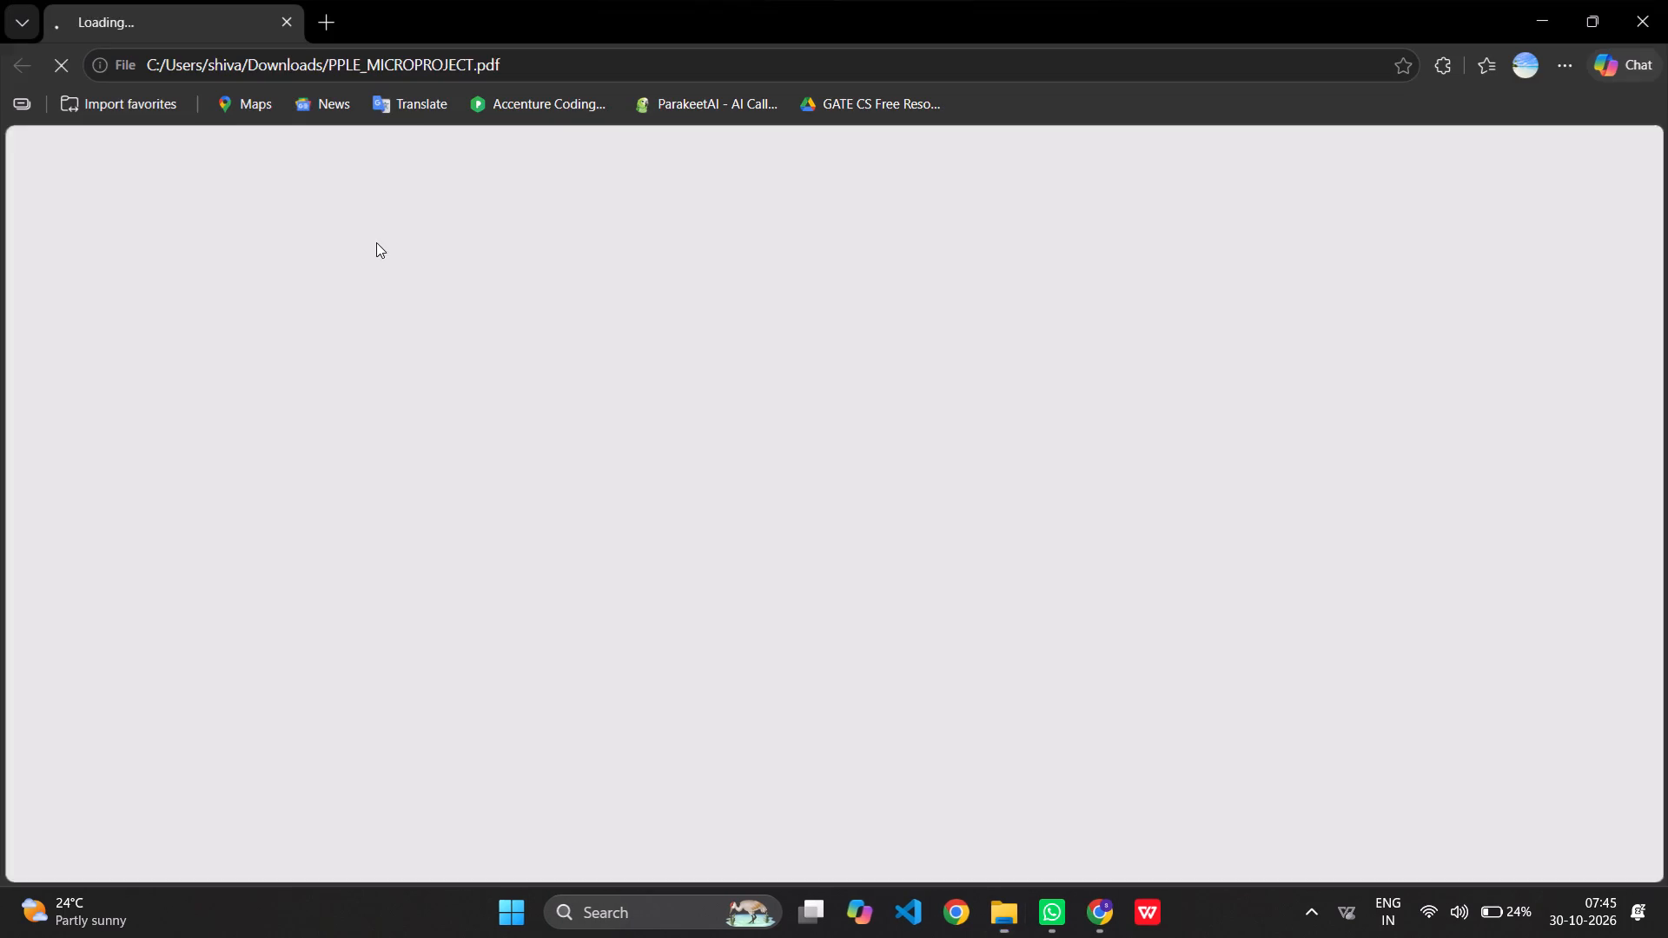
scroll(376, 242, down, 20)
scroll(376, 242, down, 6)
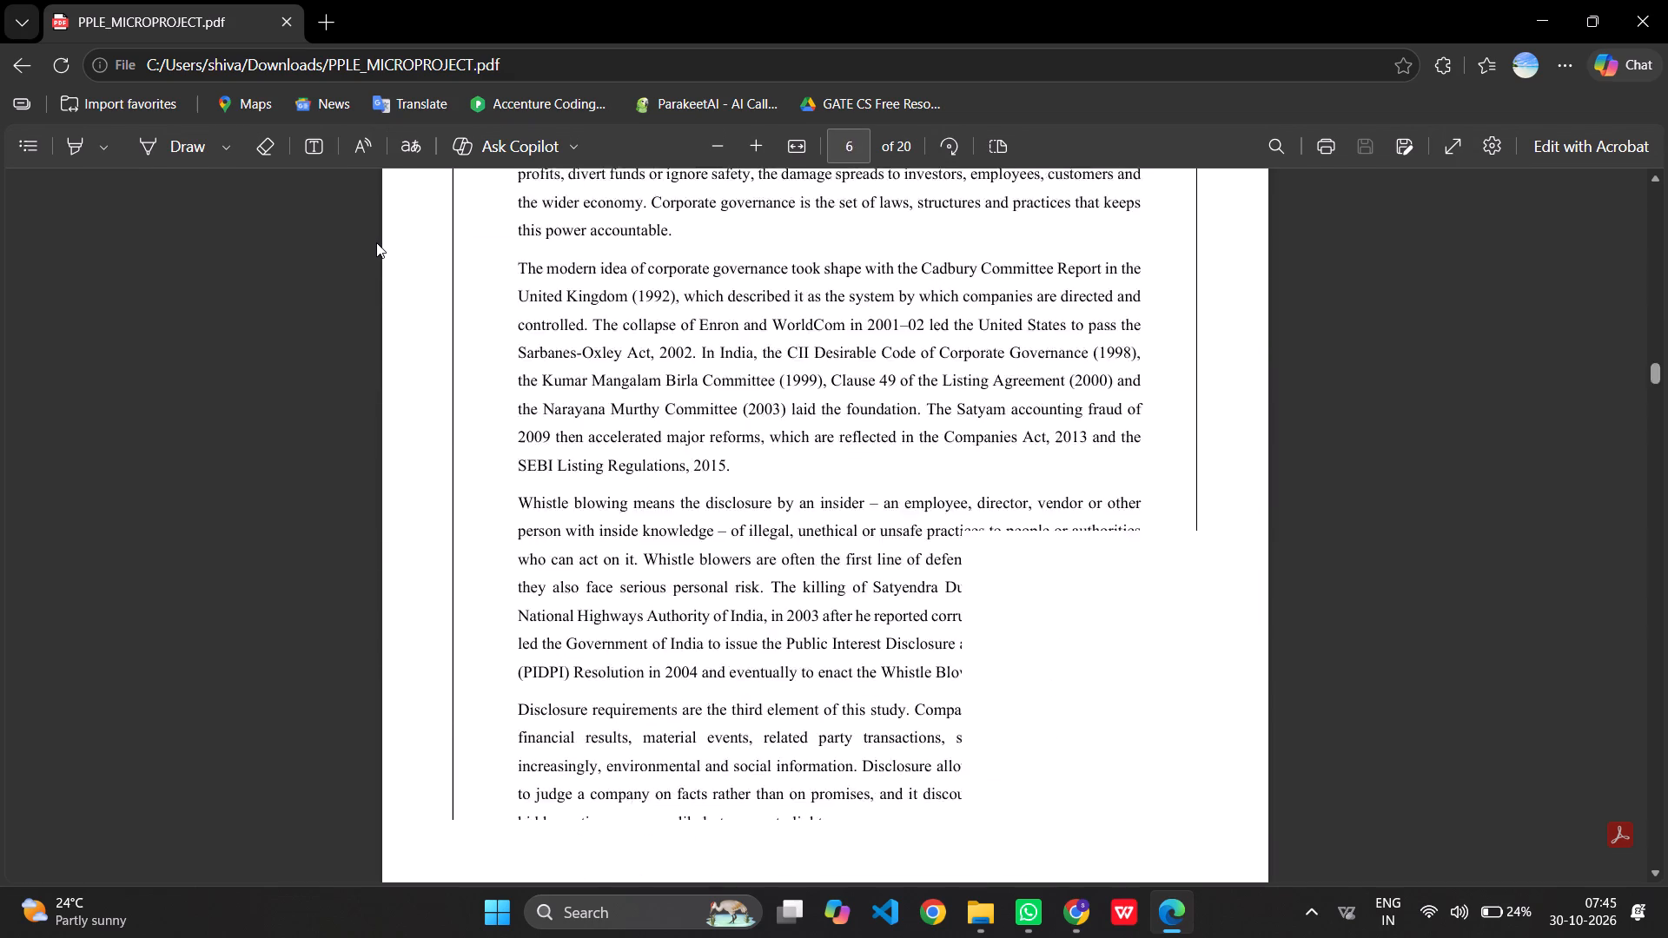
scroll(376, 242, down, 20)
scroll(376, 242, down, 8)
scroll(376, 242, up, 18)
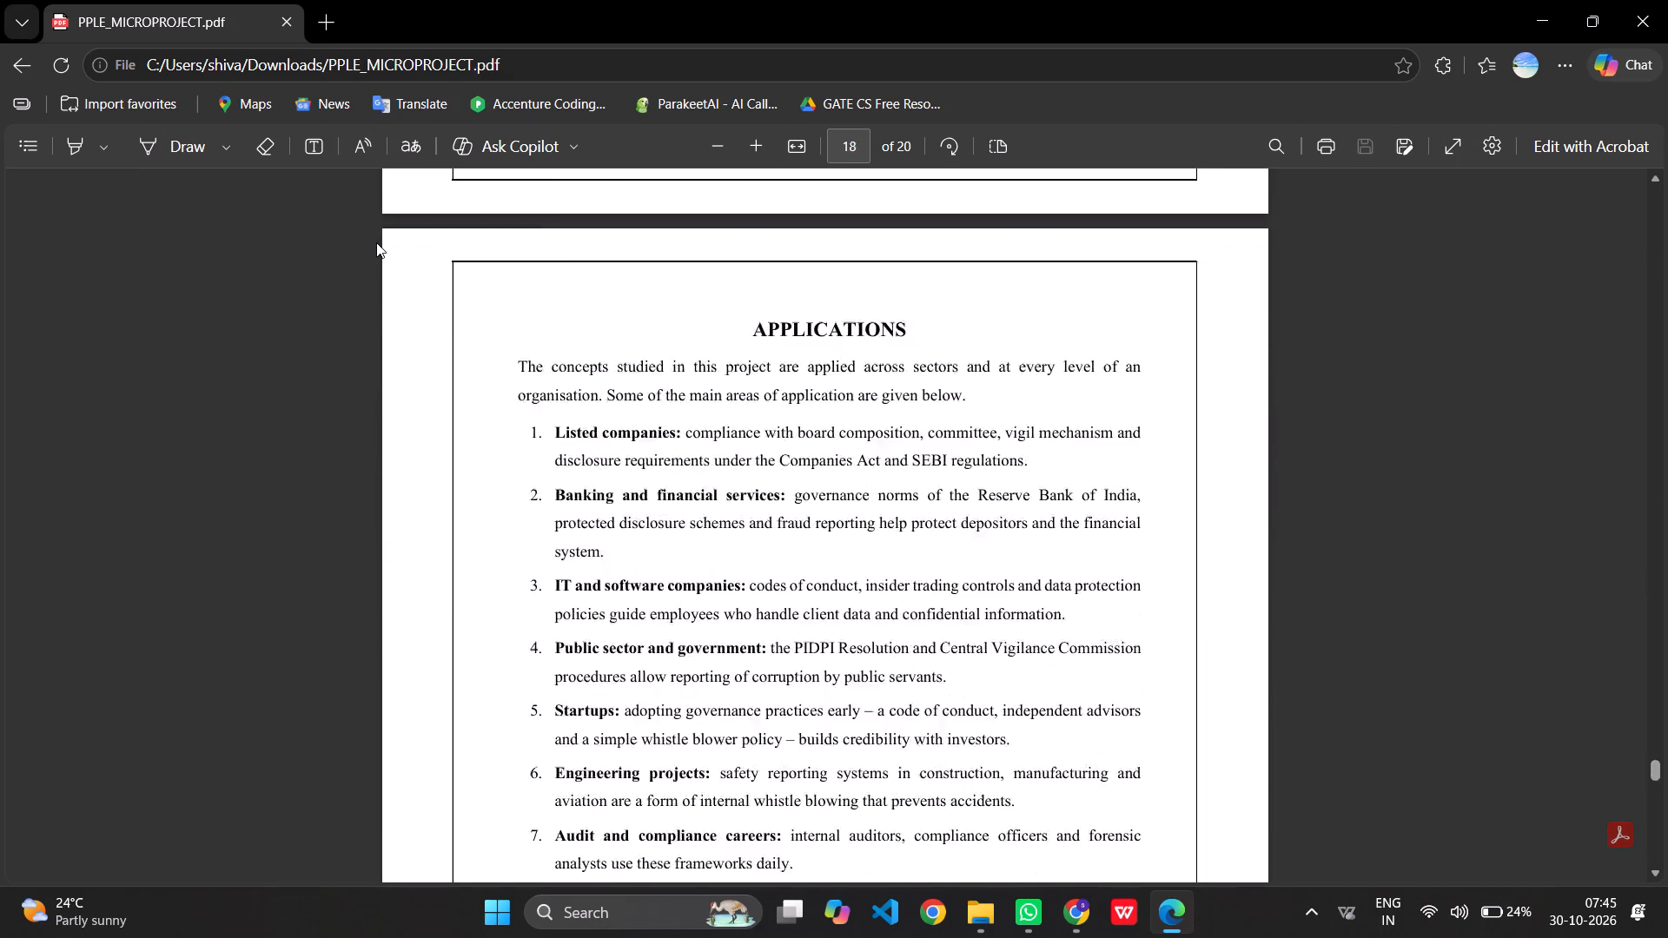
scroll(376, 242, up, 20)
scroll(376, 242, up, 20)
scroll(376, 242, up, 3)
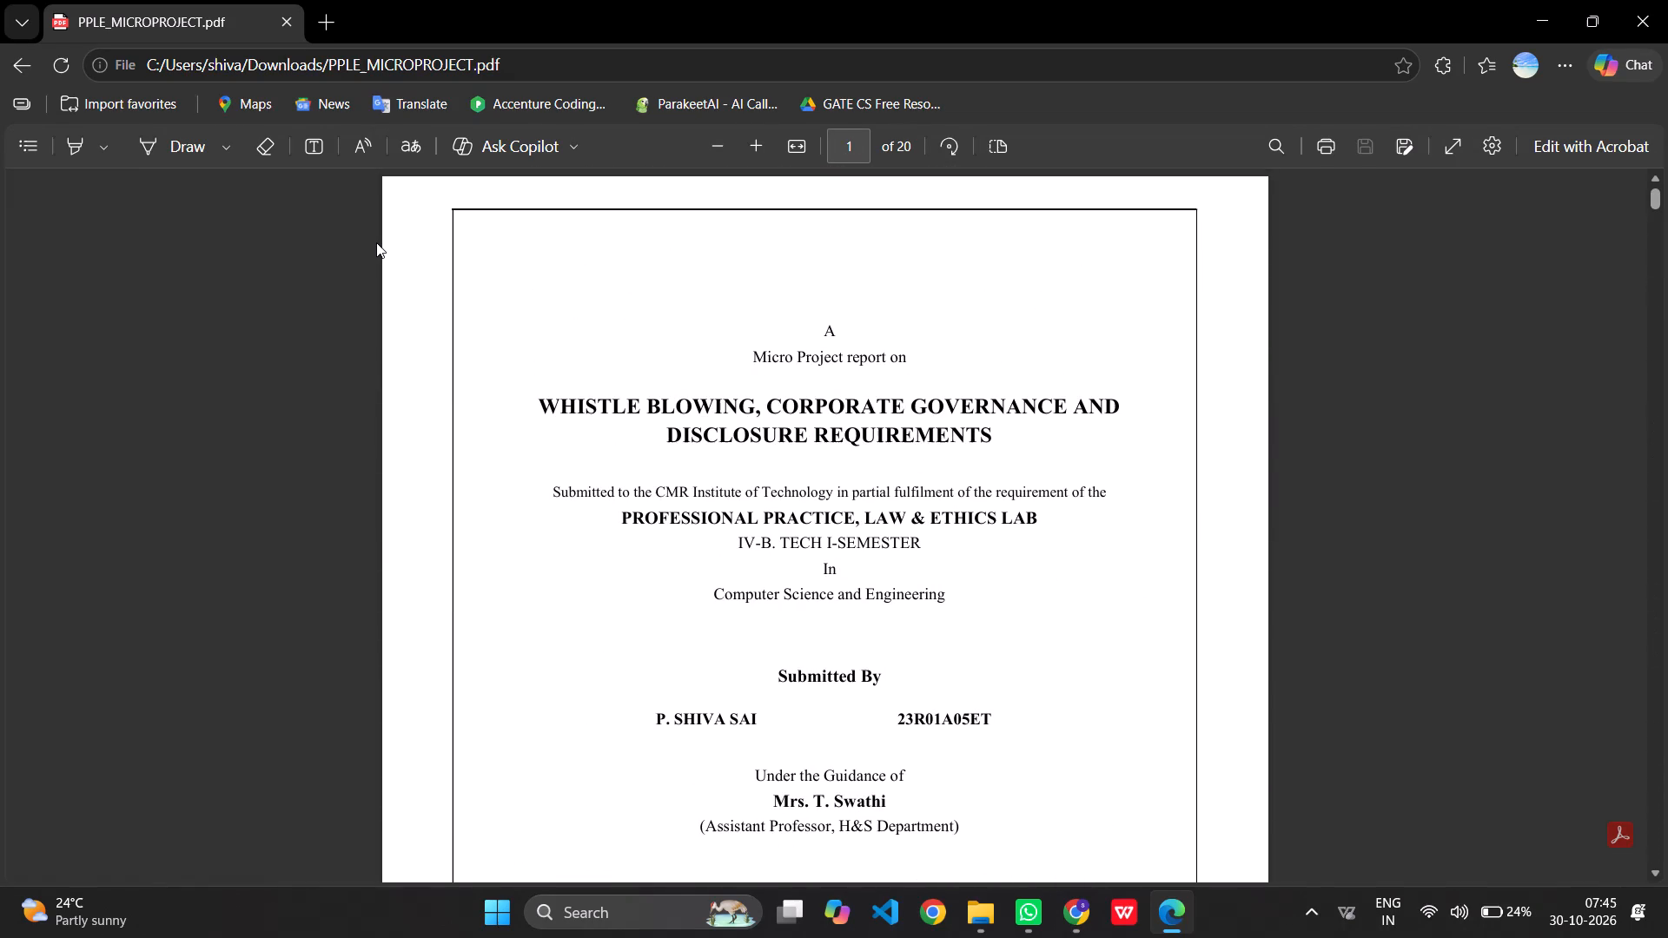
text(calc)
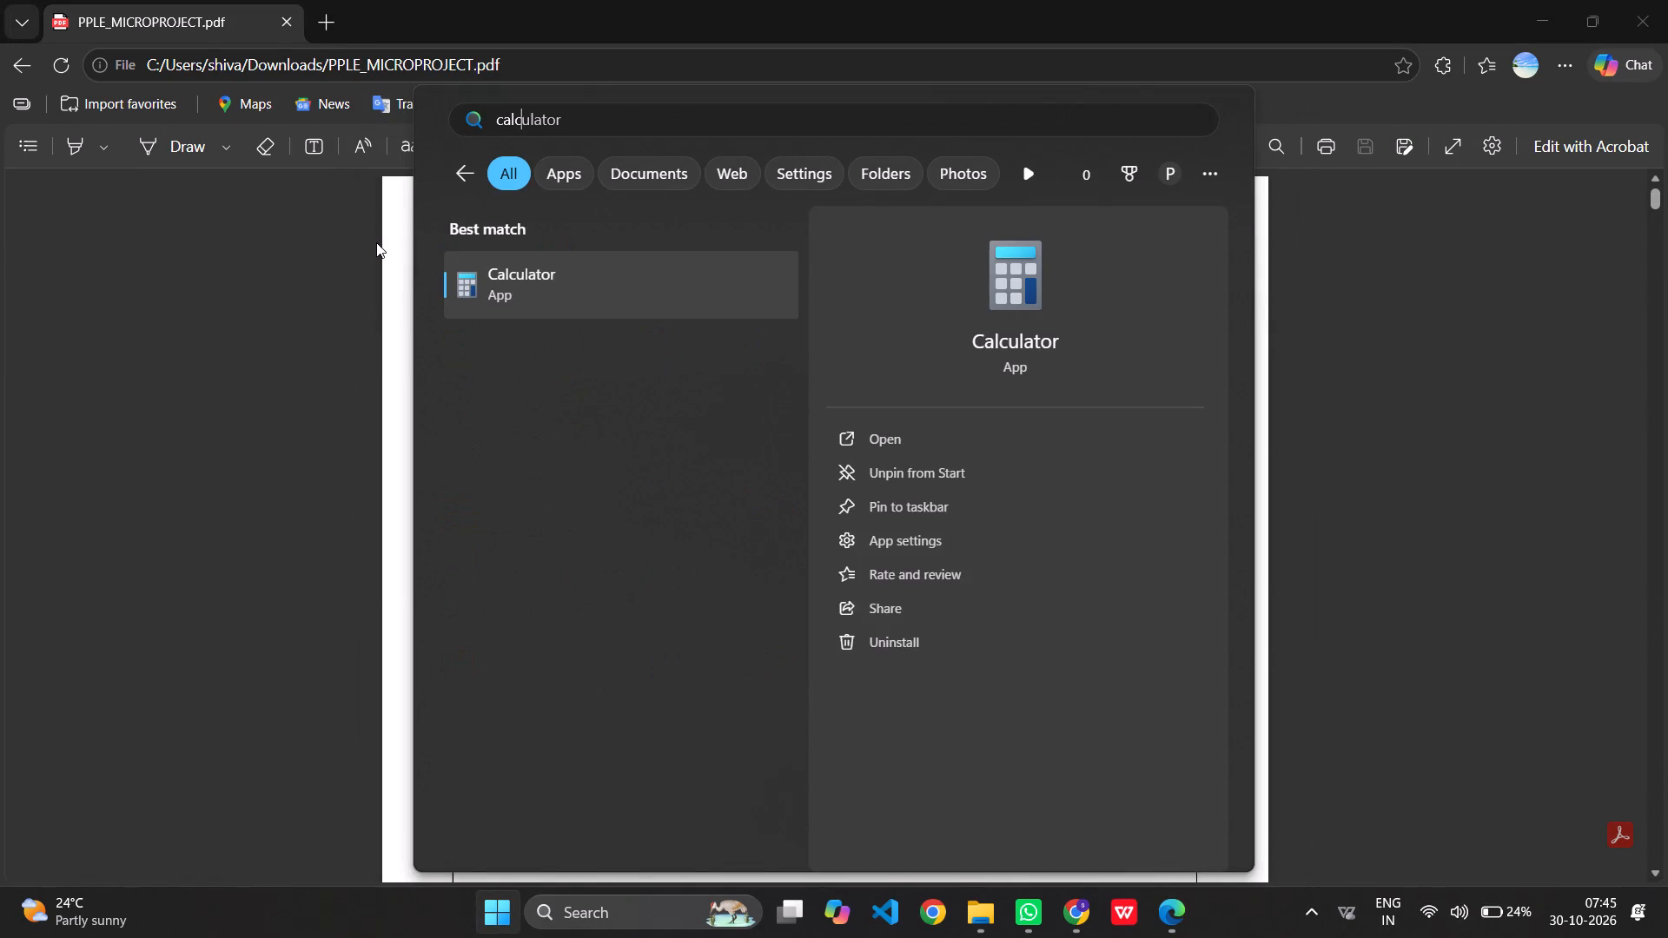